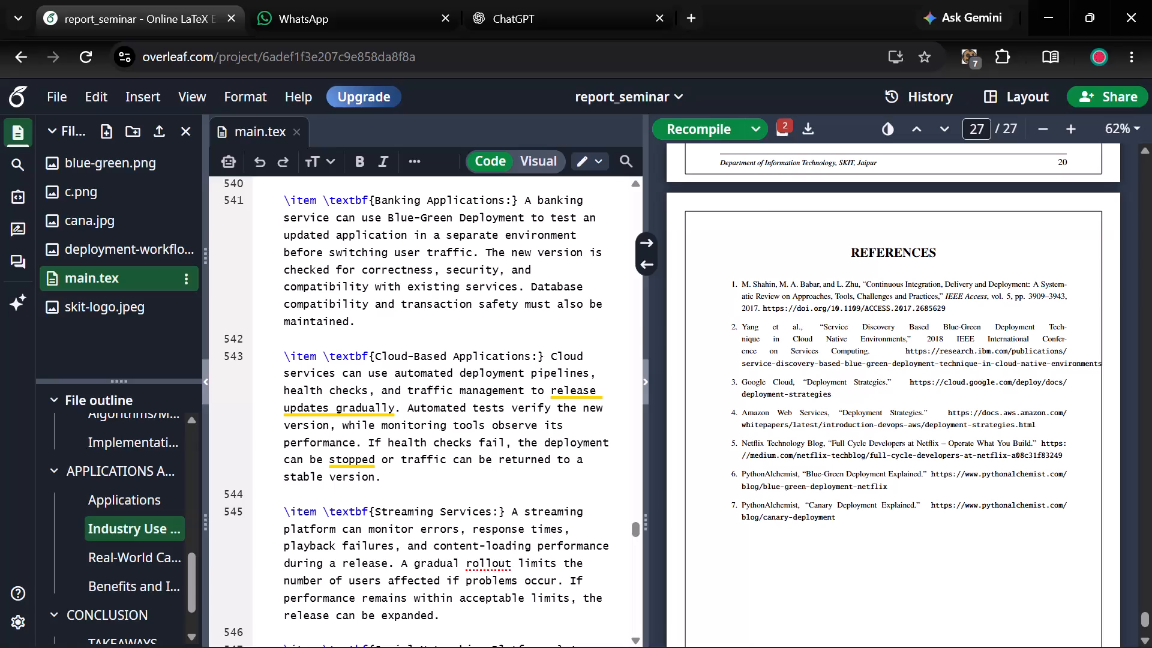
{"action": "scroll", "coordinate": [448, 356], "scroll_direction": "up", "scroll_amount": 4}
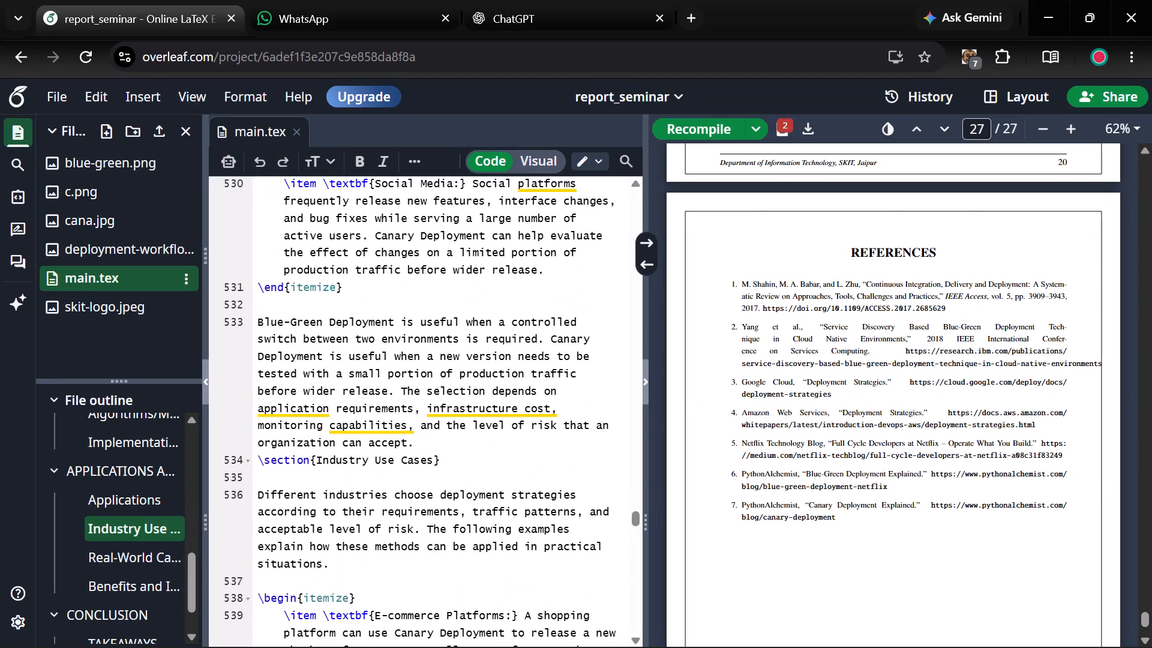
{"action": "scroll", "coordinate": [448, 356], "scroll_direction": "up", "scroll_amount": 1}
{"action": "scroll", "coordinate": [448, 356], "scroll_direction": "down", "scroll_amount": 10}
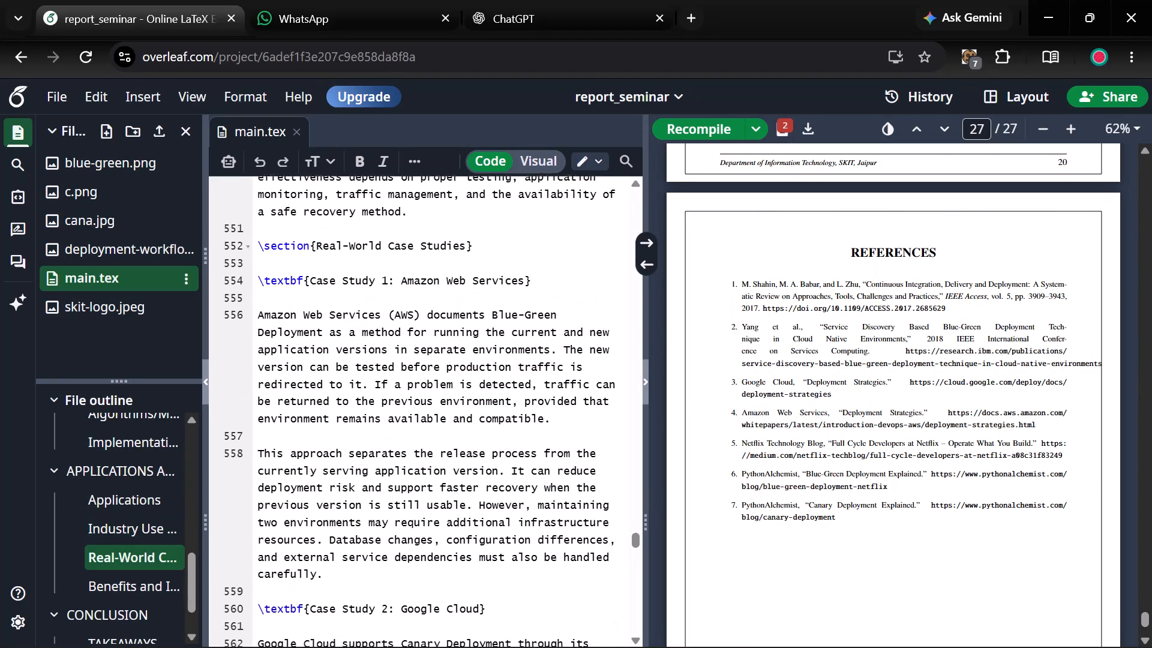
{"action": "scroll", "coordinate": [448, 356], "scroll_direction": "down", "scroll_amount": 19}
{"action": "scroll", "coordinate": [448, 356], "scroll_direction": "down", "scroll_amount": 15}
{"action": "scroll", "coordinate": [448, 356], "scroll_direction": "up", "scroll_amount": 3}
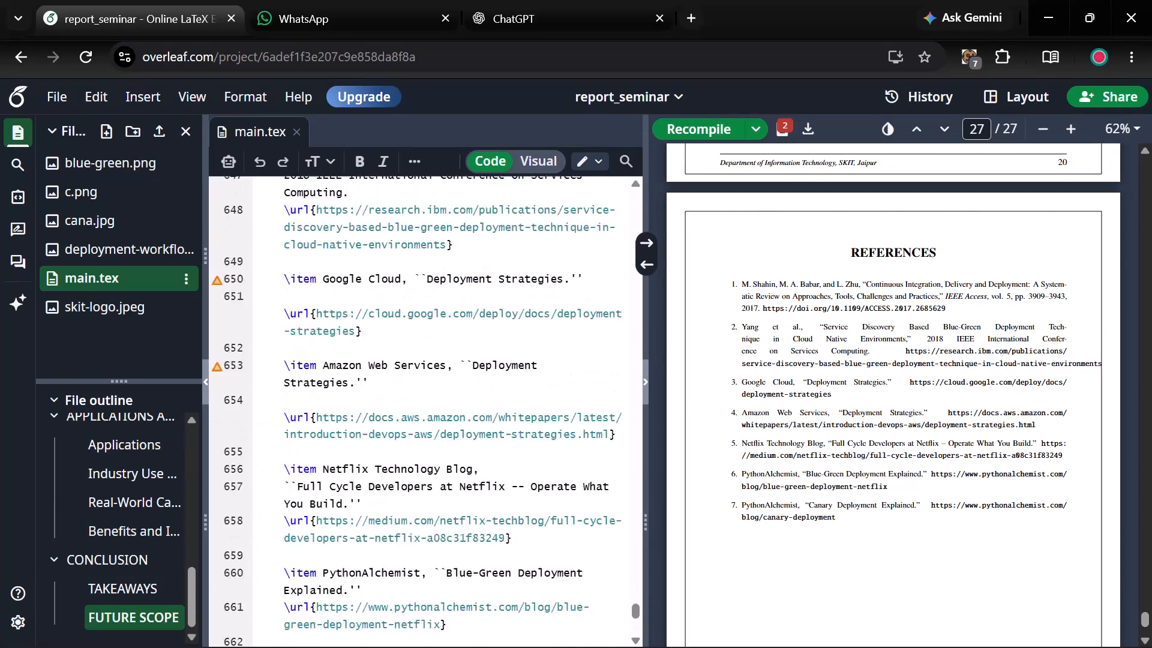
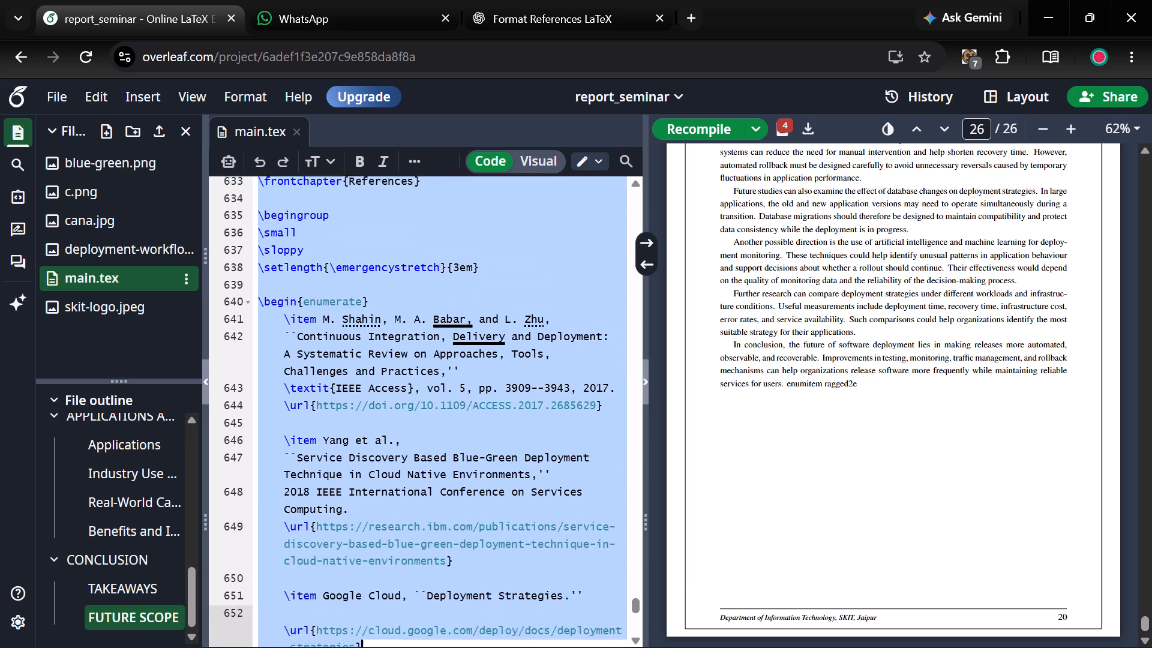
{"action": "left_click_drag", "start_coordinate": [395, 647], "coordinate": [398, 647]}
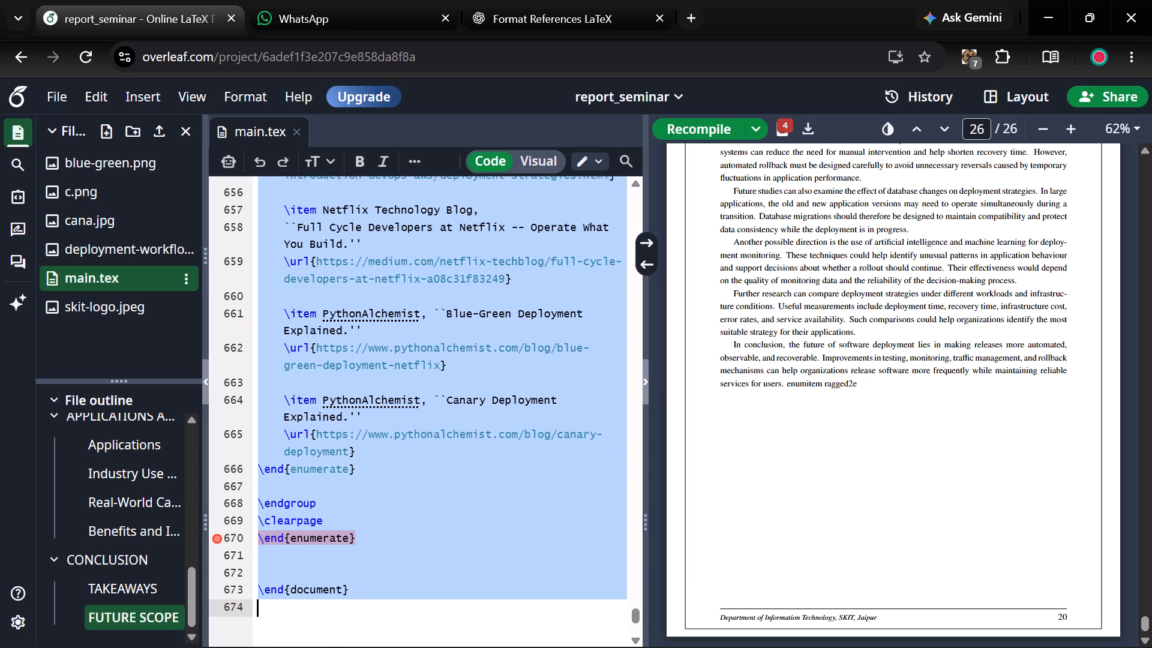
{"action": "left_click_drag", "start_coordinate": [398, 647], "coordinate": [344, 424]}
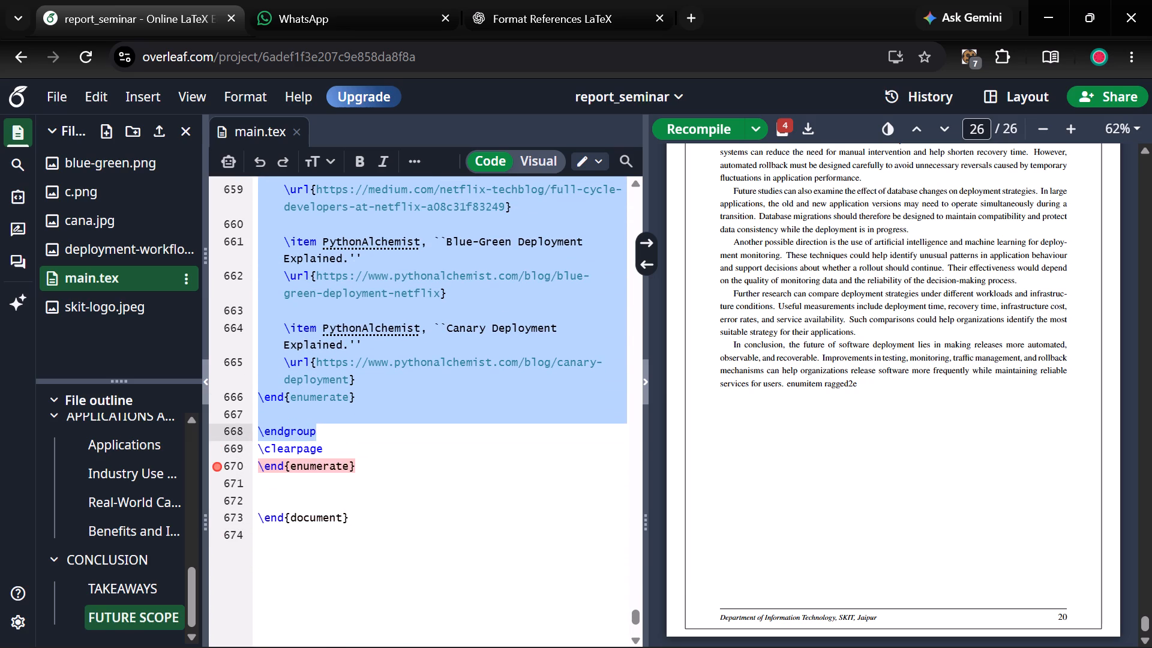
{"action": "left_click_drag", "start_coordinate": [344, 424], "coordinate": [293, 424]}
{"action": "left_click_drag", "start_coordinate": [293, 424], "coordinate": [304, 433]}
{"action": "left_click_drag", "start_coordinate": [304, 433], "coordinate": [315, 436]}
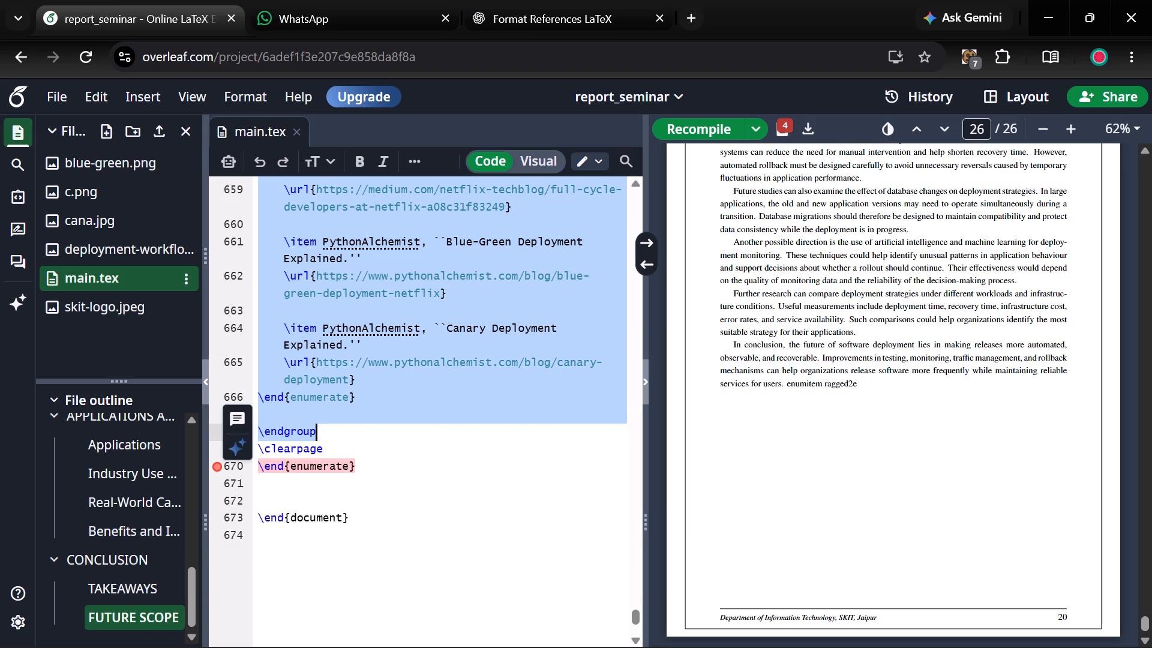
{"action": "key", "text": "ctrl+v"}
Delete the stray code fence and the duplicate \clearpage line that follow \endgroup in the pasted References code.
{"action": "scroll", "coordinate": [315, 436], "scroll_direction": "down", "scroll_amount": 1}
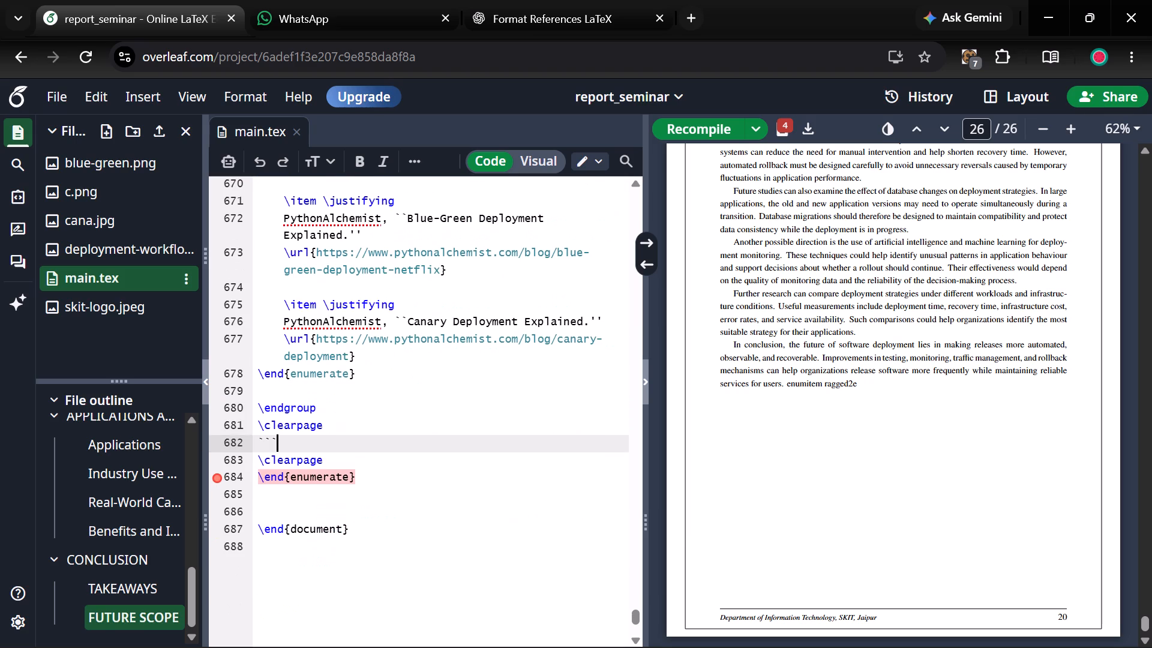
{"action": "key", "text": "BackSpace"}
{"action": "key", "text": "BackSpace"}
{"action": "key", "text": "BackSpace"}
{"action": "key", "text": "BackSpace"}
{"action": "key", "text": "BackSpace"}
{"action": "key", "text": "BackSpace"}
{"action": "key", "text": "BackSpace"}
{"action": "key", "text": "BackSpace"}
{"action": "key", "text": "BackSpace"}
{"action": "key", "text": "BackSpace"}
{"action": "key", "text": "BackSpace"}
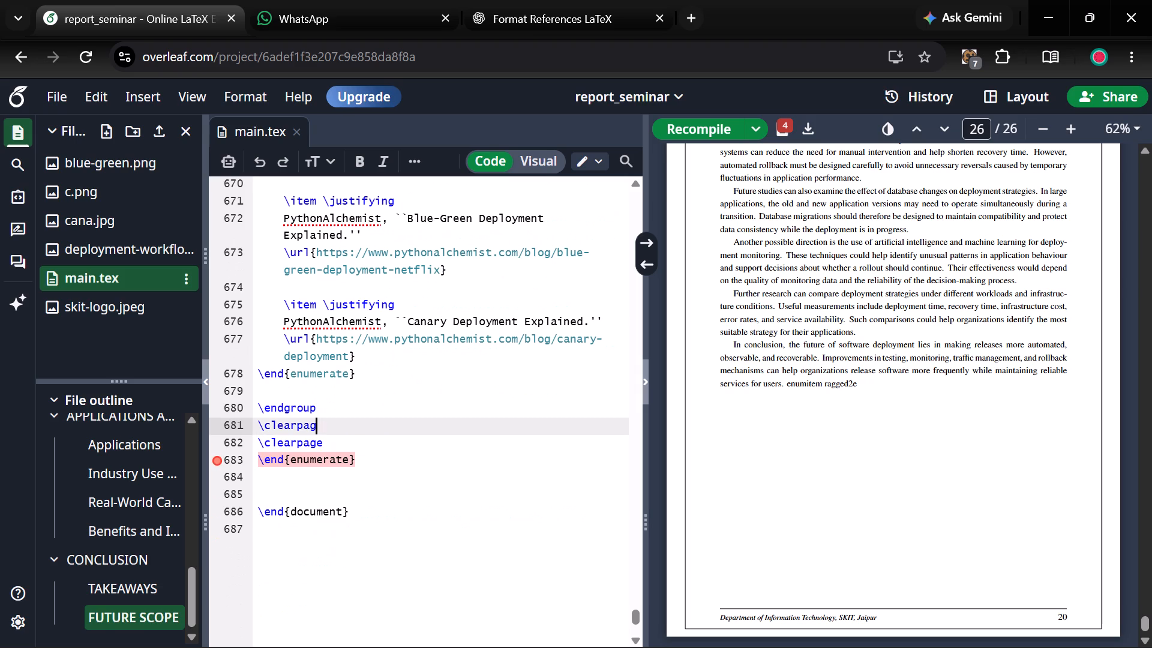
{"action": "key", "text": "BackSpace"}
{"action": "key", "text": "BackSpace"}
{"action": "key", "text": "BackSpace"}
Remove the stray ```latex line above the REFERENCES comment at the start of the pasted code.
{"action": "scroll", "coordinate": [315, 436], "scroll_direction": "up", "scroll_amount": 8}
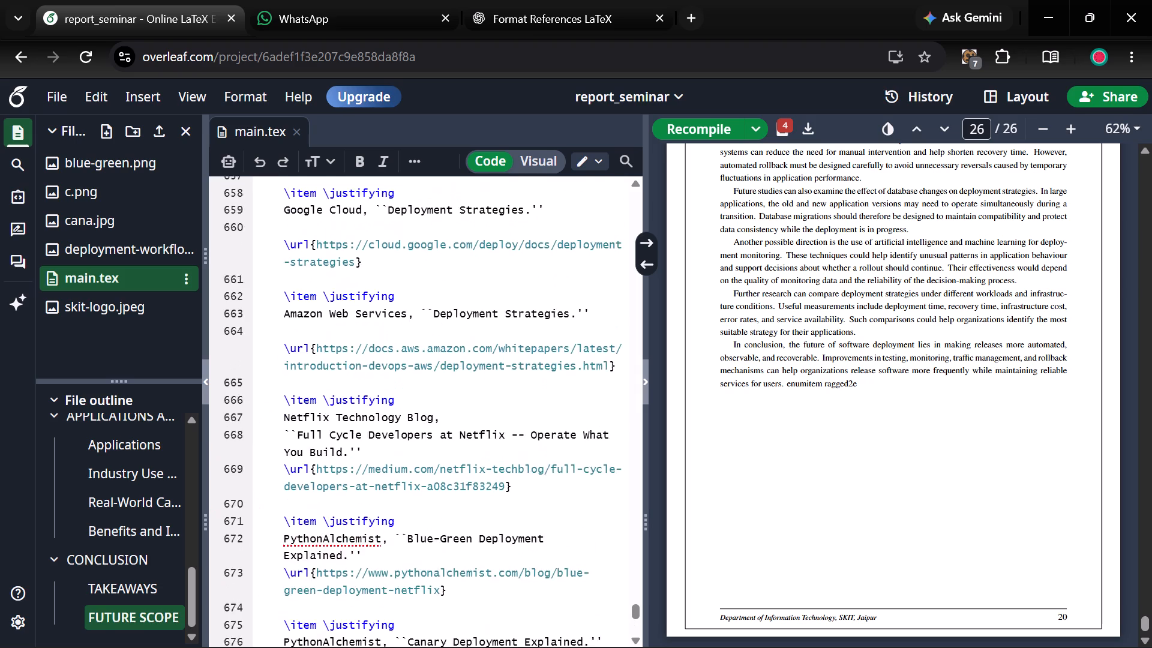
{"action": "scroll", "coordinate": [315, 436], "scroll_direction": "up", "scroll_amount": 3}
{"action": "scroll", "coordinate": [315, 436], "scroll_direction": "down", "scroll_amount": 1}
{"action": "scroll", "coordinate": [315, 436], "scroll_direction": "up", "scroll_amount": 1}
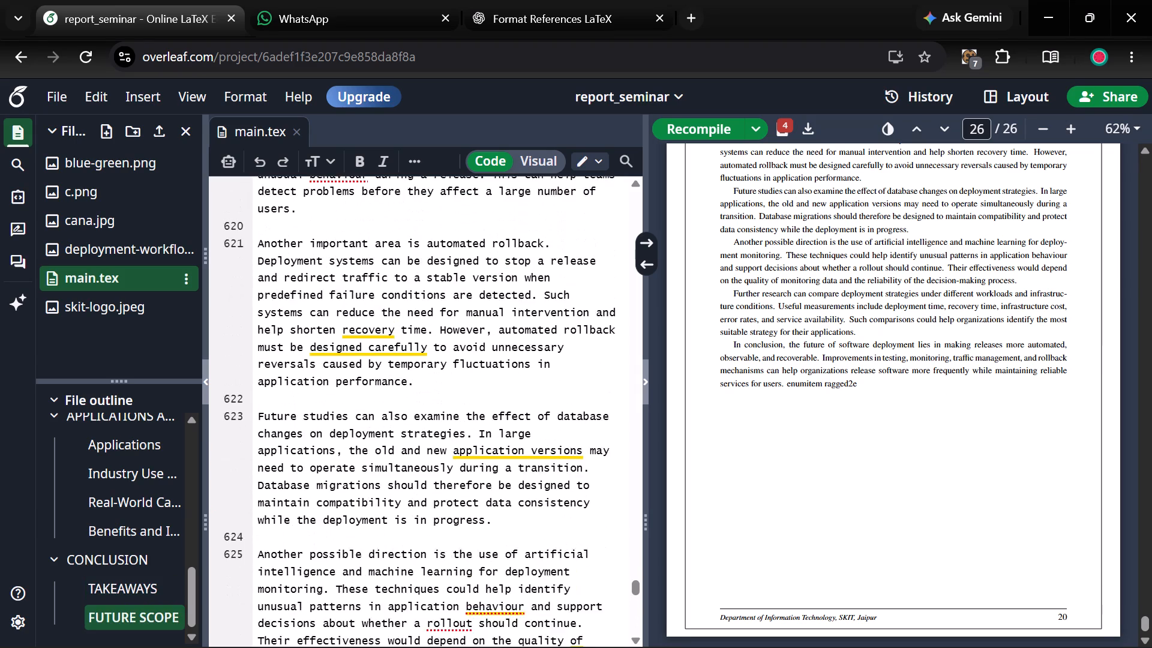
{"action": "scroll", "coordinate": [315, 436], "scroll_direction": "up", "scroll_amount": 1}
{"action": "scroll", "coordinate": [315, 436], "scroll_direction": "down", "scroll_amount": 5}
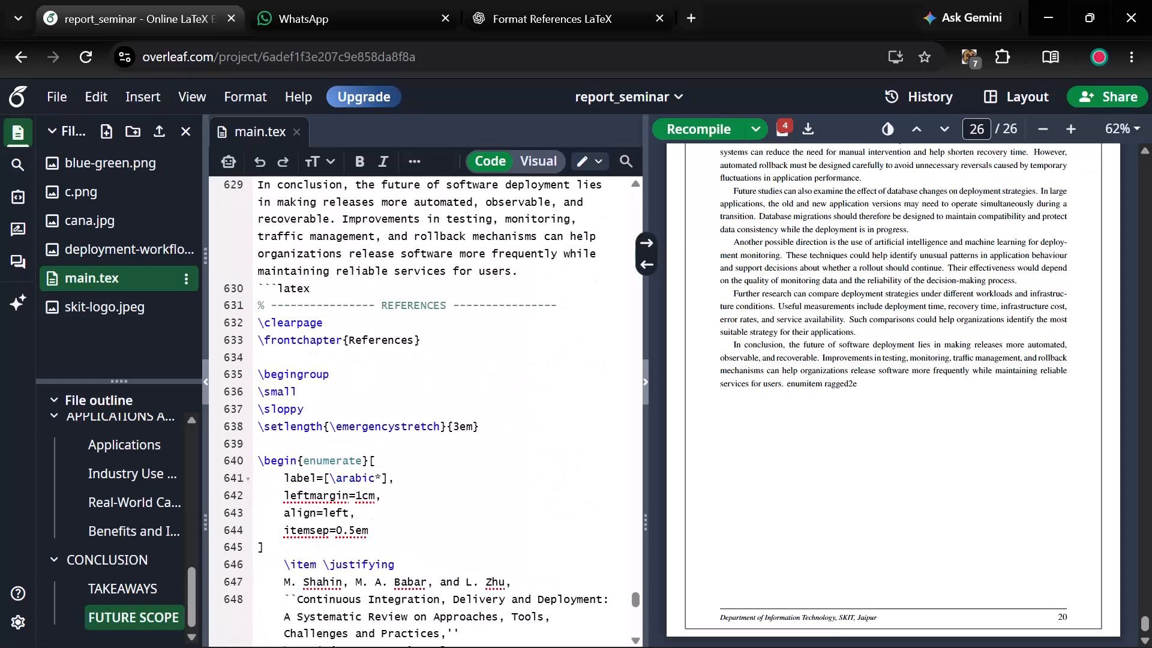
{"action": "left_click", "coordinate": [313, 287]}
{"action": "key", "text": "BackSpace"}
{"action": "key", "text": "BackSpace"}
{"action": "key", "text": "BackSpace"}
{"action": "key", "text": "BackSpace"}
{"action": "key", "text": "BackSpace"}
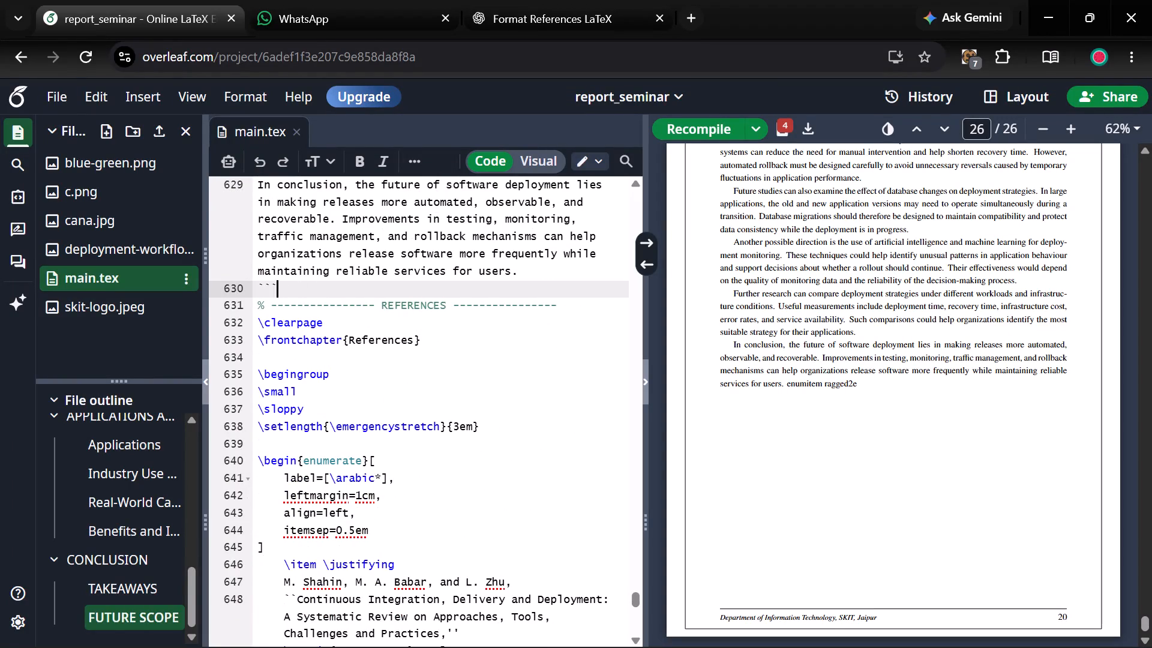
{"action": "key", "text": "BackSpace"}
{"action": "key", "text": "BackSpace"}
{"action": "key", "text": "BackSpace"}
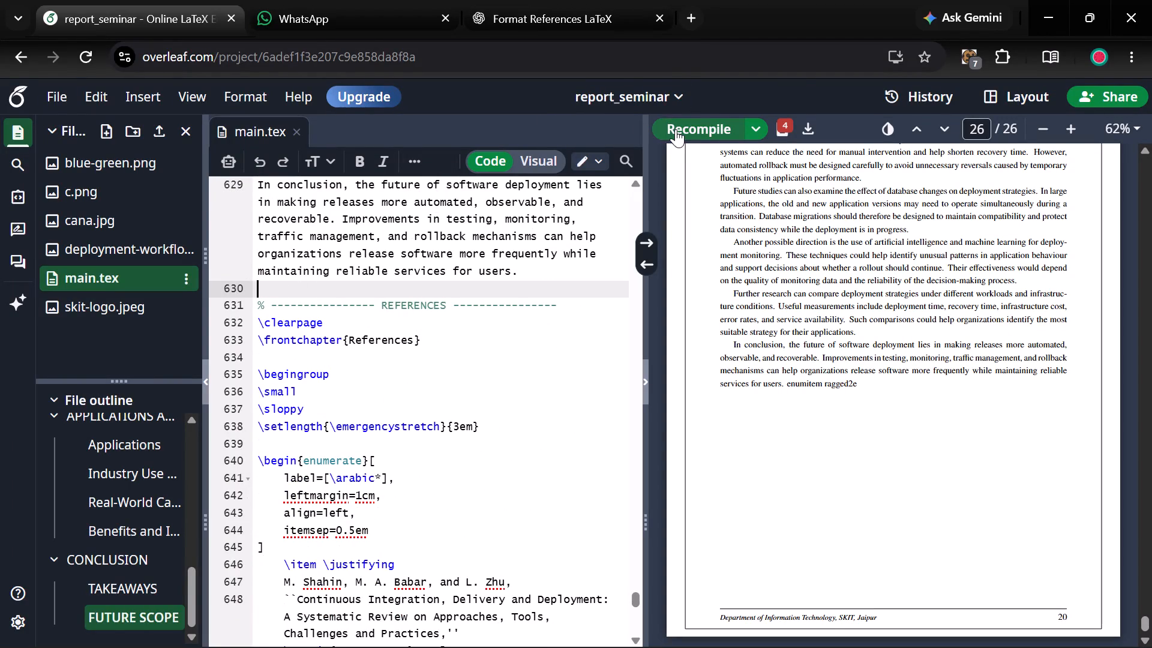
Recompile the report and check the last pages of the PDF for the References section.
{"action": "left_click", "coordinate": [676, 129]}
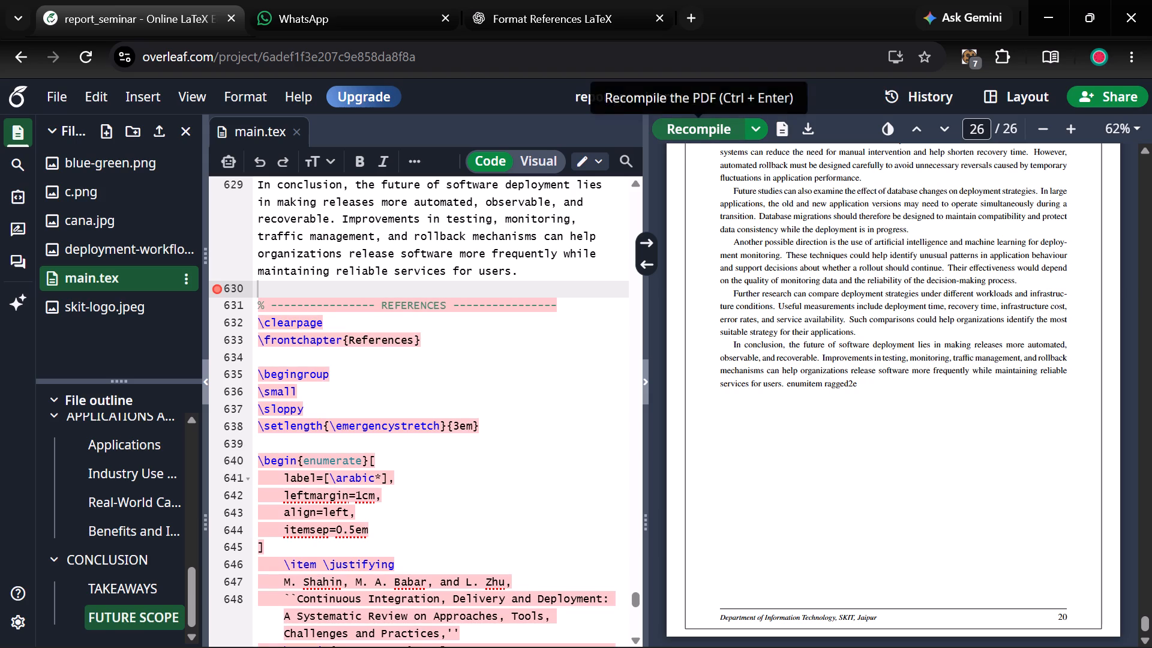
{"action": "scroll", "coordinate": [848, 303], "scroll_direction": "down", "scroll_amount": 2}
{"action": "scroll", "coordinate": [848, 303], "scroll_direction": "up", "scroll_amount": 1}
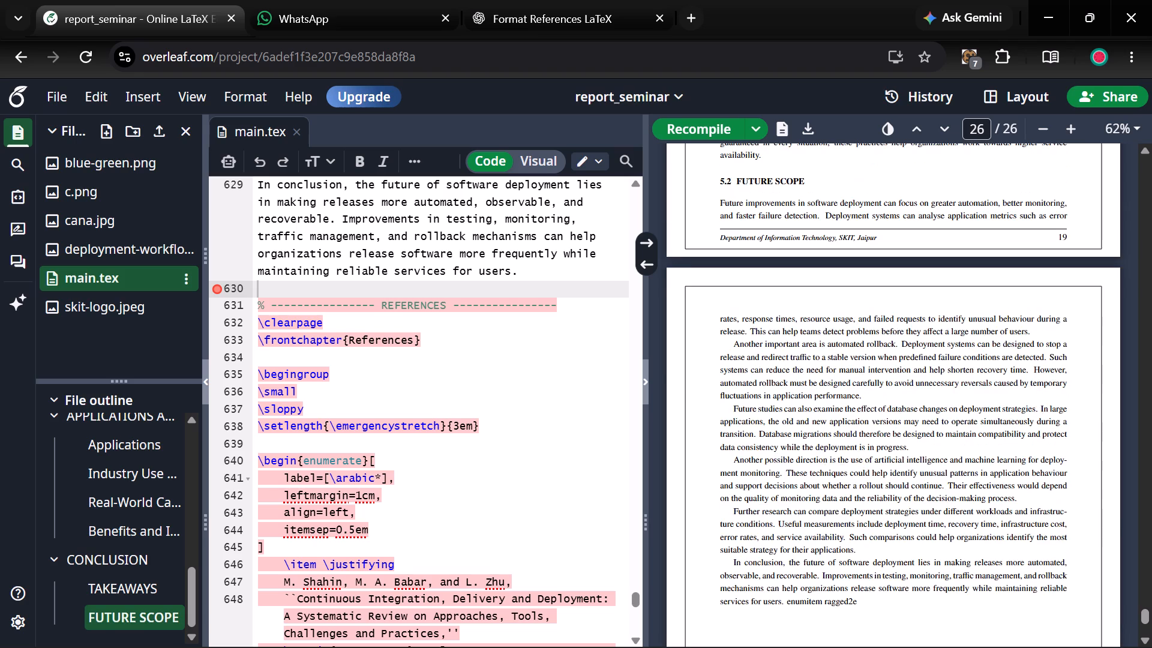
{"action": "scroll", "coordinate": [848, 303], "scroll_direction": "up", "scroll_amount": 2}
{"action": "scroll", "coordinate": [848, 303], "scroll_direction": "down", "scroll_amount": 4}
{"action": "scroll", "coordinate": [848, 303], "scroll_direction": "up", "scroll_amount": 2}
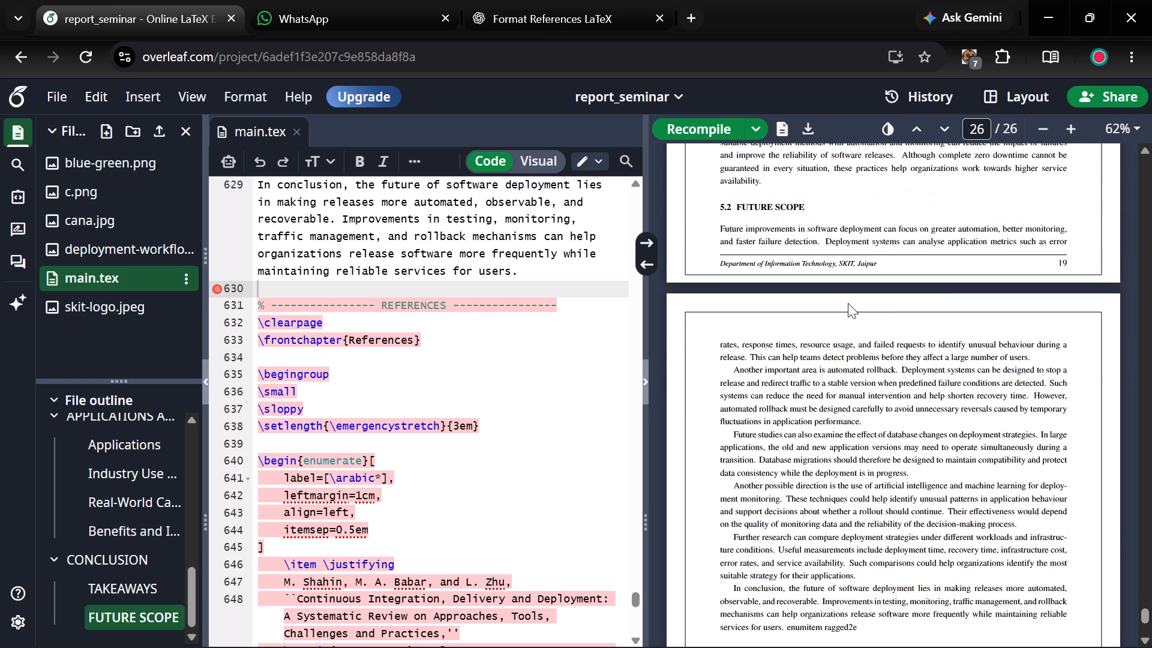
Look over the pasted References code, recompile the report again, and check the end of the PDF.
{"action": "left_click", "coordinate": [449, 356]}
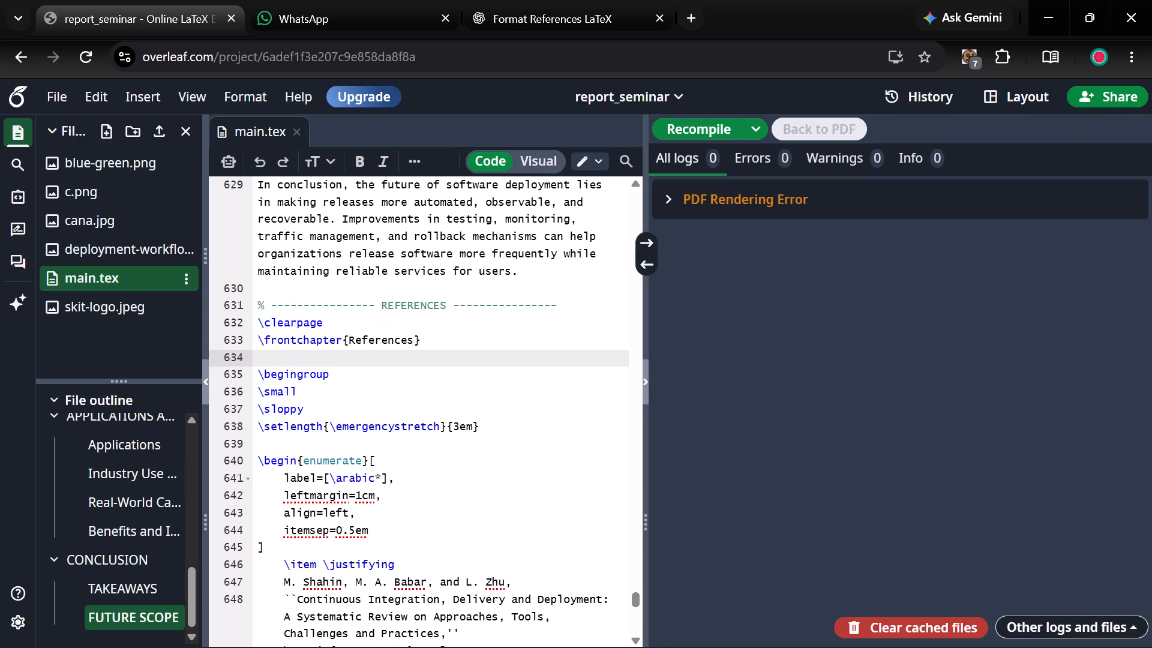
{"action": "scroll", "coordinate": [449, 356], "scroll_direction": "down", "scroll_amount": 2}
{"action": "scroll", "coordinate": [449, 356], "scroll_direction": "up", "scroll_amount": 1}
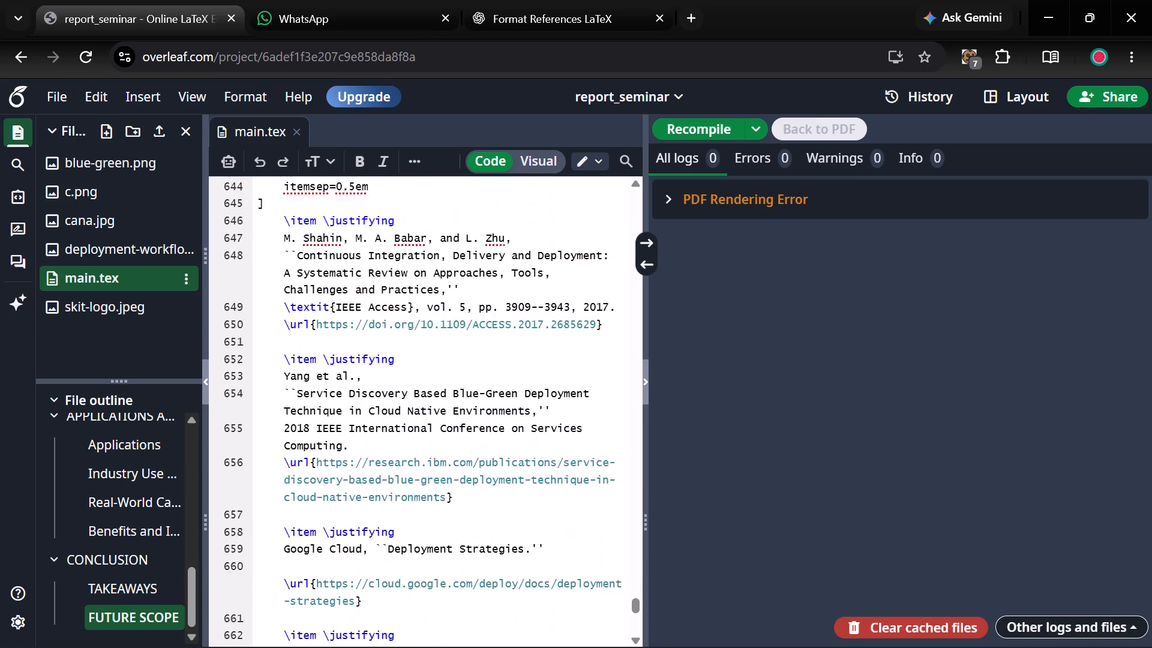
{"action": "scroll", "coordinate": [449, 356], "scroll_direction": "up", "scroll_amount": 1}
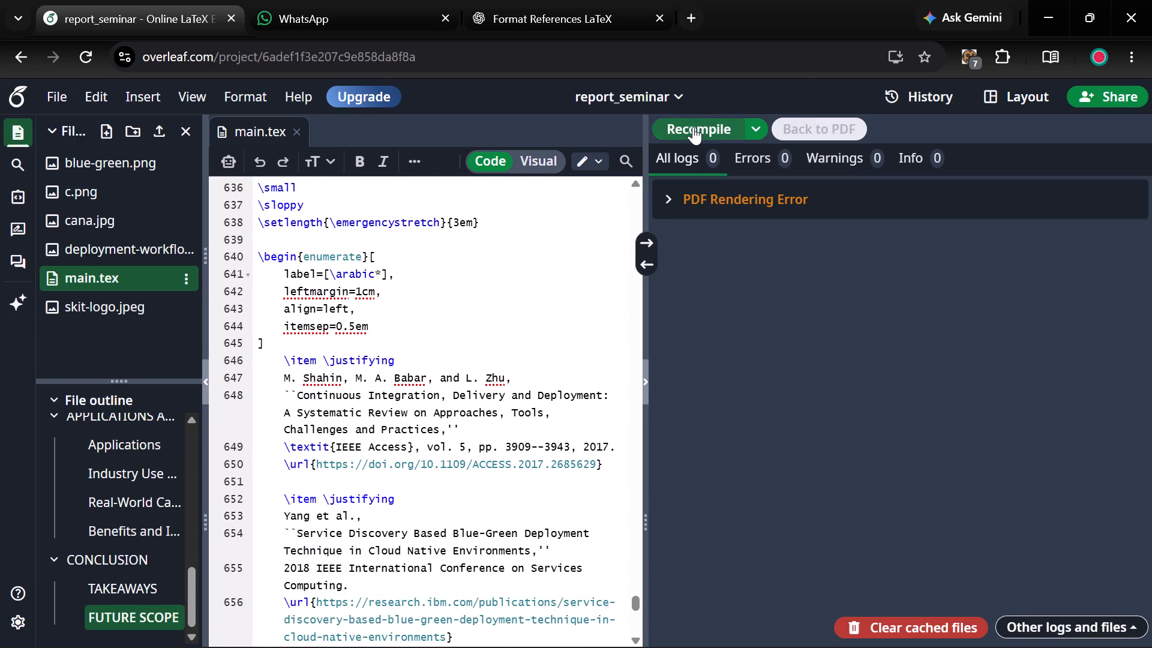
{"action": "left_click", "coordinate": [687, 134]}
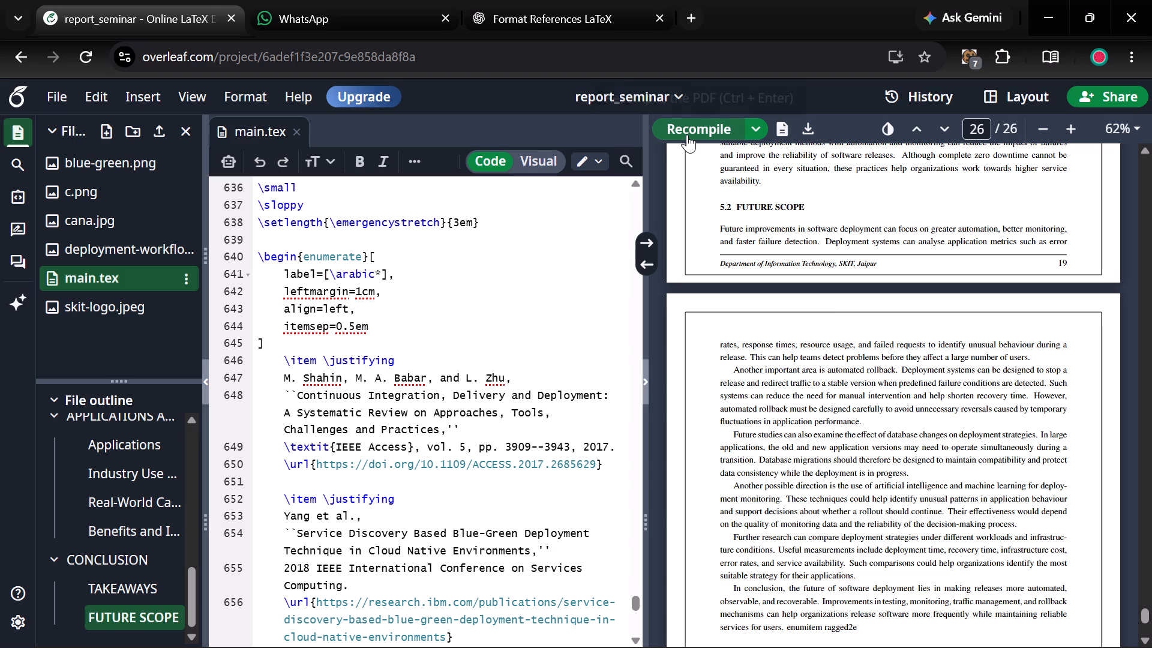
{"action": "scroll", "coordinate": [842, 343], "scroll_direction": "down", "scroll_amount": 2}
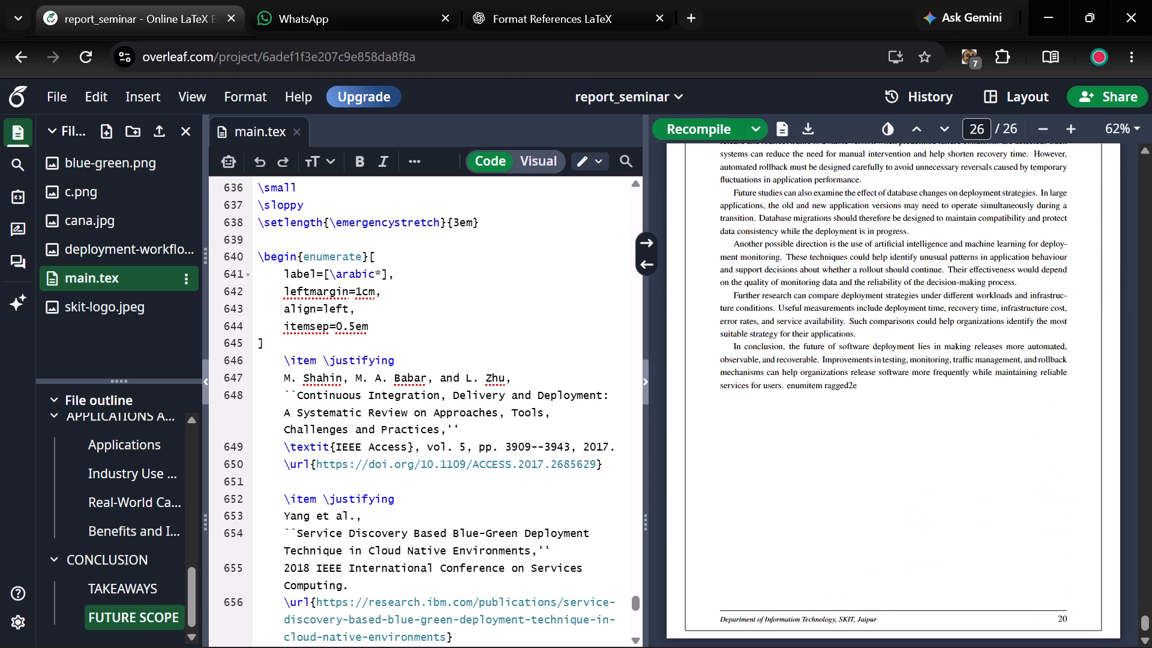
{"action": "scroll", "coordinate": [842, 343], "scroll_direction": "down", "scroll_amount": 2}
{"action": "left_click", "coordinate": [572, 367]}
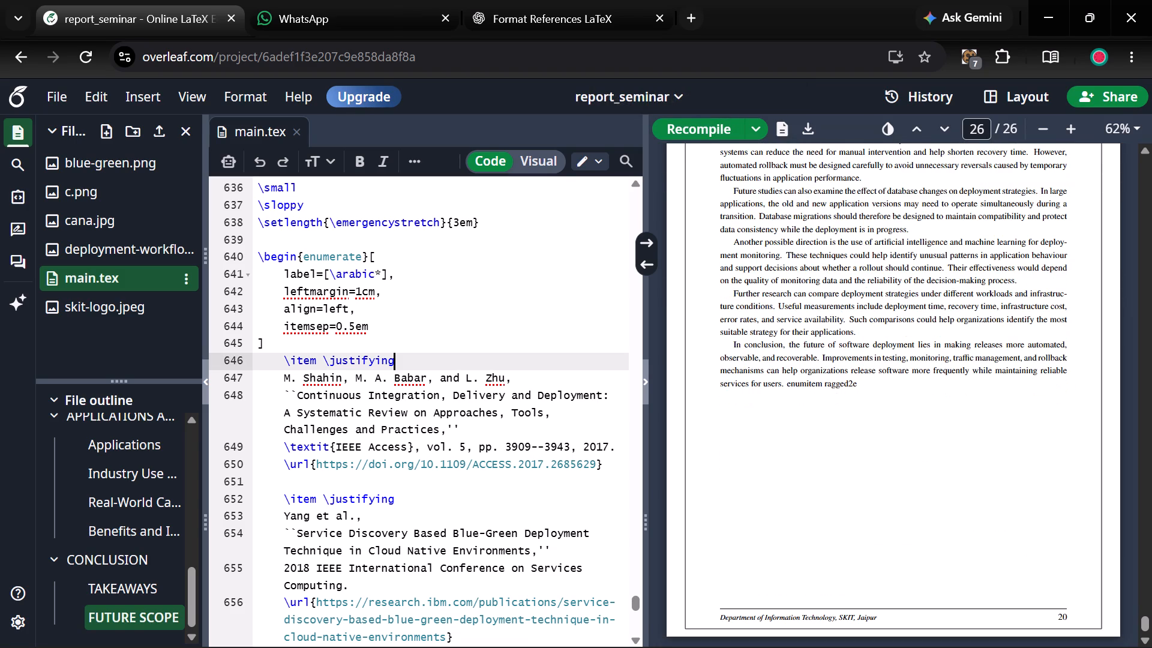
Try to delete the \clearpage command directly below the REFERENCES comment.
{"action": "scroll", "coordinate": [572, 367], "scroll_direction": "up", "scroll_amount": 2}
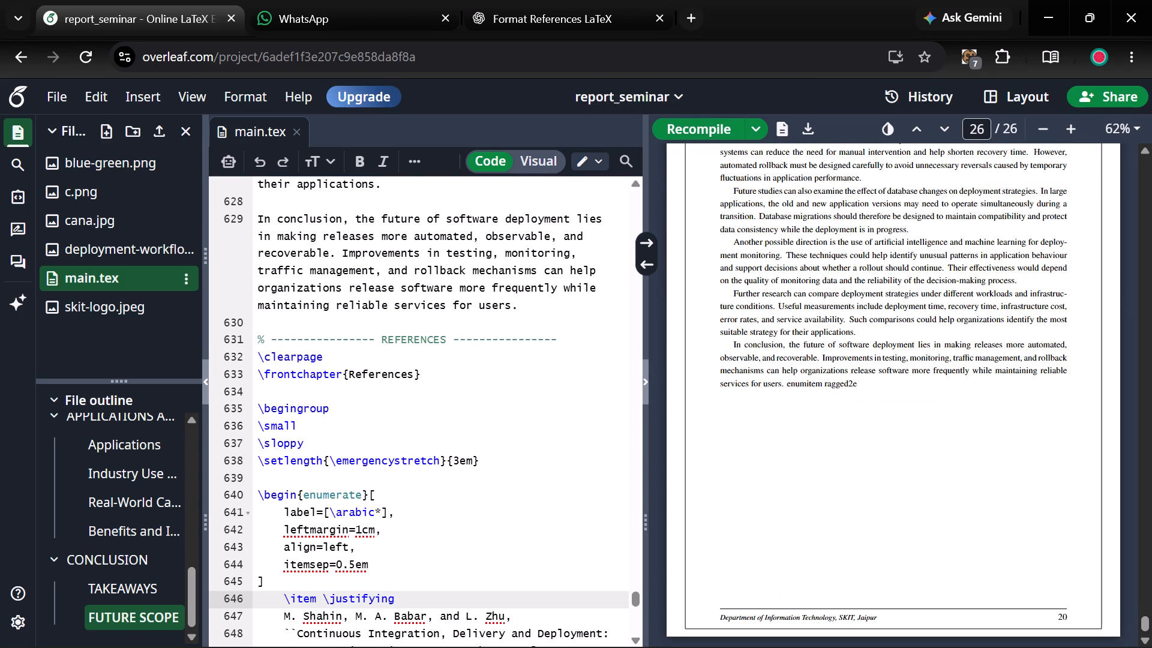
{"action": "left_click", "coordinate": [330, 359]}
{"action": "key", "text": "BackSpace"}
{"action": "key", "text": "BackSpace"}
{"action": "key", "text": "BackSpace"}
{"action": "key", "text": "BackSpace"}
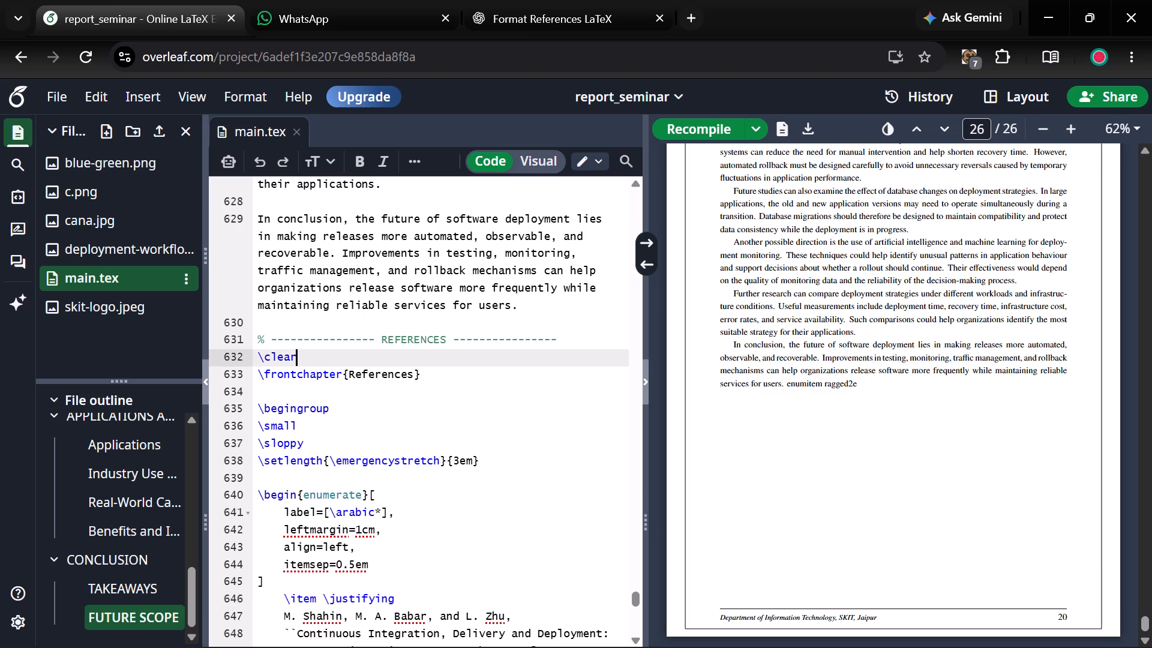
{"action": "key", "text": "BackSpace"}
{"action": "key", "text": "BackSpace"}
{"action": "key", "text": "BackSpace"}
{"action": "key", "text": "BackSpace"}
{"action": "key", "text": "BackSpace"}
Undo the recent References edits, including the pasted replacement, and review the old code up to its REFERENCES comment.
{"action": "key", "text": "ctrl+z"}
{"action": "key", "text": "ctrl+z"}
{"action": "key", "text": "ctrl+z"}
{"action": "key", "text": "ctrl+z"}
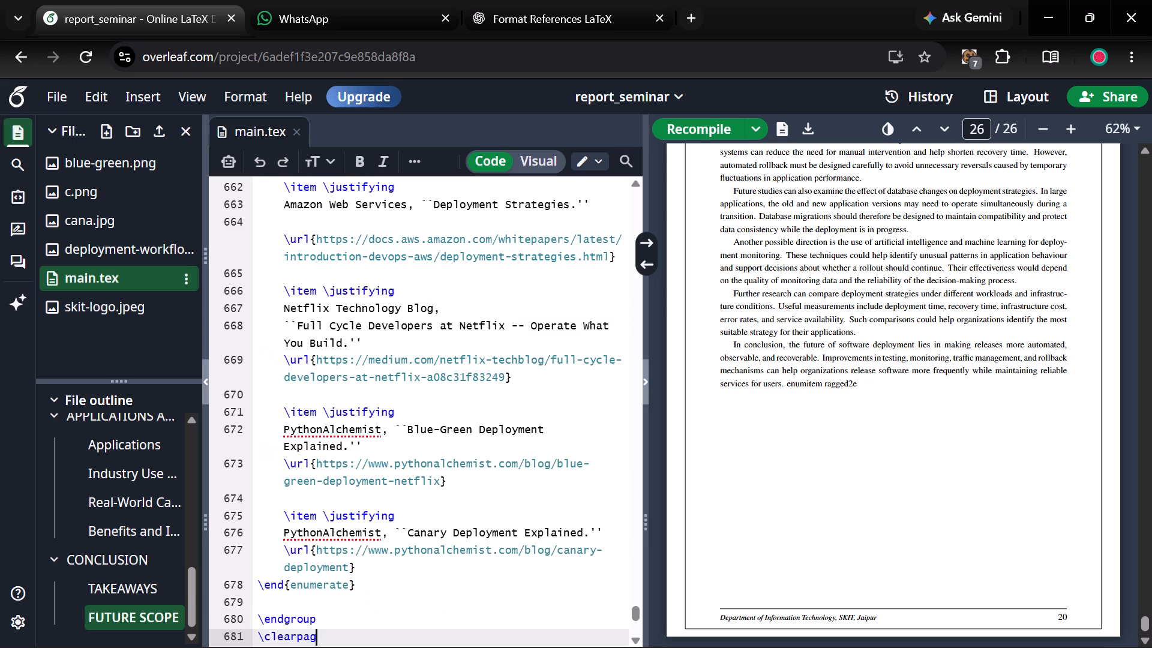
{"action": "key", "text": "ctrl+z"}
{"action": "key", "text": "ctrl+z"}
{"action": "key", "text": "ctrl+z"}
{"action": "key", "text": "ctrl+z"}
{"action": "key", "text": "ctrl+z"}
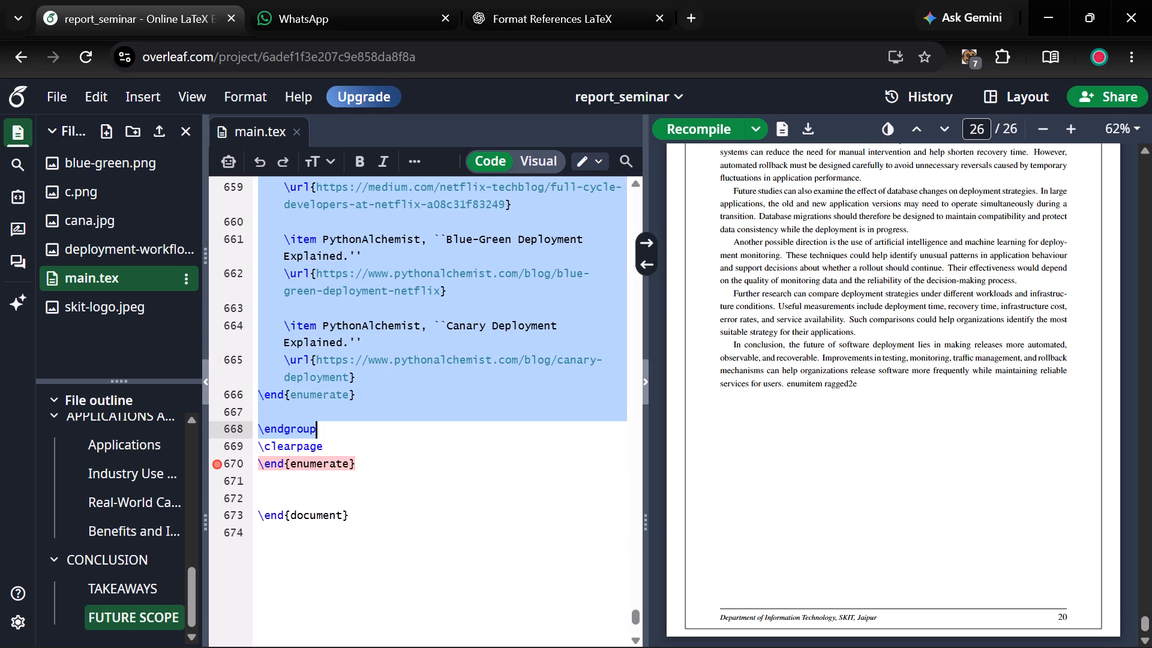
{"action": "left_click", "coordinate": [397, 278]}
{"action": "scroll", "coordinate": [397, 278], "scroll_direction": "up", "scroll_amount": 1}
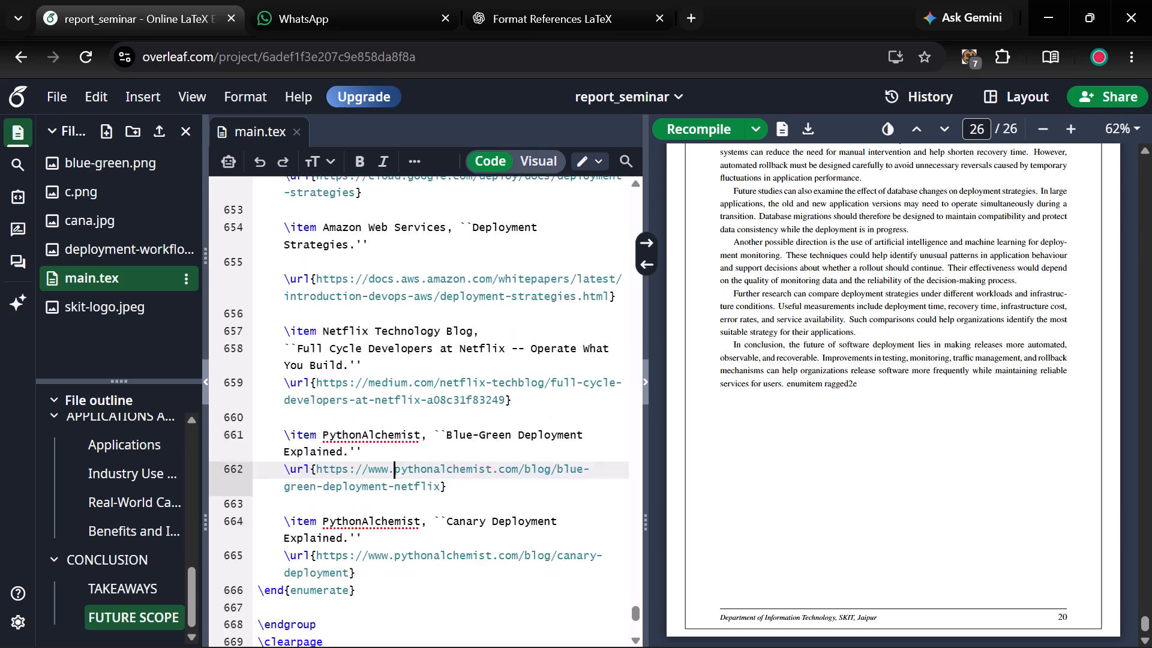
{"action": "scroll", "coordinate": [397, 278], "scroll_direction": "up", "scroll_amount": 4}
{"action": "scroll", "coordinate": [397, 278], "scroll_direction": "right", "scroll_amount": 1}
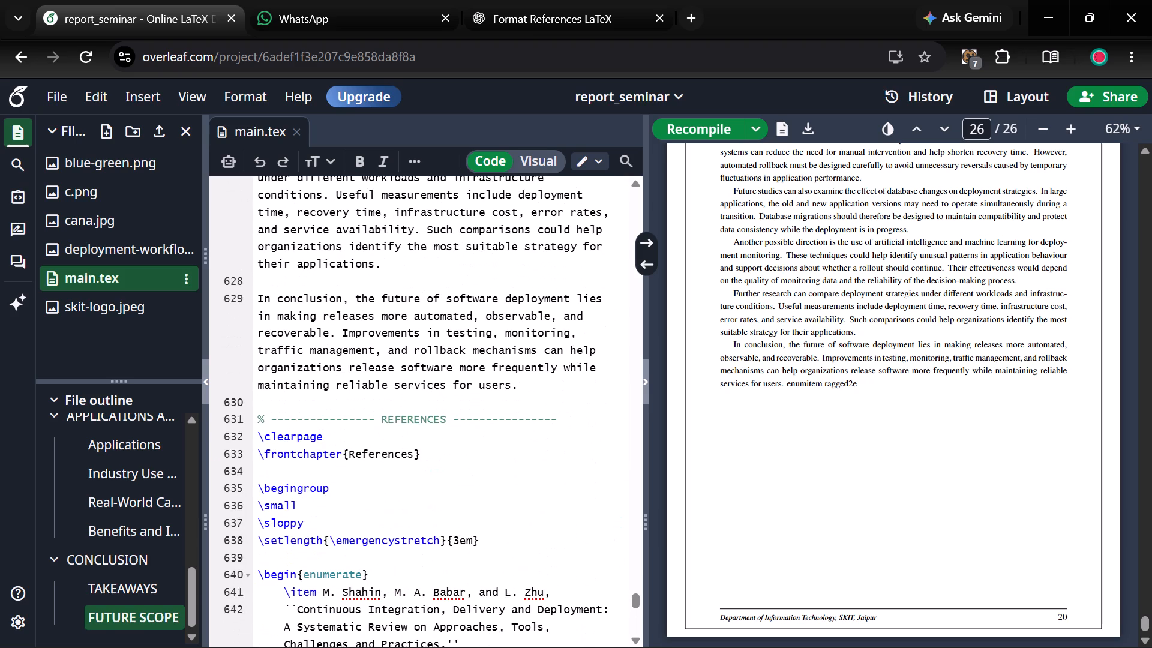
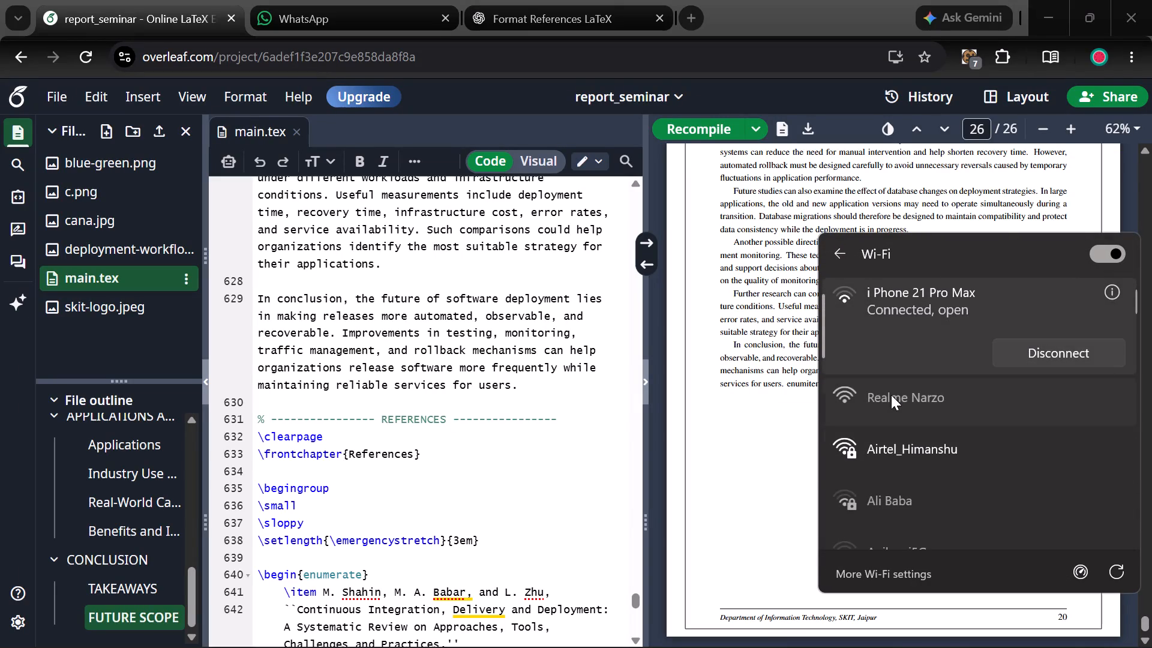
Switch the Wi-Fi connection to the open Realme Narzo network and return to the report's code.
{"action": "double_click", "coordinate": [891, 394]}
{"action": "left_click", "coordinate": [1052, 482]}
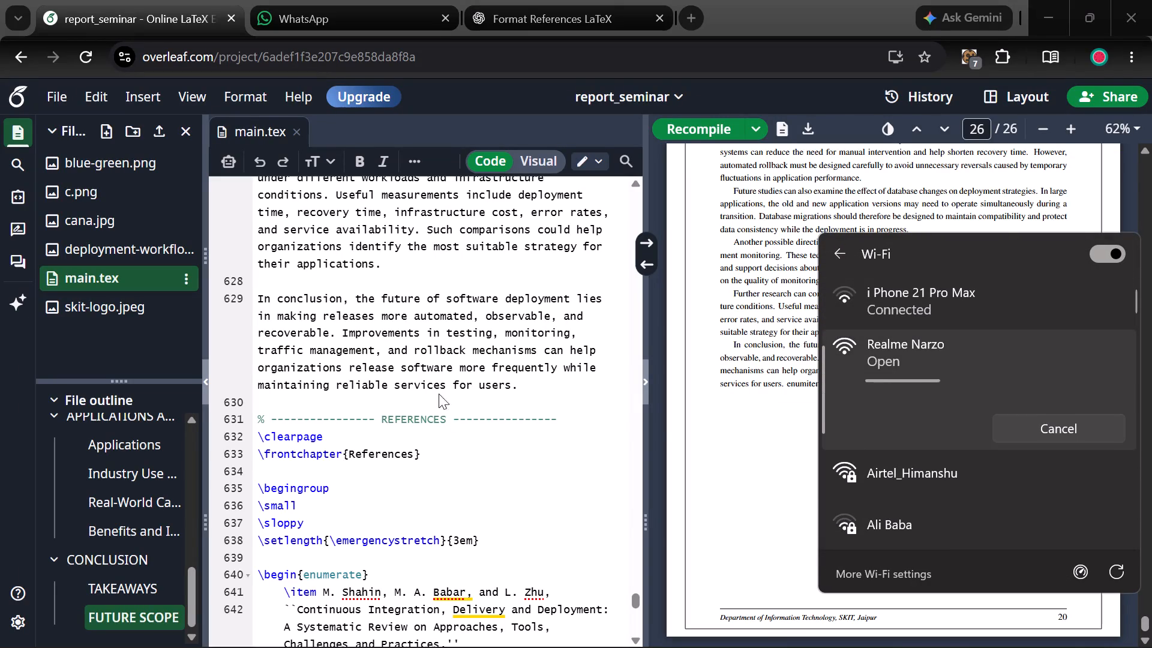
{"action": "left_click", "coordinate": [366, 314]}
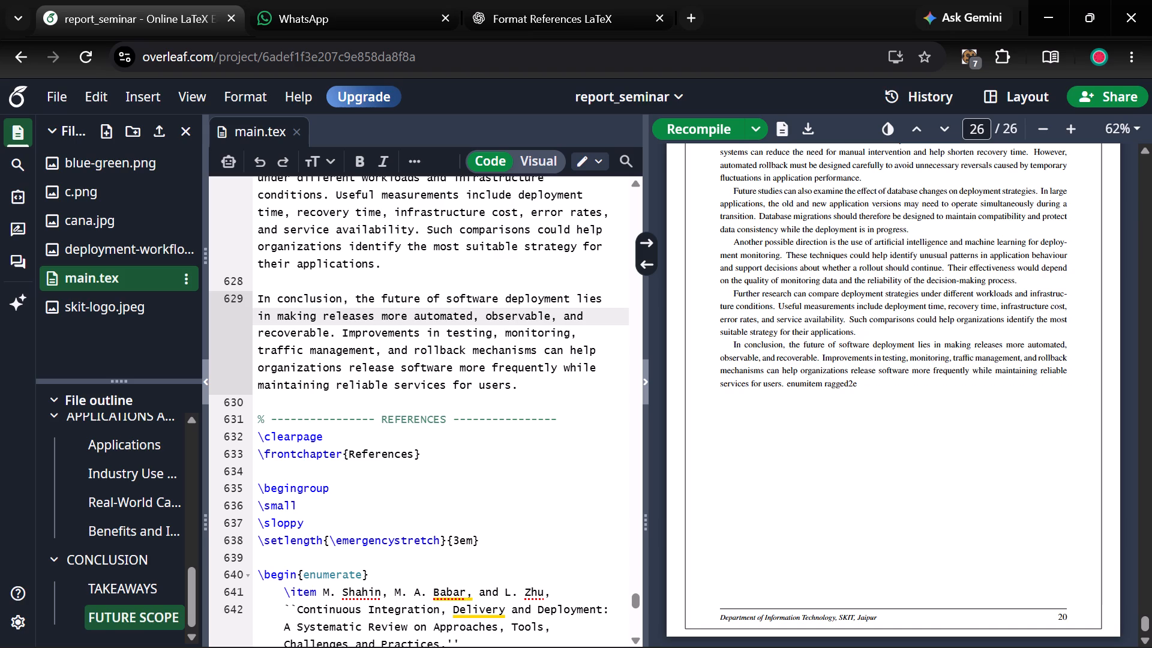
Check the last pages of the PDF for the References section.
{"action": "scroll", "coordinate": [804, 406], "scroll_direction": "down", "scroll_amount": 2}
{"action": "scroll", "coordinate": [804, 406], "scroll_direction": "up", "scroll_amount": 3}
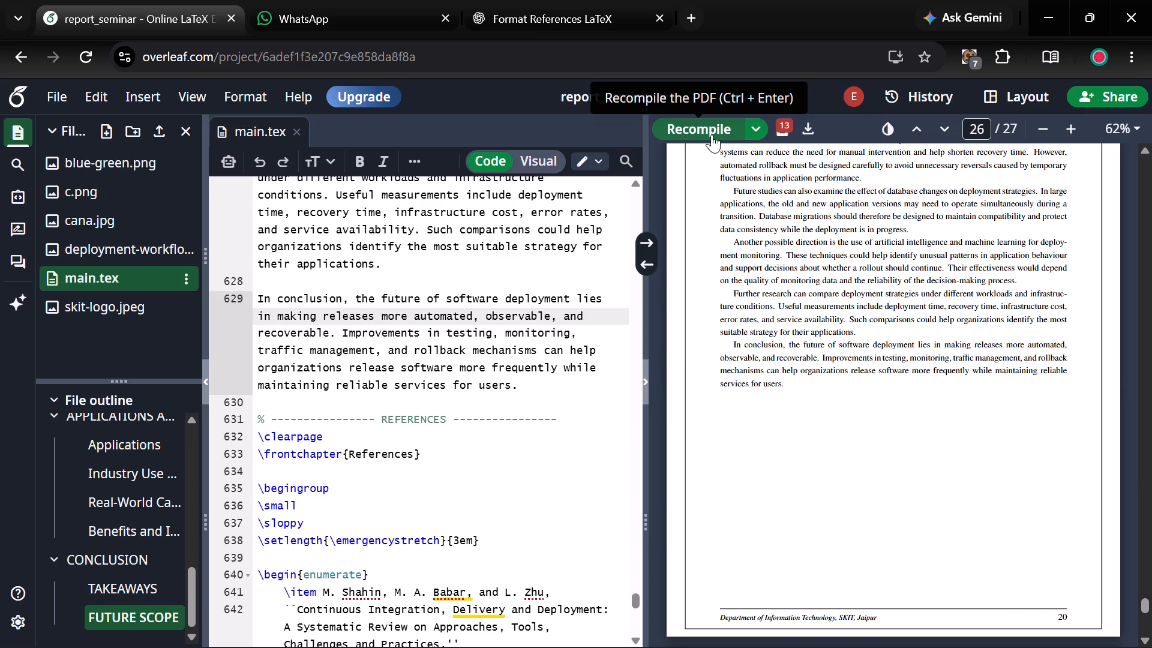
Recompile the report PDF with the original References code back in main.tex.
{"action": "left_click", "coordinate": [712, 134]}
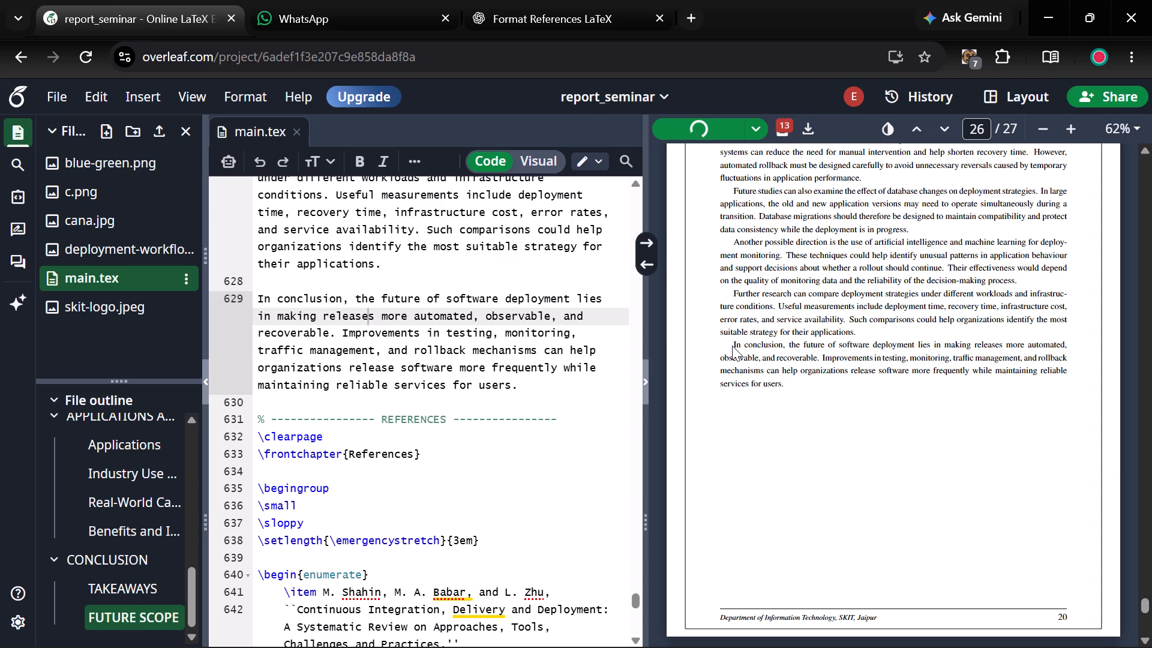
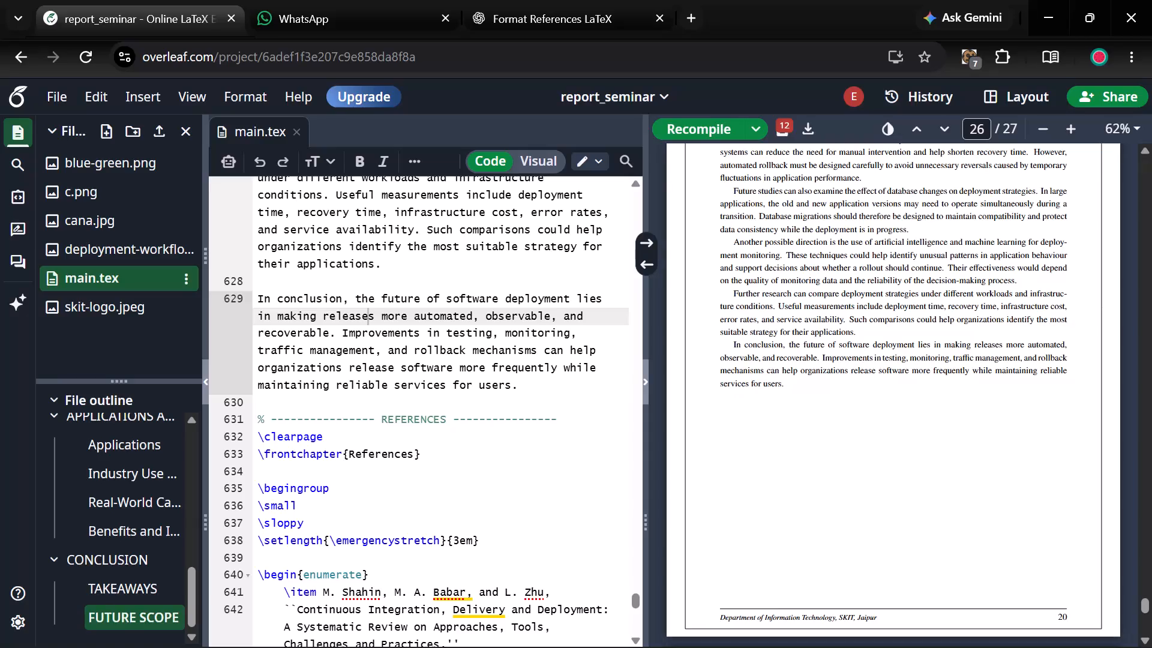
{"action": "scroll", "coordinate": [859, 346], "scroll_direction": "up", "scroll_amount": 2}
{"action": "scroll", "coordinate": [859, 346], "scroll_direction": "down", "scroll_amount": 3}
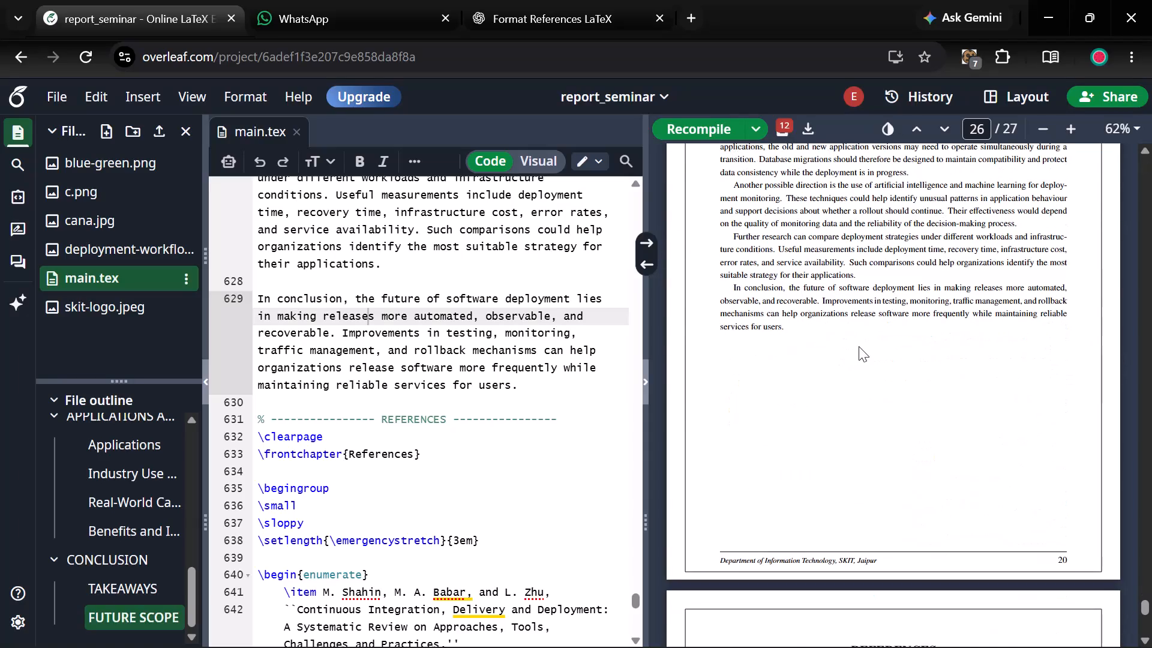
{"action": "scroll", "coordinate": [859, 346], "scroll_direction": "down", "scroll_amount": 4}
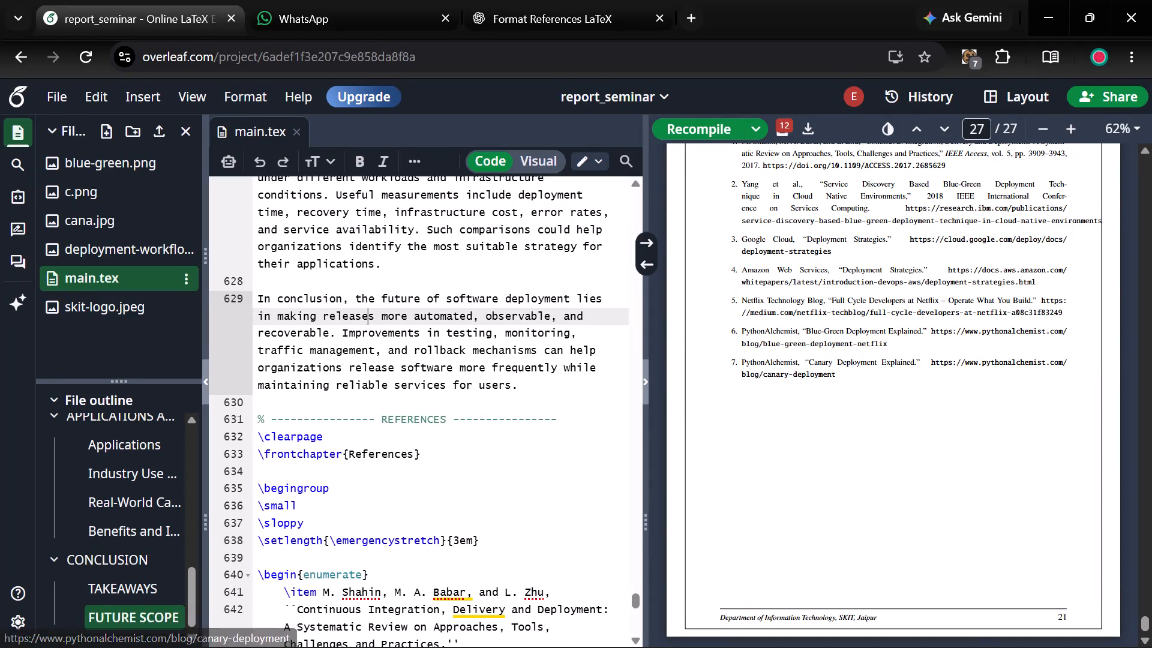
{"action": "scroll", "coordinate": [420, 328], "scroll_direction": "down", "scroll_amount": 1}
{"action": "left_click_drag", "start_coordinate": [272, 272], "coordinate": [394, 647]}
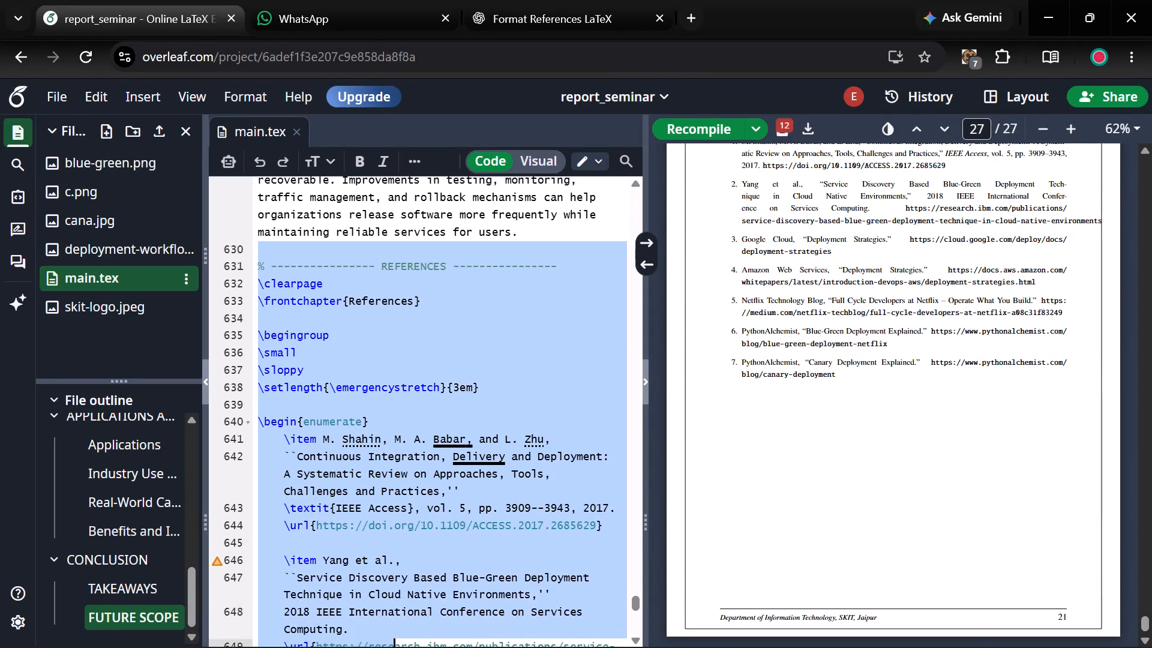
{"action": "left_click_drag", "start_coordinate": [394, 647], "coordinate": [386, 647]}
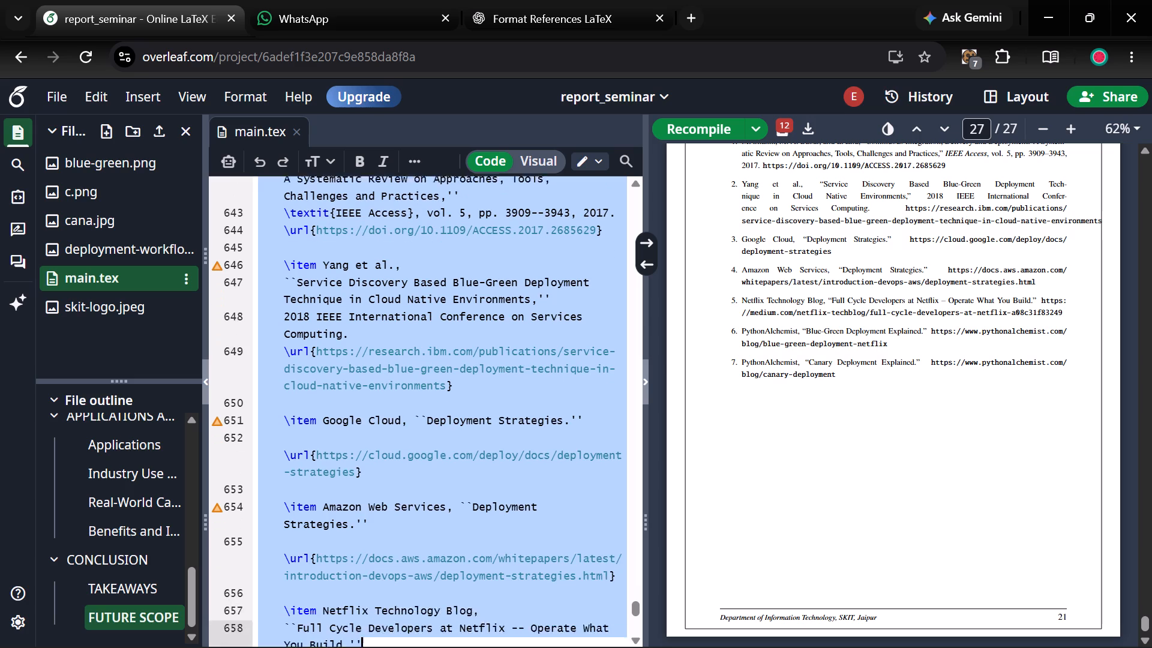
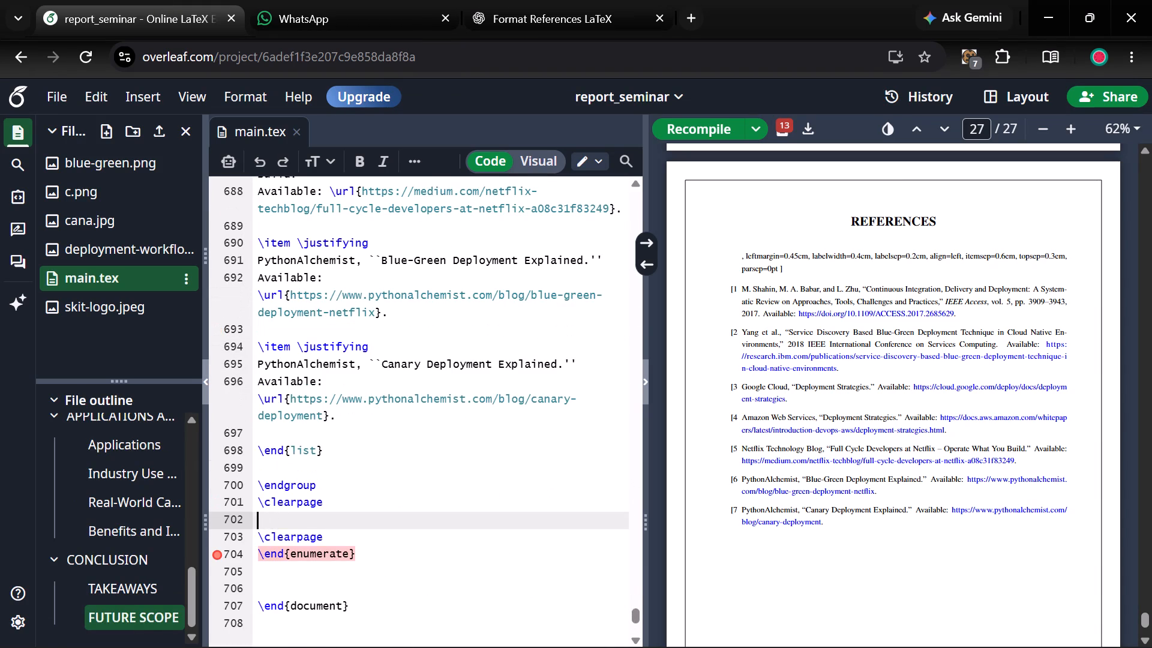
{"action": "scroll", "coordinate": [430, 367], "scroll_direction": "up", "scroll_amount": 8}
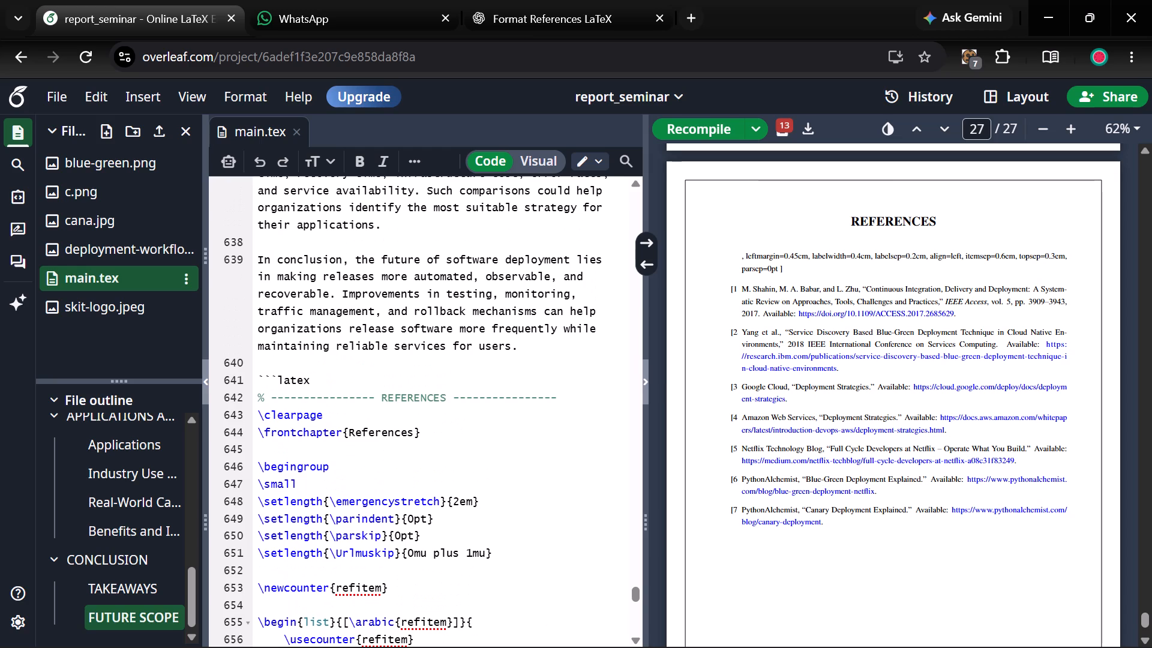
{"action": "left_click", "coordinate": [315, 380]}
{"action": "key", "text": "BackSpace"}
{"action": "key", "text": "BackSpace"}
{"action": "key", "text": "BackSpace"}
{"action": "key", "text": "BackSpace"}
{"action": "key", "text": "BackSpace"}
{"action": "key", "text": "BackSpace"}
{"action": "key", "text": "BackSpace"}
{"action": "key", "text": "BackSpace"}
Recompile the report with the new list-based References code.
{"action": "left_click", "coordinate": [675, 133]}
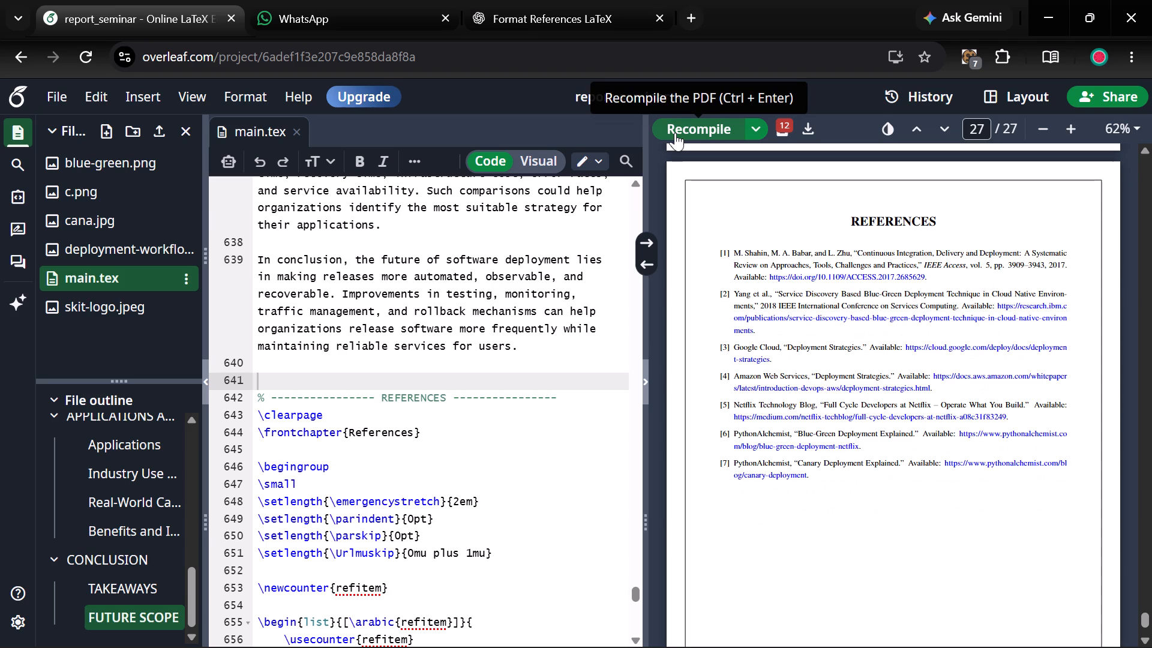
Examine the compiled References page and the preceding pages back through the Conclusion to Chapter 4's case studies.
{"action": "scroll", "coordinate": [911, 316], "scroll_direction": "down", "scroll_amount": 1}
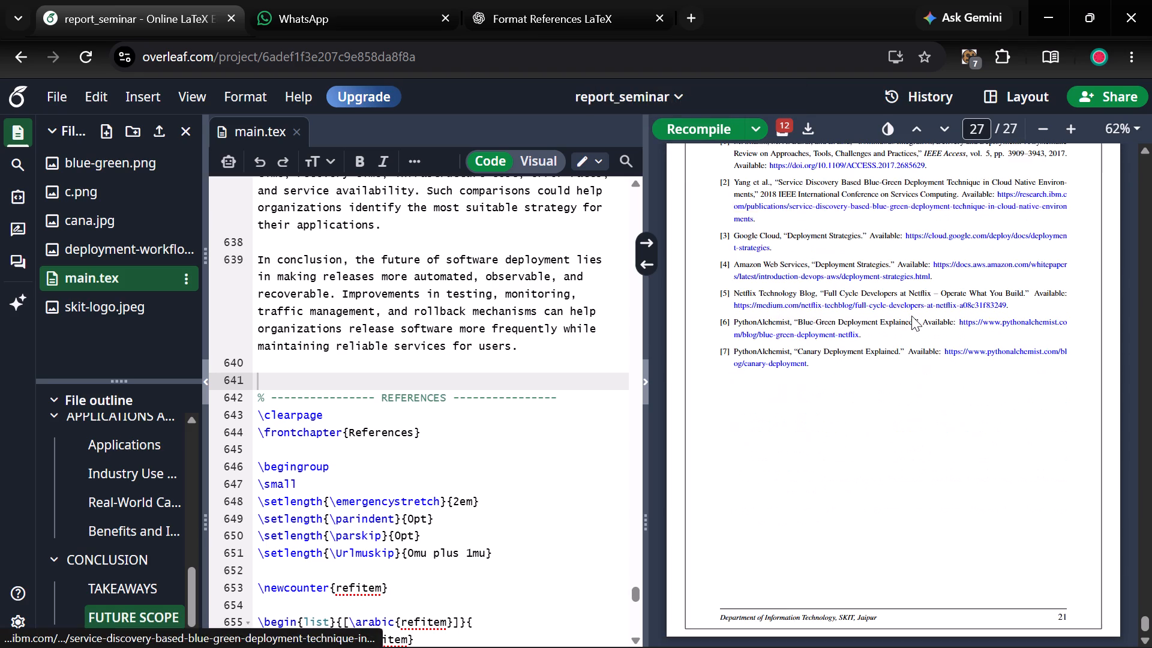
{"action": "scroll", "coordinate": [911, 316], "scroll_direction": "up", "scroll_amount": 7}
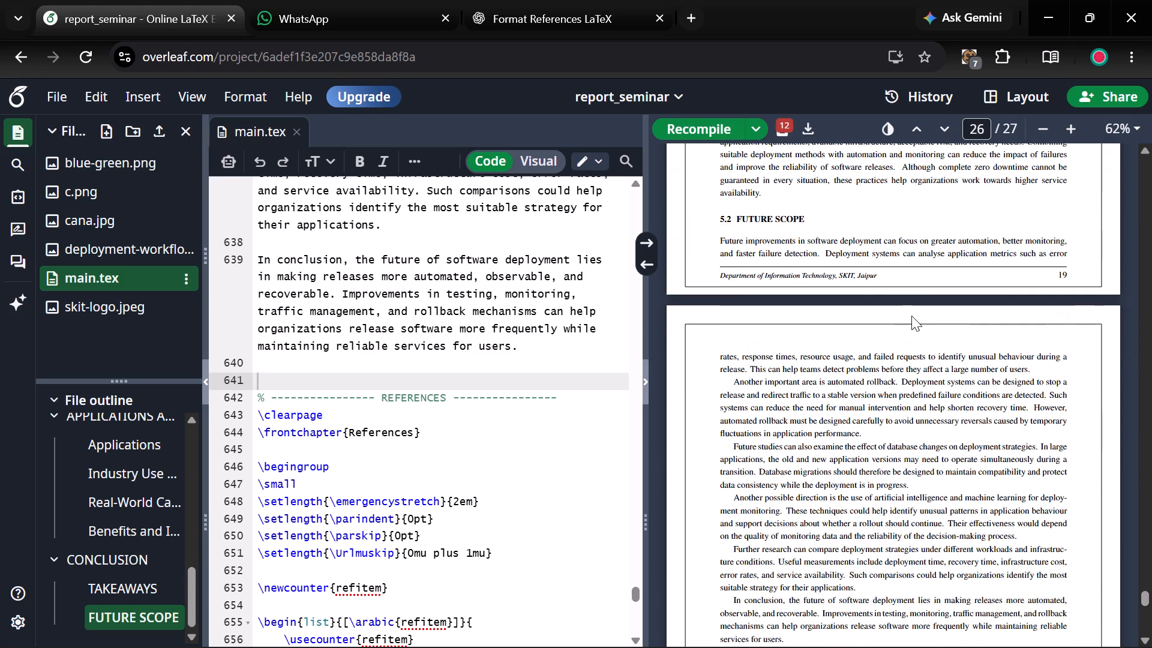
{"action": "scroll", "coordinate": [911, 316], "scroll_direction": "up", "scroll_amount": 7}
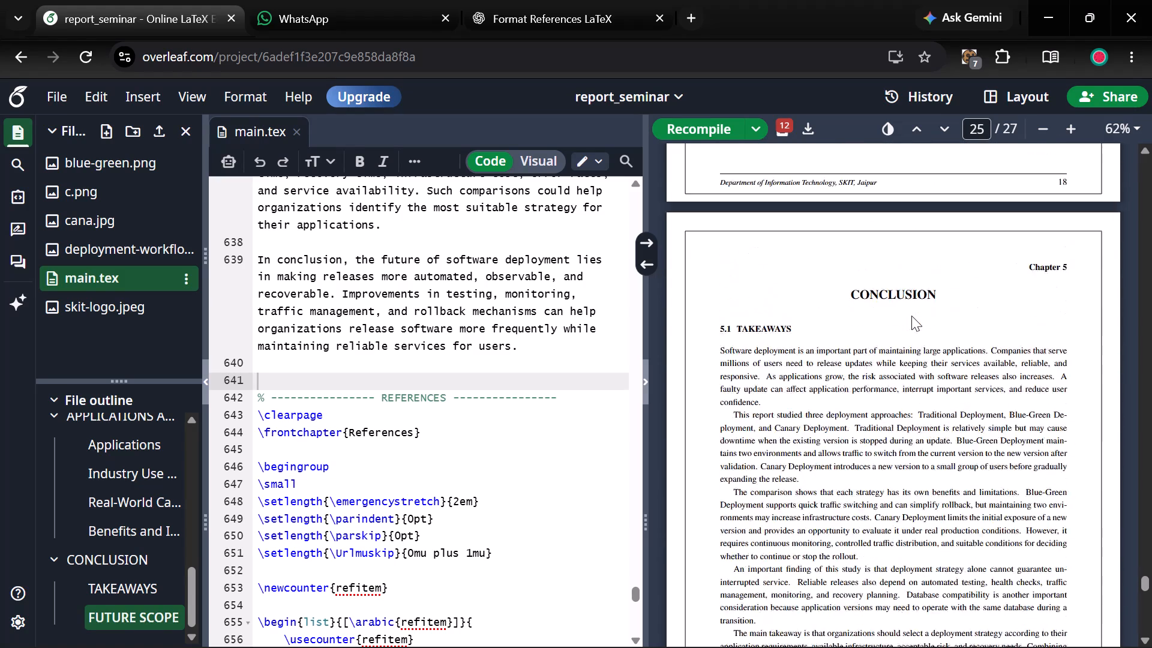
{"action": "scroll", "coordinate": [911, 316], "scroll_direction": "up", "scroll_amount": 3}
{"action": "scroll", "coordinate": [911, 316], "scroll_direction": "down", "scroll_amount": 1}
{"action": "scroll", "coordinate": [911, 316], "scroll_direction": "up", "scroll_amount": 1}
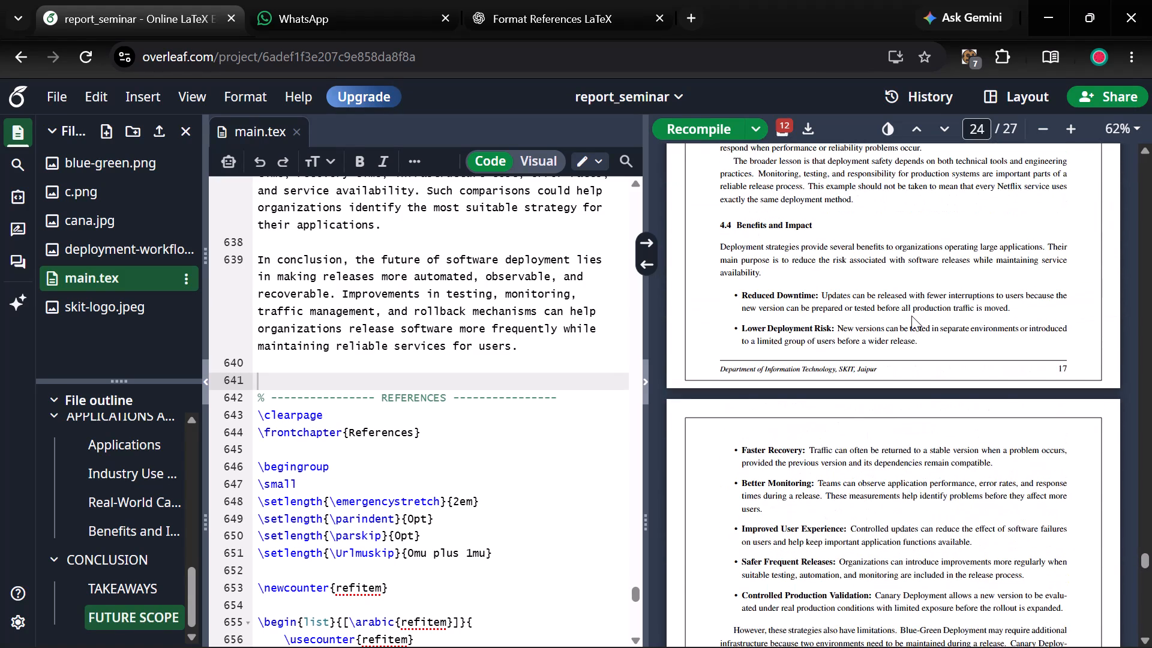
{"action": "scroll", "coordinate": [911, 316], "scroll_direction": "up", "scroll_amount": 4}
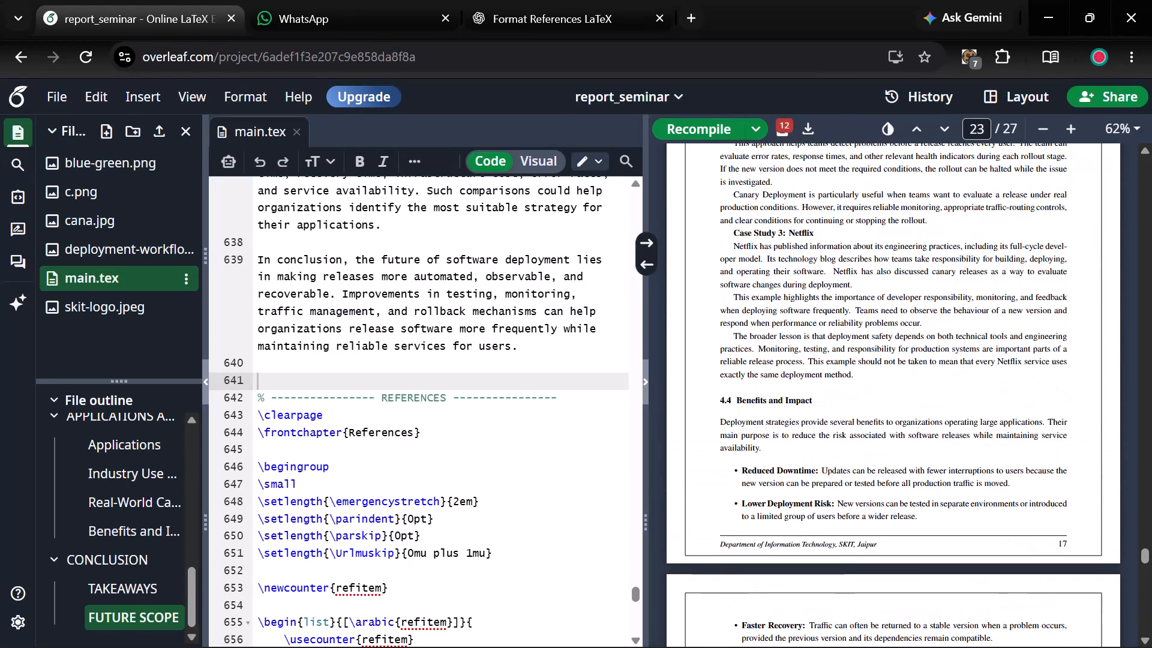
{"action": "scroll", "coordinate": [911, 316], "scroll_direction": "up", "scroll_amount": 3}
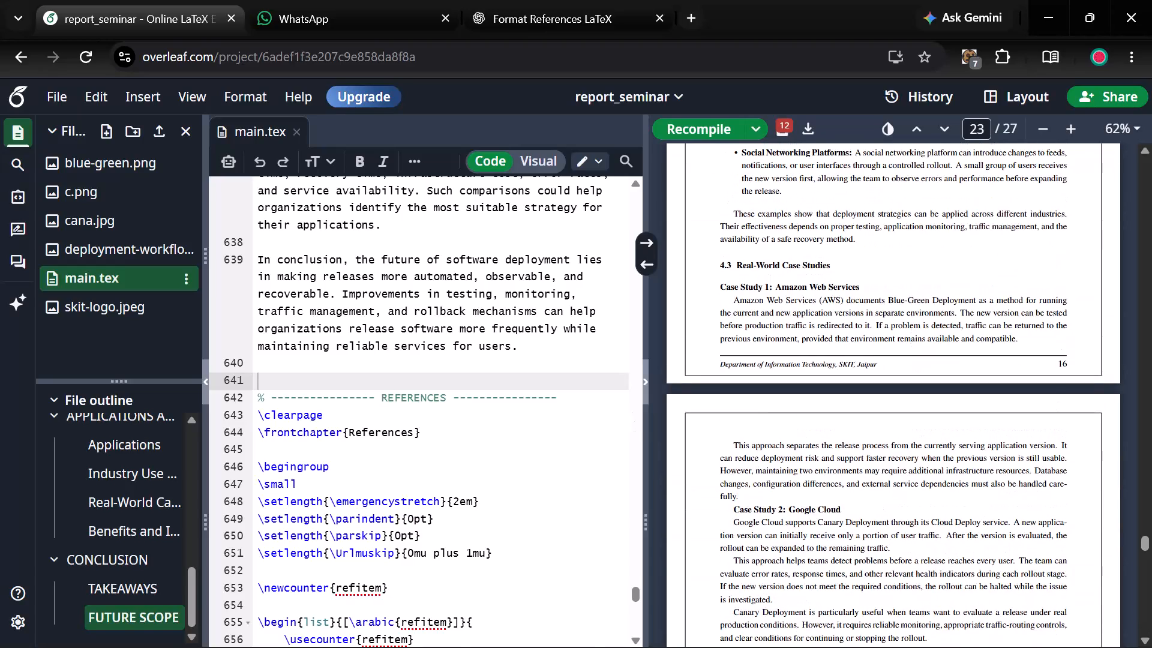
Look back through main.tex and the compiled pages from the References block to the start of Chapter 4, APPLICATIONS AND CASE STUDIES.
{"action": "scroll", "coordinate": [439, 369], "scroll_direction": "up", "scroll_amount": 8}
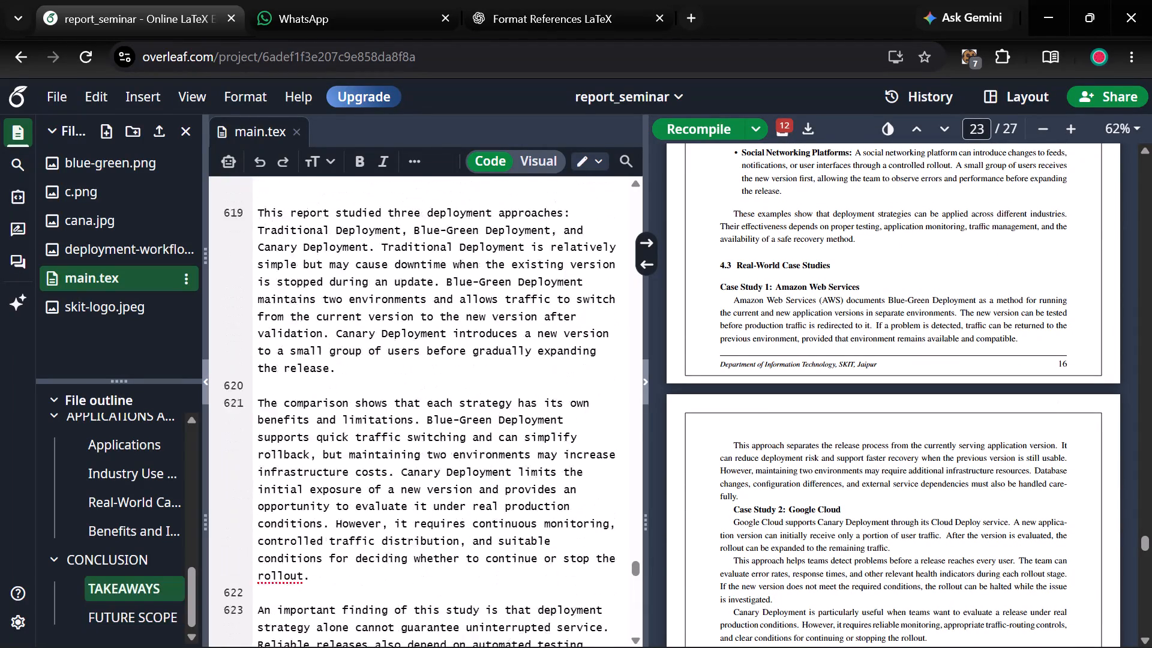
{"action": "scroll", "coordinate": [439, 369], "scroll_direction": "up", "scroll_amount": 6}
{"action": "scroll", "coordinate": [841, 344], "scroll_direction": "up", "scroll_amount": 1}
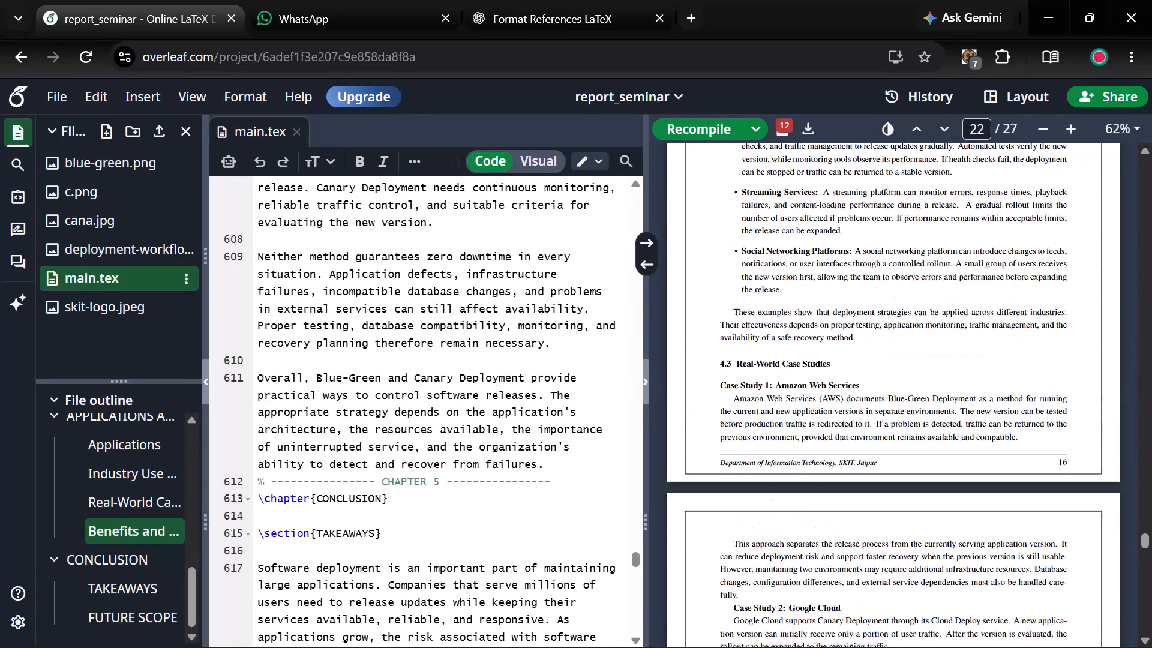
{"action": "scroll", "coordinate": [841, 344], "scroll_direction": "up", "scroll_amount": 6}
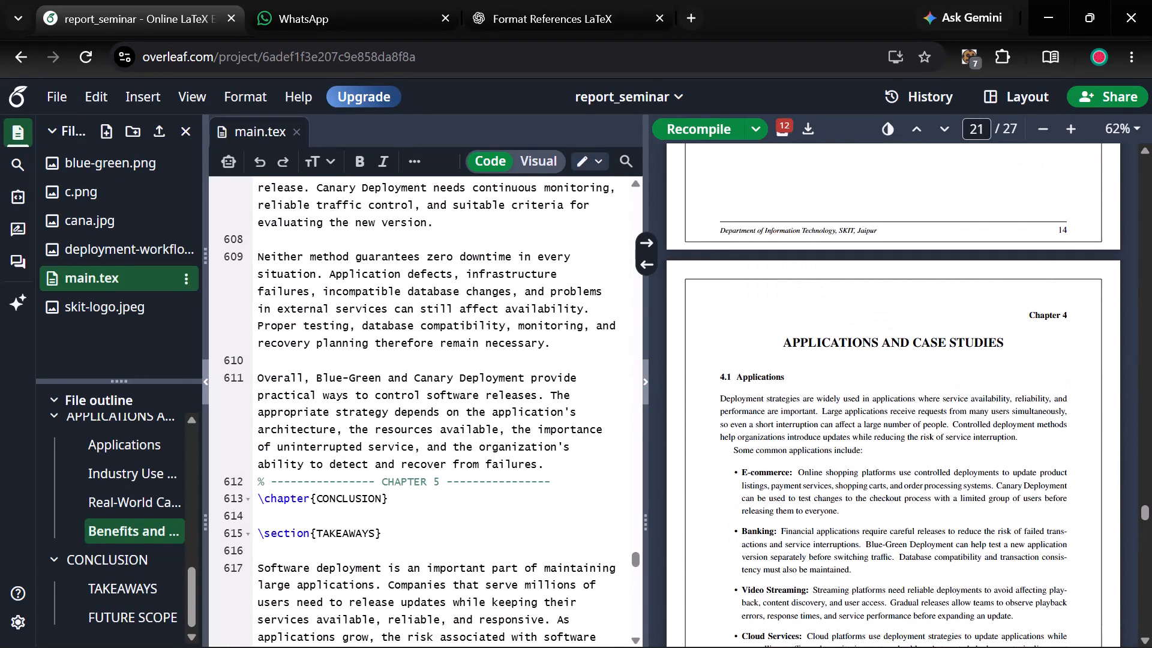
{"action": "scroll", "coordinate": [841, 344], "scroll_direction": "up", "scroll_amount": 1}
{"action": "scroll", "coordinate": [349, 343], "scroll_direction": "up", "scroll_amount": 6}
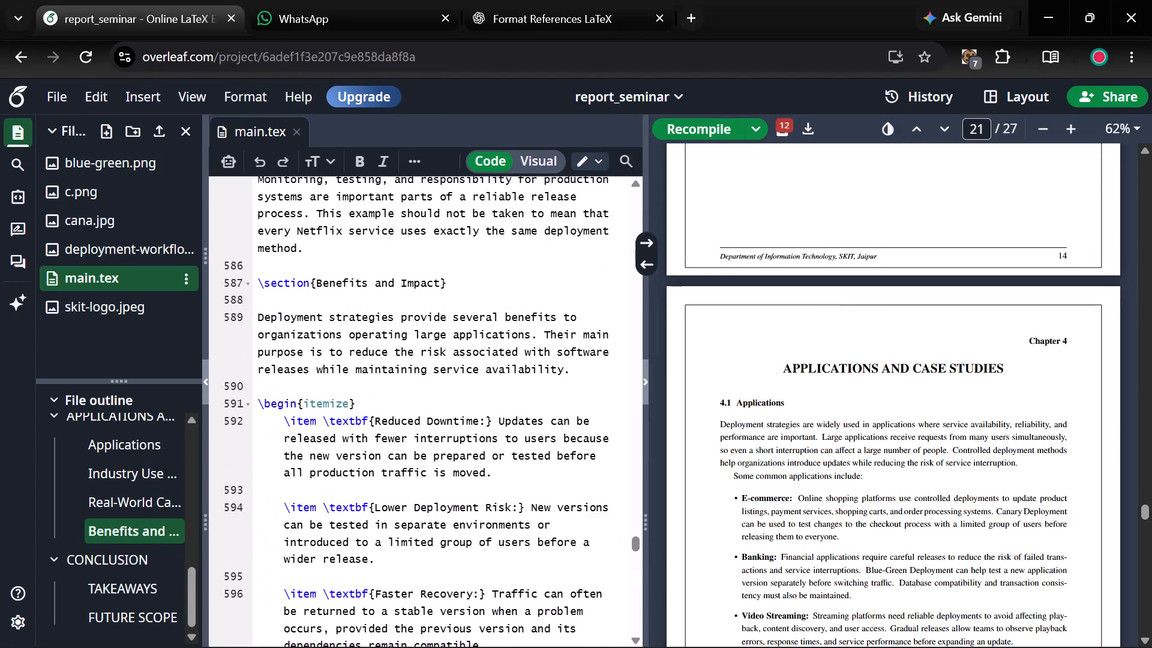
{"action": "scroll", "coordinate": [349, 343], "scroll_direction": "up", "scroll_amount": 9}
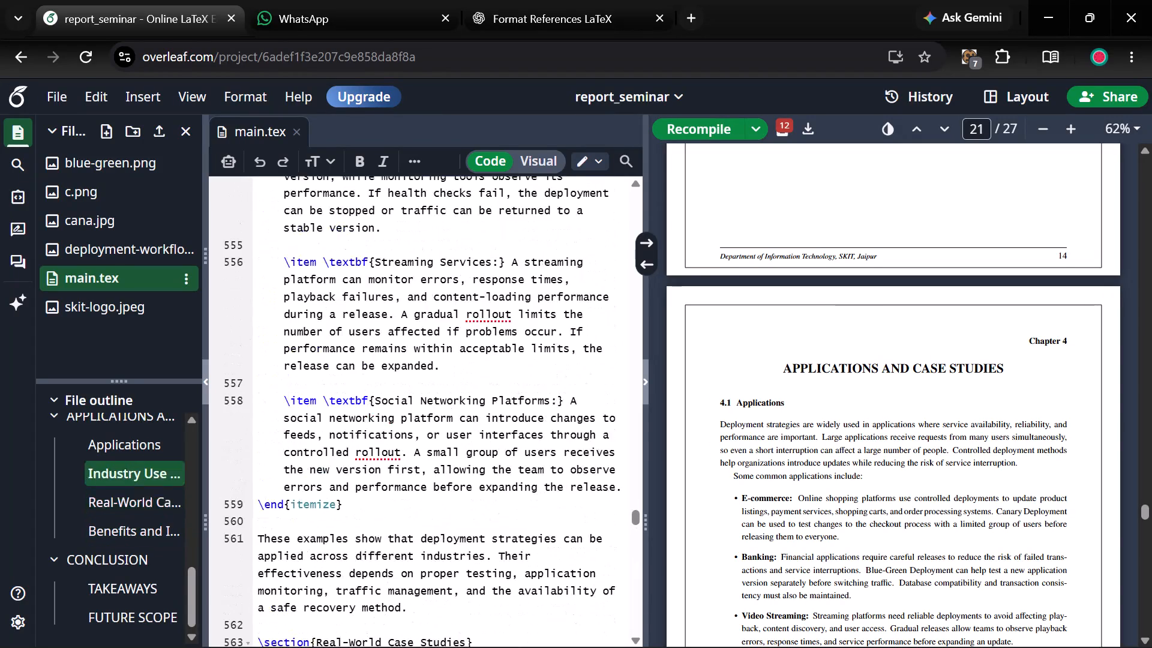
{"action": "scroll", "coordinate": [349, 343], "scroll_direction": "up", "scroll_amount": 4}
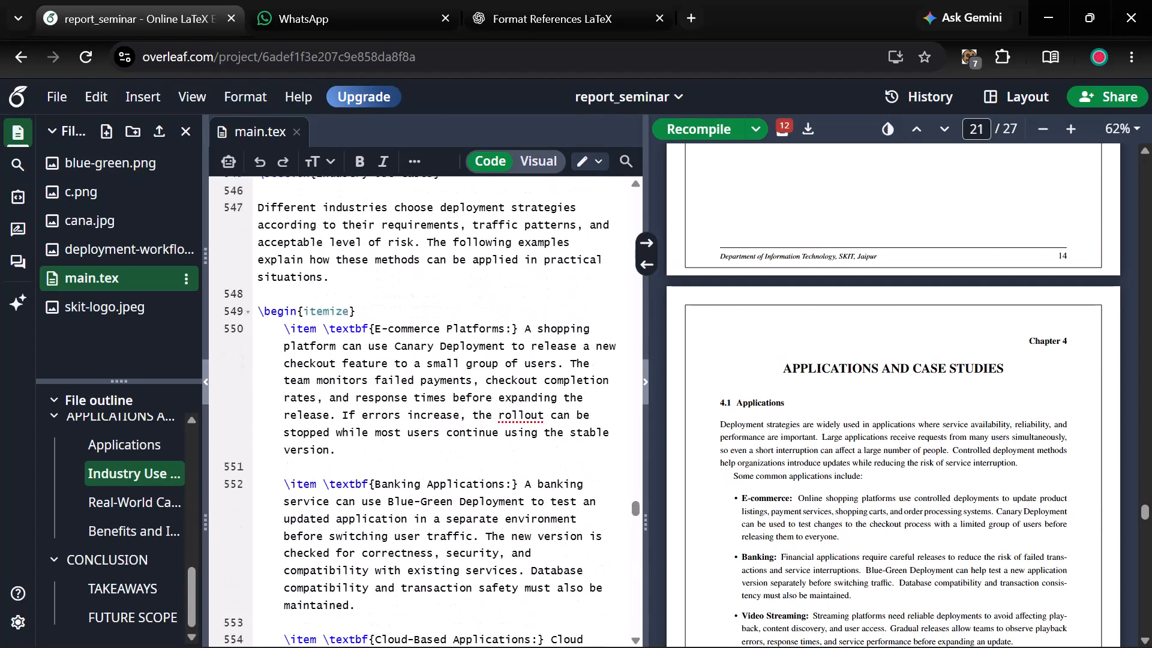
{"action": "scroll", "coordinate": [349, 343], "scroll_direction": "up", "scroll_amount": 9}
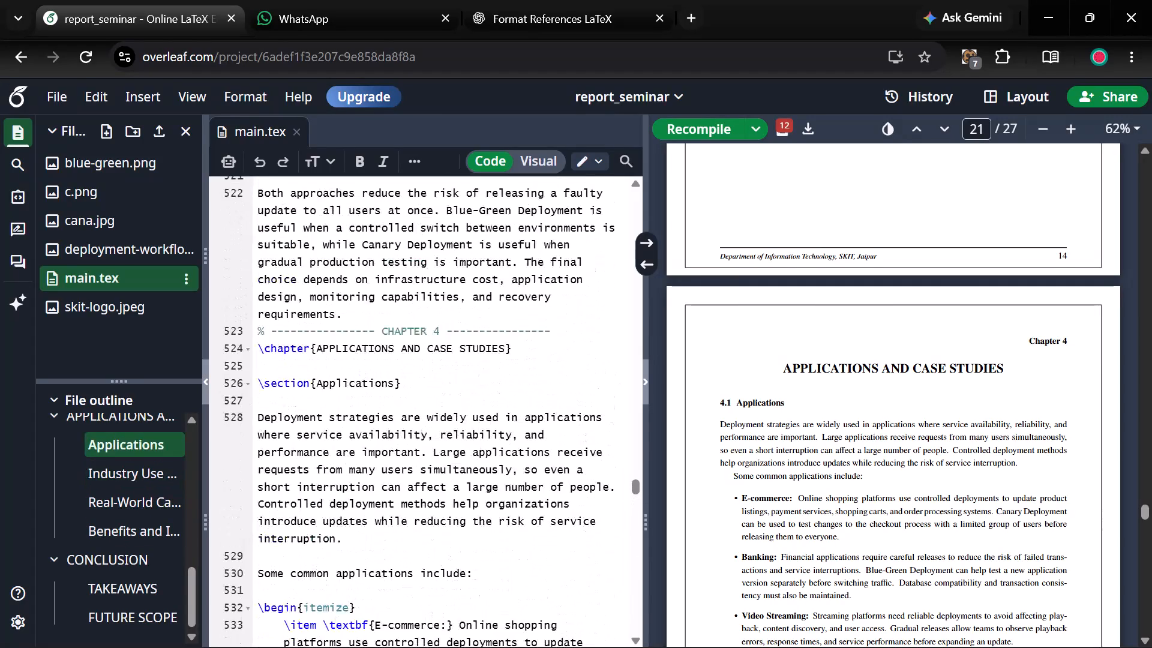
Examine the compiled Chapter 4 pages from 4.1 Applications through 4.4 Benefits and Impact to the start of the Conclusion.
{"action": "scroll", "coordinate": [893, 437], "scroll_direction": "down", "scroll_amount": 1}
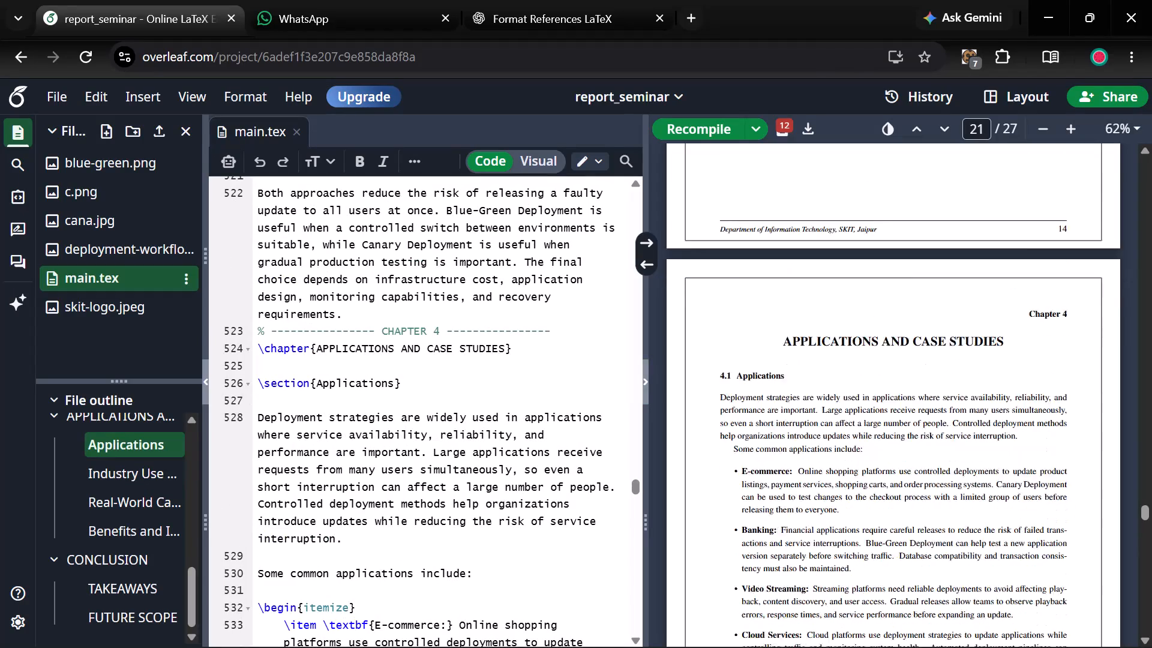
{"action": "scroll", "coordinate": [893, 437], "scroll_direction": "down", "scroll_amount": 1}
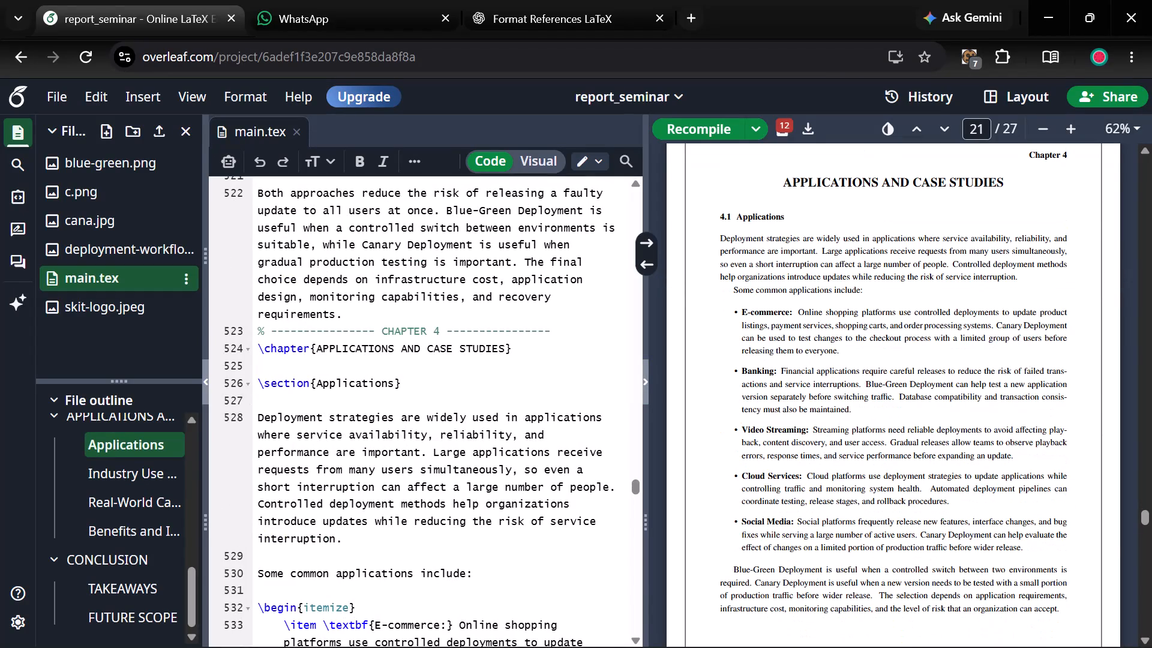
{"action": "scroll", "coordinate": [800, 425], "scroll_direction": "down", "scroll_amount": 4}
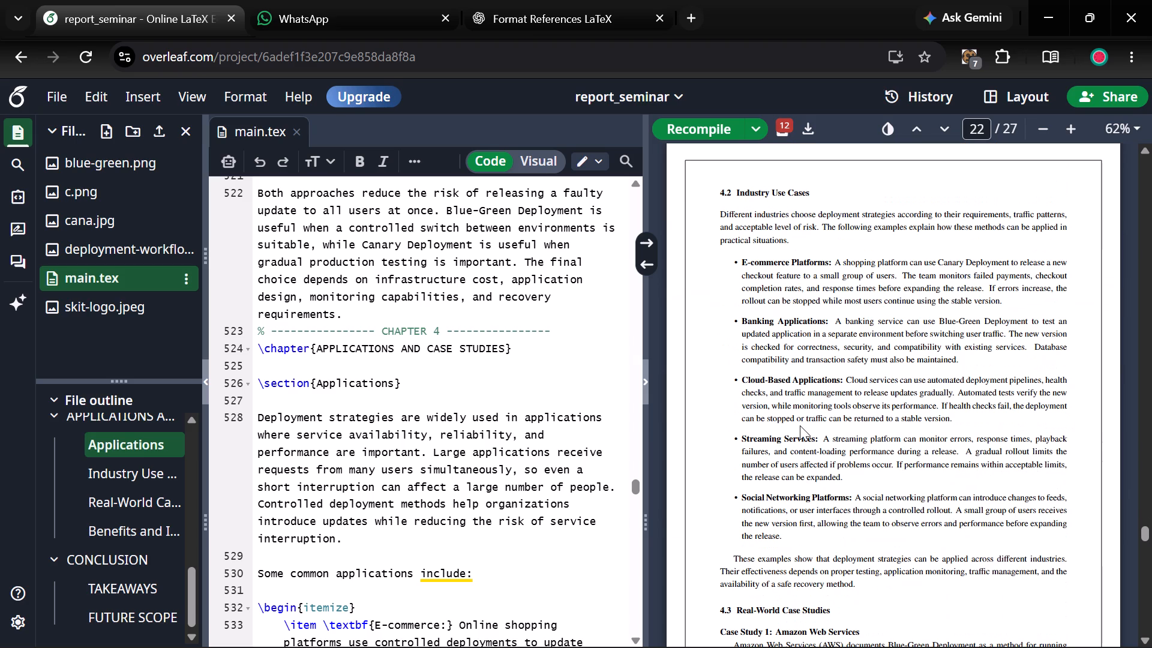
{"action": "scroll", "coordinate": [800, 425], "scroll_direction": "down", "scroll_amount": 2}
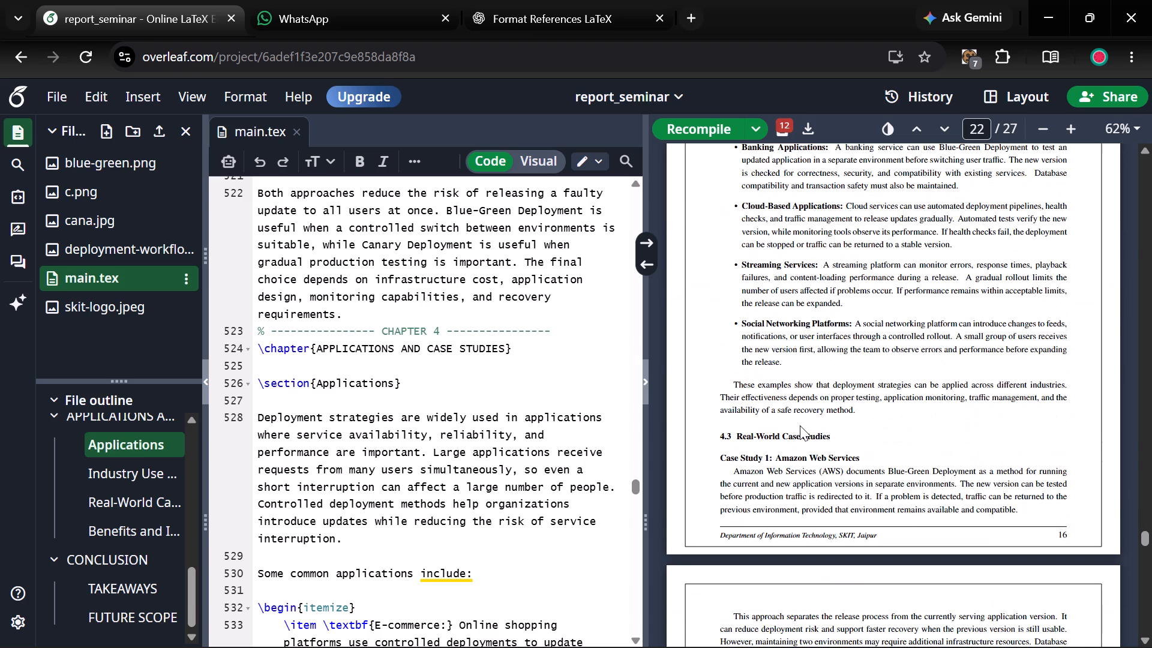
{"action": "scroll", "coordinate": [800, 425], "scroll_direction": "down", "scroll_amount": 4}
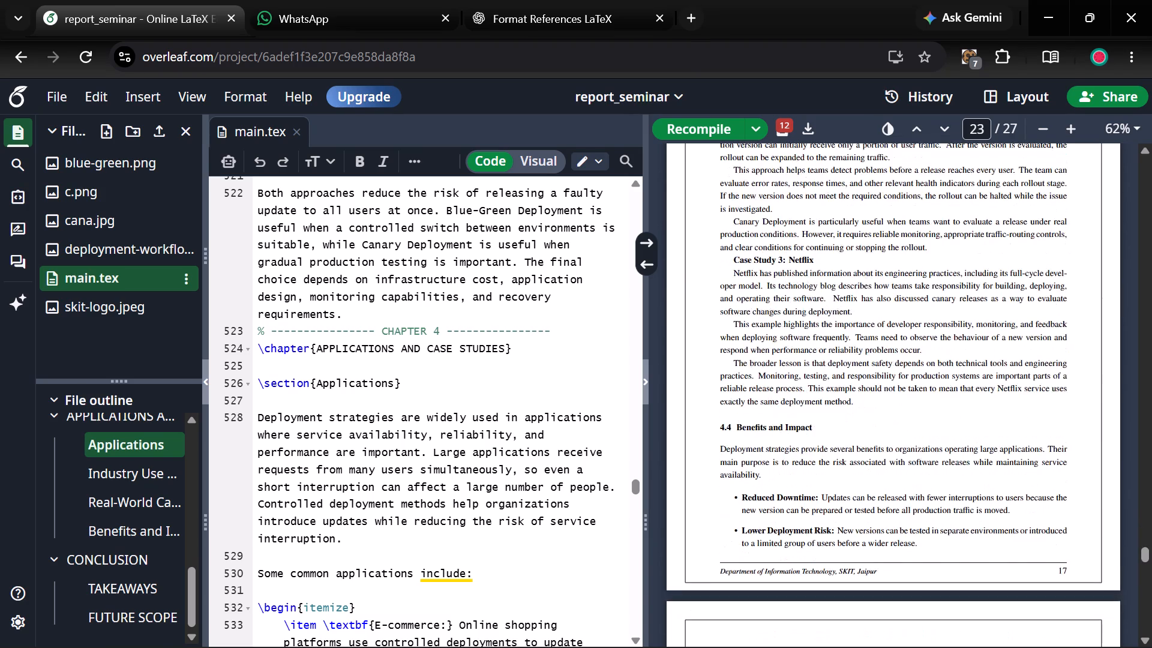
{"action": "scroll", "coordinate": [800, 425], "scroll_direction": "right", "scroll_amount": 1}
{"action": "scroll", "coordinate": [800, 425], "scroll_direction": "down", "scroll_amount": 1}
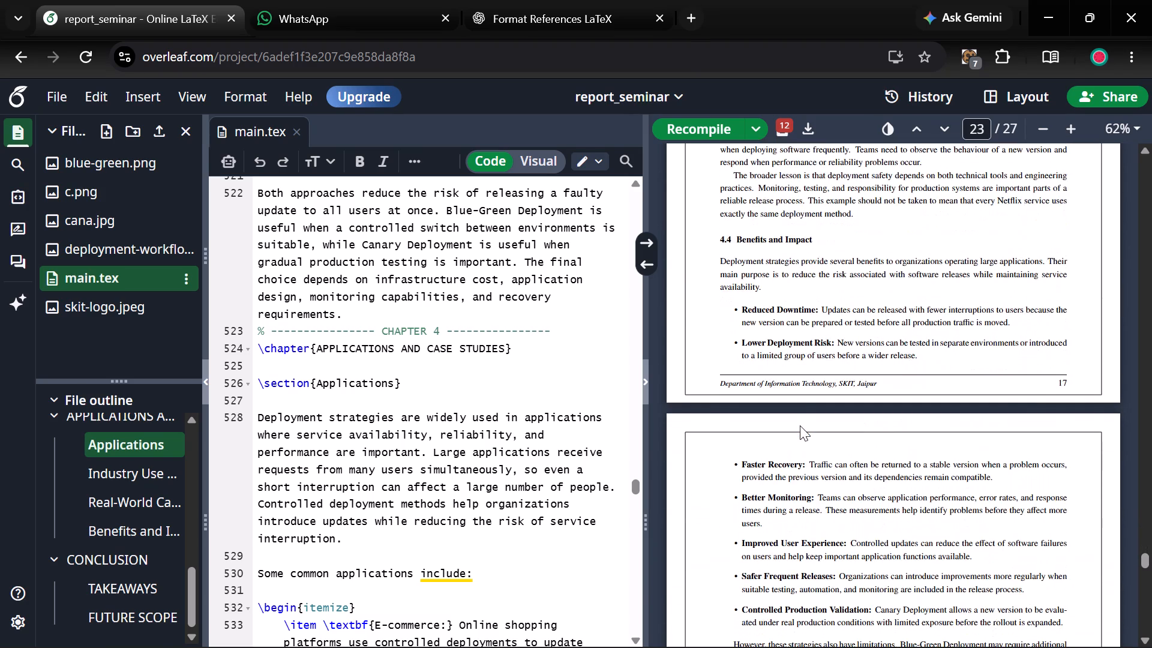
{"action": "scroll", "coordinate": [800, 425], "scroll_direction": "down", "scroll_amount": 2}
{"action": "scroll", "coordinate": [765, 371], "scroll_direction": "down", "scroll_amount": 2}
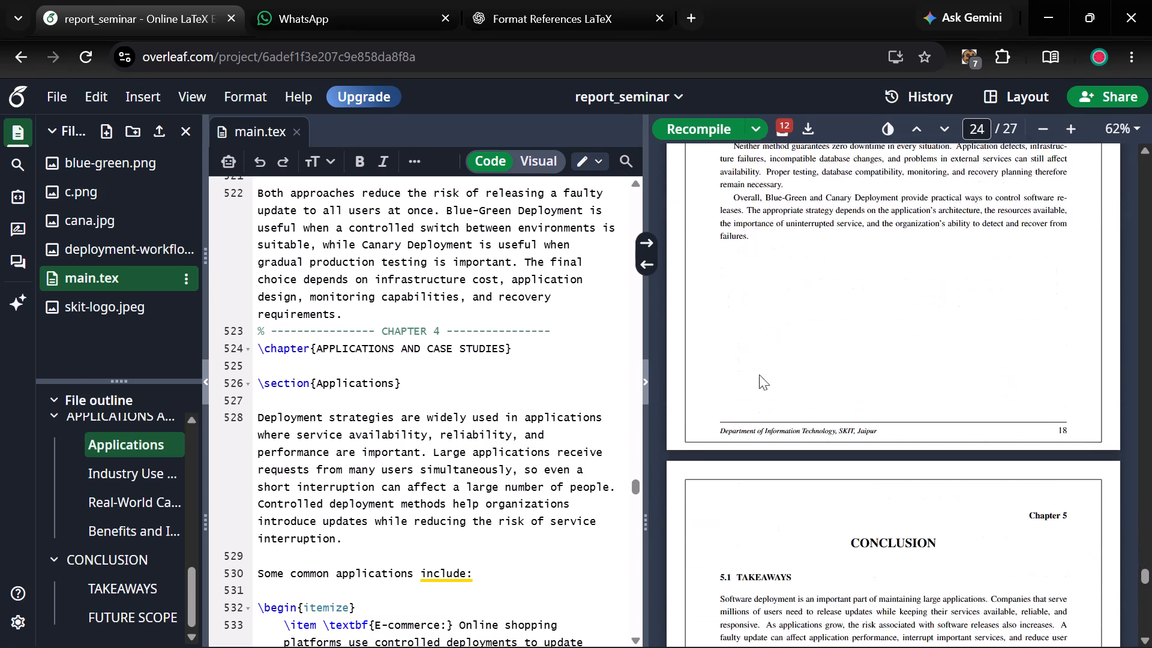
{"action": "left_click_drag", "start_coordinate": [257, 329], "coordinate": [457, 374]}
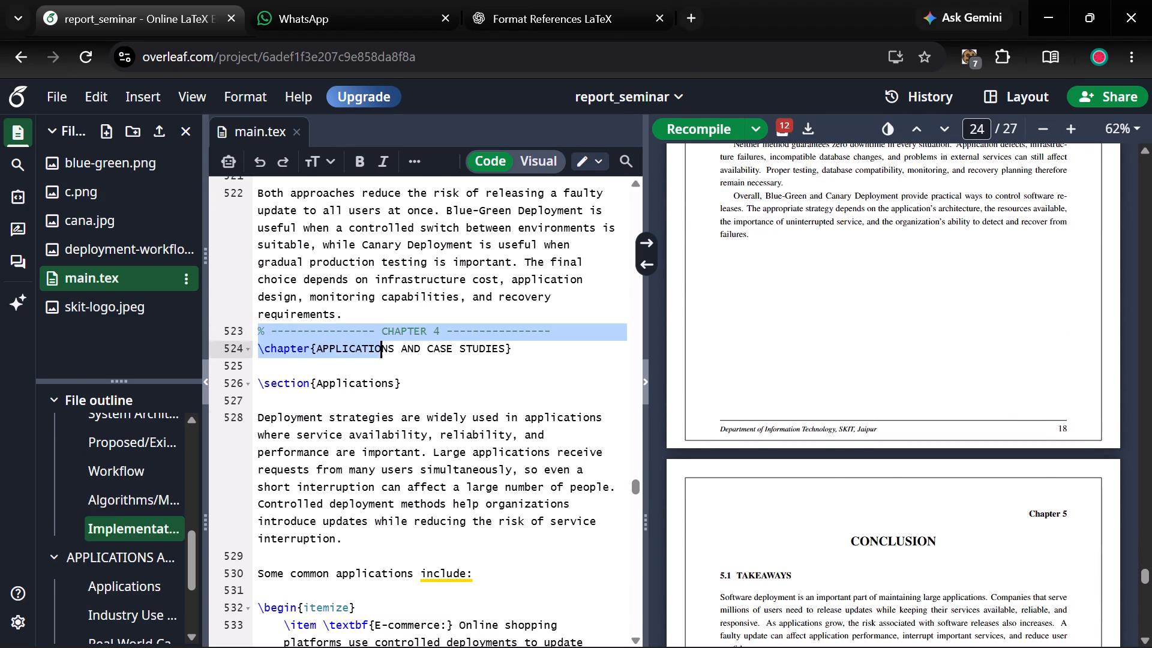
{"action": "left_click_drag", "start_coordinate": [457, 374], "coordinate": [478, 647]}
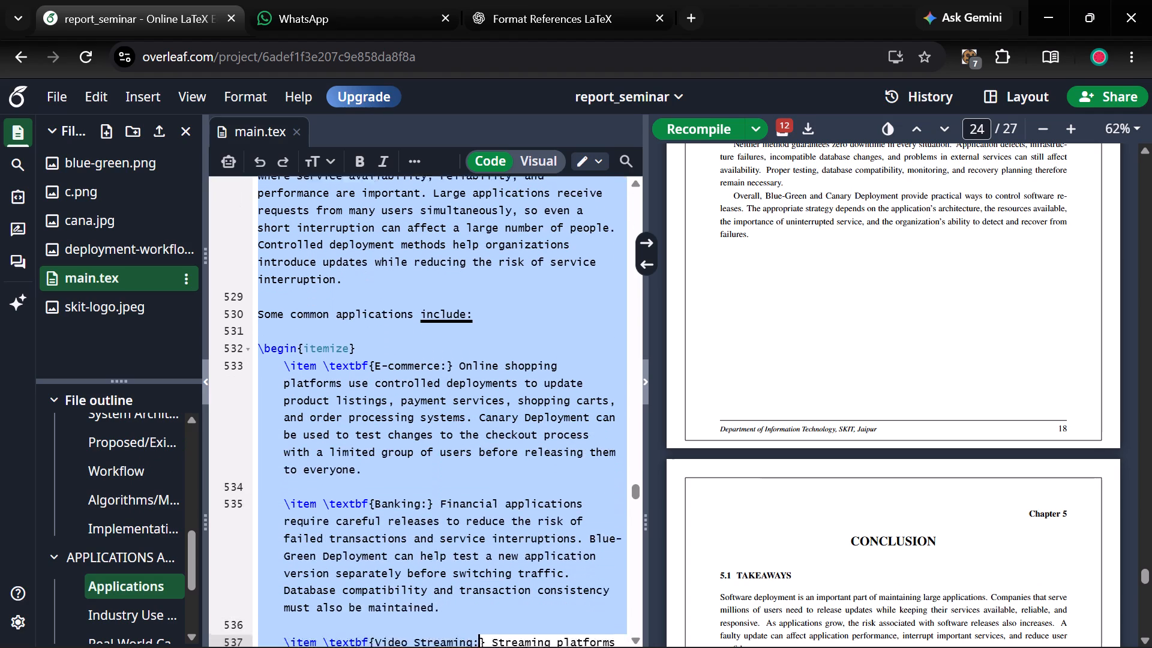
{"action": "left_click_drag", "start_coordinate": [478, 647], "coordinate": [475, 647]}
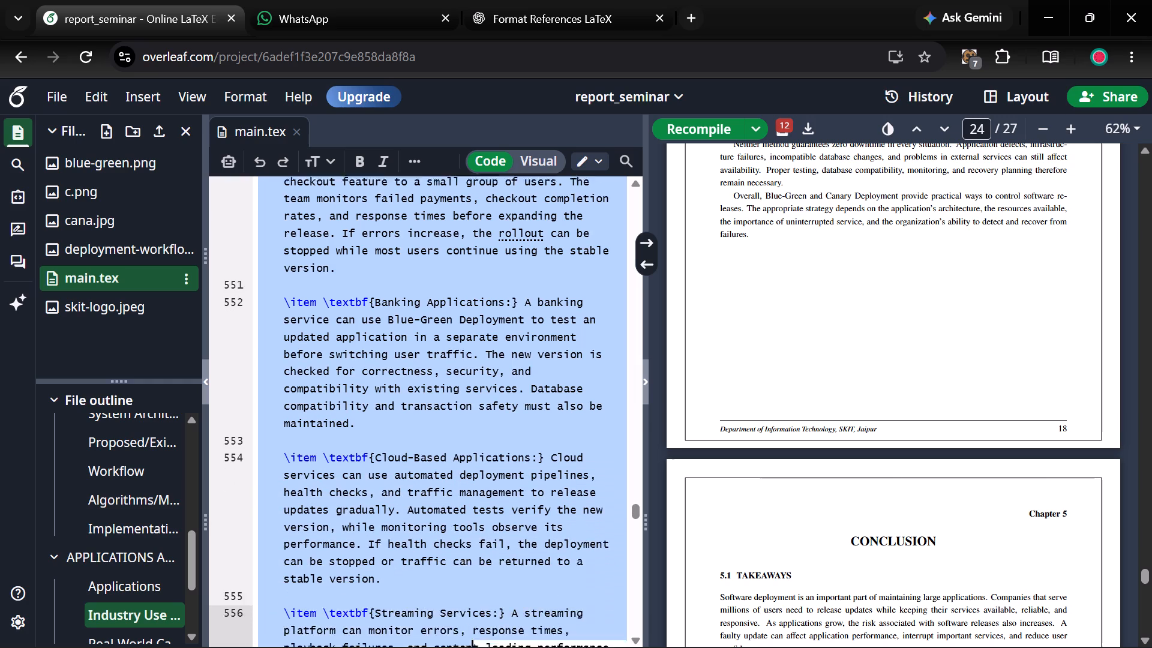
{"action": "left_click_drag", "start_coordinate": [475, 647], "coordinate": [474, 647]}
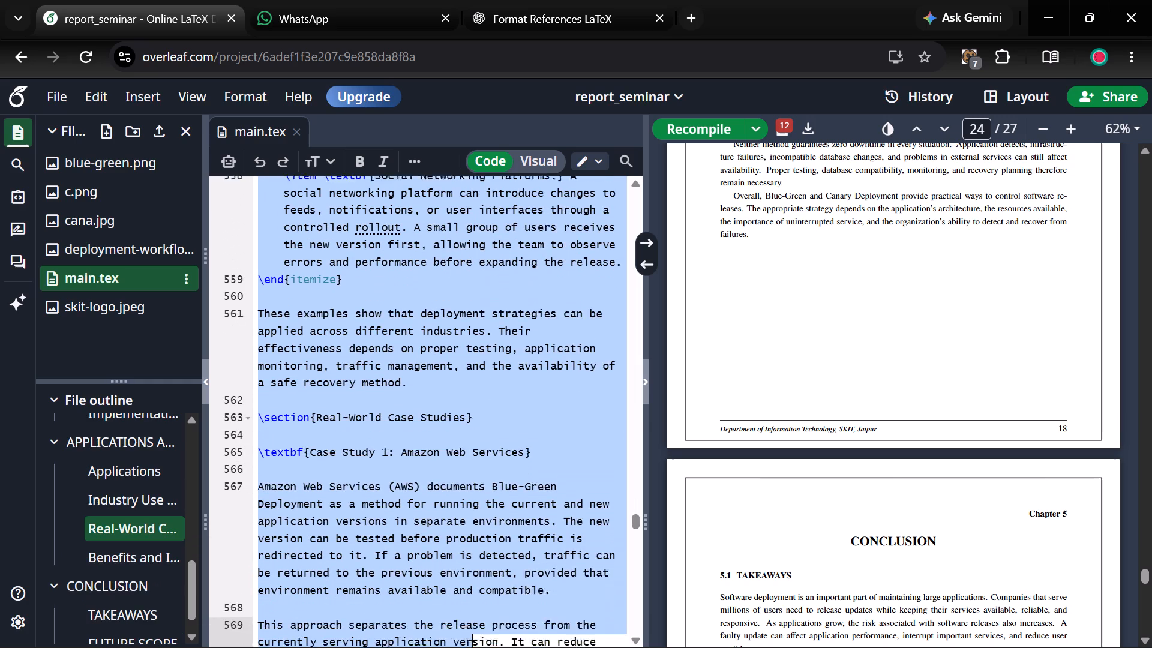
{"action": "left_click_drag", "start_coordinate": [474, 647], "coordinate": [476, 647]}
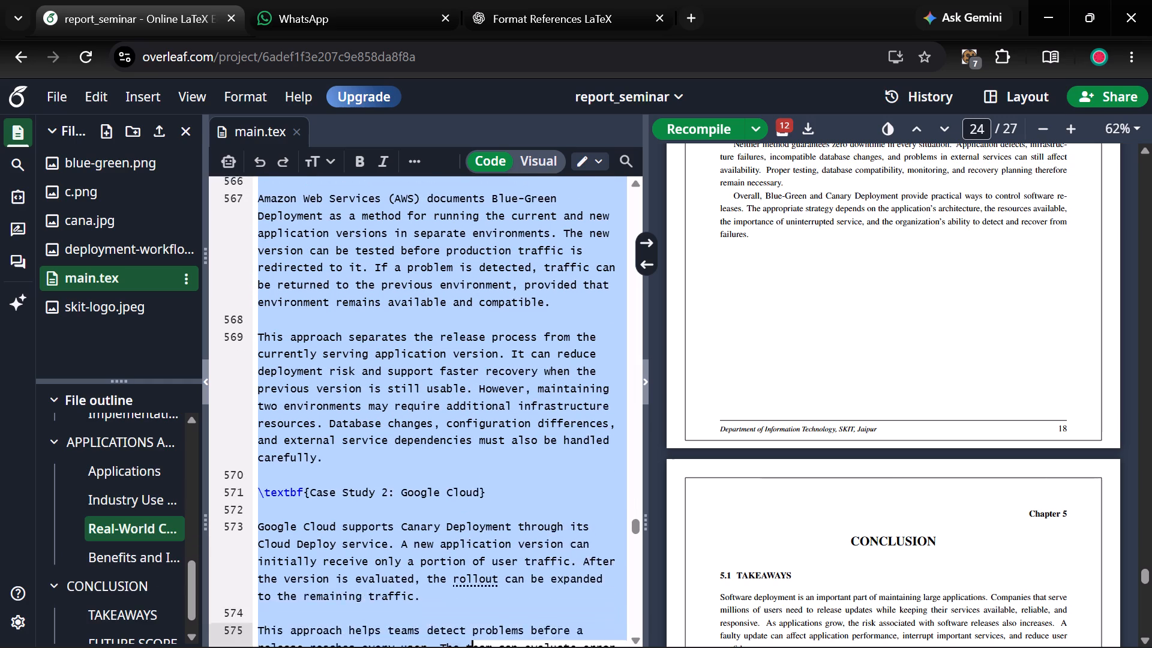
{"action": "left_click_drag", "start_coordinate": [476, 647], "coordinate": [481, 647]}
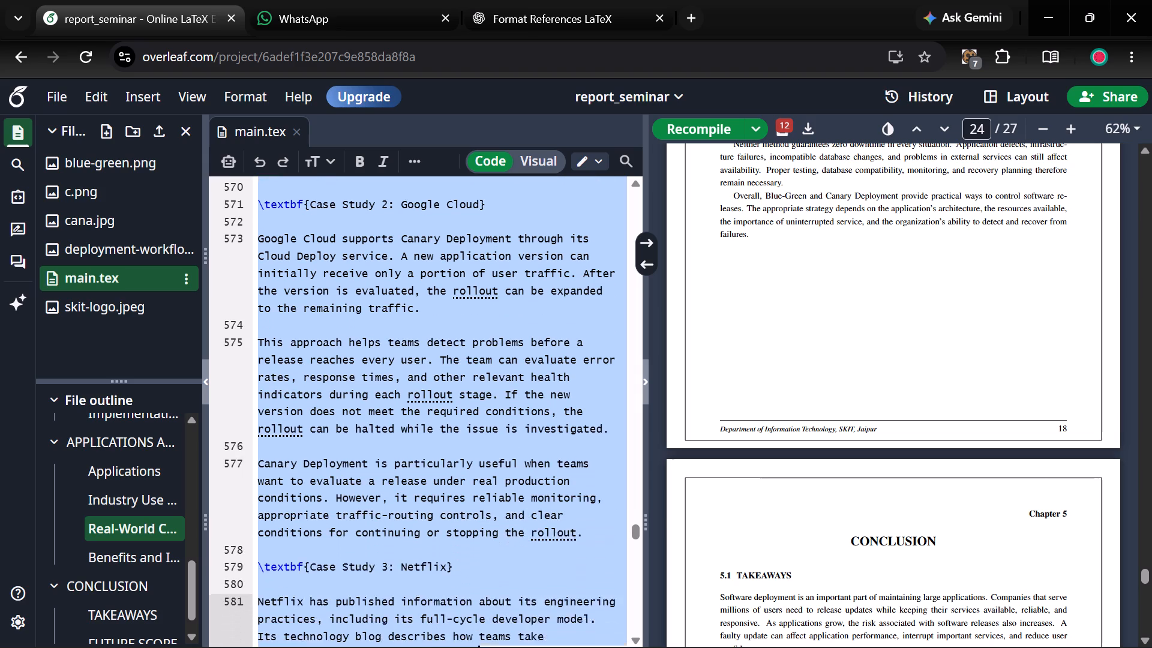
{"action": "left_click_drag", "start_coordinate": [481, 647], "coordinate": [480, 647]}
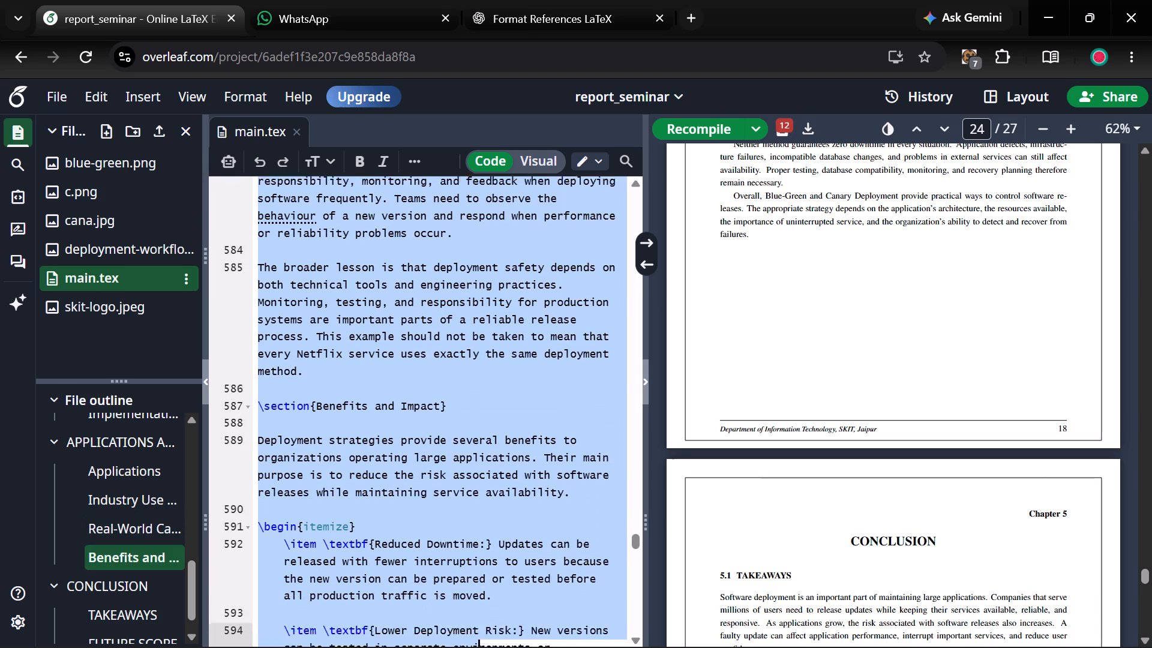
{"action": "left_click_drag", "start_coordinate": [480, 647], "coordinate": [476, 647]}
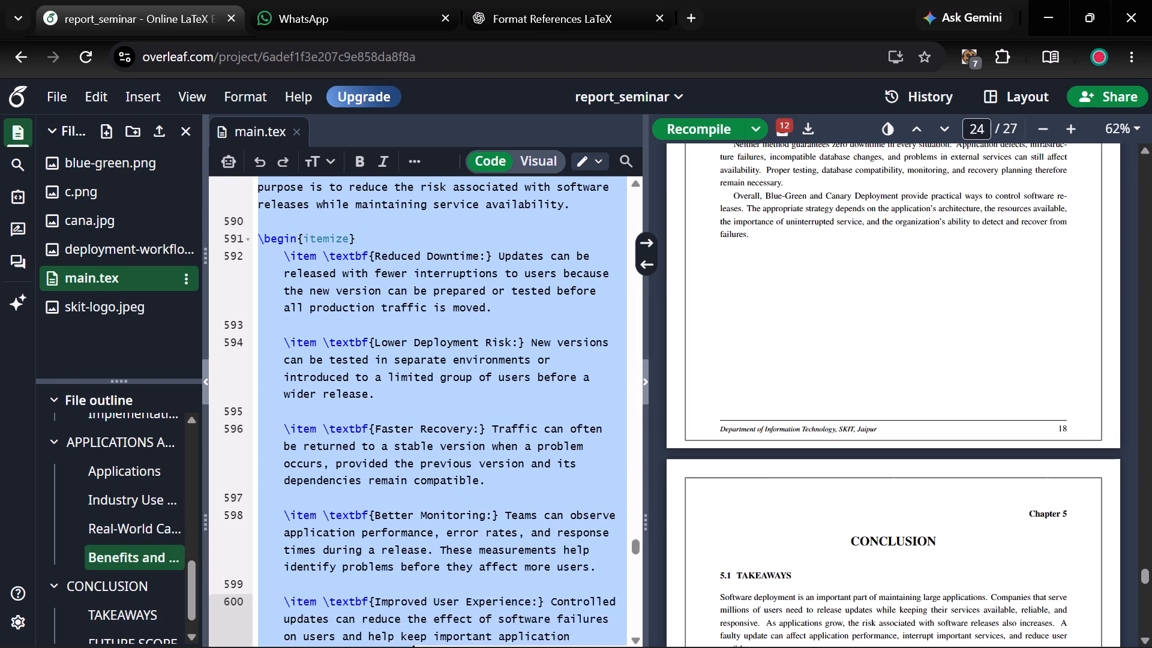
{"action": "left_click_drag", "start_coordinate": [476, 647], "coordinate": [476, 647]}
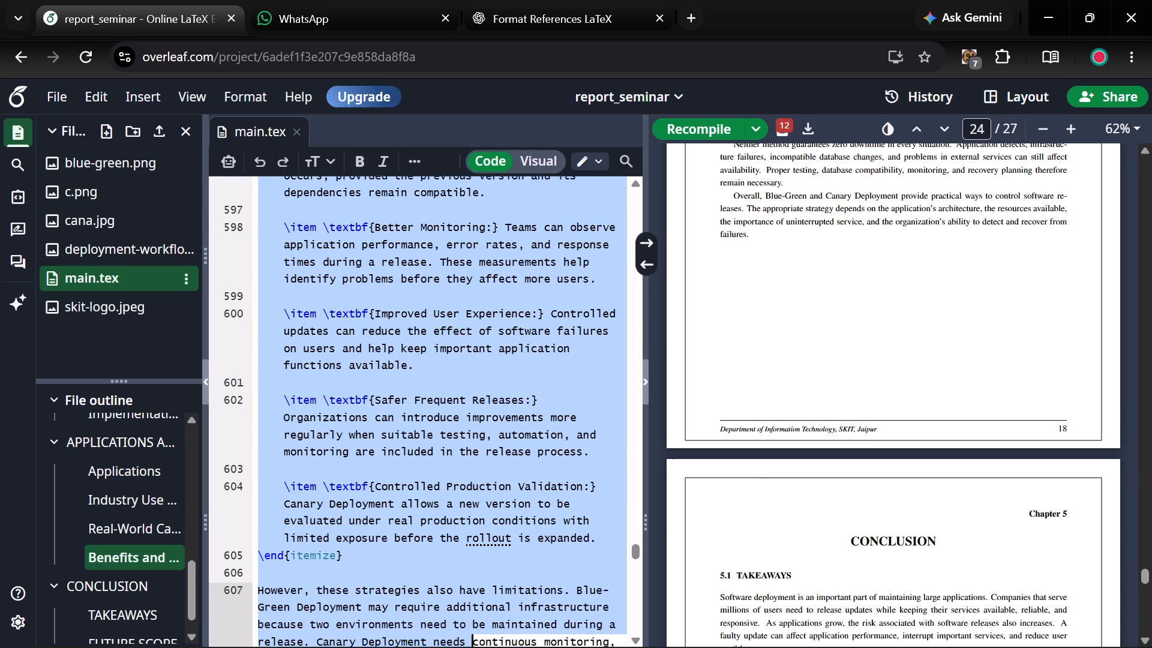
{"action": "left_click_drag", "start_coordinate": [476, 647], "coordinate": [480, 647]}
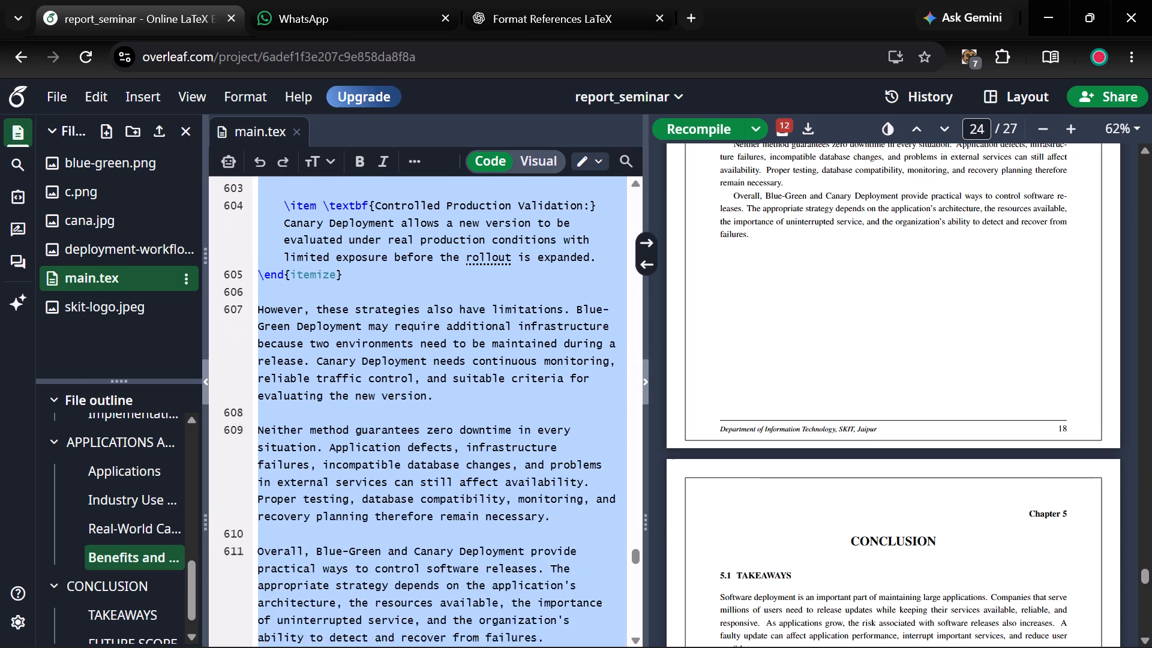
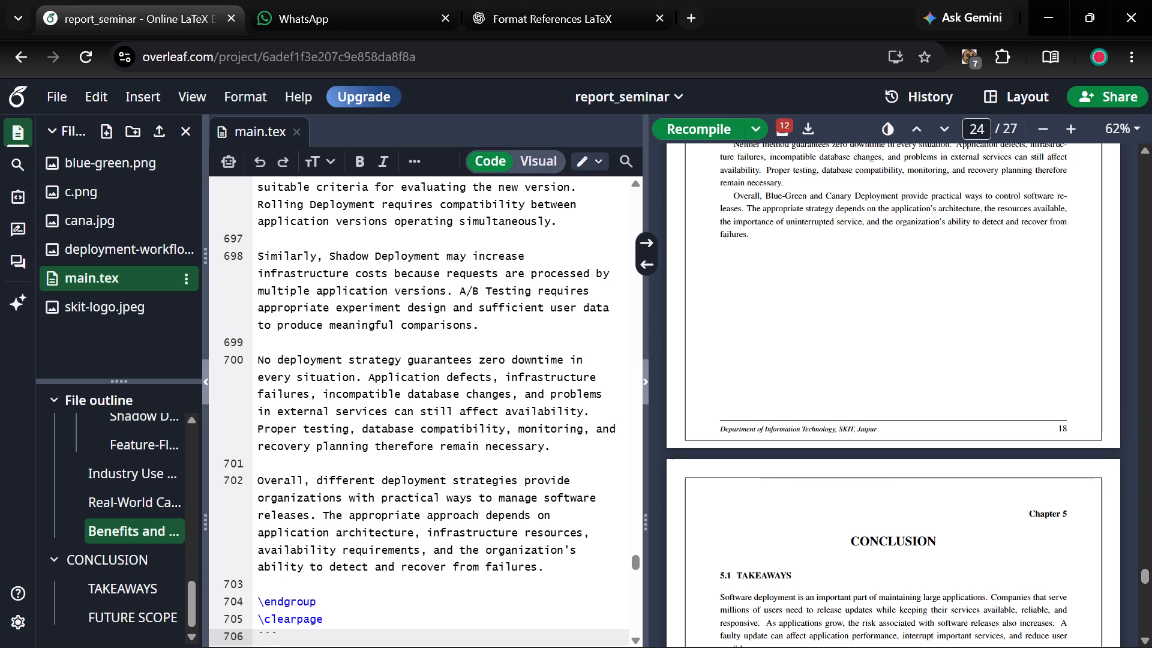
{"action": "key", "text": "ctrl+z"}
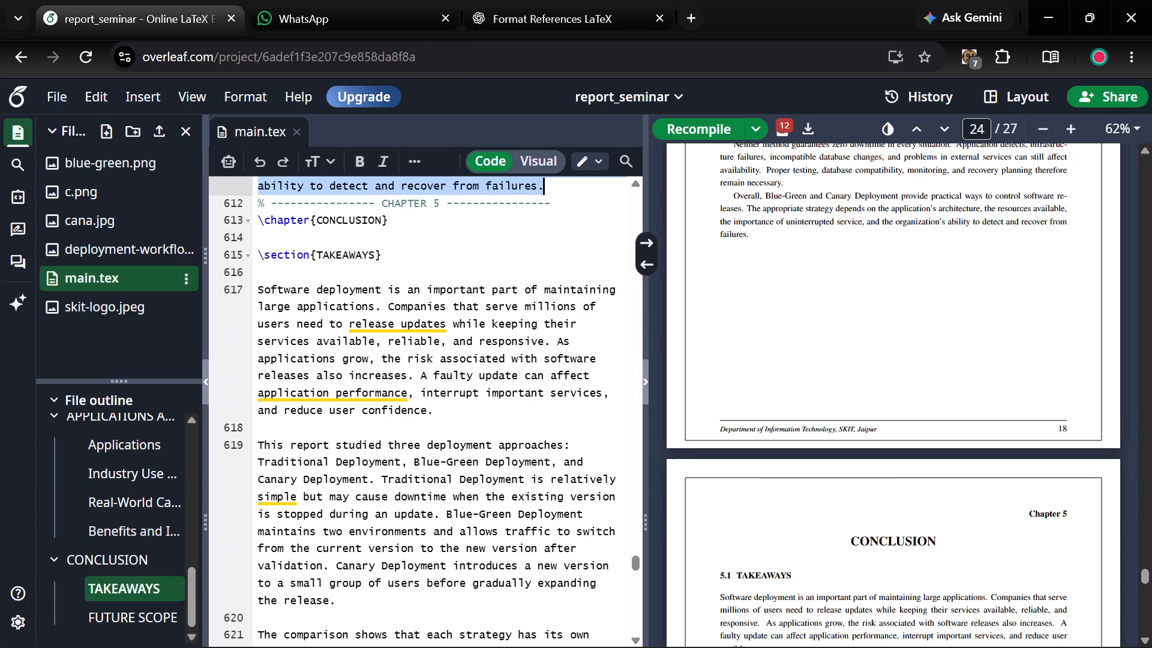
{"action": "scroll", "coordinate": [347, 388], "scroll_direction": "up", "scroll_amount": 3}
{"action": "key", "text": "ctrl+v"}
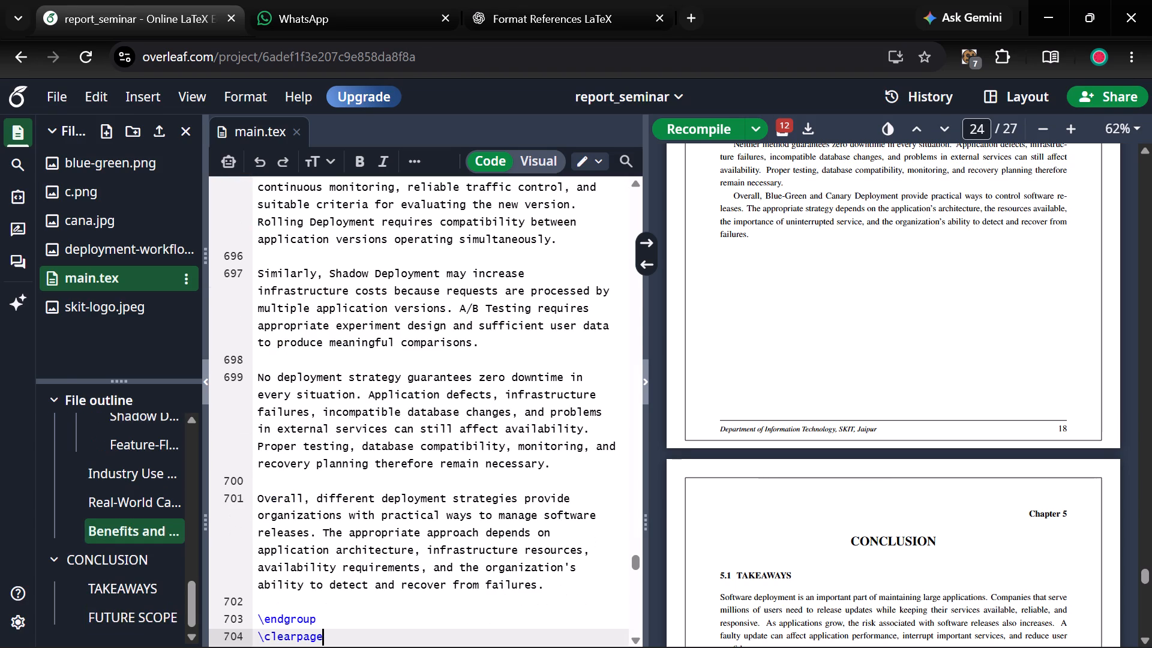
Recompile the seminar report.
{"action": "left_click", "coordinate": [682, 134]}
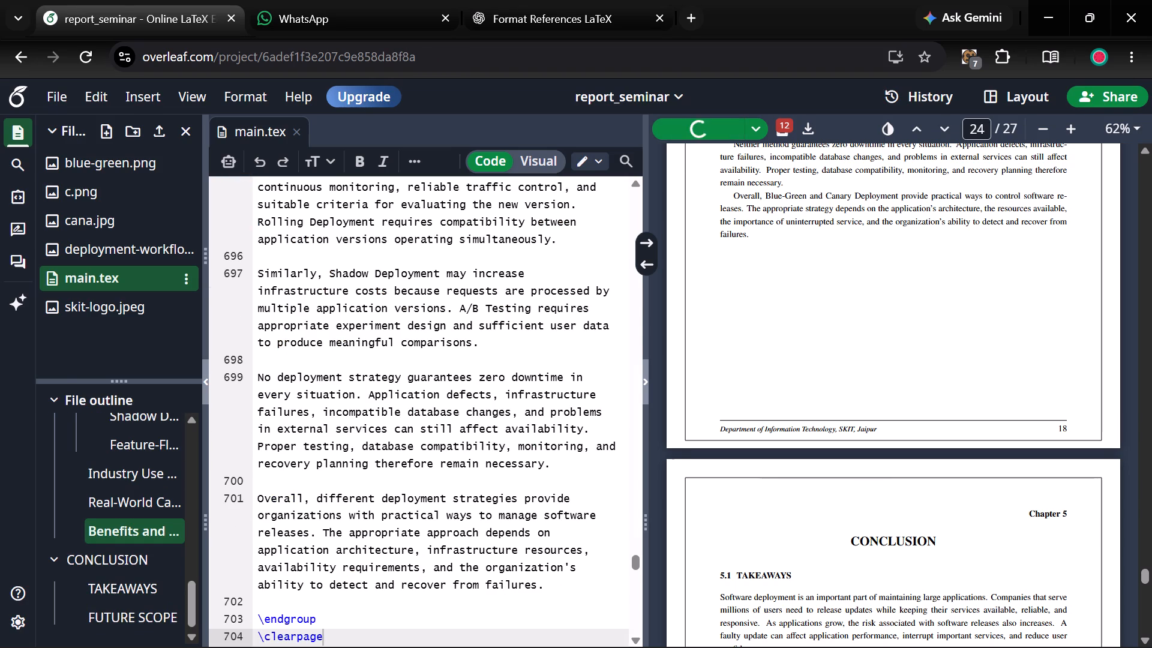
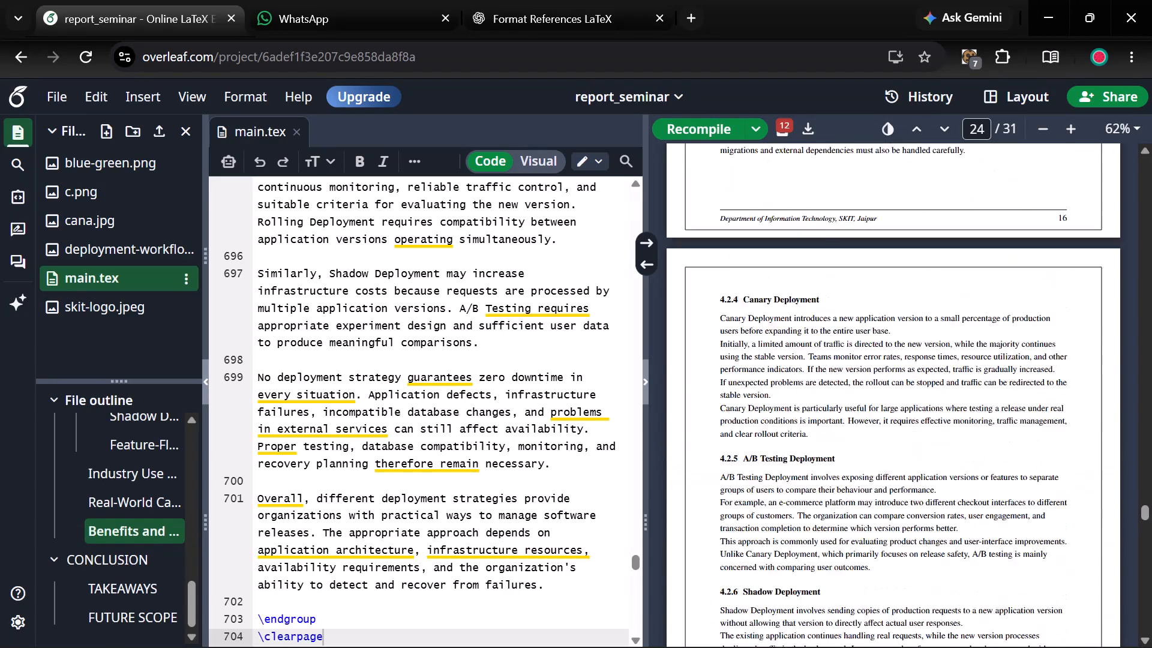
Review the recompiled Chapter 4 in the PDF preview, going back from the Canary Deployment section to the chapter's opening page.
{"action": "scroll", "coordinate": [745, 328], "scroll_direction": "up", "scroll_amount": 2}
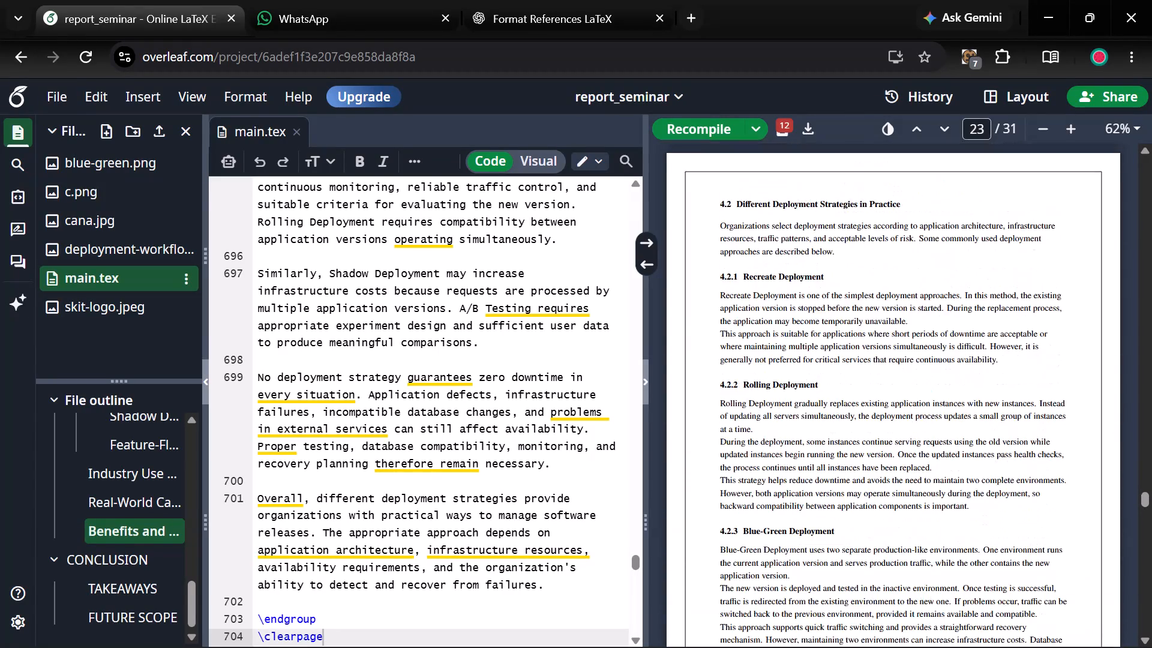
{"action": "scroll", "coordinate": [745, 328], "scroll_direction": "up", "scroll_amount": 6}
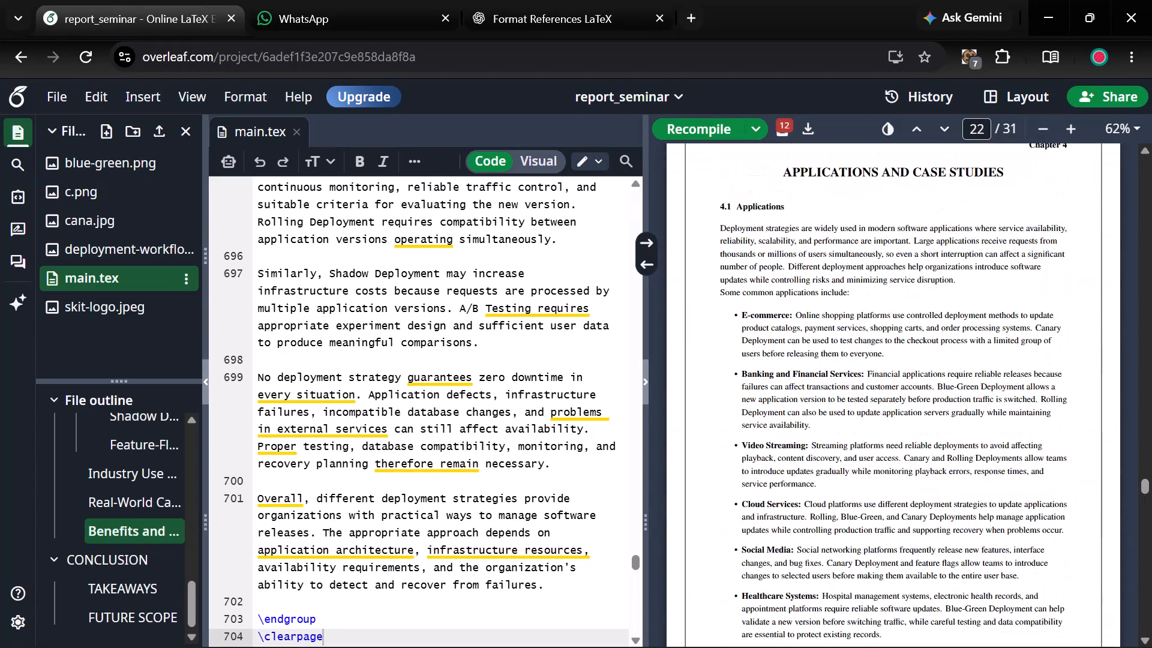
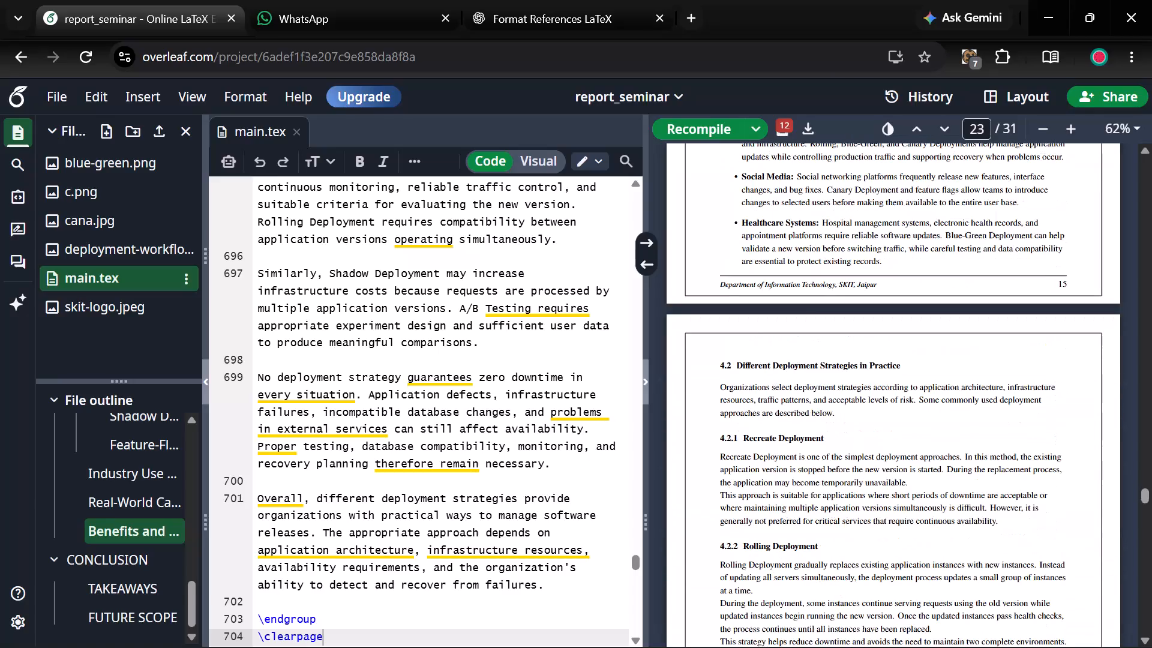
Review section 4.2 on deployment strategies in the PDF preview, from Recreate Deployment through Blue-Green Deployment to the start of Canary Deployment.
{"action": "scroll", "coordinate": [811, 308], "scroll_direction": "down", "scroll_amount": 2}
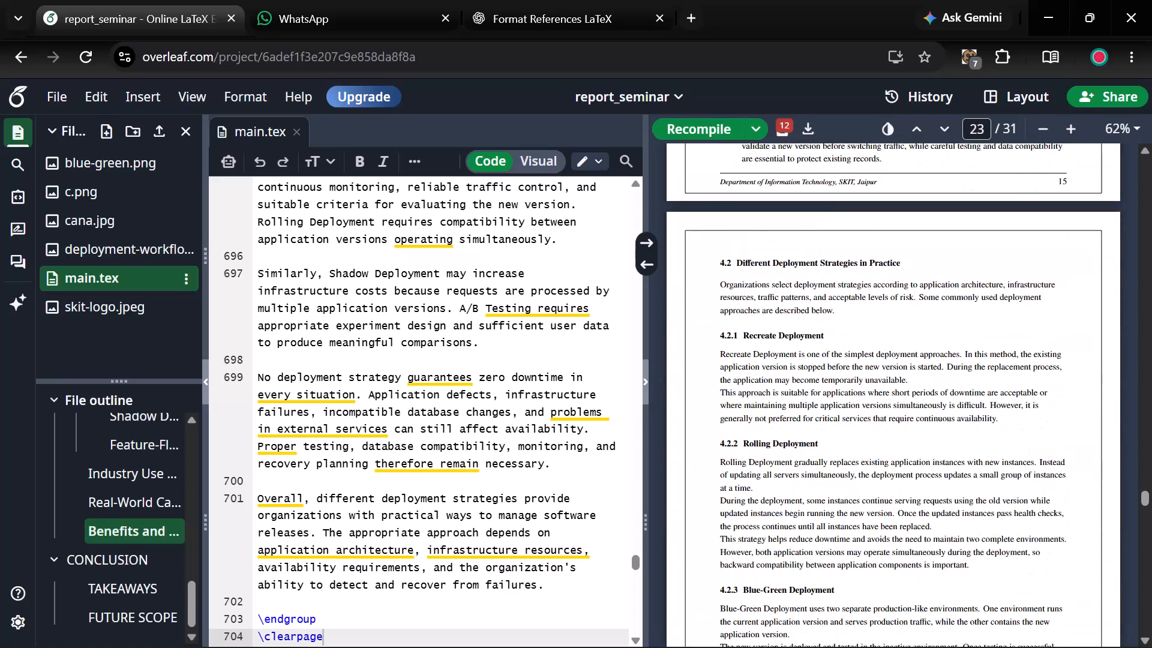
{"action": "scroll", "coordinate": [811, 308], "scroll_direction": "down", "scroll_amount": 1}
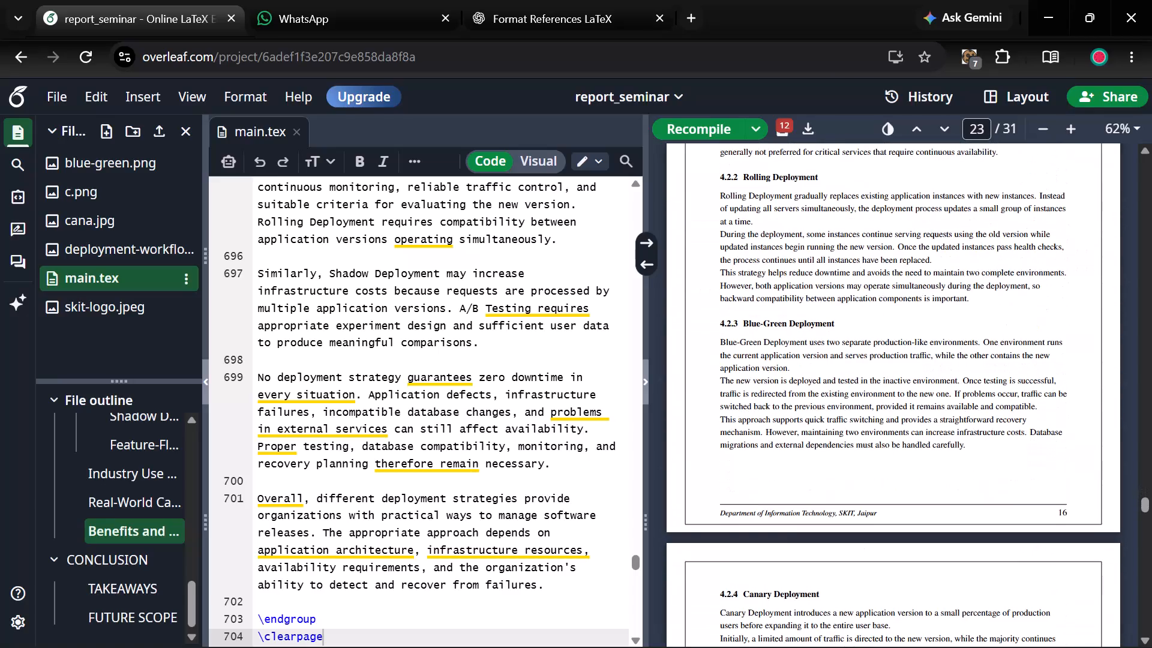
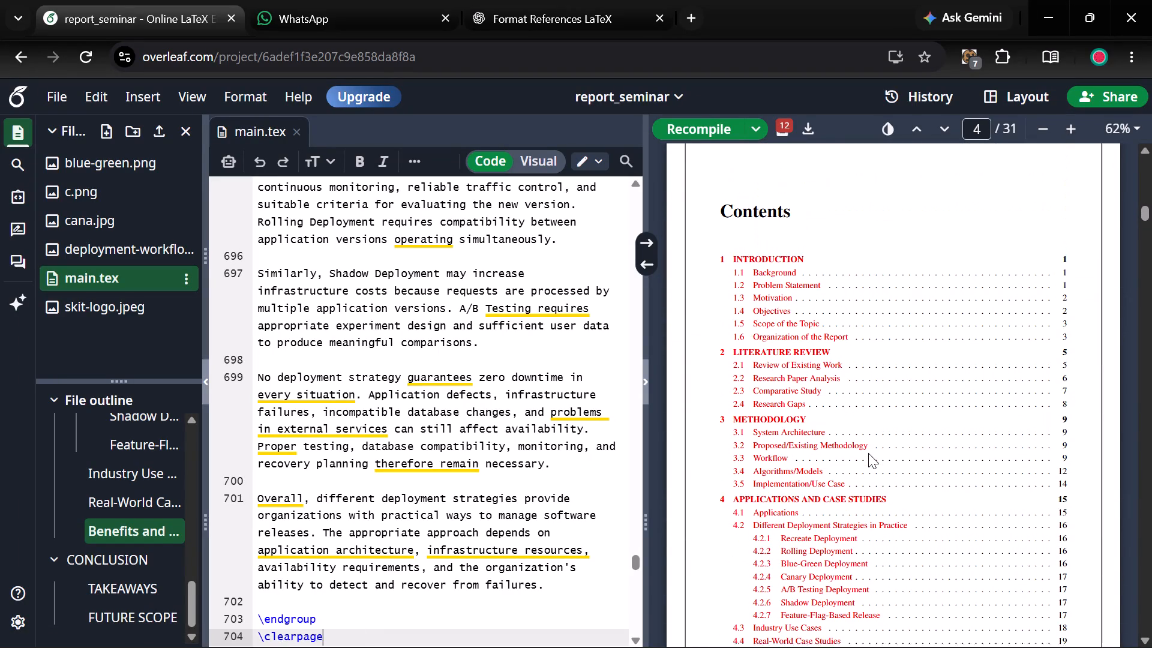
Examine the report's front matter in the PDF preview, covering the Contents, the List of Tables and the opening Introduction page.
{"action": "scroll", "coordinate": [868, 453], "scroll_direction": "up", "scroll_amount": 1}
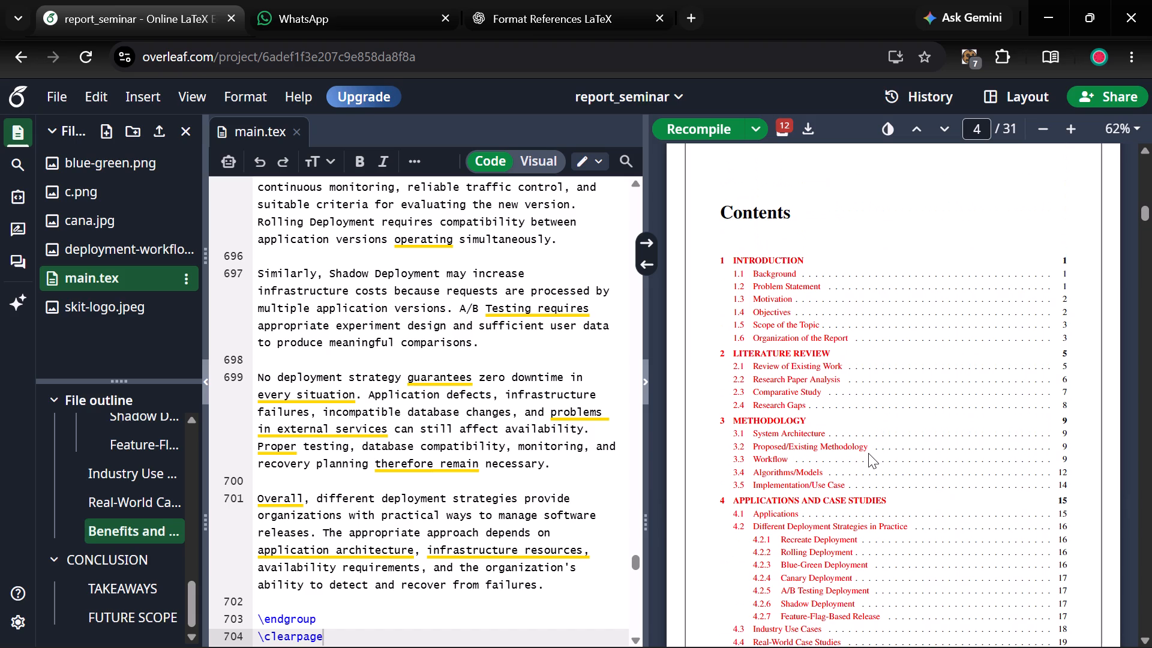
{"action": "scroll", "coordinate": [868, 453], "scroll_direction": "down", "scroll_amount": 13}
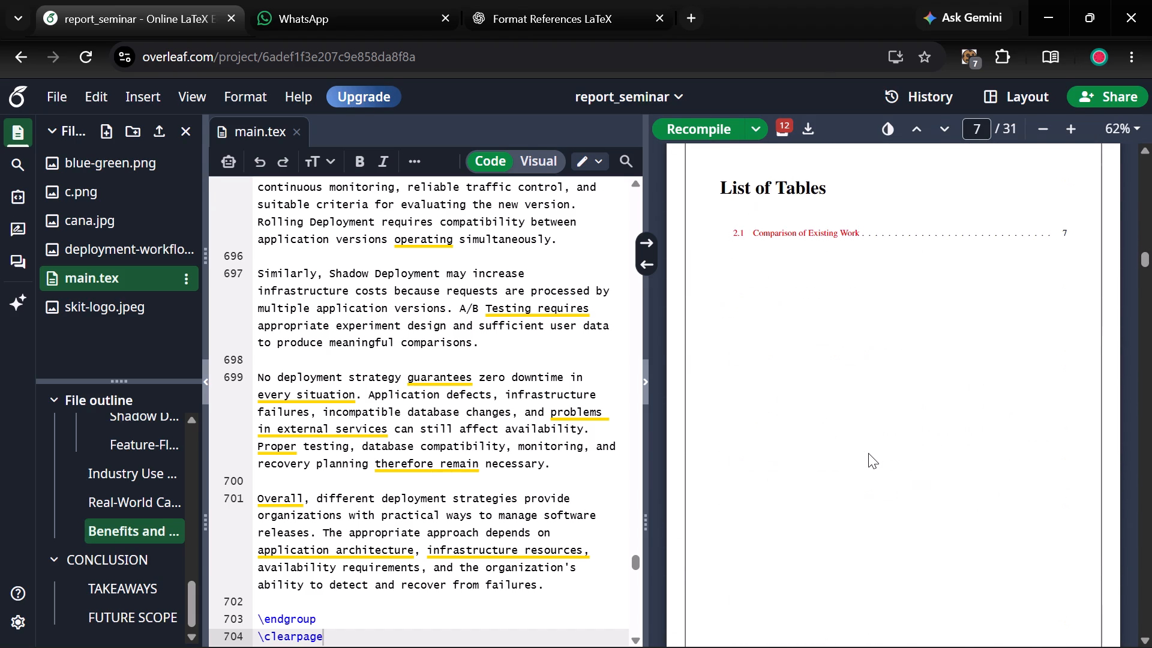
{"action": "scroll", "coordinate": [868, 453], "scroll_direction": "down", "scroll_amount": 3}
{"action": "scroll", "coordinate": [868, 453], "scroll_direction": "up", "scroll_amount": 3}
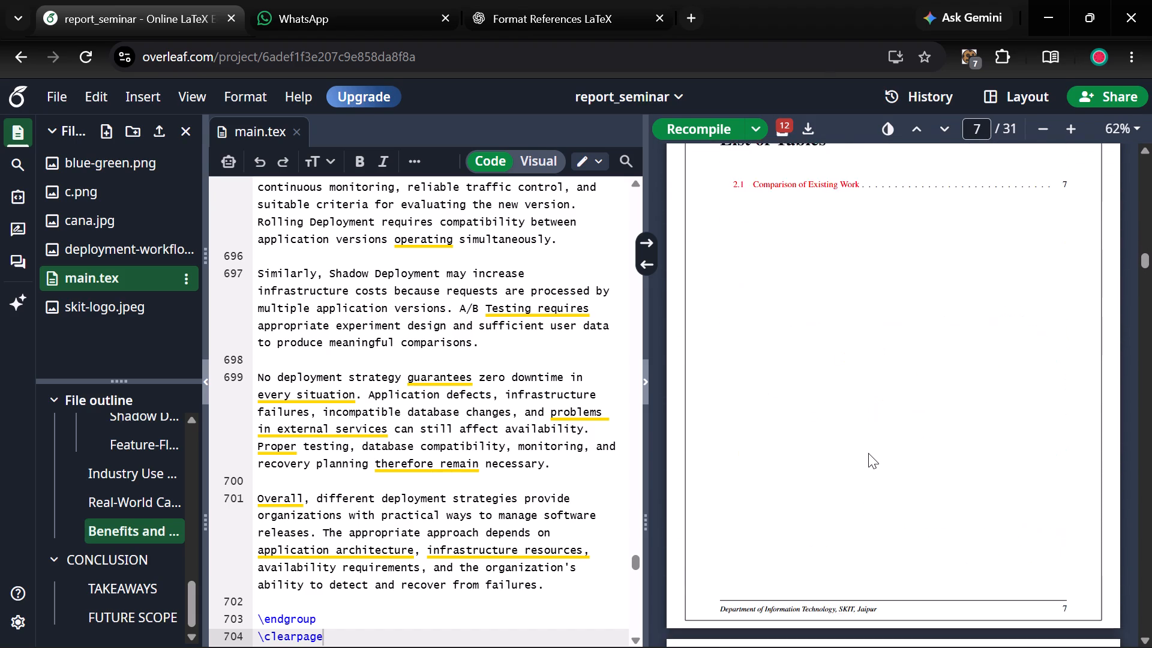
{"action": "scroll", "coordinate": [868, 453], "scroll_direction": "up", "scroll_amount": 2}
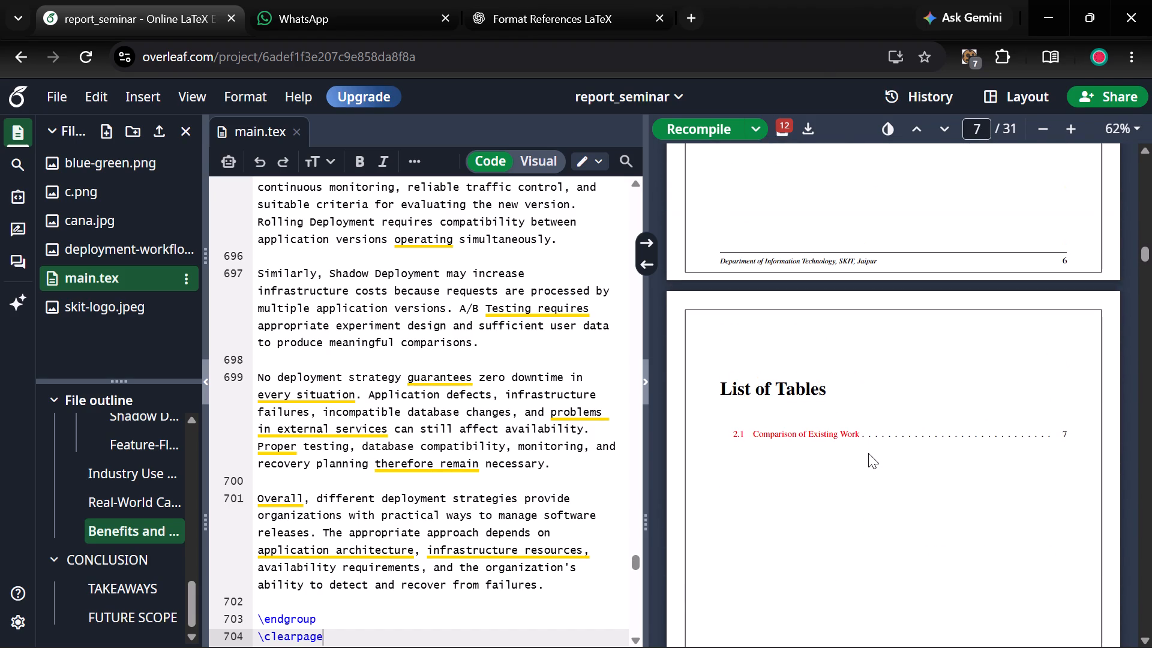
{"action": "scroll", "coordinate": [868, 453], "scroll_direction": "down", "scroll_amount": 1}
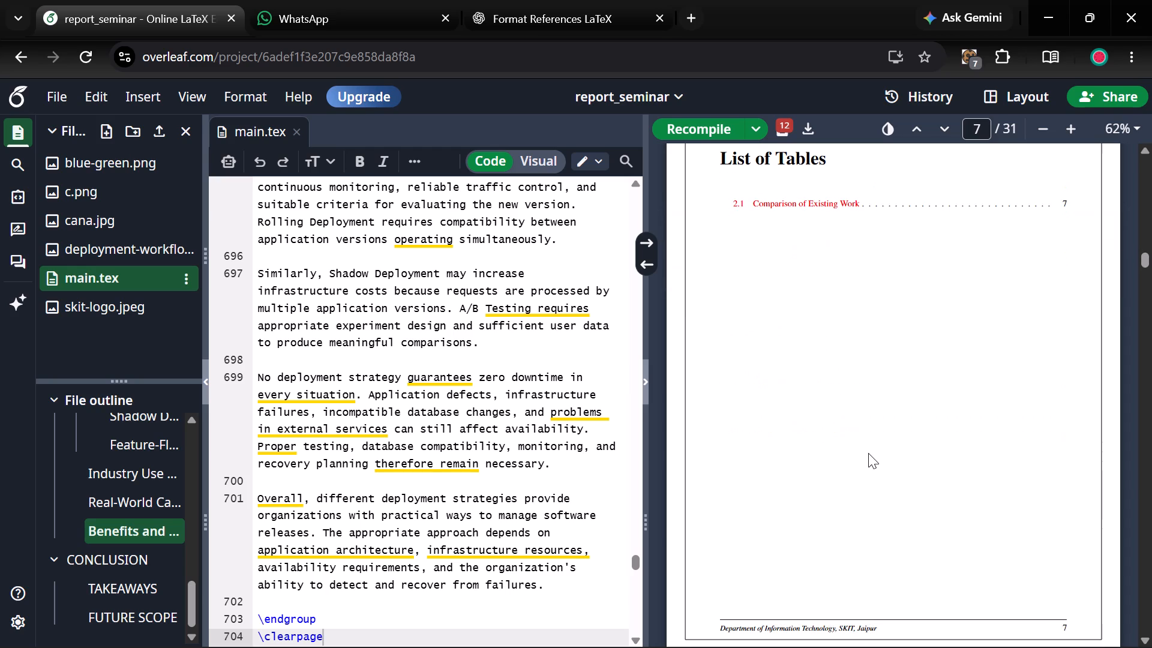
{"action": "scroll", "coordinate": [868, 453], "scroll_direction": "down", "scroll_amount": 5}
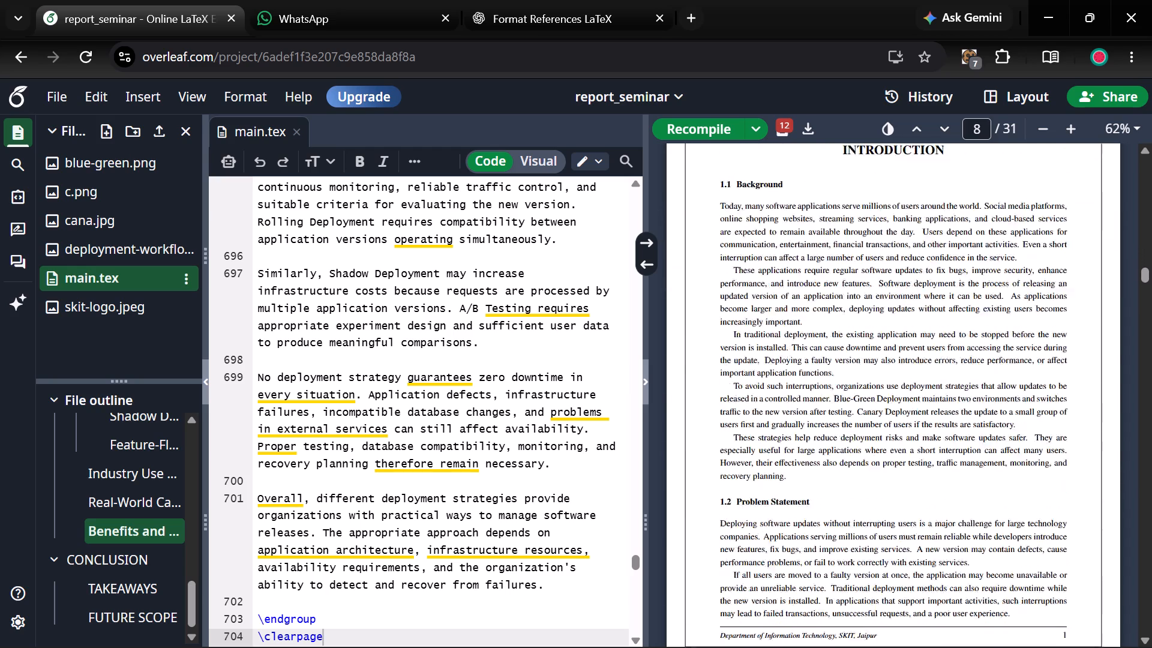
{"action": "scroll", "coordinate": [868, 453], "scroll_direction": "down", "scroll_amount": 5}
{"action": "scroll", "coordinate": [868, 453], "scroll_direction": "up", "scroll_amount": 7}
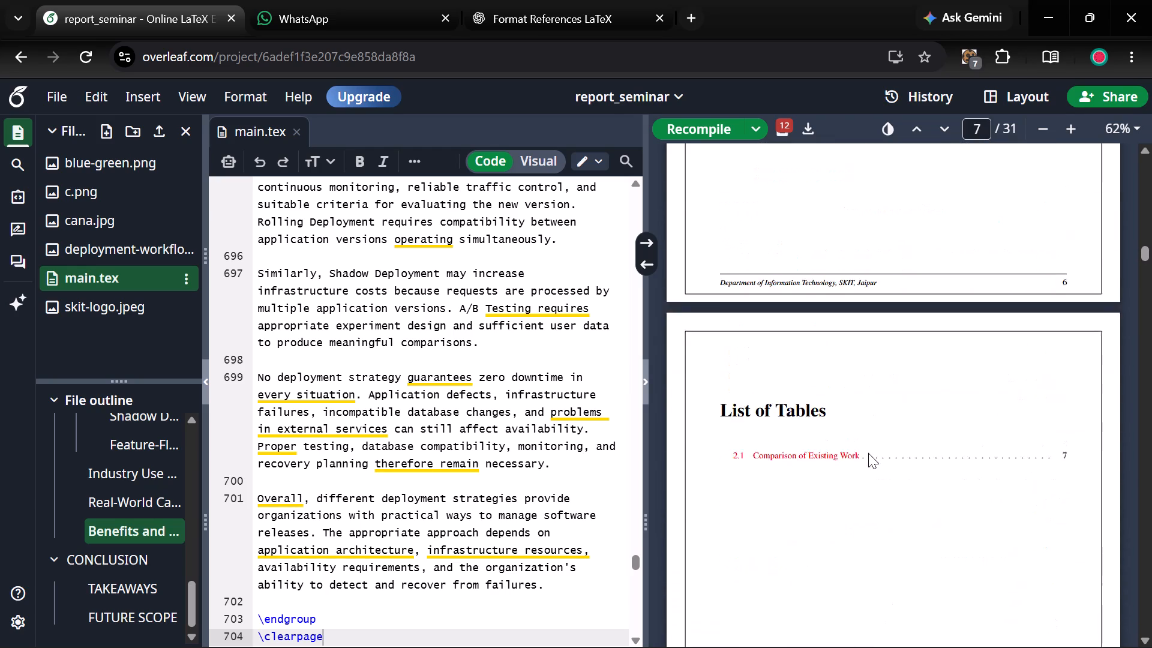
{"action": "scroll", "coordinate": [868, 453], "scroll_direction": "up", "scroll_amount": 8}
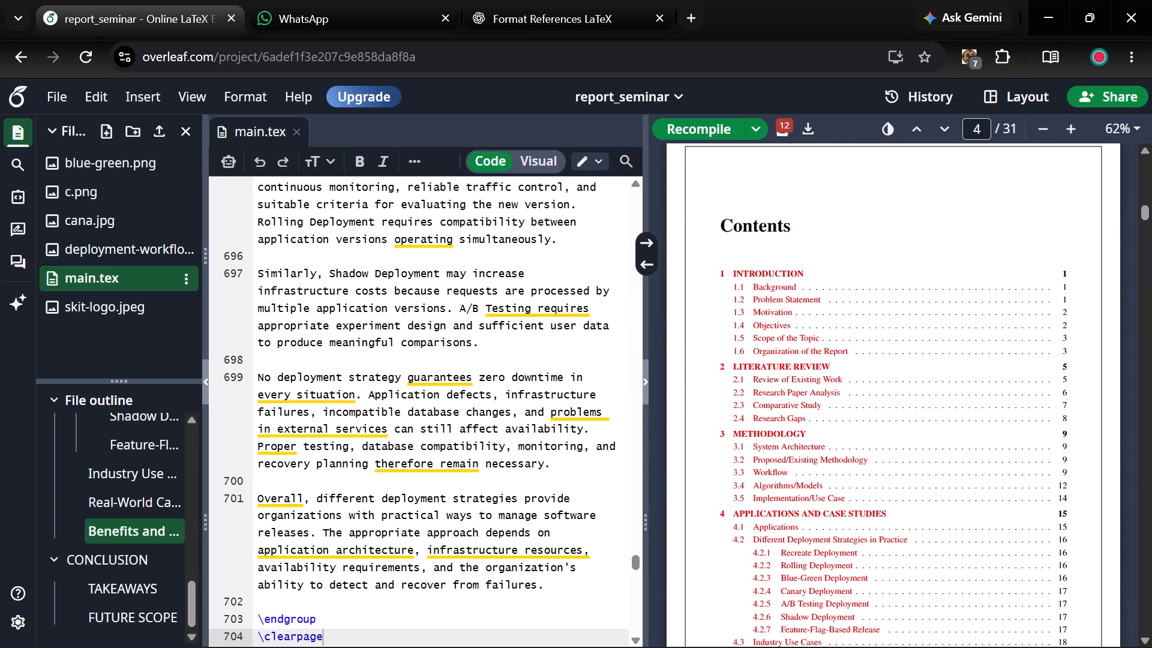
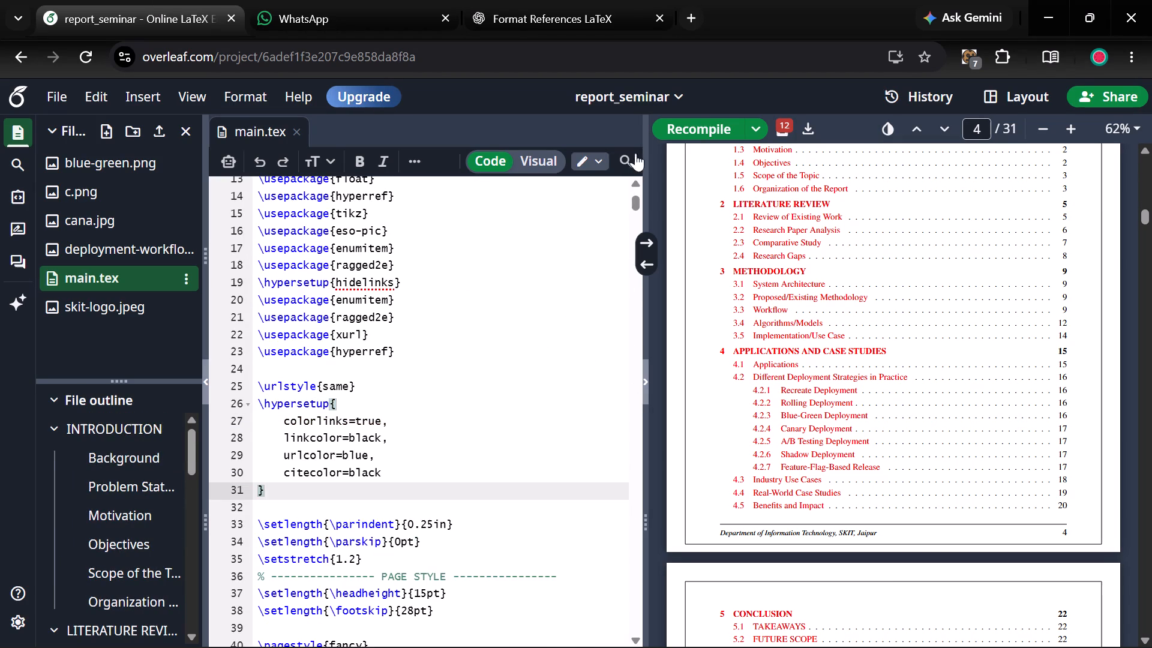
{"action": "left_click", "coordinate": [670, 135]}
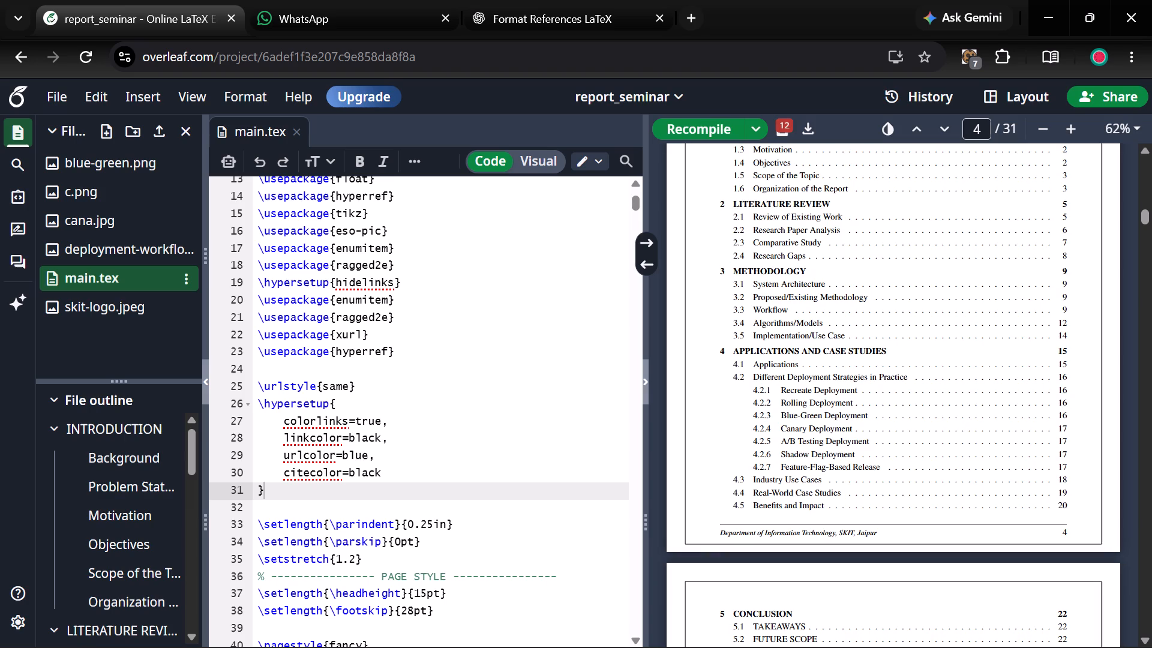
Examine the text colour of the Contents pages in the recompiled PDF preview.
{"action": "scroll", "coordinate": [797, 352], "scroll_direction": "up", "scroll_amount": 6}
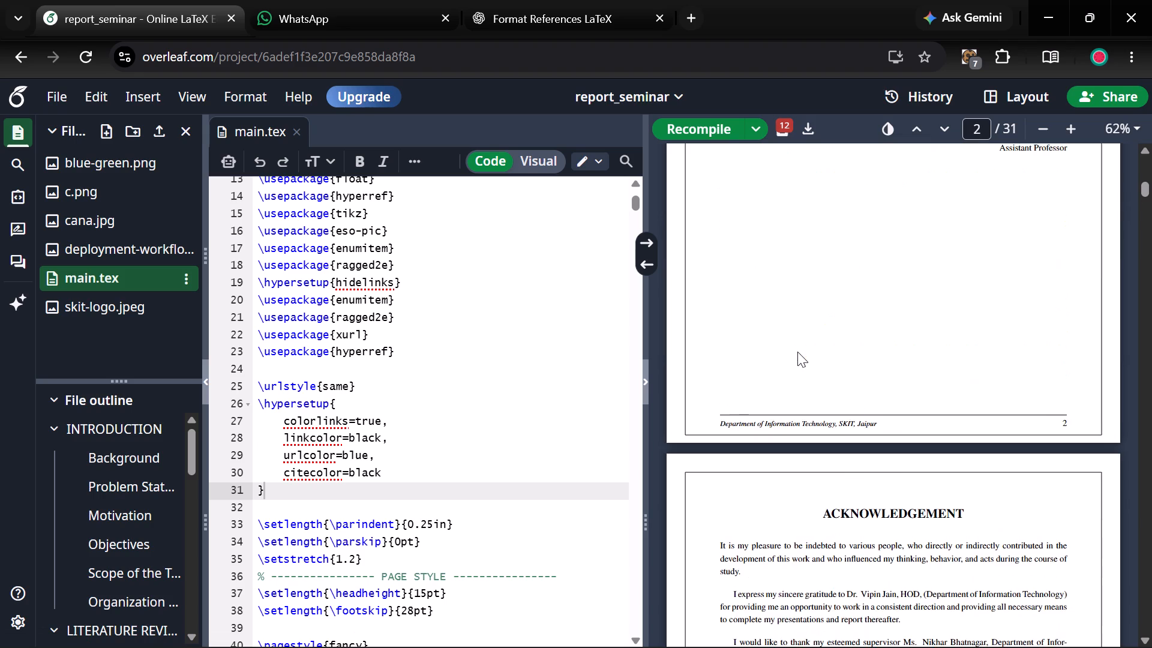
{"action": "scroll", "coordinate": [797, 352], "scroll_direction": "down", "scroll_amount": 5}
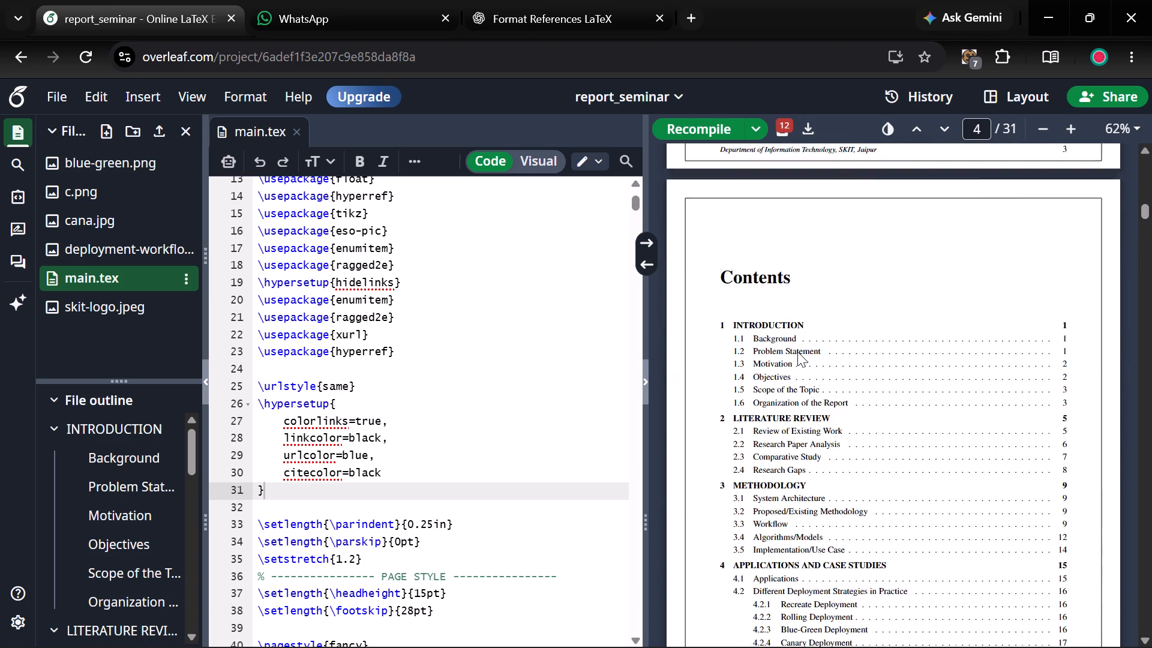
{"action": "scroll", "coordinate": [797, 352], "scroll_direction": "down", "scroll_amount": 4}
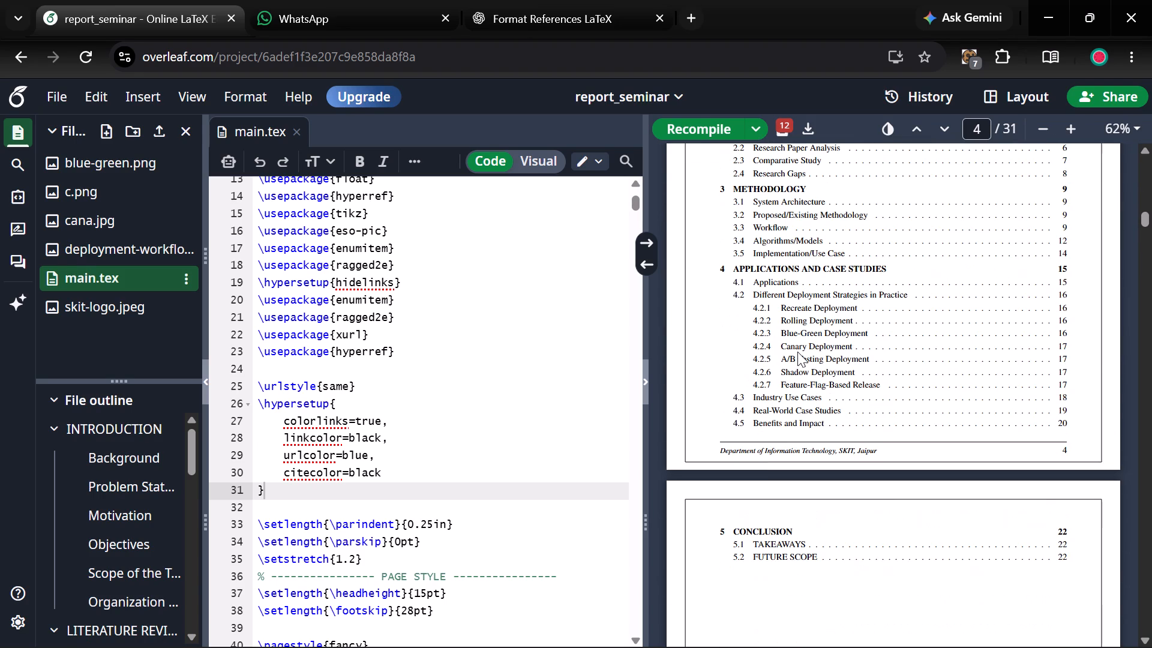
{"action": "left_click", "coordinate": [481, 447]}
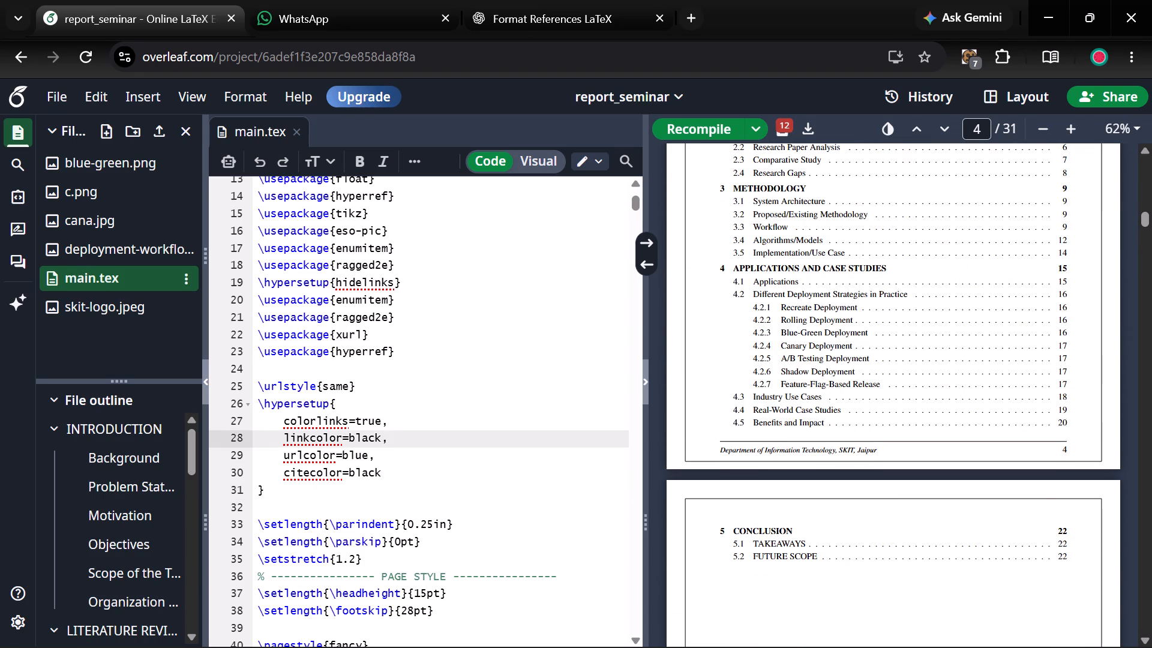
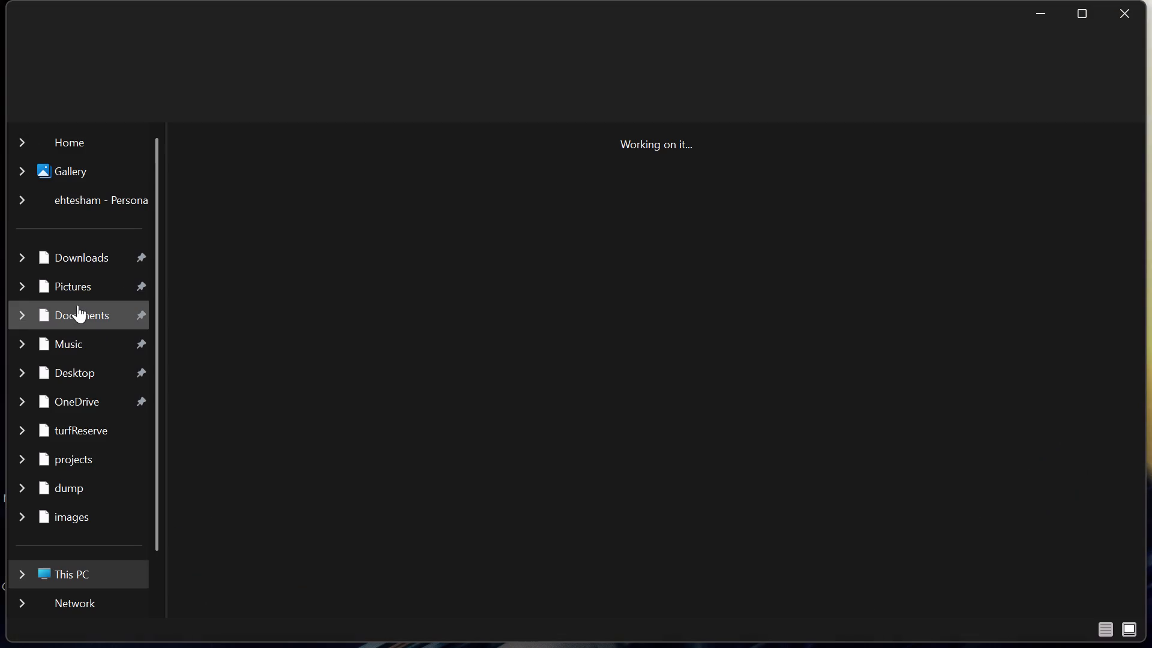
Open report_seminar (1).pdf from the Downloads folder and examine its front pages, Contents and List of Figures.
{"action": "left_click", "coordinate": [79, 257]}
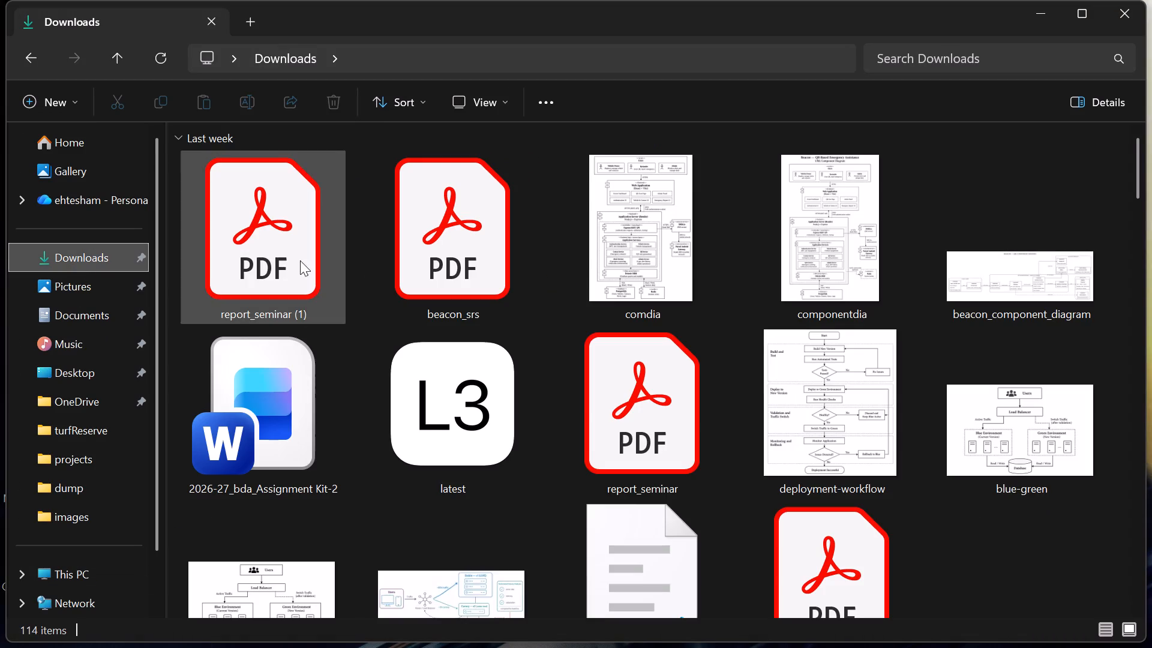
{"action": "double_click", "coordinate": [257, 262]}
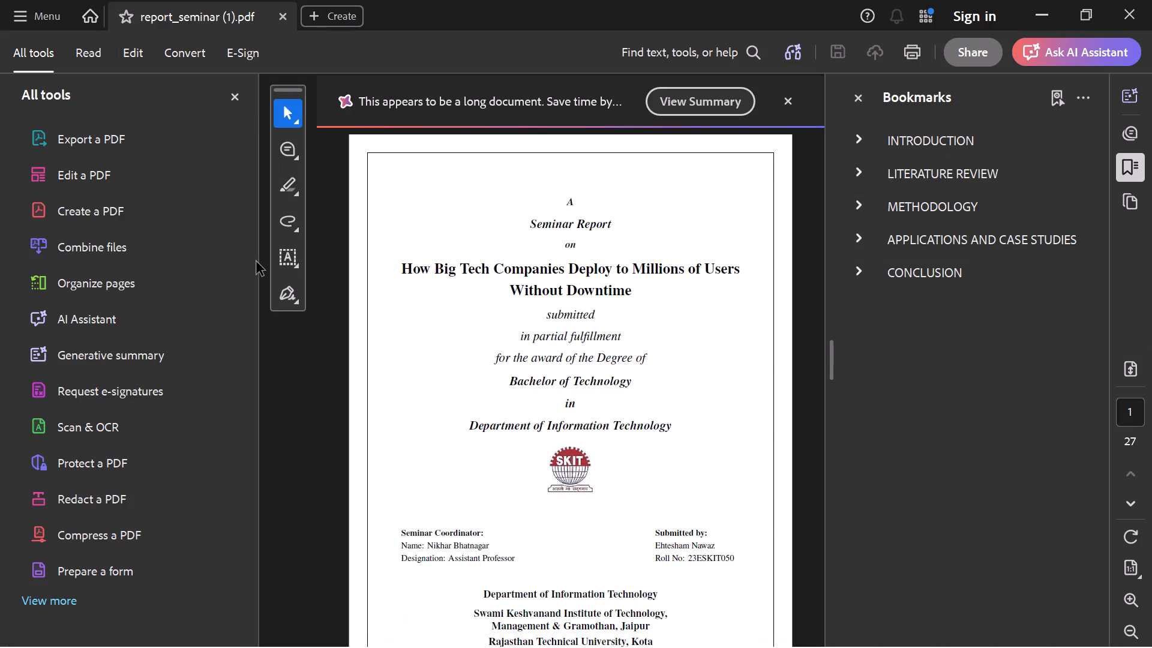
{"action": "scroll", "coordinate": [257, 262], "scroll_direction": "down", "scroll_amount": 3}
{"action": "scroll", "coordinate": [461, 323], "scroll_direction": "down", "scroll_amount": 4}
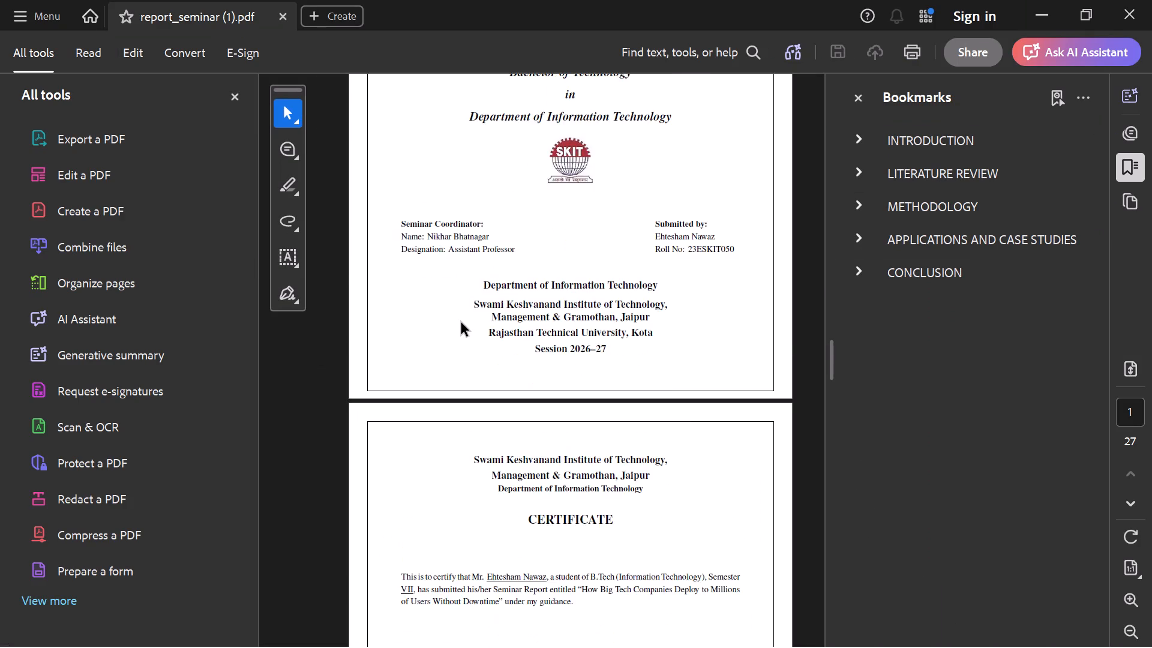
{"action": "scroll", "coordinate": [461, 323], "scroll_direction": "down", "scroll_amount": 10}
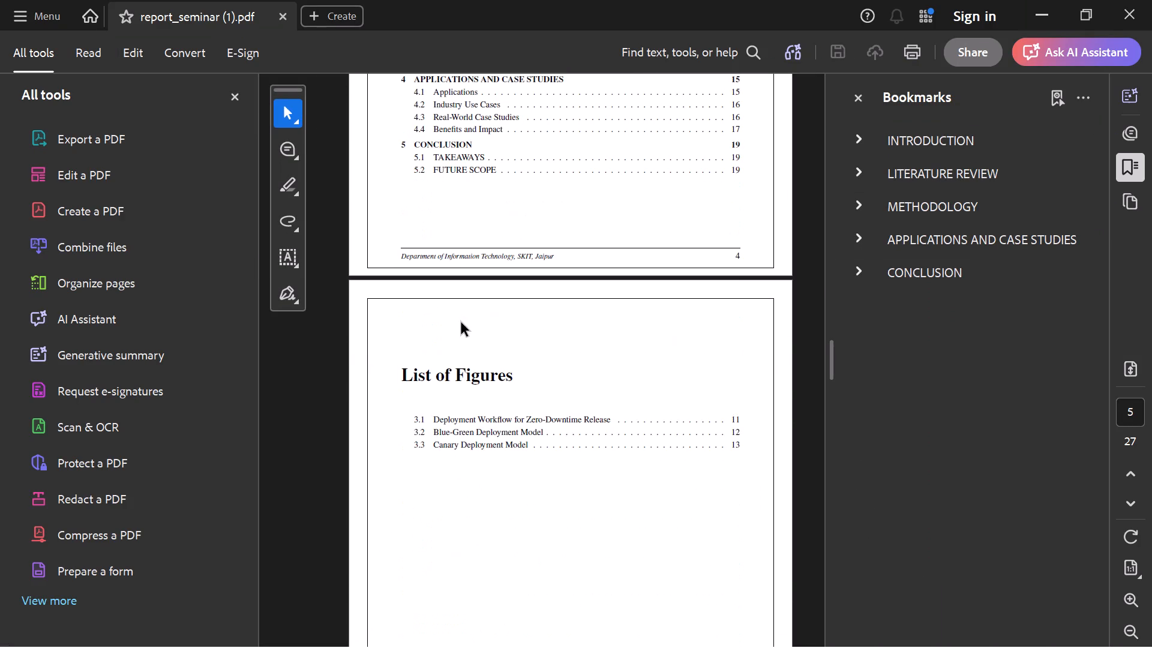
{"action": "scroll", "coordinate": [461, 323], "scroll_direction": "up", "scroll_amount": 1}
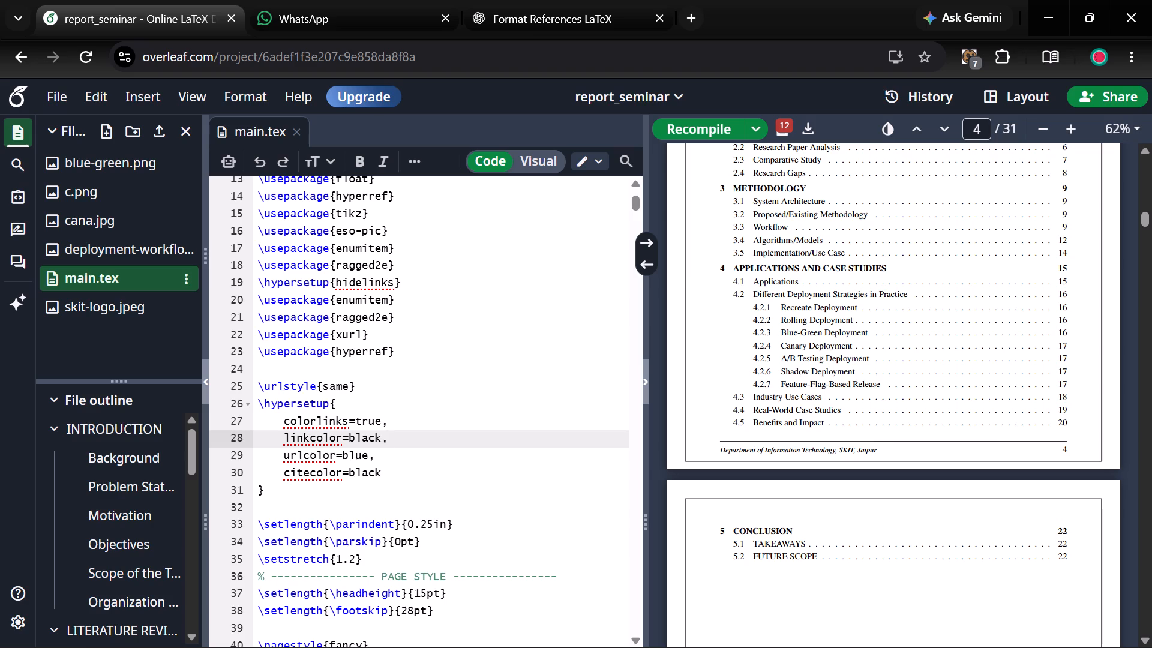
In Overleaf, select the Chapter 4 source, APPLICATIONS AND CASE STUDIES, in main.tex, starting from its CHAPTER 4 comment line.
{"action": "left_click", "coordinate": [548, 303]}
{"action": "left_click", "coordinate": [421, 336]}
{"action": "scroll", "coordinate": [421, 336], "scroll_direction": "down", "scroll_amount": 14}
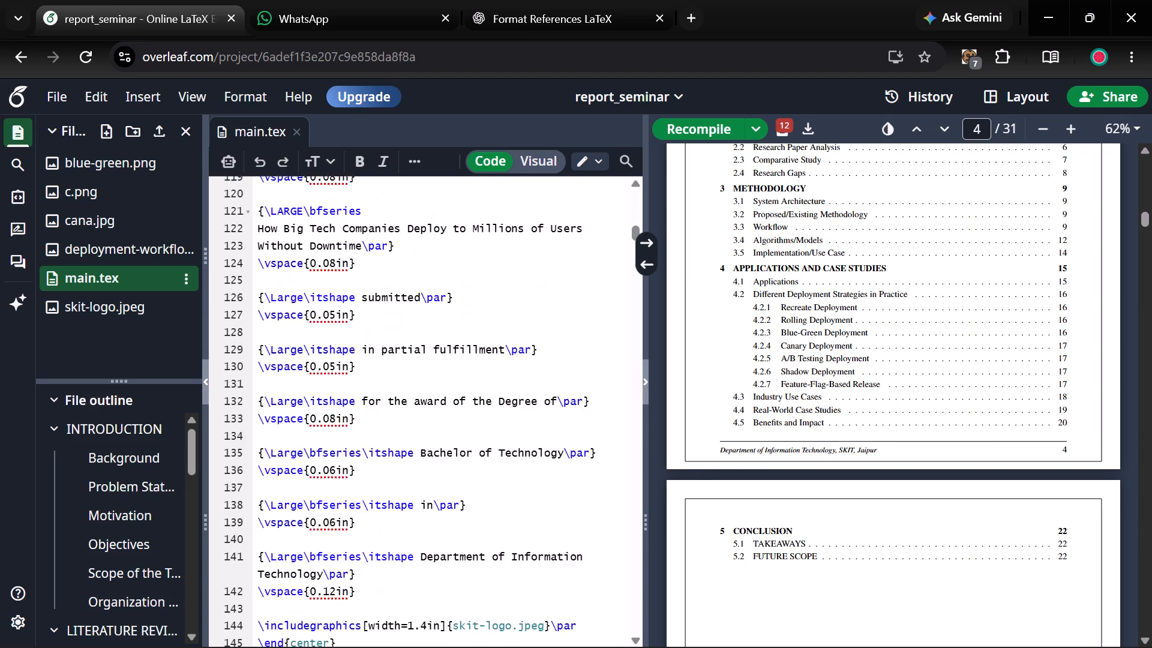
{"action": "scroll", "coordinate": [421, 336], "scroll_direction": "down", "scroll_amount": 14}
{"action": "scroll", "coordinate": [421, 336], "scroll_direction": "down", "scroll_amount": 16}
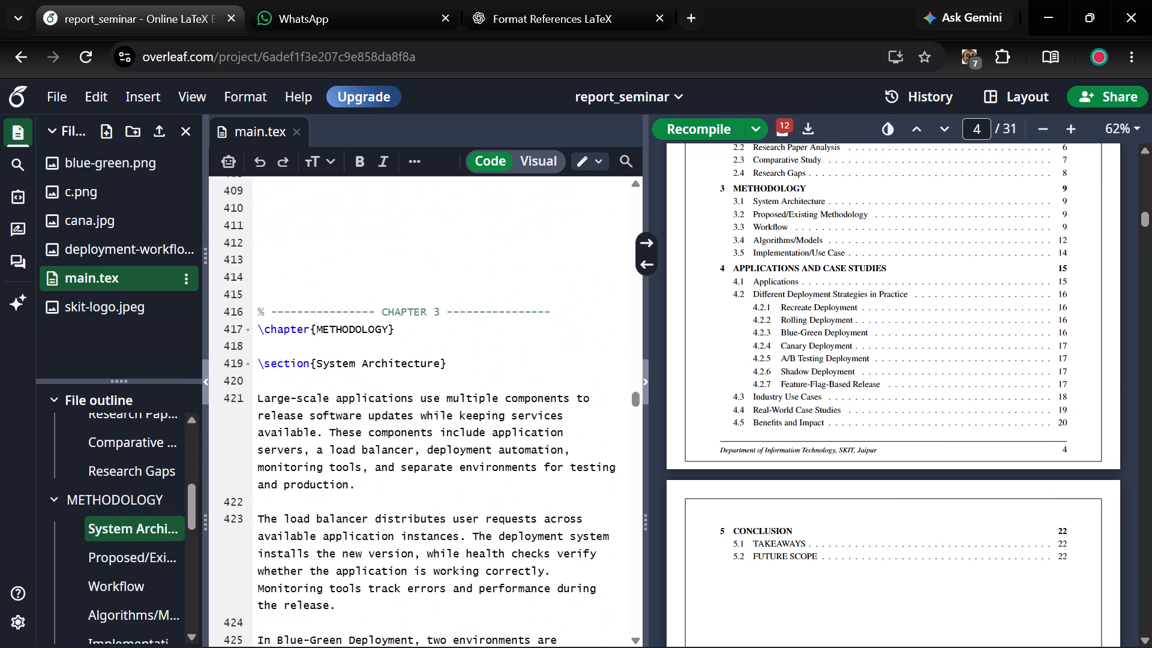
{"action": "scroll", "coordinate": [421, 336], "scroll_direction": "down", "scroll_amount": 10}
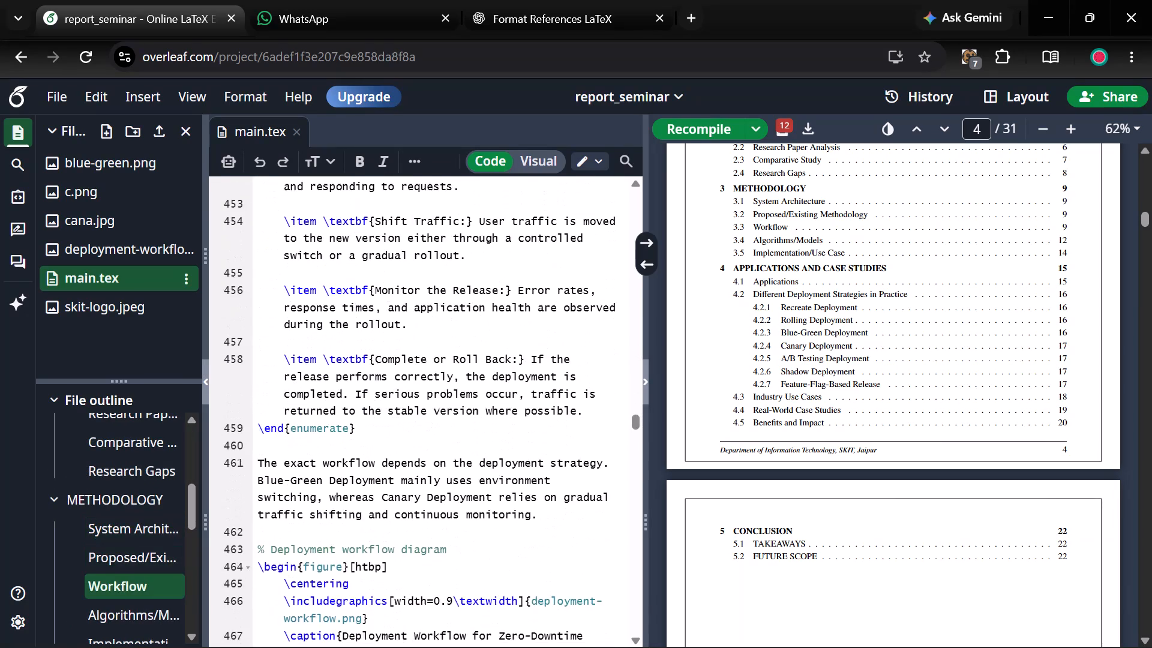
{"action": "scroll", "coordinate": [421, 336], "scroll_direction": "down", "scroll_amount": 12}
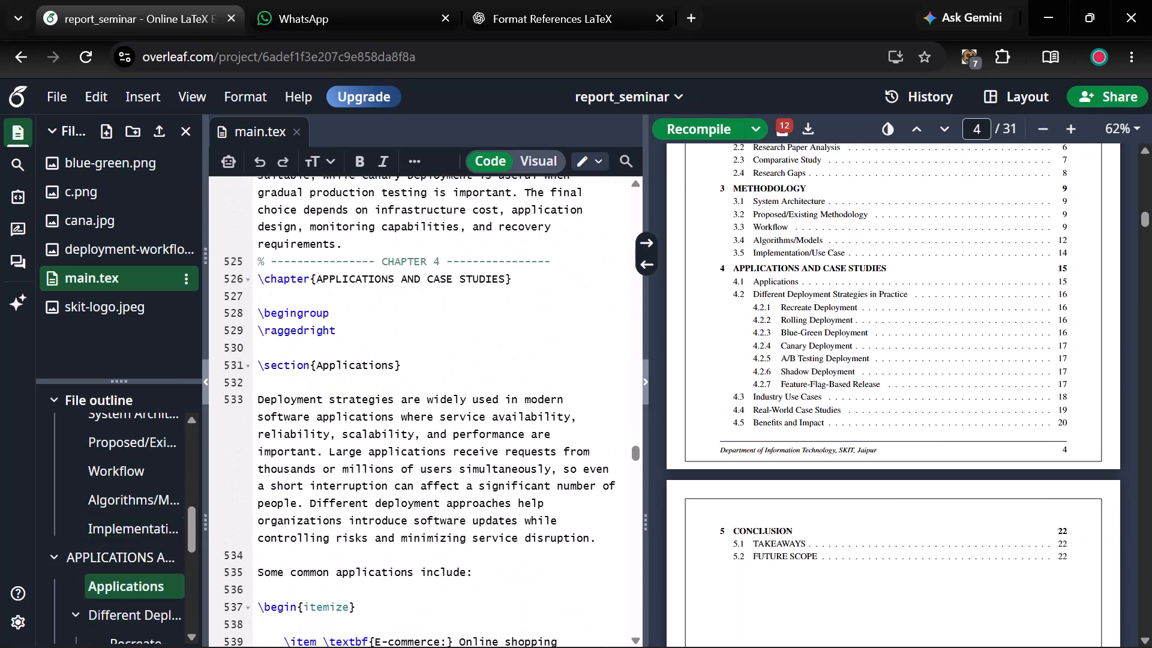
{"action": "scroll", "coordinate": [421, 336], "scroll_direction": "down", "scroll_amount": 5}
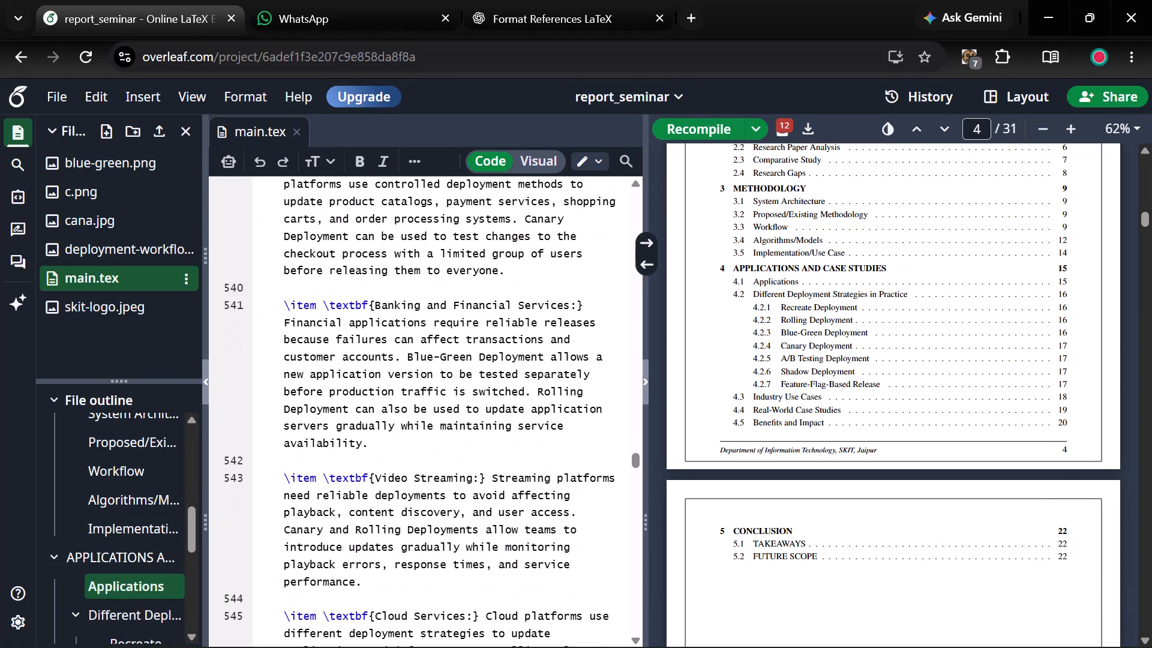
{"action": "scroll", "coordinate": [421, 336], "scroll_direction": "down", "scroll_amount": 13}
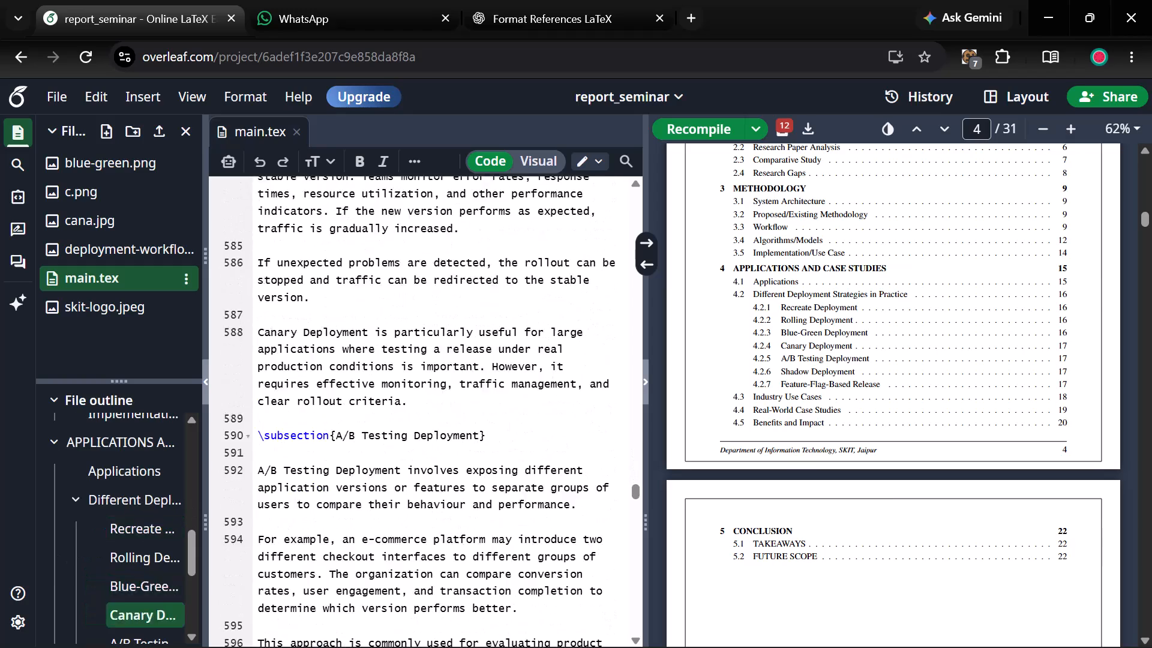
{"action": "scroll", "coordinate": [421, 336], "scroll_direction": "down", "scroll_amount": 4}
{"action": "scroll", "coordinate": [421, 336], "scroll_direction": "up", "scroll_amount": 2}
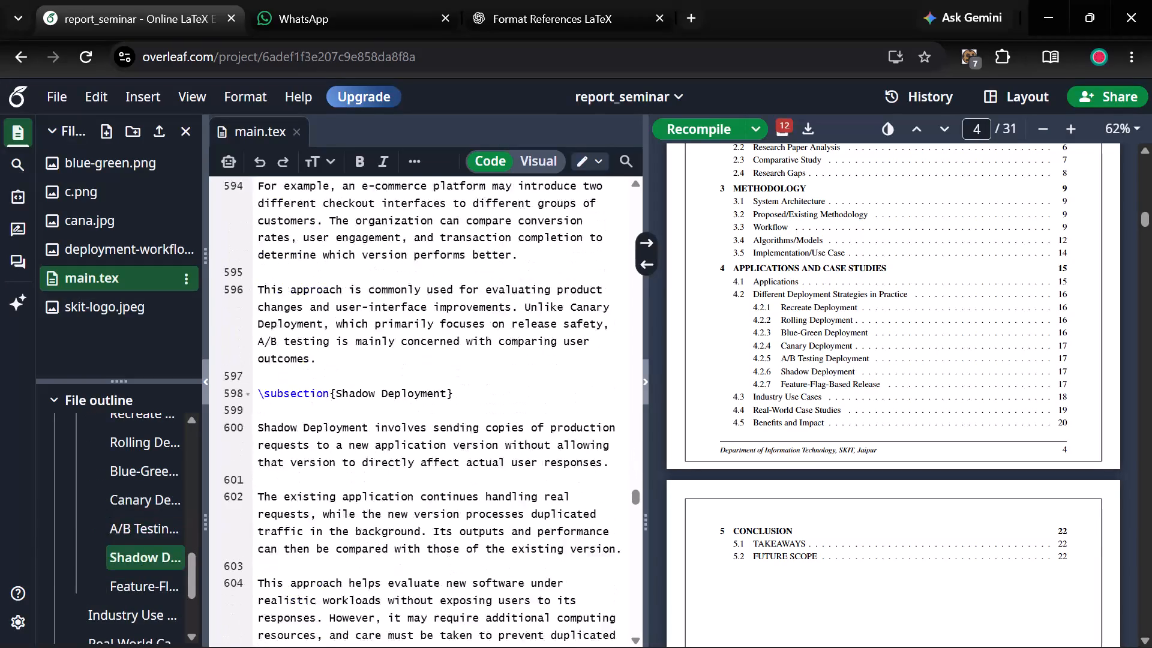
{"action": "scroll", "coordinate": [421, 336], "scroll_direction": "up", "scroll_amount": 12}
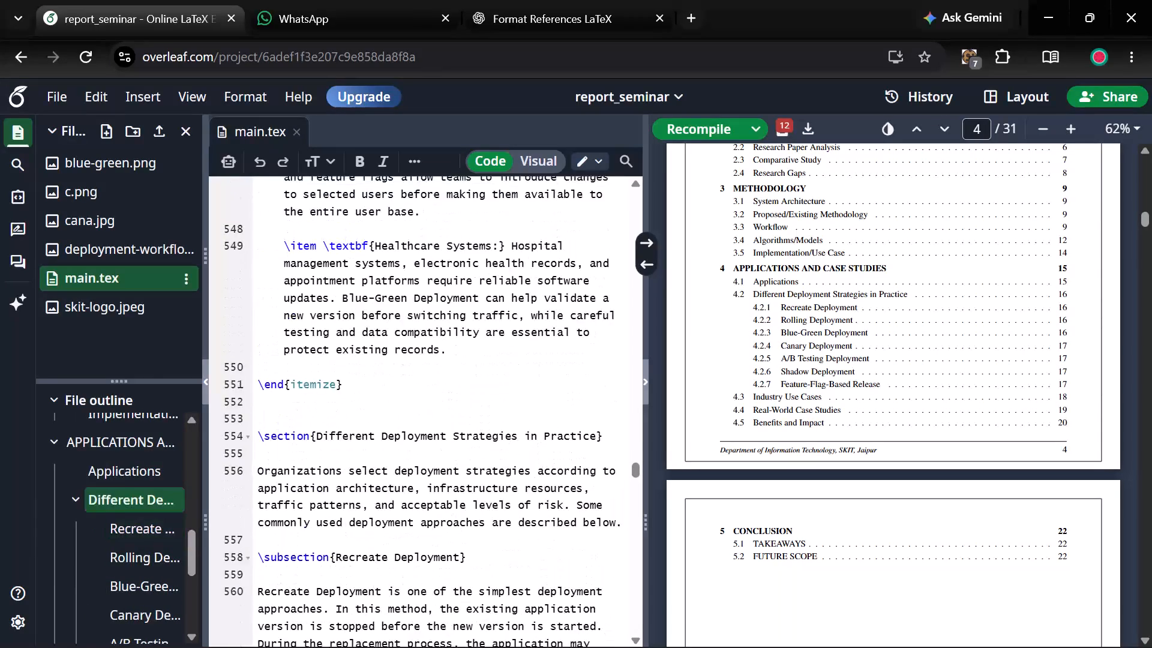
{"action": "scroll", "coordinate": [421, 336], "scroll_direction": "up", "scroll_amount": 7}
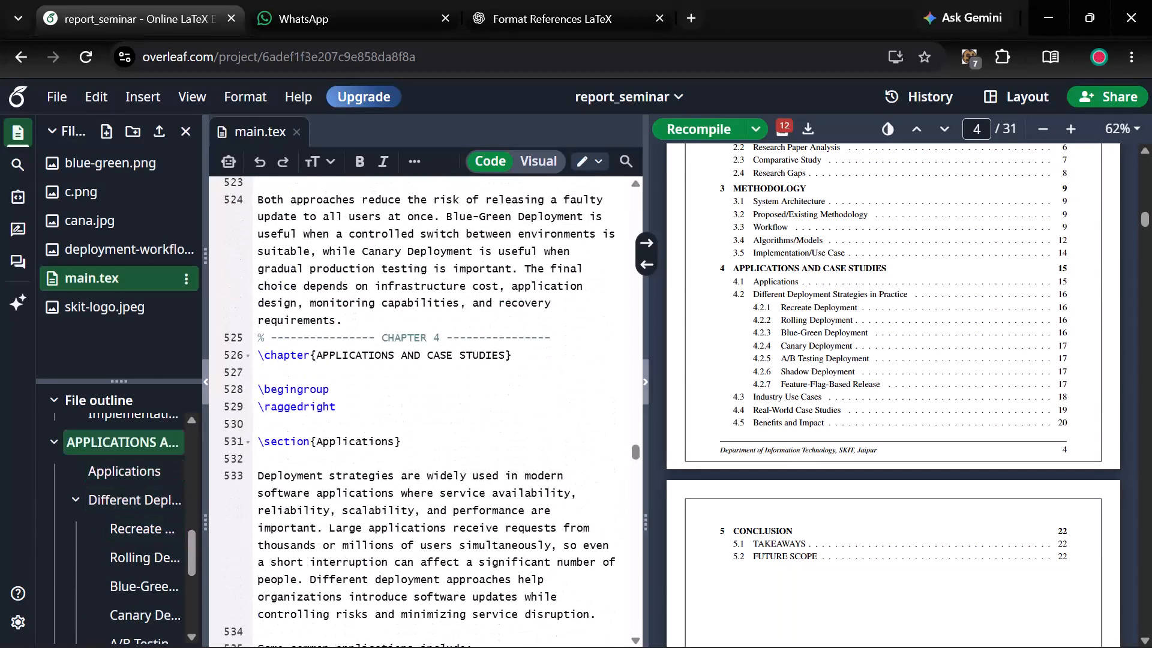
{"action": "left_click_drag", "start_coordinate": [257, 339], "coordinate": [461, 647]}
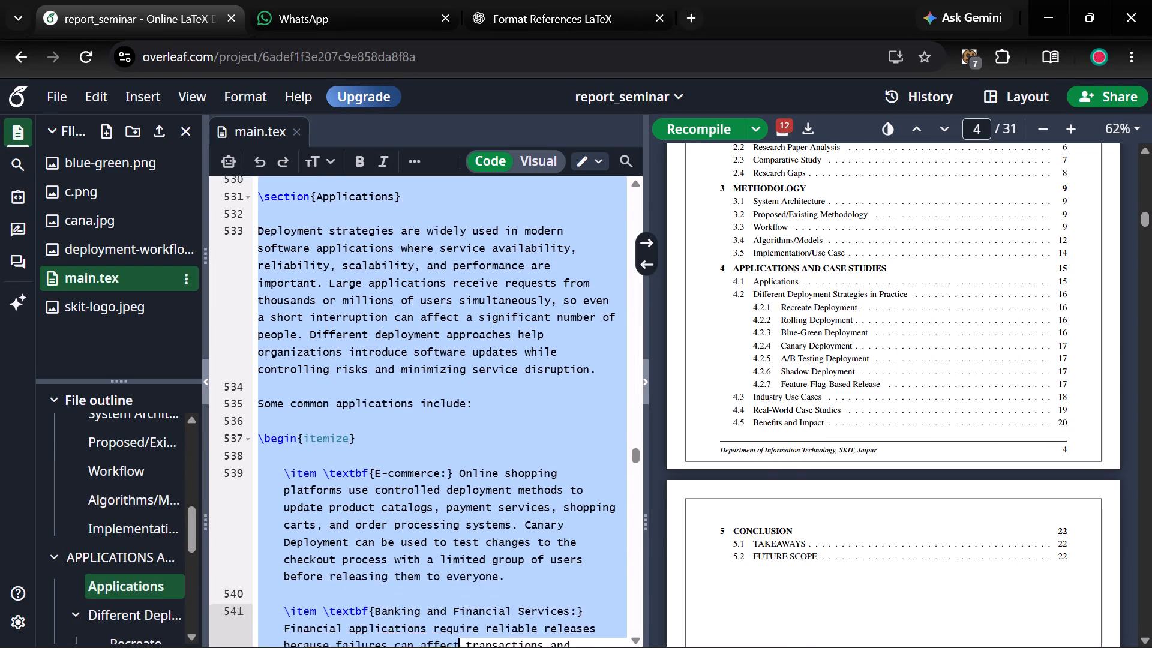
{"action": "left_click_drag", "start_coordinate": [461, 647], "coordinate": [453, 647]}
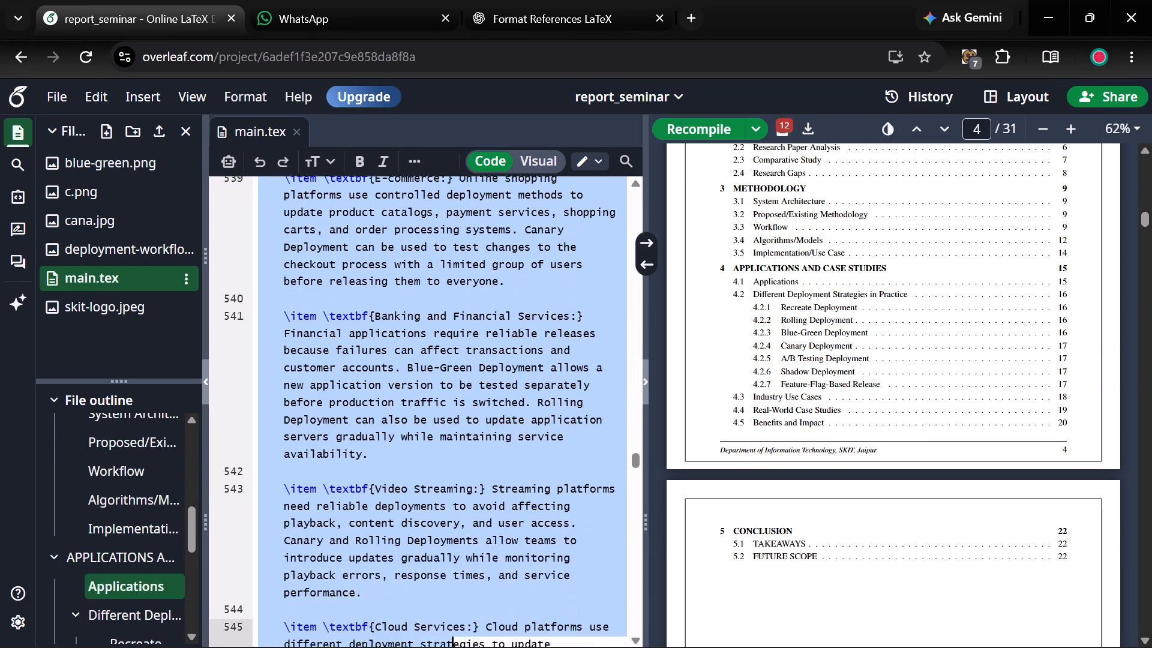
{"action": "left_click_drag", "start_coordinate": [453, 647], "coordinate": [460, 647]}
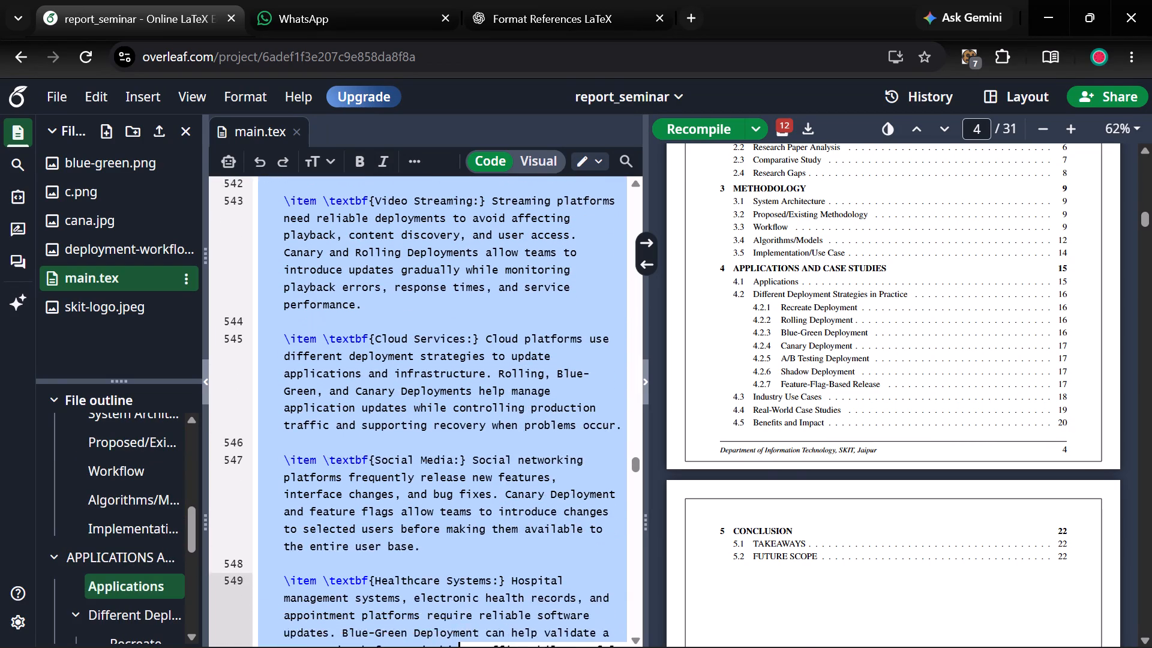
{"action": "left_click_drag", "start_coordinate": [460, 647], "coordinate": [457, 647]}
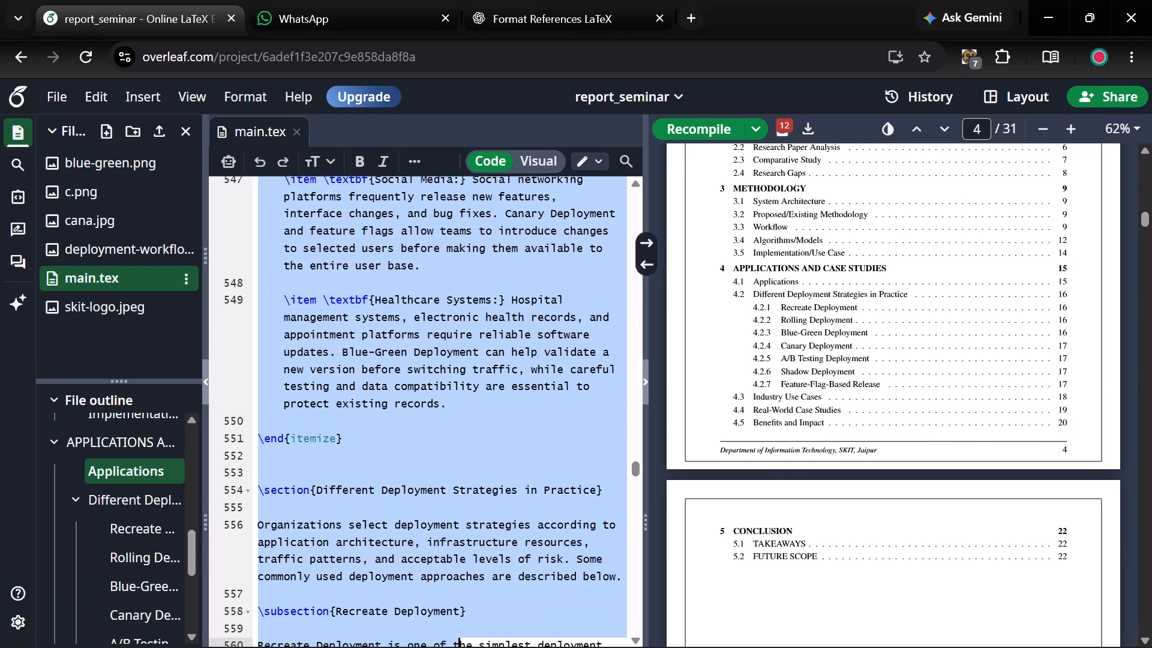
{"action": "left_click_drag", "start_coordinate": [457, 647], "coordinate": [456, 647]}
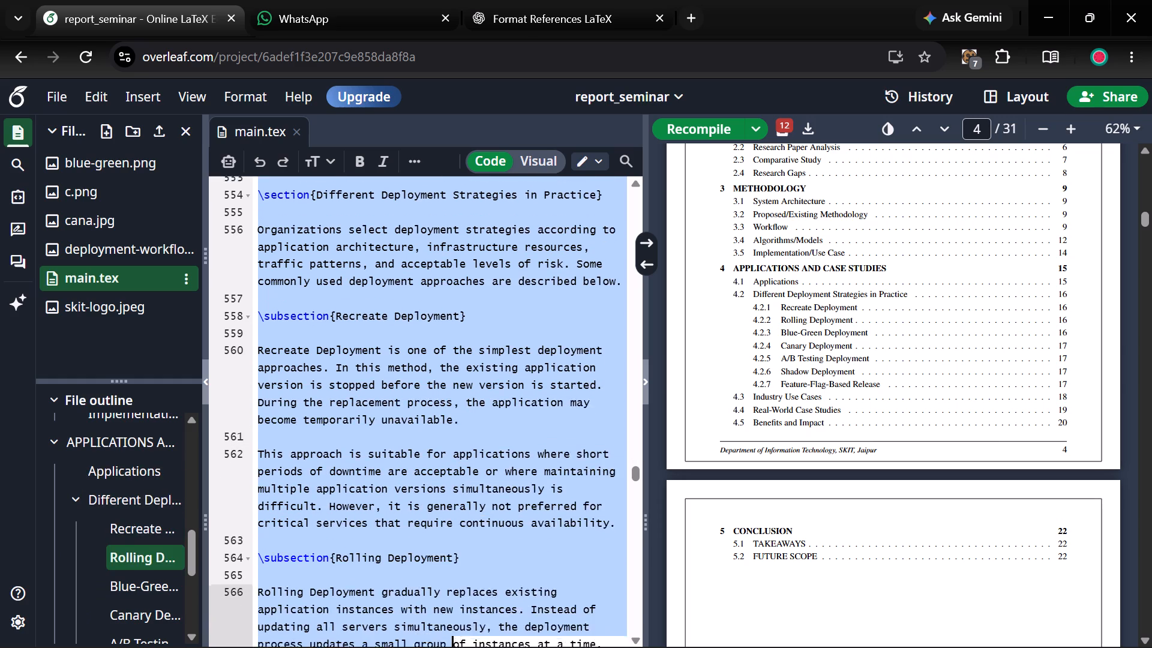
{"action": "left_click_drag", "start_coordinate": [456, 647], "coordinate": [457, 647]}
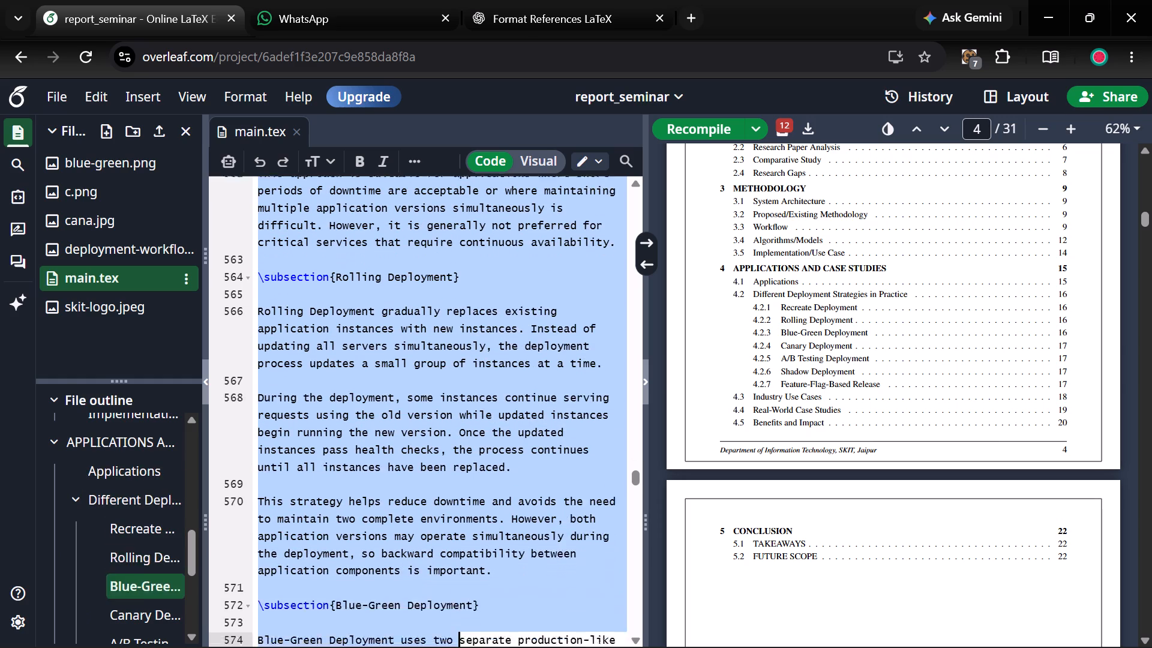
{"action": "left_click_drag", "start_coordinate": [457, 647], "coordinate": [451, 647]}
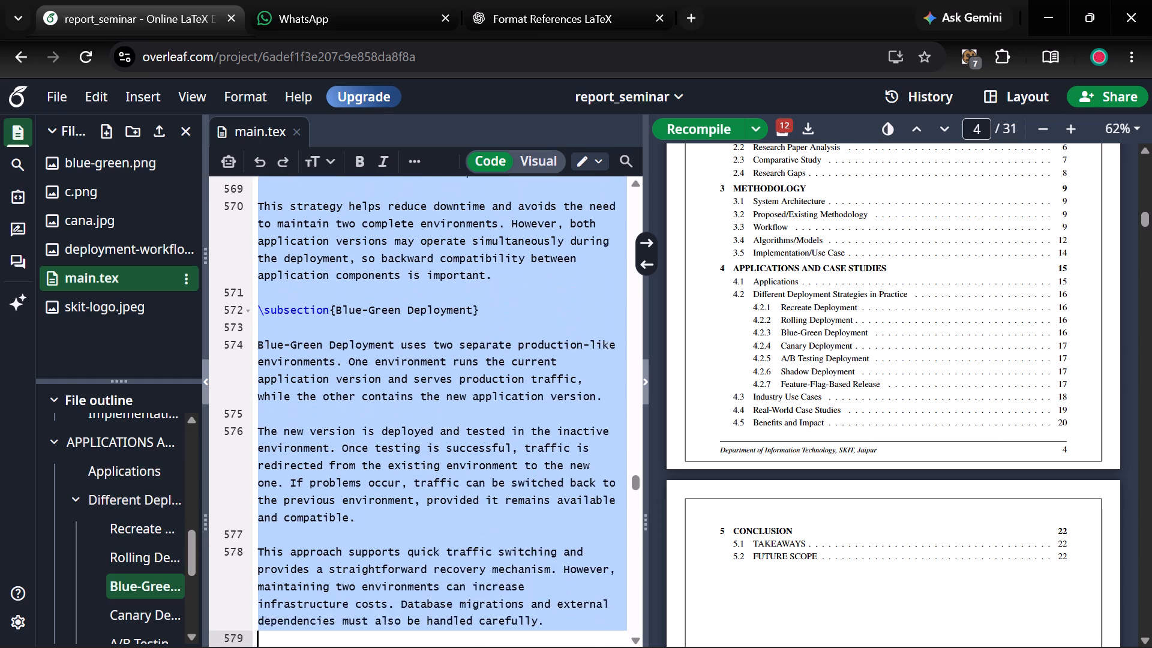
{"action": "left_click_drag", "start_coordinate": [451, 647], "coordinate": [446, 647]}
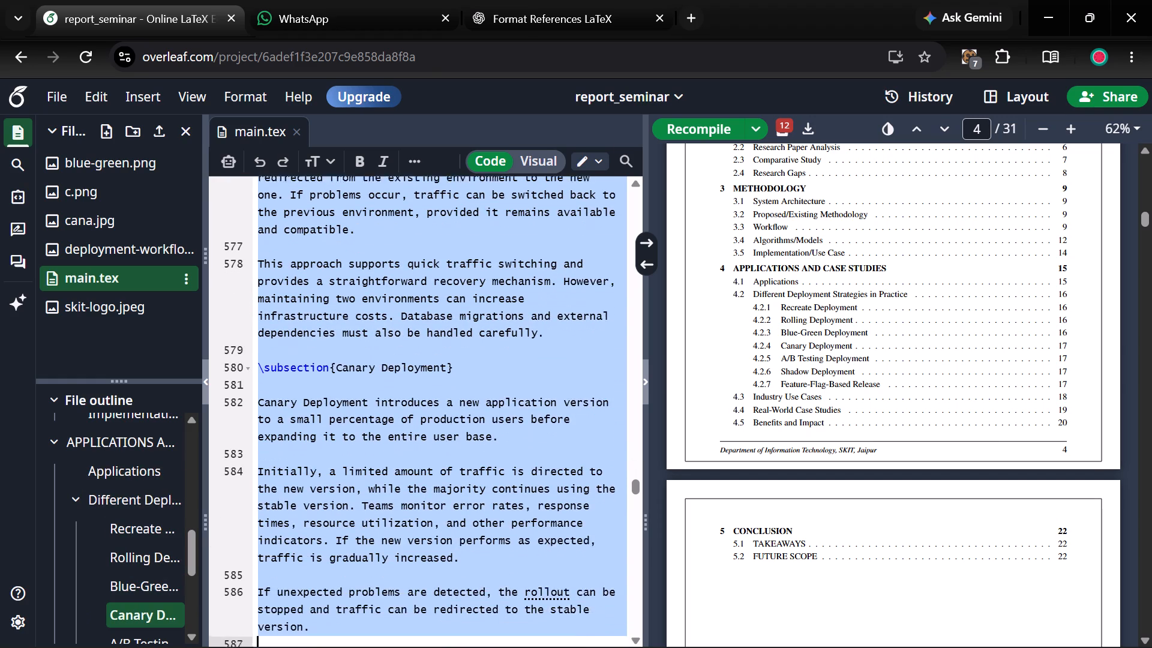
{"action": "left_click_drag", "start_coordinate": [446, 647], "coordinate": [457, 647]}
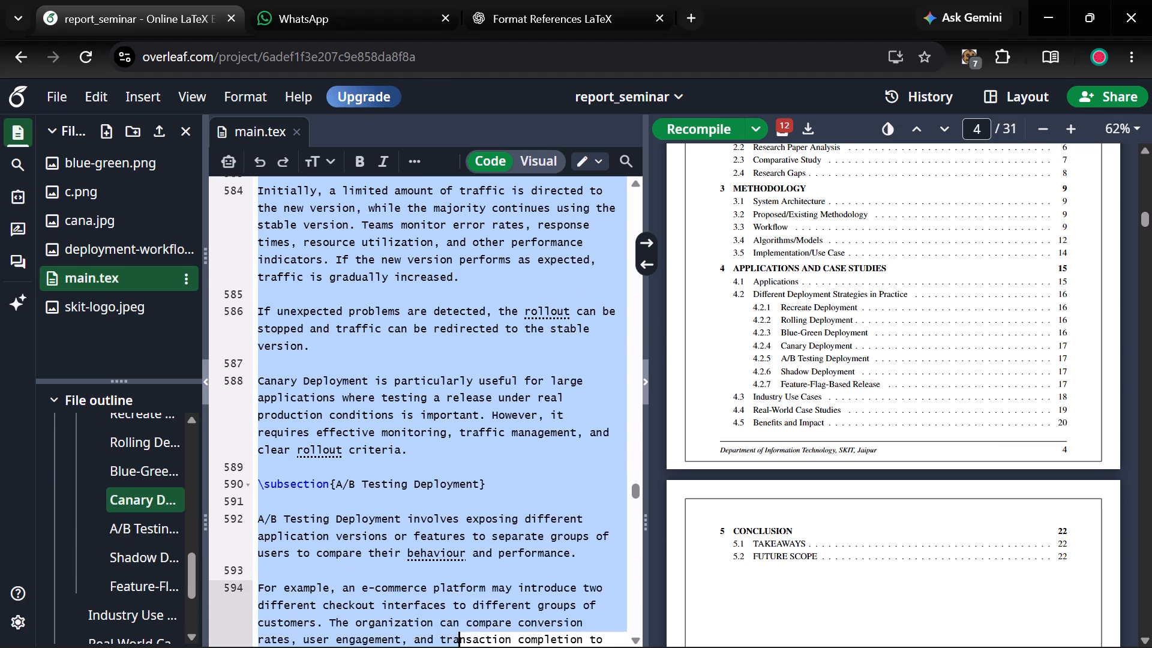
{"action": "left_click_drag", "start_coordinate": [457, 647], "coordinate": [465, 647]}
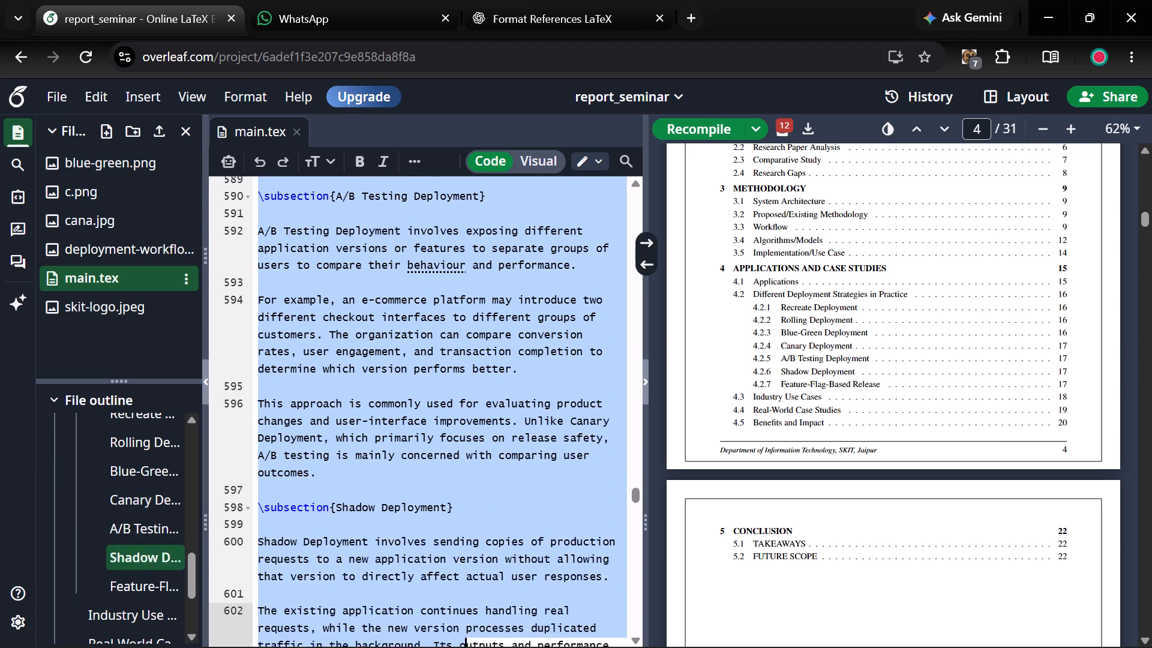
{"action": "left_click_drag", "start_coordinate": [465, 647], "coordinate": [467, 647]}
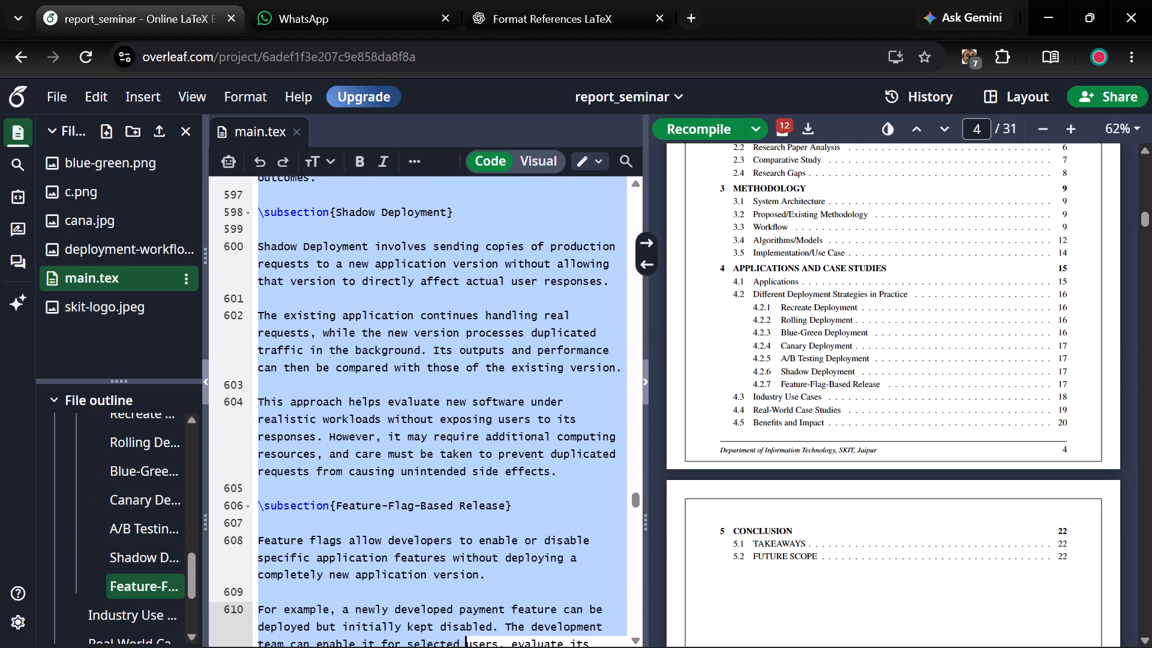
{"action": "left_click_drag", "start_coordinate": [467, 647], "coordinate": [481, 647]}
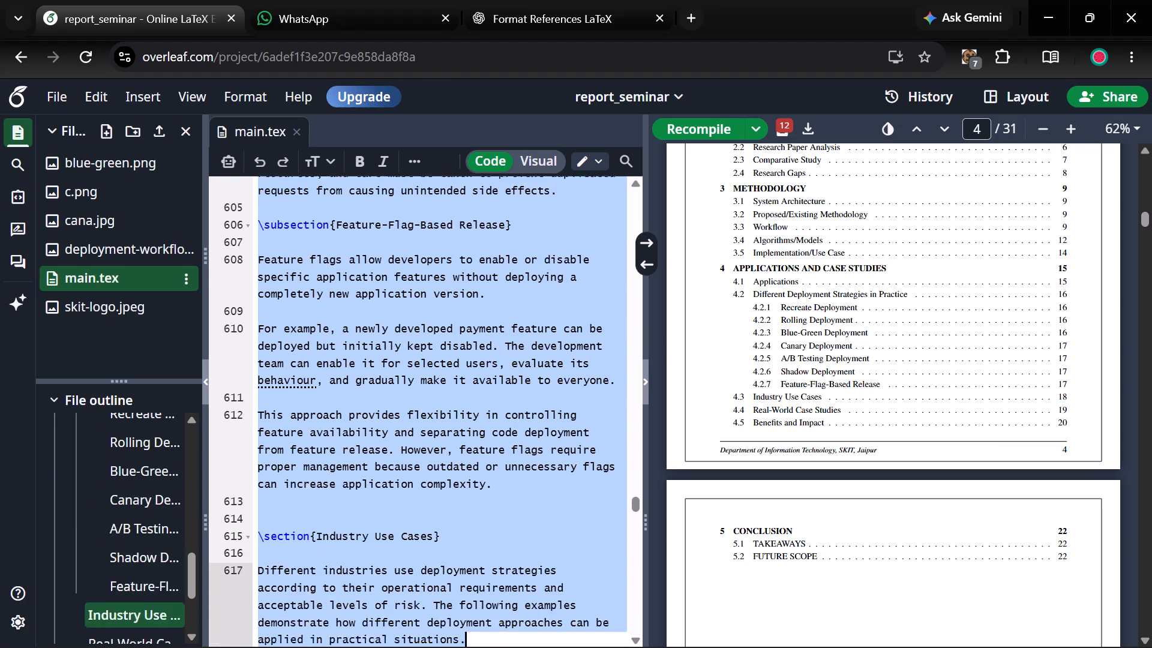
{"action": "left_click_drag", "start_coordinate": [481, 647], "coordinate": [506, 647]}
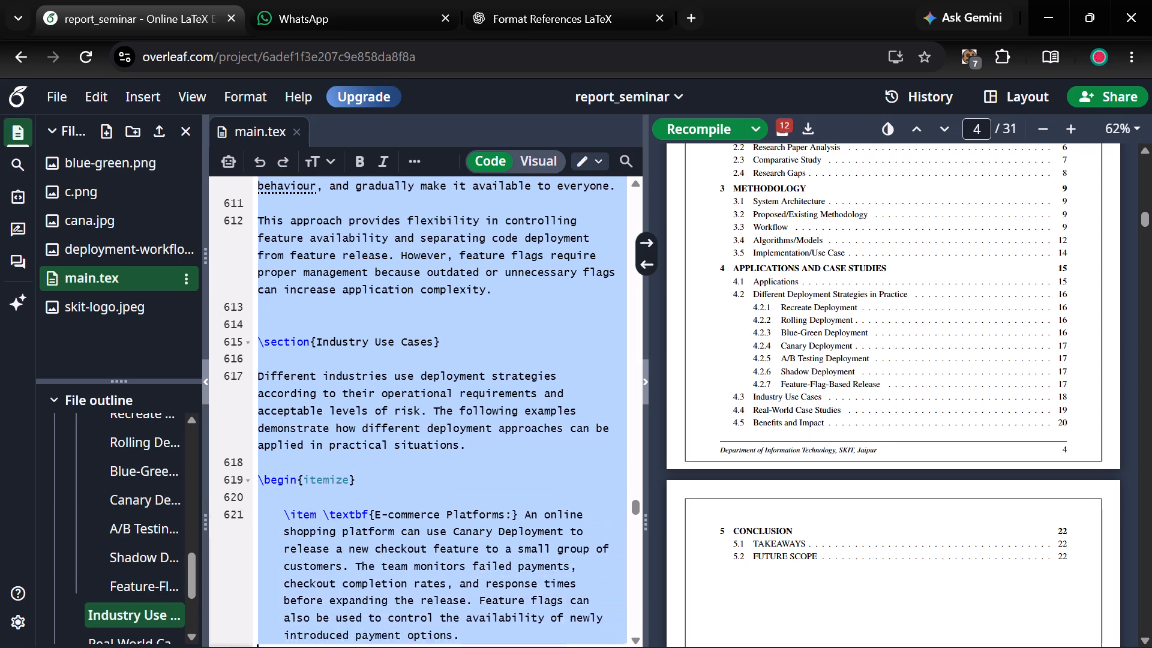
{"action": "left_click_drag", "start_coordinate": [506, 647], "coordinate": [509, 647]}
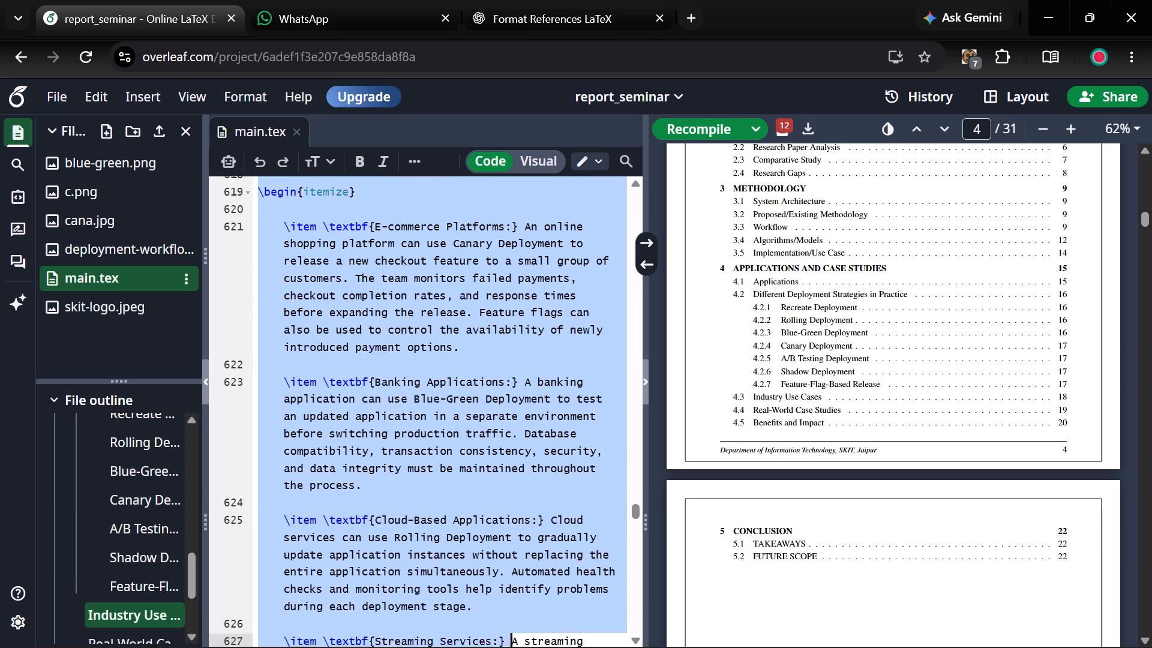
{"action": "left_click_drag", "start_coordinate": [509, 647], "coordinate": [505, 647]}
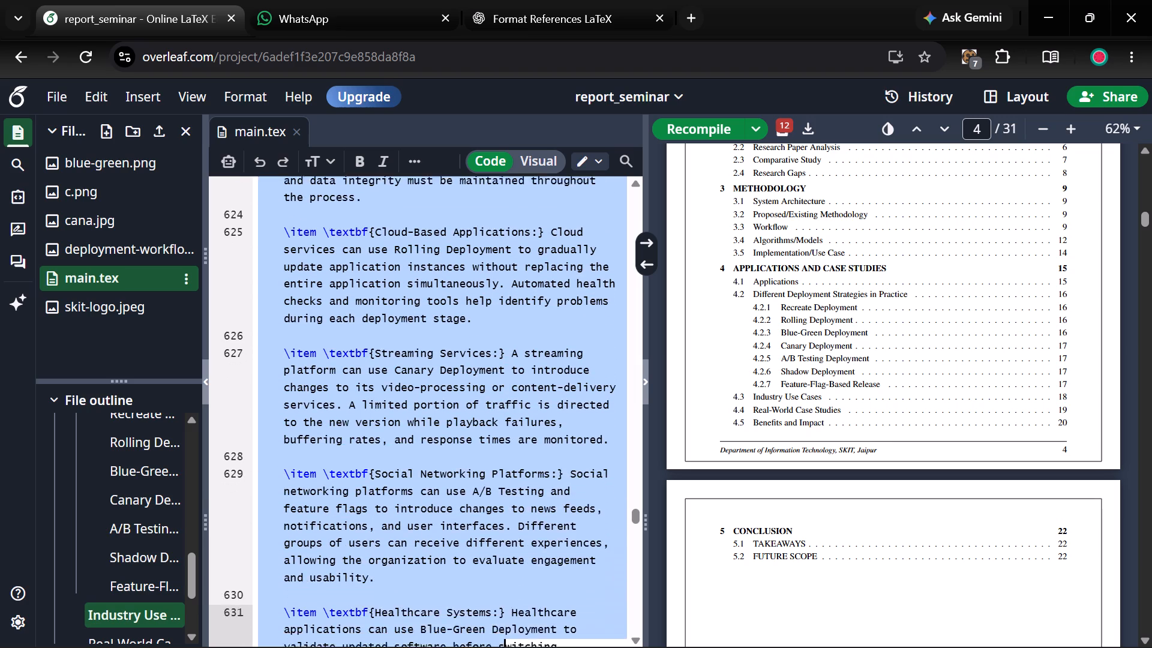
{"action": "left_click_drag", "start_coordinate": [505, 647], "coordinate": [503, 647]}
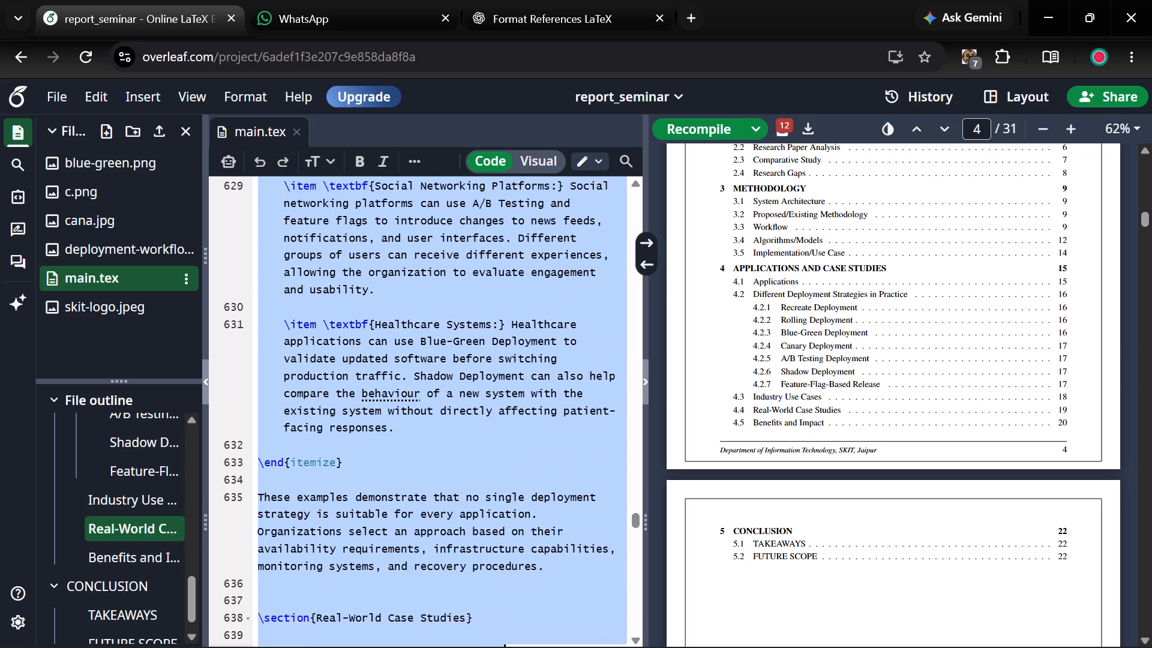
{"action": "left_click_drag", "start_coordinate": [503, 647], "coordinate": [453, 469]}
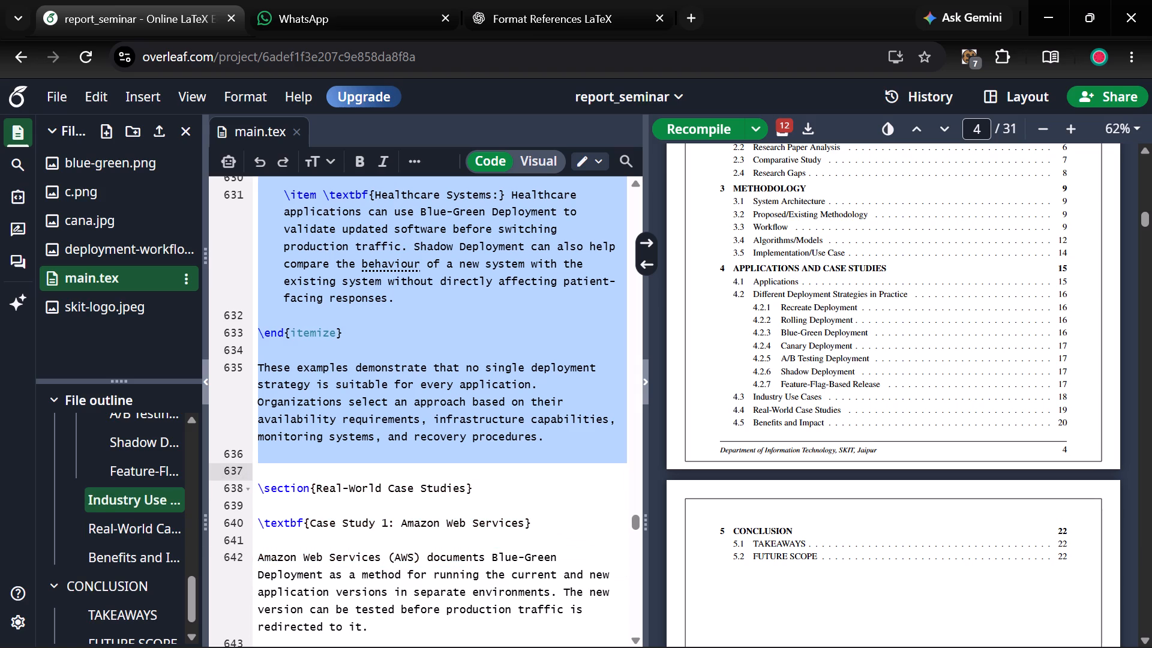
{"action": "left_click_drag", "start_coordinate": [453, 469], "coordinate": [379, 370]}
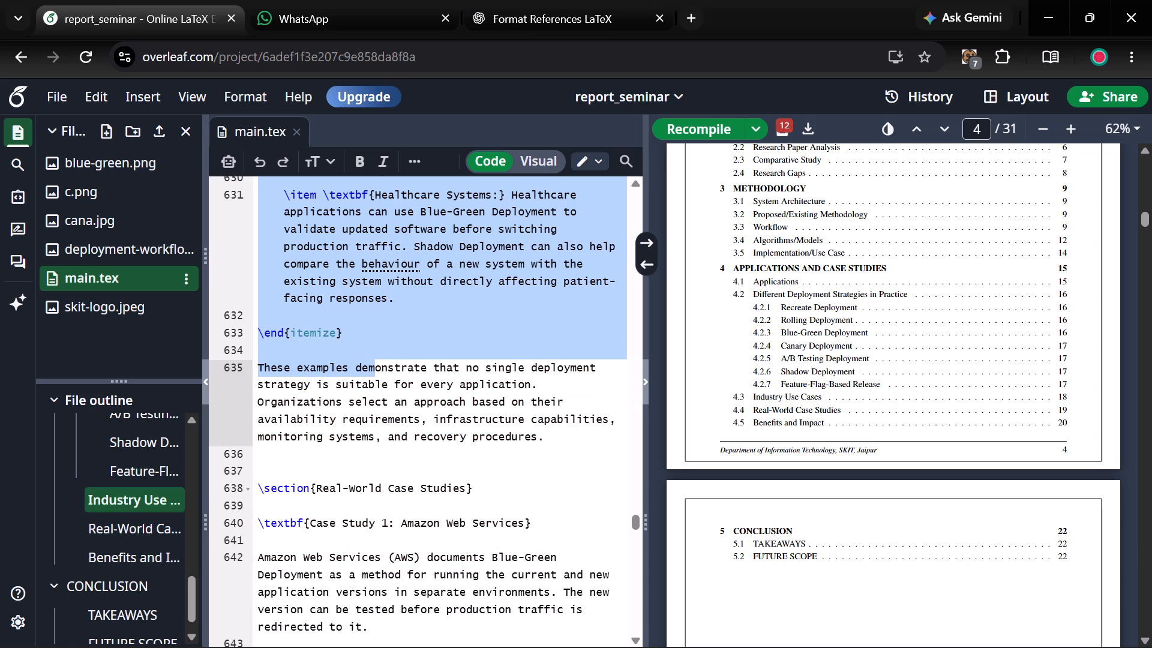
{"action": "left_click_drag", "start_coordinate": [379, 370], "coordinate": [427, 647]}
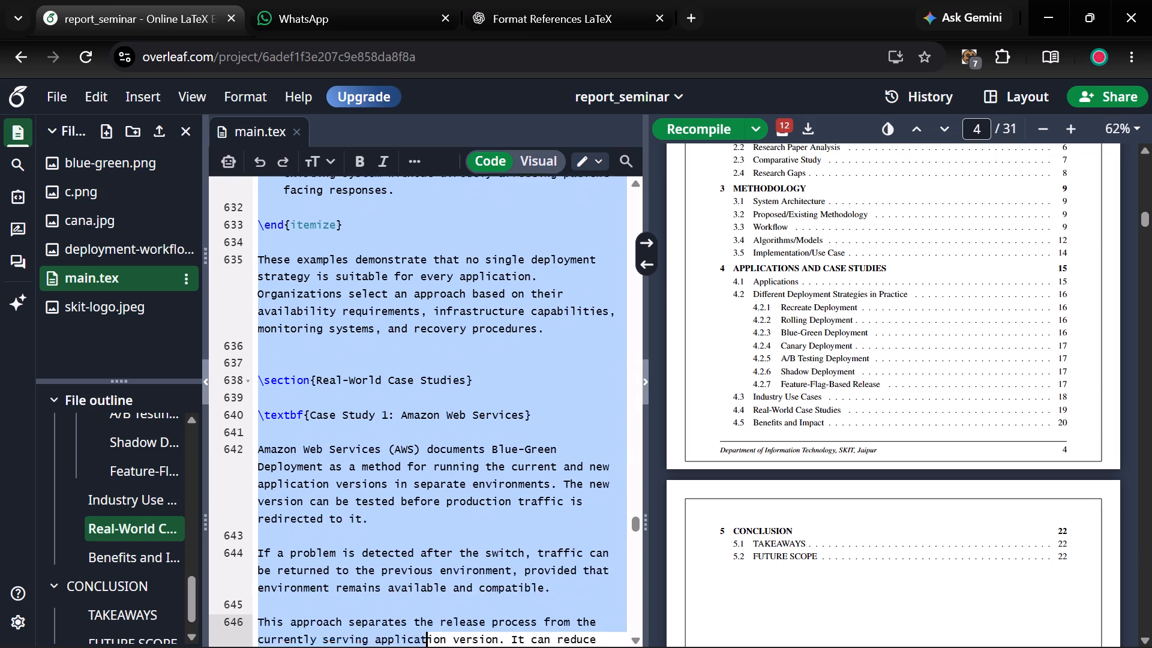
{"action": "left_click_drag", "start_coordinate": [427, 647], "coordinate": [431, 647]}
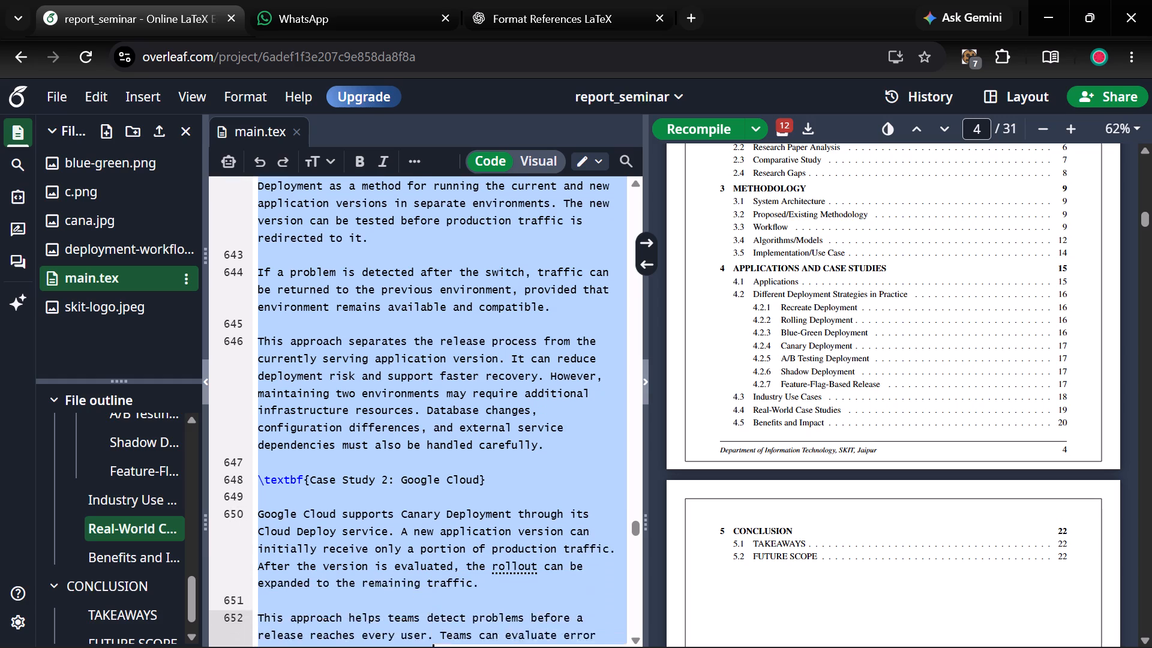
{"action": "left_click_drag", "start_coordinate": [431, 647], "coordinate": [430, 647]}
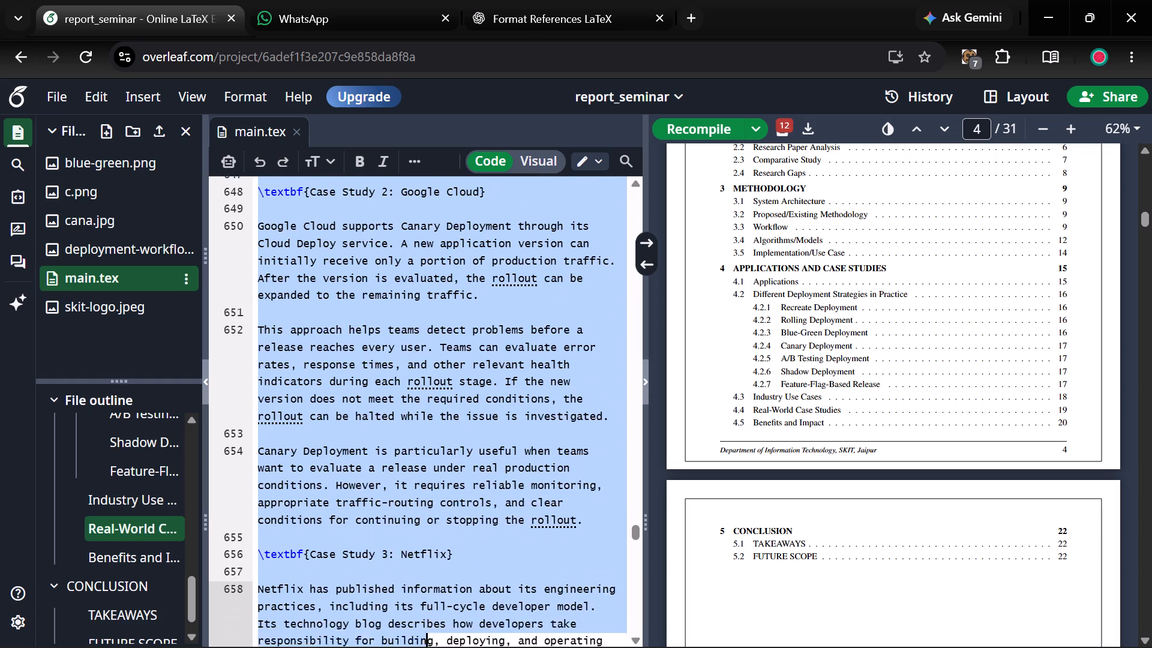
{"action": "left_click_drag", "start_coordinate": [430, 647], "coordinate": [434, 647]}
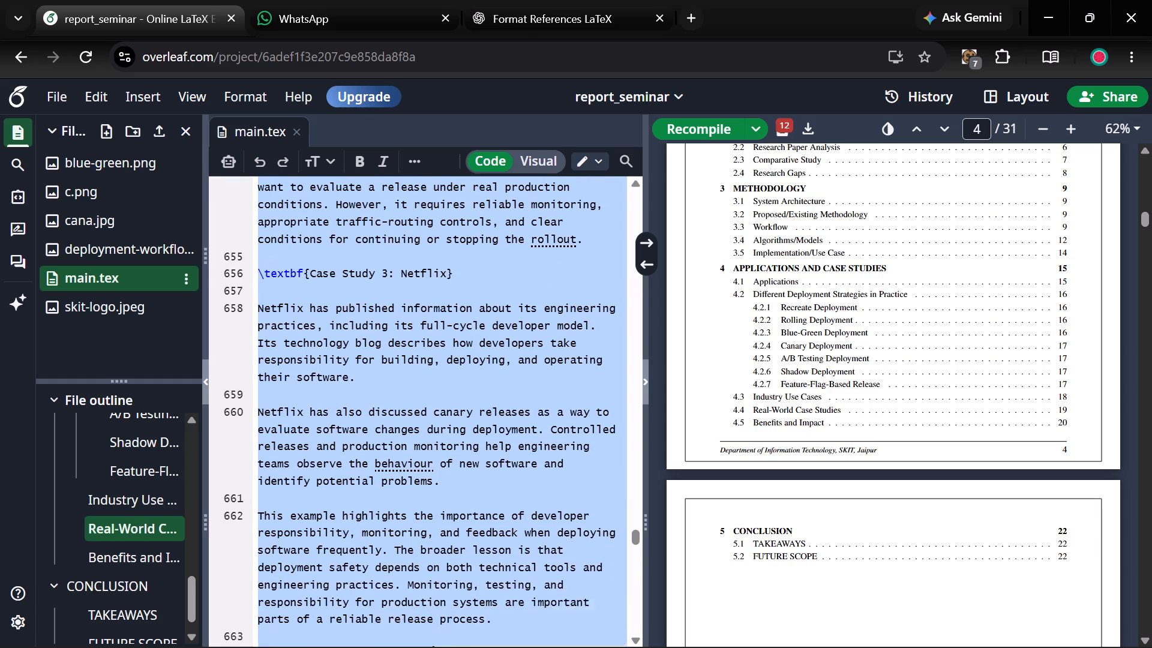
{"action": "left_click_drag", "start_coordinate": [434, 647], "coordinate": [430, 647]}
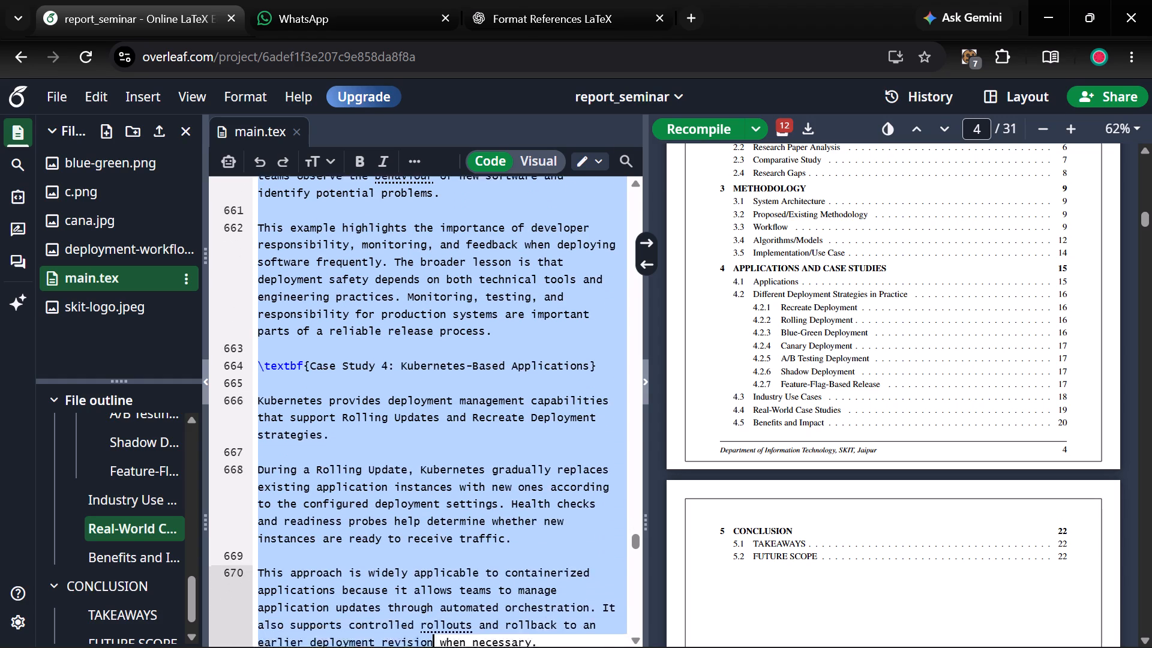
{"action": "left_click_drag", "start_coordinate": [430, 647], "coordinate": [434, 647]}
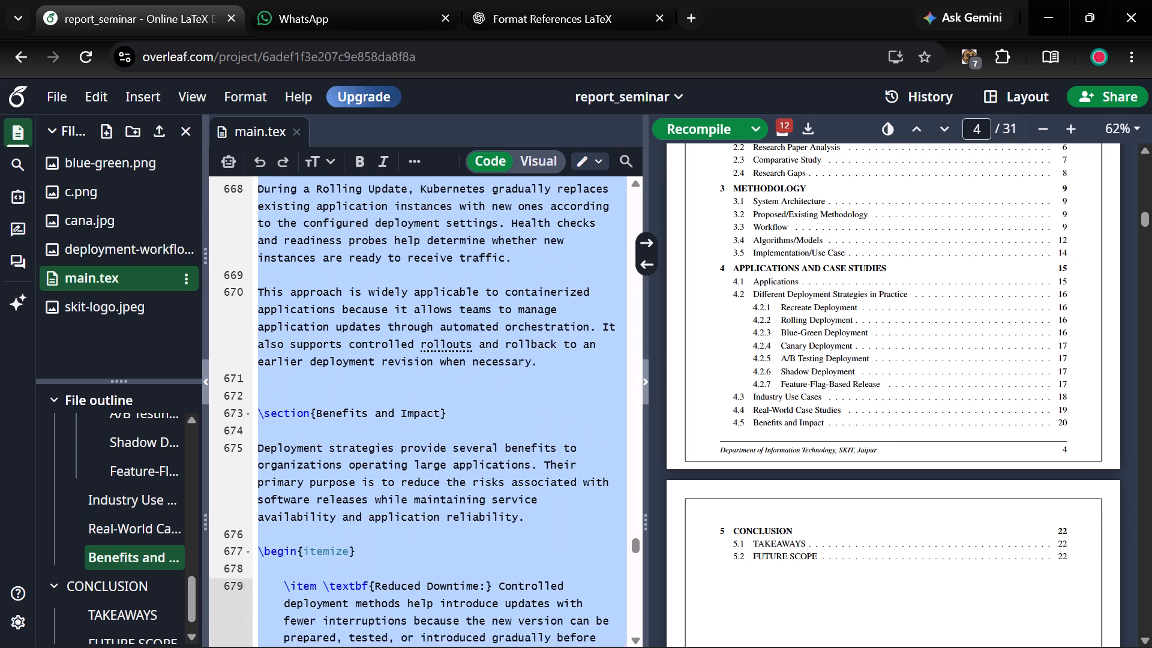
{"action": "left_click_drag", "start_coordinate": [434, 647], "coordinate": [434, 647]}
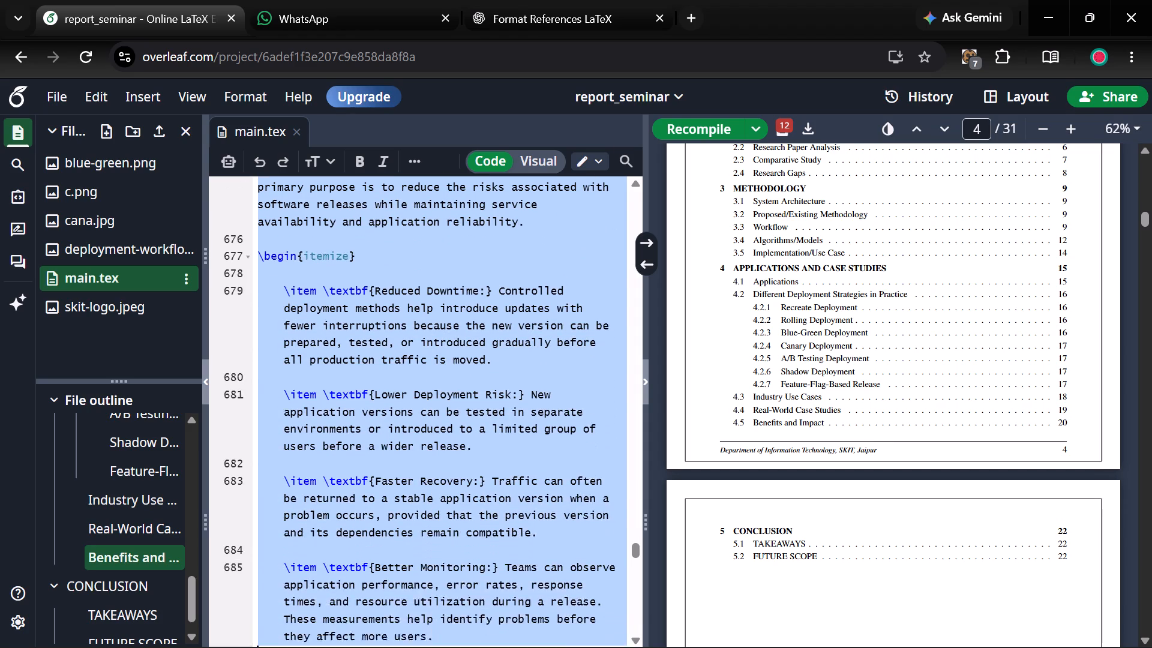
{"action": "left_click_drag", "start_coordinate": [434, 647], "coordinate": [433, 647]}
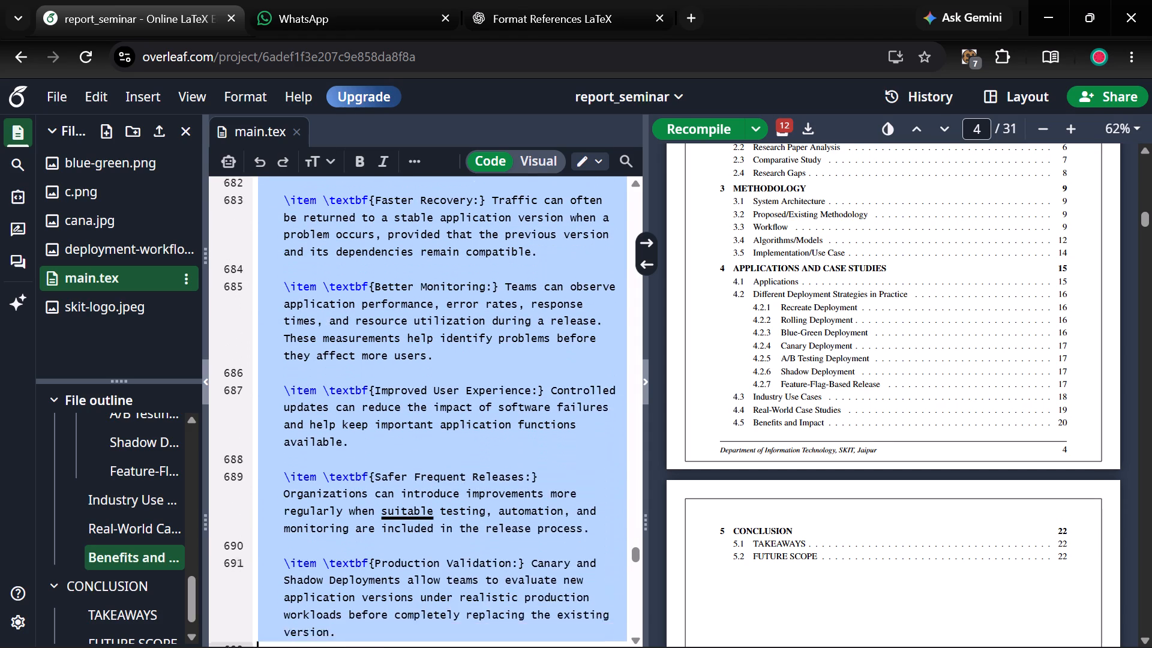
{"action": "left_click_drag", "start_coordinate": [433, 647], "coordinate": [435, 647]}
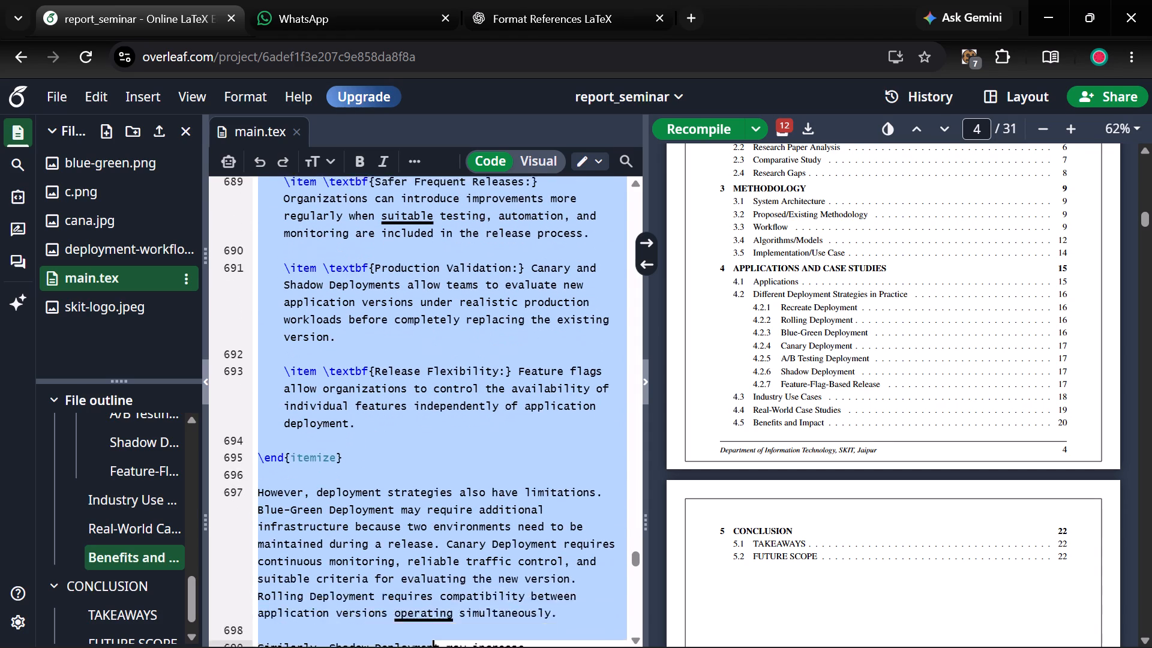
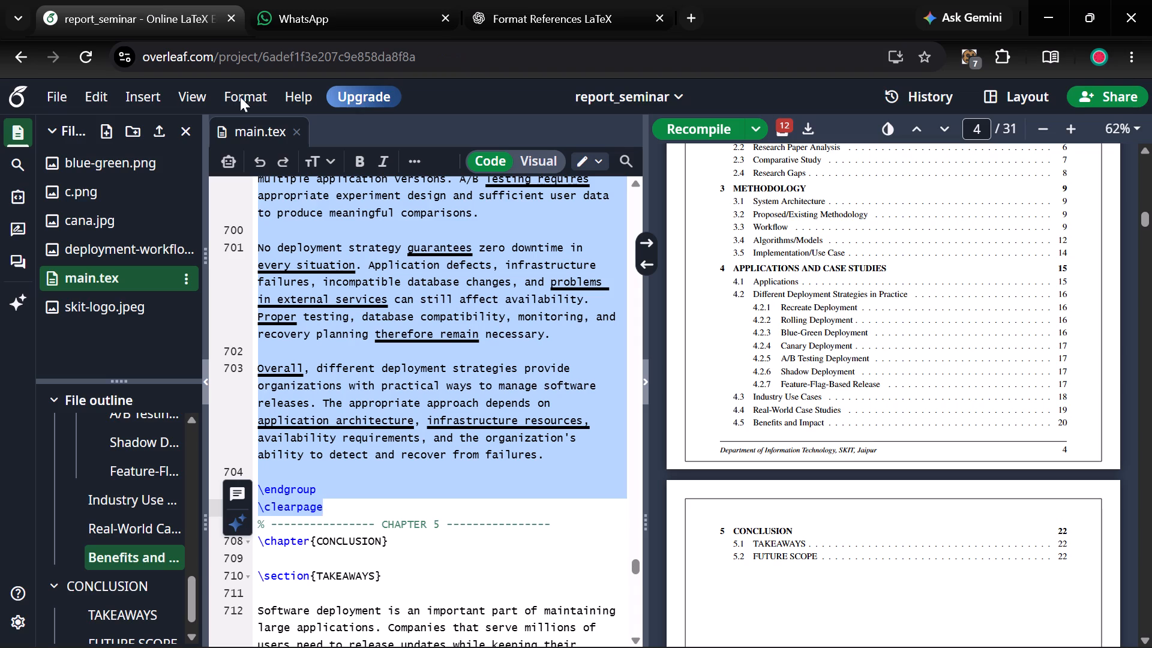
{"action": "key", "text": "ctrl+v"}
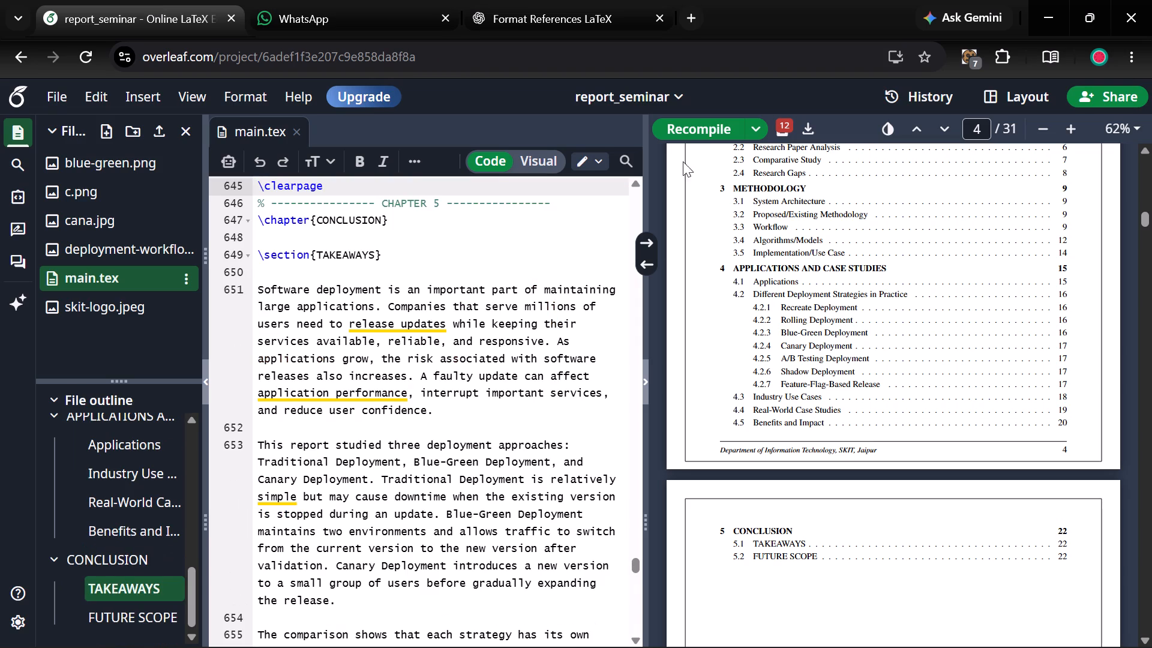
{"action": "left_click", "coordinate": [679, 127]}
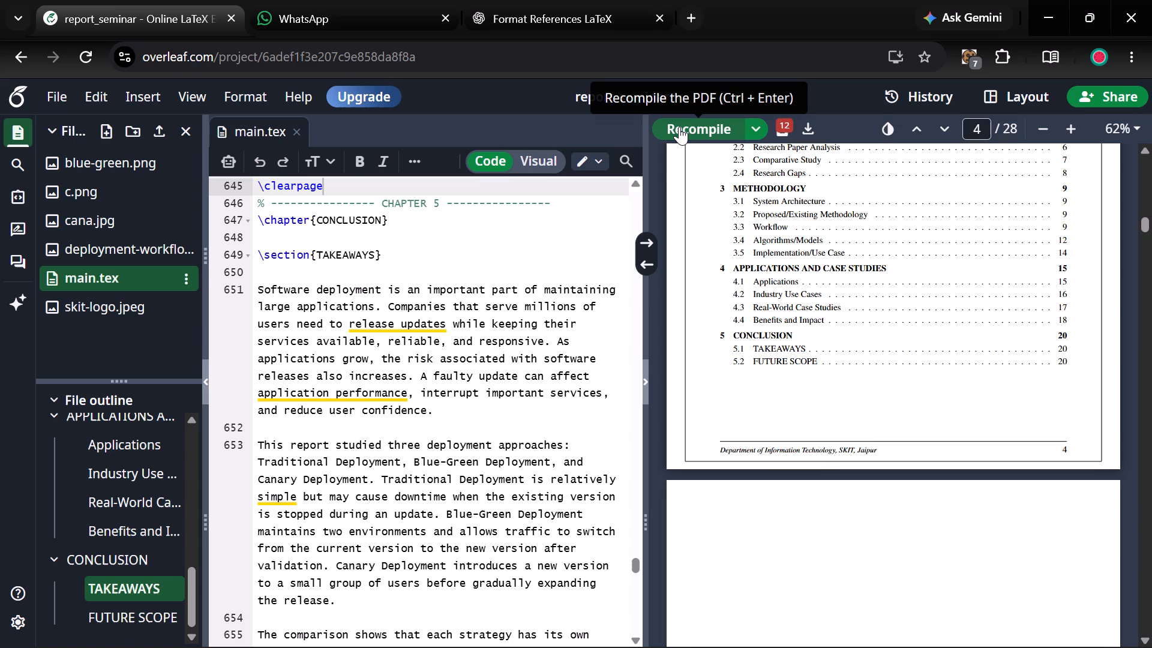
Examine the recompiled PDF from the References back through the Conclusion and Chapter 4 sections to 4.1 Applications.
{"action": "left_click", "coordinate": [456, 248]}
{"action": "scroll", "coordinate": [456, 248], "scroll_direction": "up", "scroll_amount": 3}
{"action": "scroll", "coordinate": [903, 368], "scroll_direction": "down", "scroll_amount": 15}
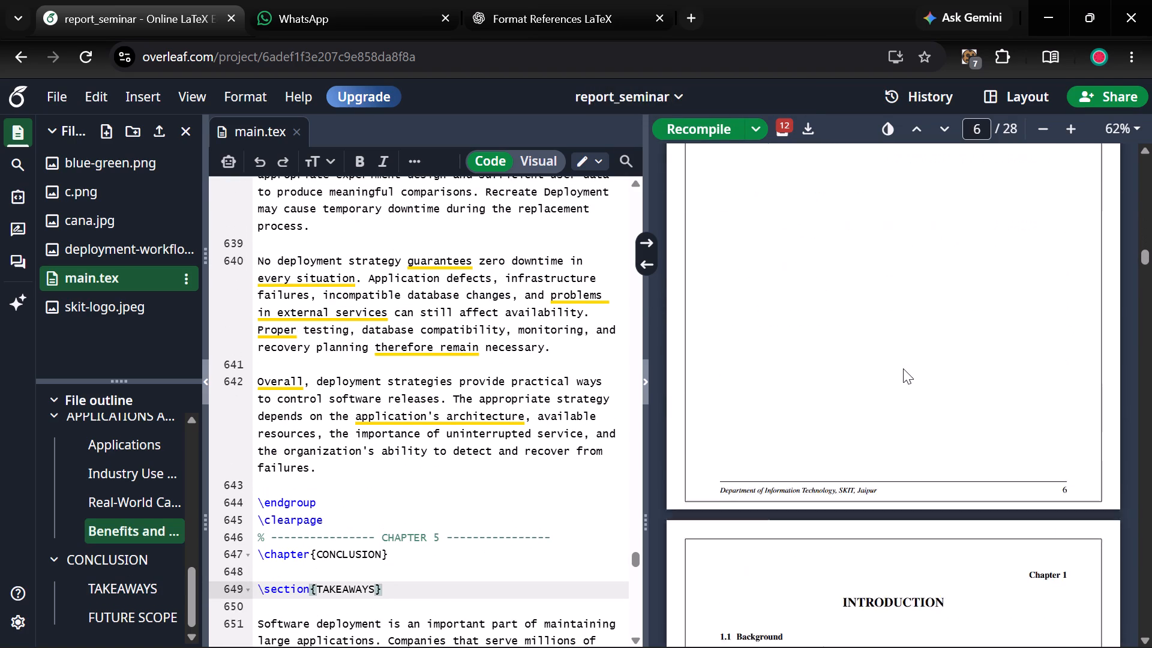
{"action": "scroll", "coordinate": [903, 368], "scroll_direction": "down", "scroll_amount": 14}
{"action": "scroll", "coordinate": [903, 368], "scroll_direction": "down", "scroll_amount": 18}
{"action": "scroll", "coordinate": [903, 368], "scroll_direction": "down", "scroll_amount": 20}
{"action": "scroll", "coordinate": [903, 368], "scroll_direction": "down", "scroll_amount": 1}
{"action": "scroll", "coordinate": [903, 368], "scroll_direction": "up", "scroll_amount": 2}
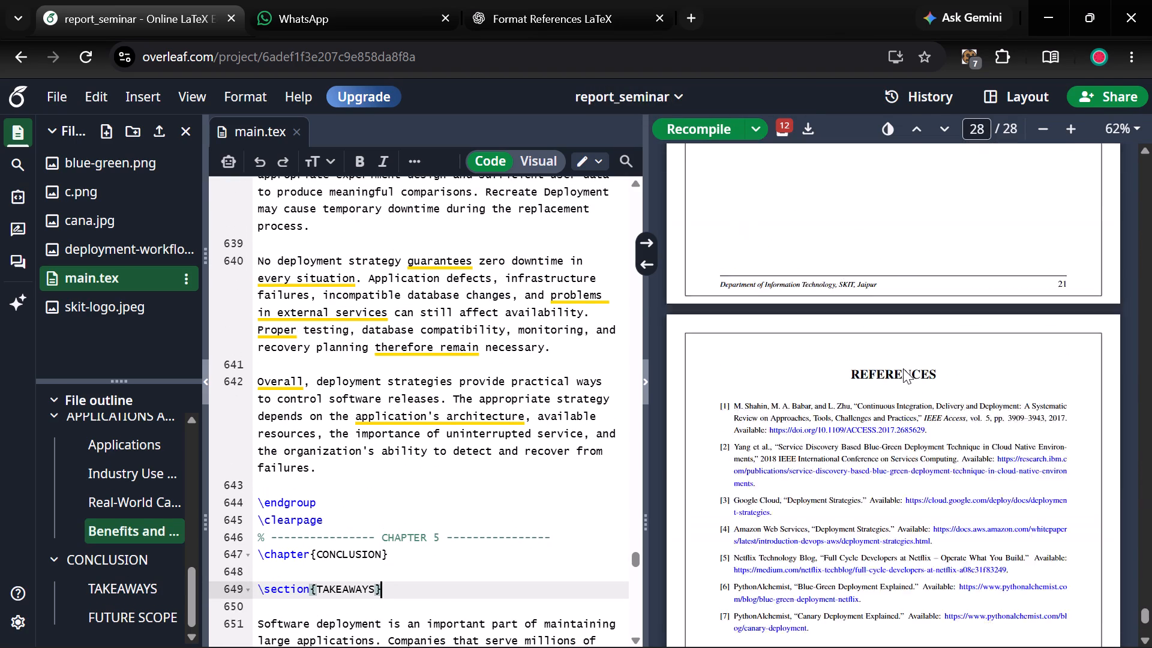
{"action": "scroll", "coordinate": [903, 368], "scroll_direction": "up", "scroll_amount": 5}
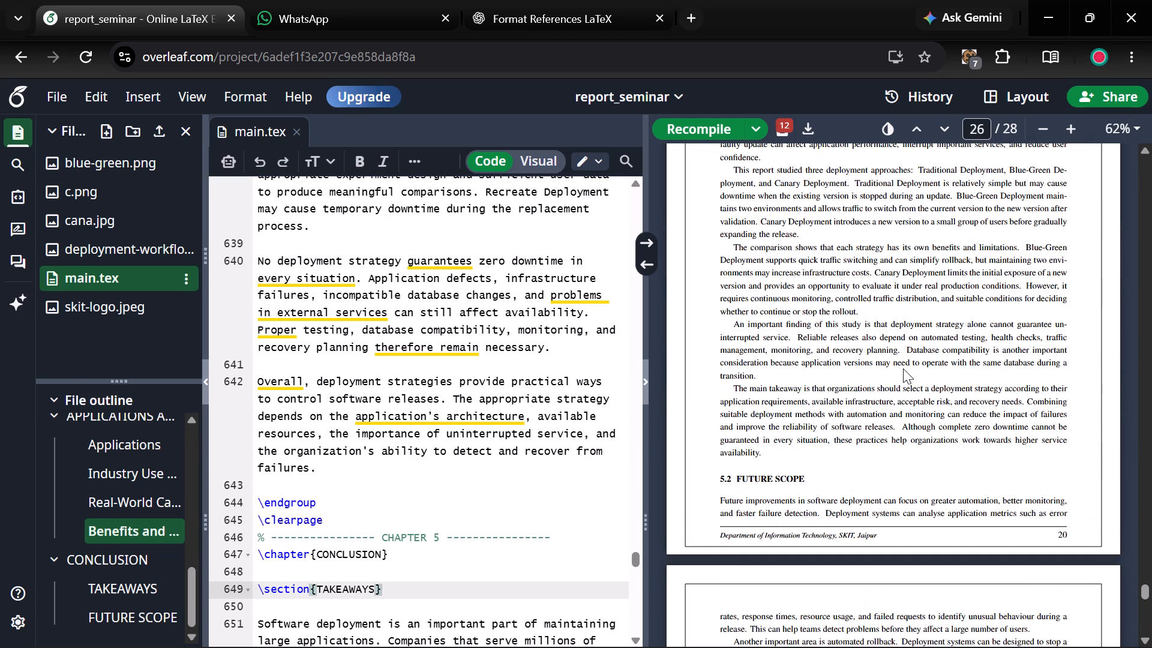
{"action": "scroll", "coordinate": [903, 368], "scroll_direction": "up", "scroll_amount": 8}
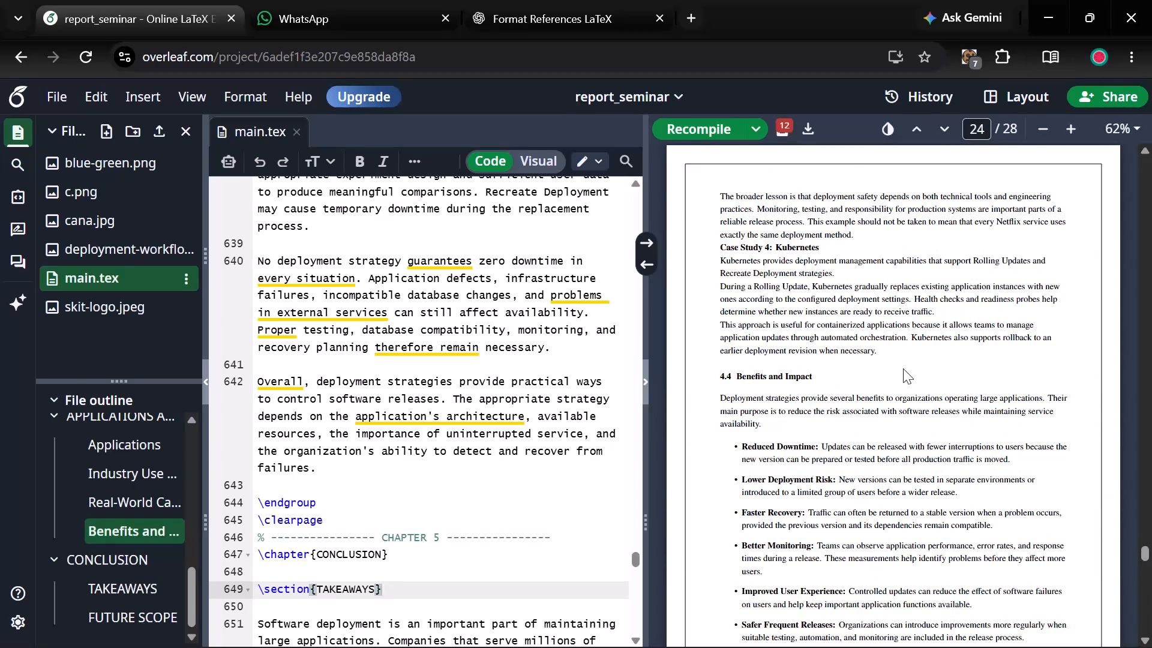
{"action": "scroll", "coordinate": [903, 368], "scroll_direction": "up", "scroll_amount": 4}
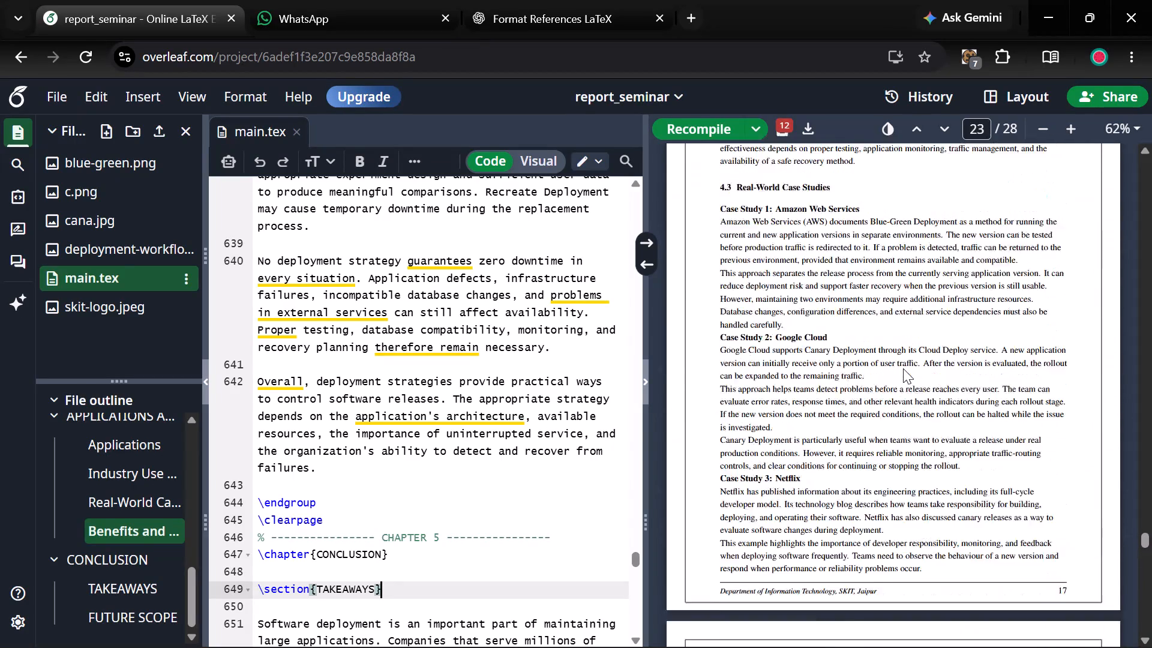
{"action": "scroll", "coordinate": [903, 368], "scroll_direction": "up", "scroll_amount": 2}
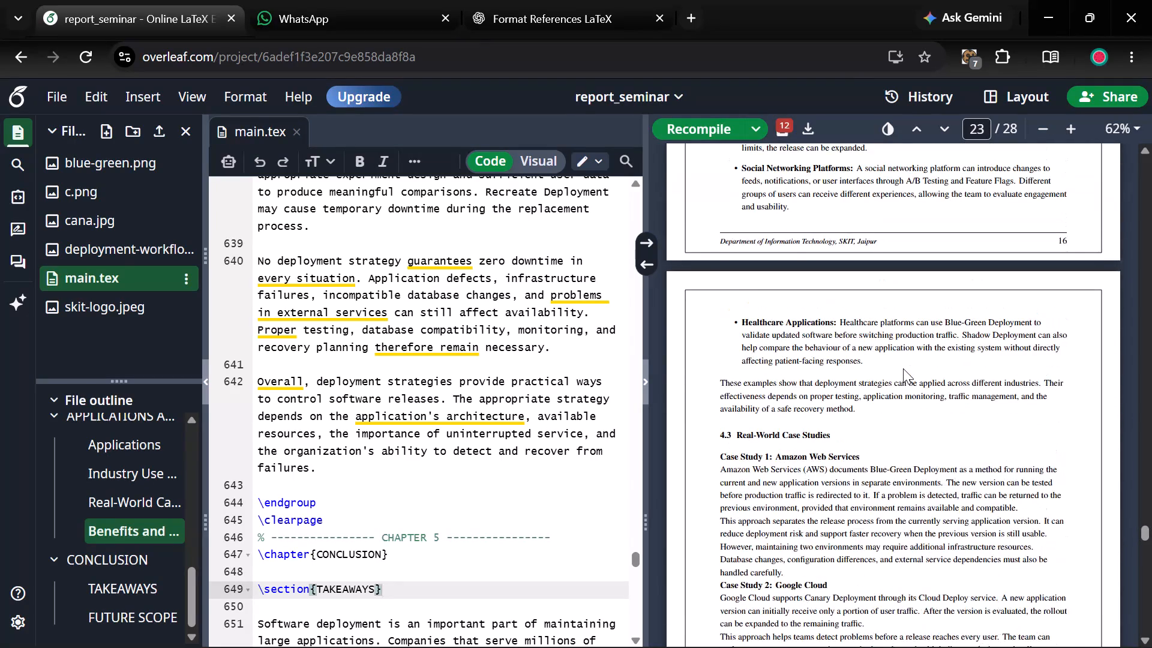
{"action": "scroll", "coordinate": [903, 368], "scroll_direction": "up", "scroll_amount": 2}
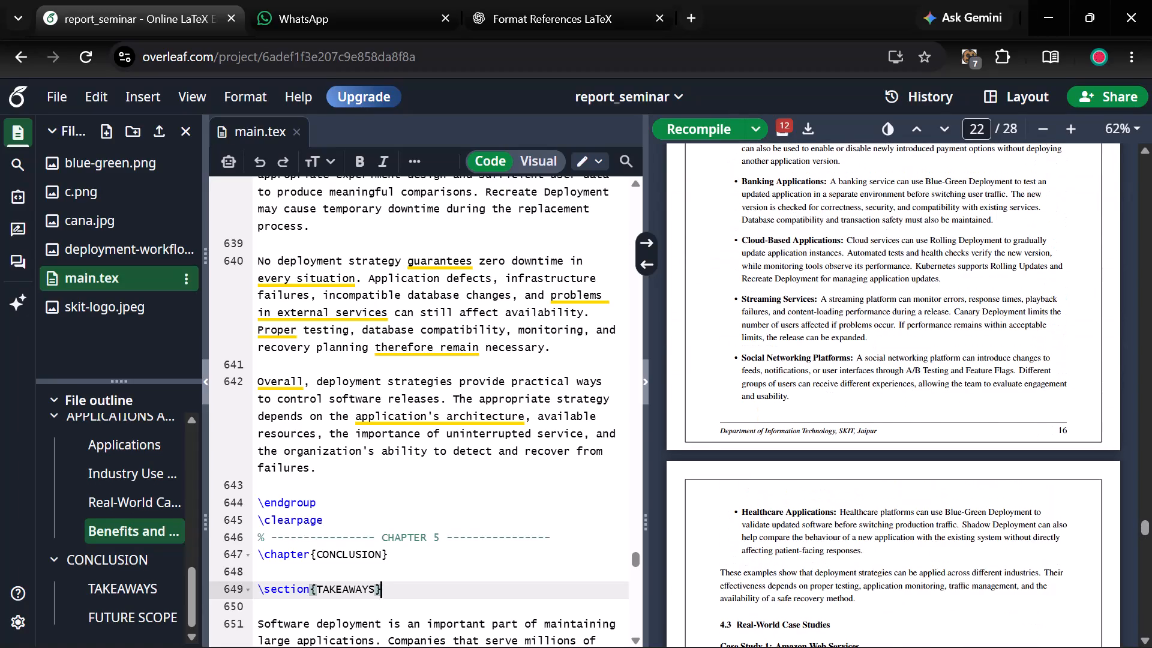
{"action": "scroll", "coordinate": [903, 368], "scroll_direction": "up", "scroll_amount": 6}
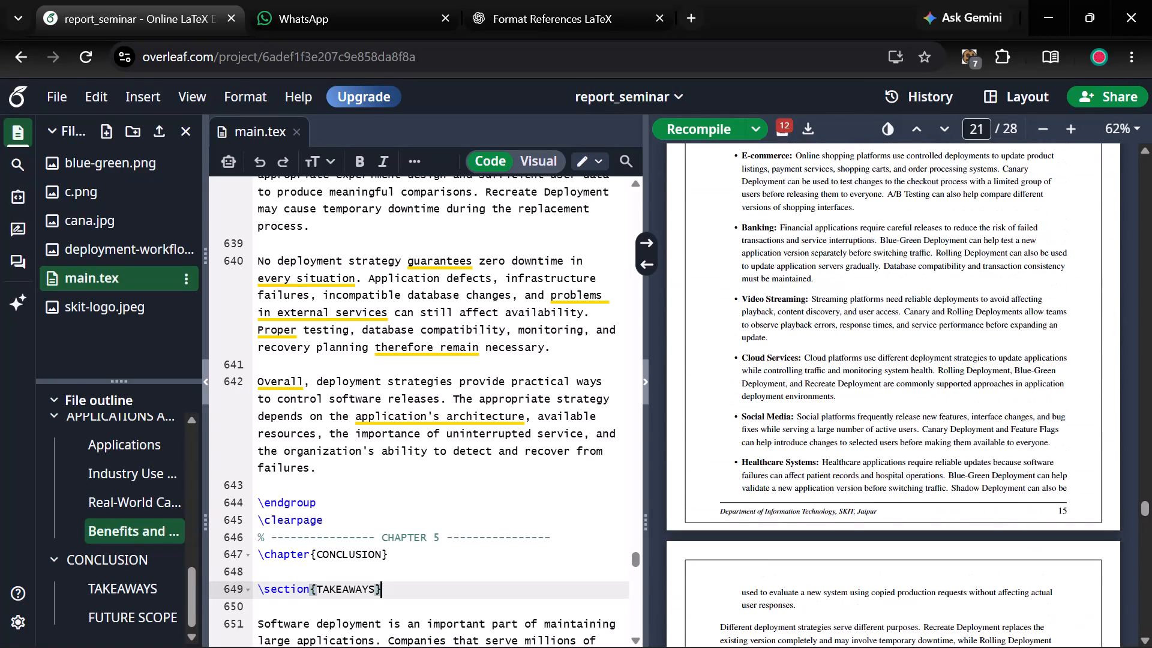
{"action": "scroll", "coordinate": [903, 368], "scroll_direction": "up", "scroll_amount": 2}
{"action": "scroll", "coordinate": [903, 368], "scroll_direction": "down", "scroll_amount": 1}
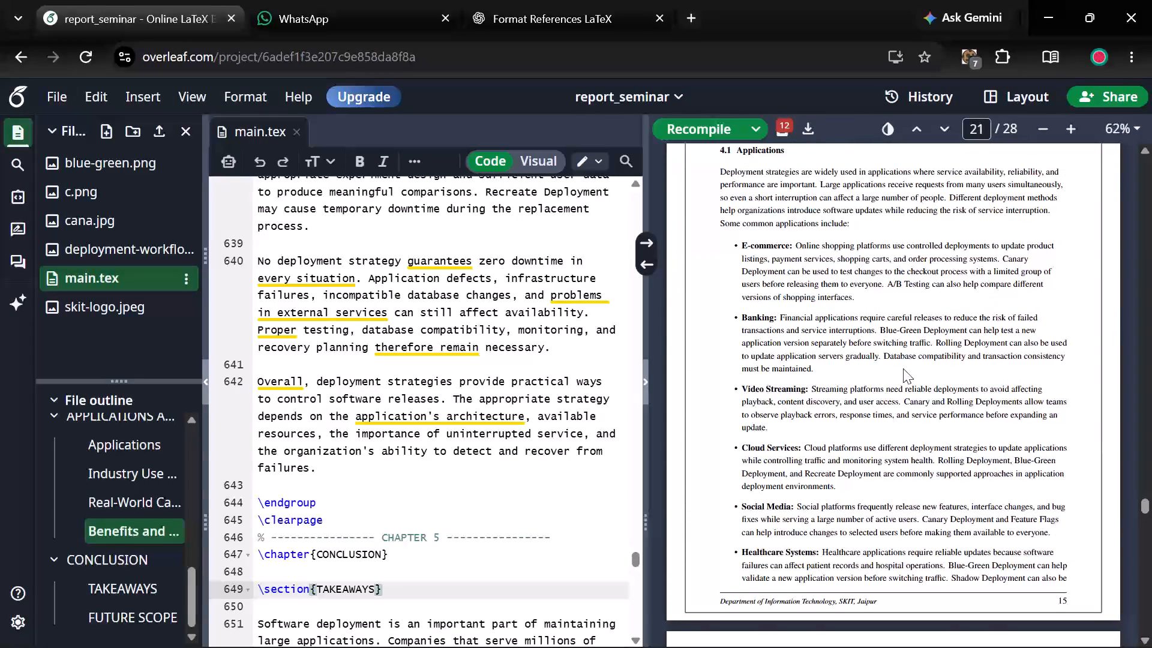
Examine Chapter 4 in the recompiled PDF from 4.1 Applications through 4.4 Benefits and Impact, returning to the 4.3 Real-World Case Studies.
{"action": "scroll", "coordinate": [903, 368], "scroll_direction": "down", "scroll_amount": 2}
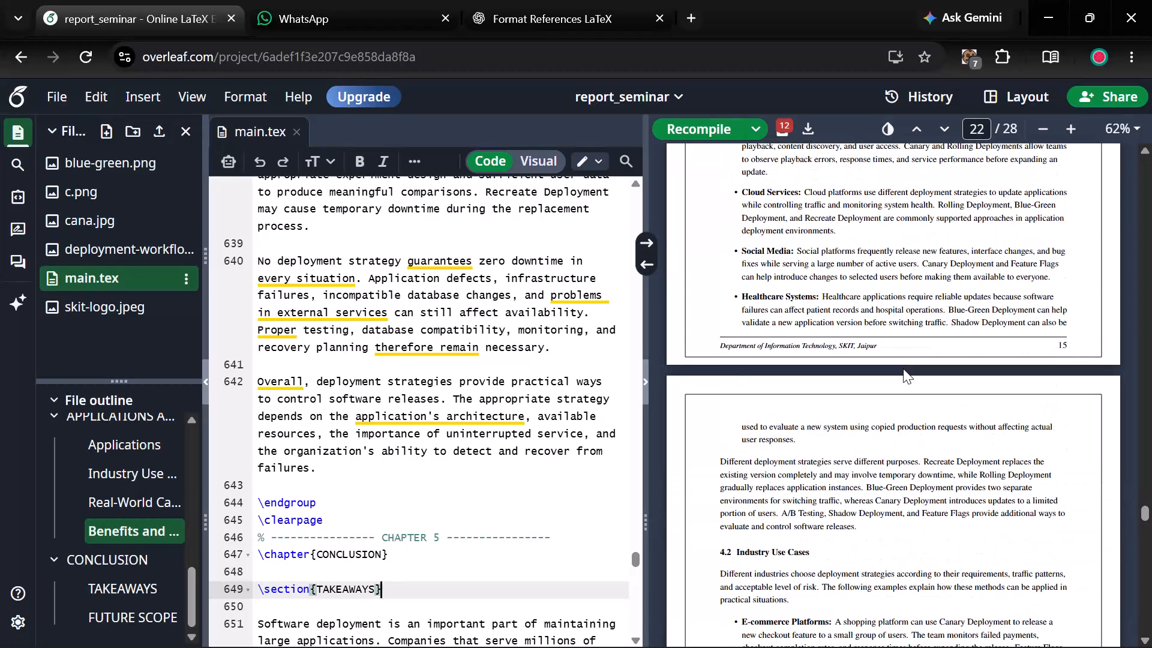
{"action": "scroll", "coordinate": [903, 368], "scroll_direction": "down", "scroll_amount": 4}
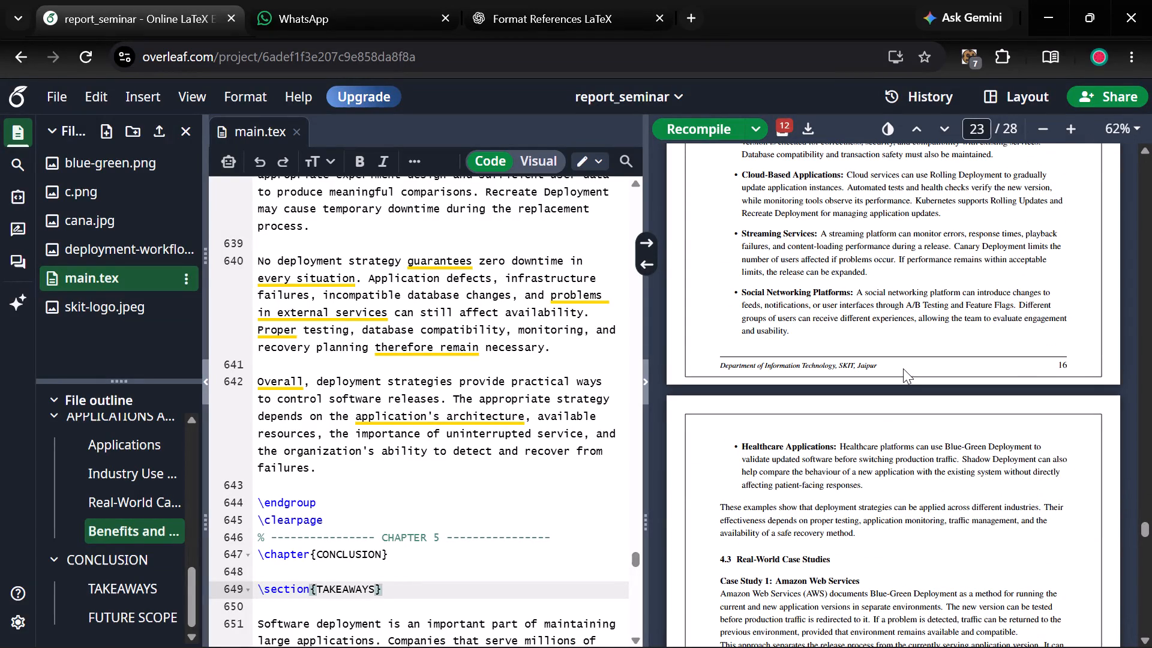
{"action": "scroll", "coordinate": [903, 368], "scroll_direction": "down", "scroll_amount": 3}
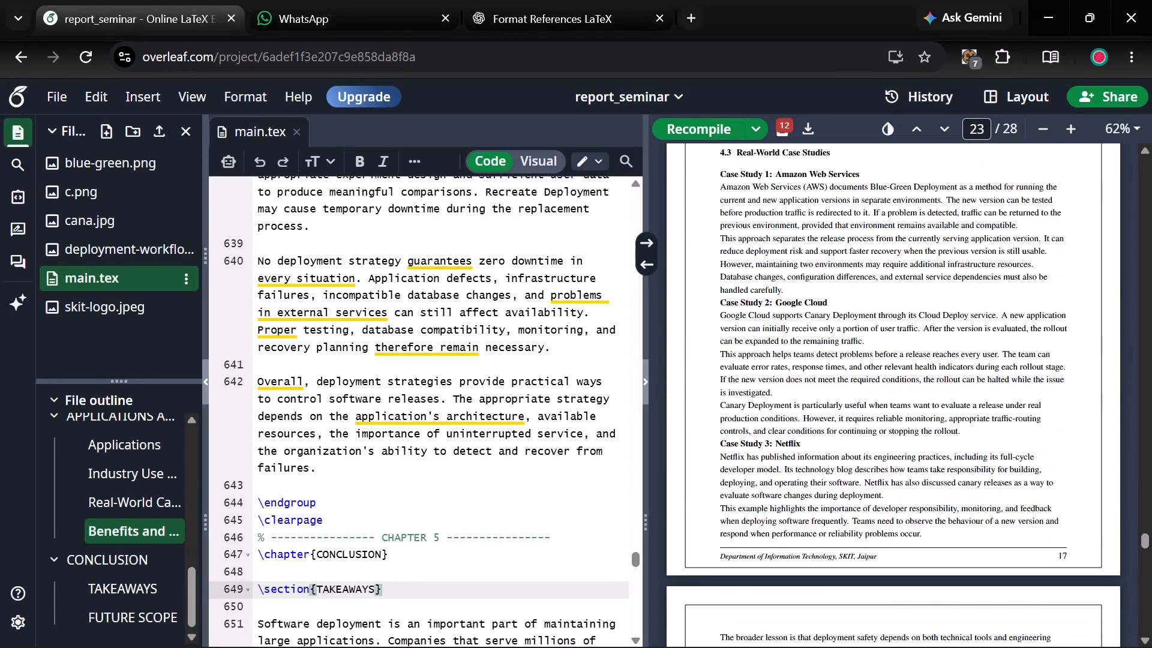
{"action": "scroll", "coordinate": [903, 368], "scroll_direction": "down", "scroll_amount": 4}
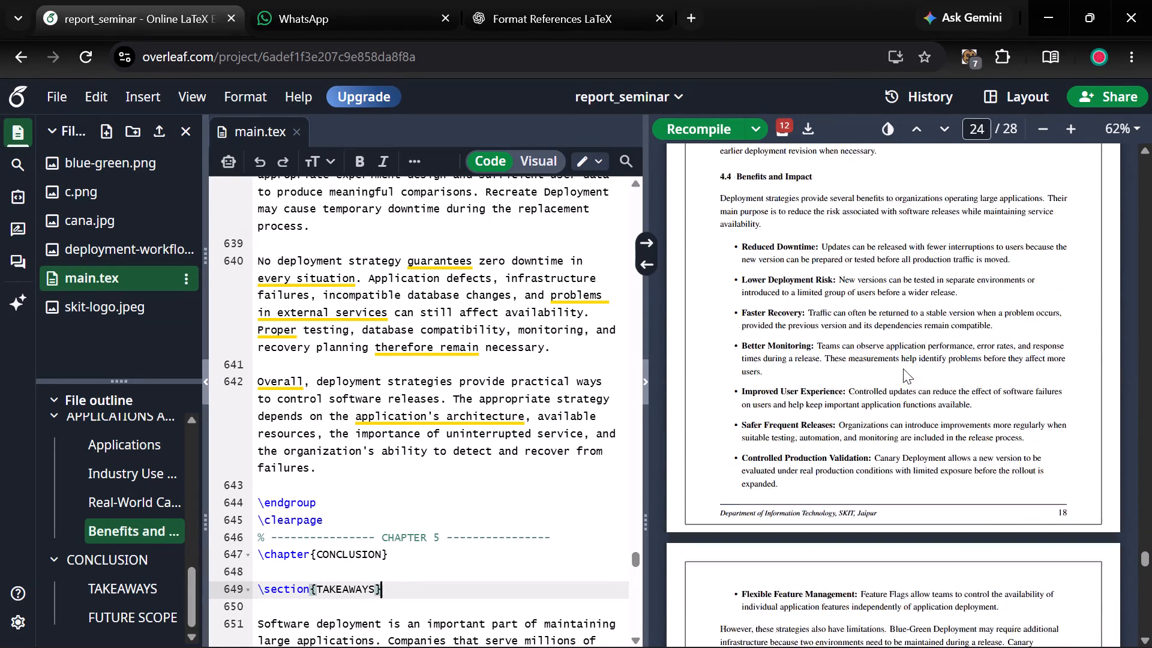
{"action": "scroll", "coordinate": [903, 368], "scroll_direction": "down", "scroll_amount": 4}
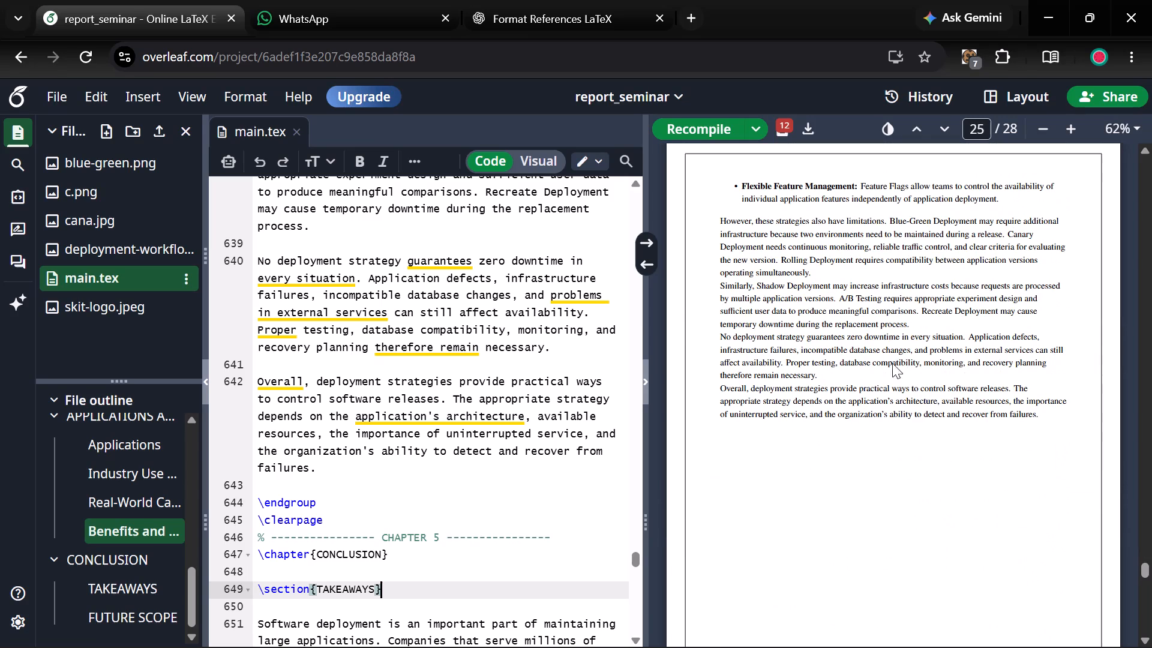
{"action": "scroll", "coordinate": [803, 368], "scroll_direction": "up", "scroll_amount": 7}
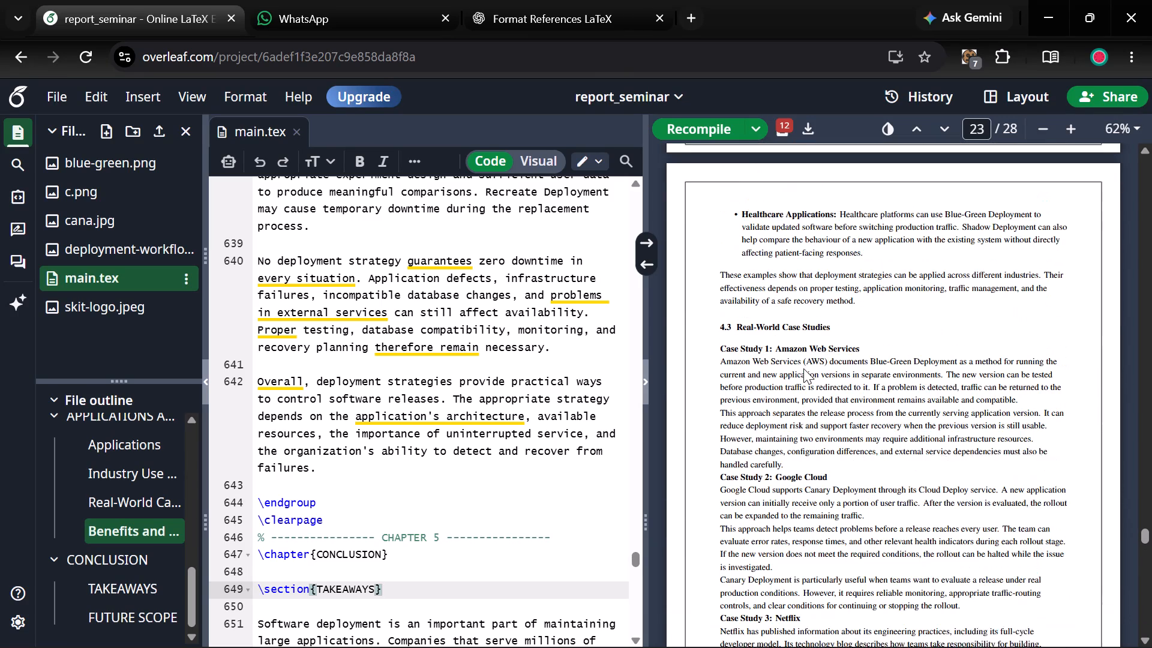
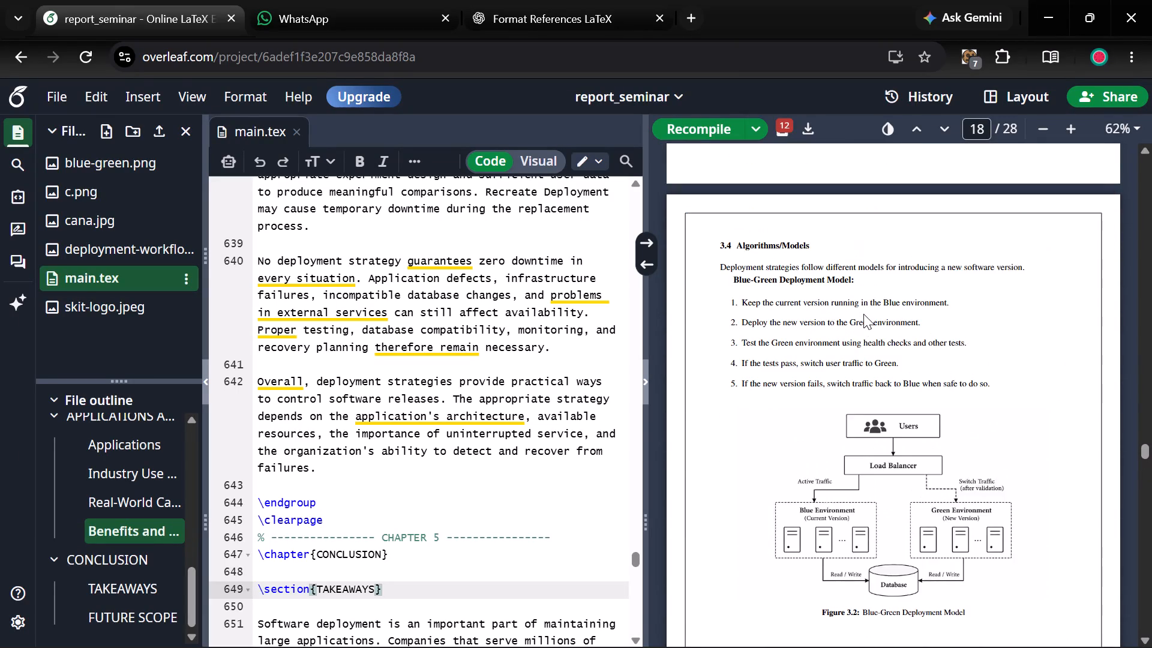
Examine the compiled PDF's Methodology chapter from 3.4 Algorithms/Models back through the workflow pages to 3.1 System Architecture.
{"action": "scroll", "coordinate": [863, 314], "scroll_direction": "up", "scroll_amount": 6}
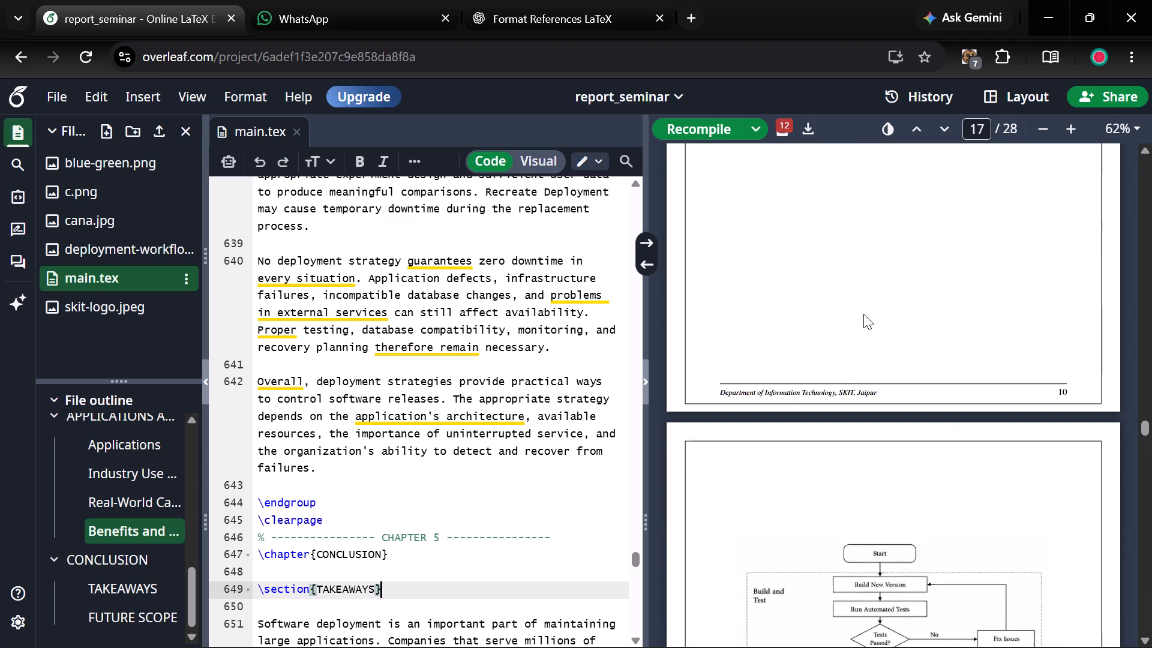
{"action": "scroll", "coordinate": [863, 314], "scroll_direction": "up", "scroll_amount": 4}
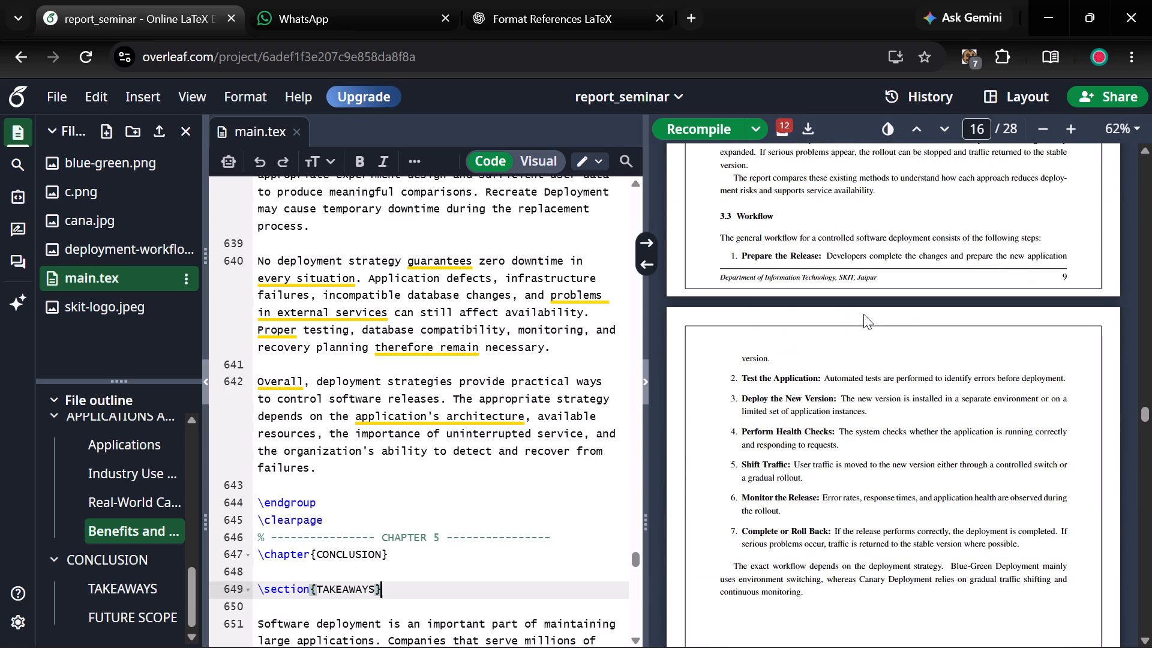
{"action": "scroll", "coordinate": [863, 314], "scroll_direction": "up", "scroll_amount": 3}
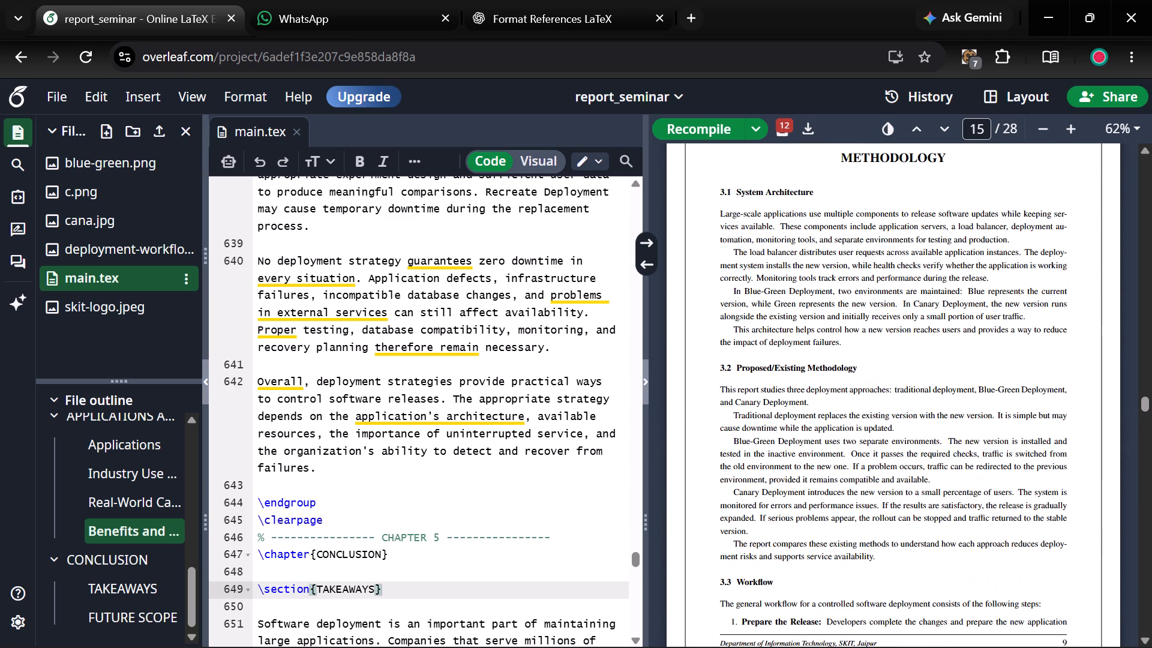
{"action": "left_click", "coordinate": [450, 339]}
{"action": "scroll", "coordinate": [450, 339], "scroll_direction": "up", "scroll_amount": 7}
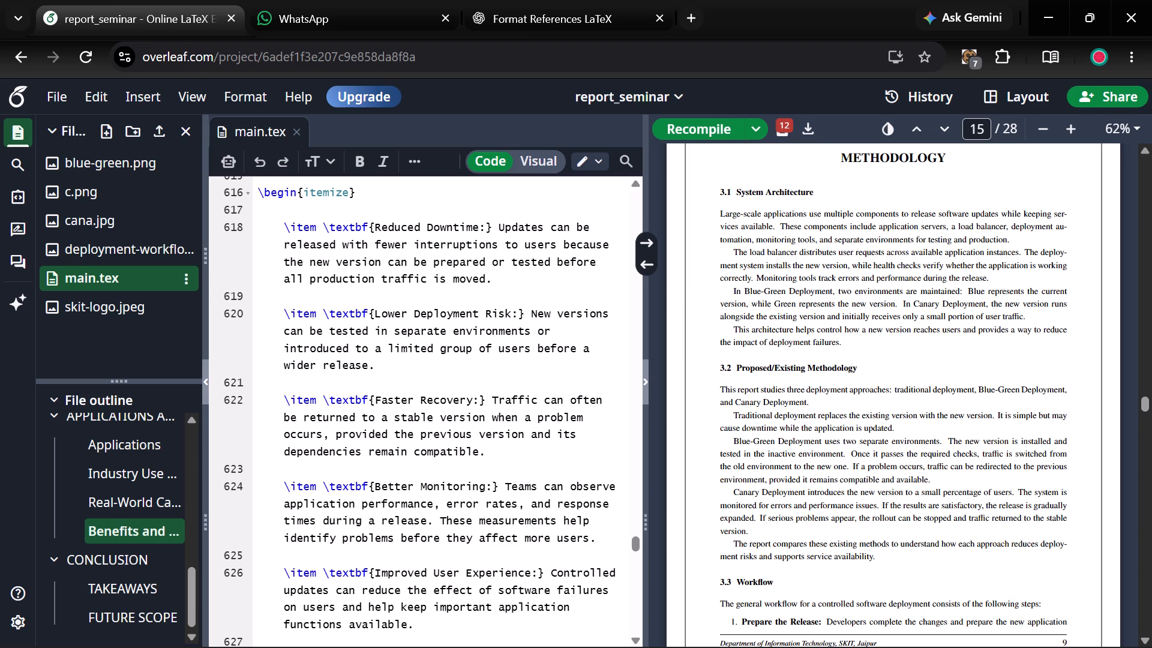
{"action": "scroll", "coordinate": [282, 308], "scroll_direction": "up", "scroll_amount": 2}
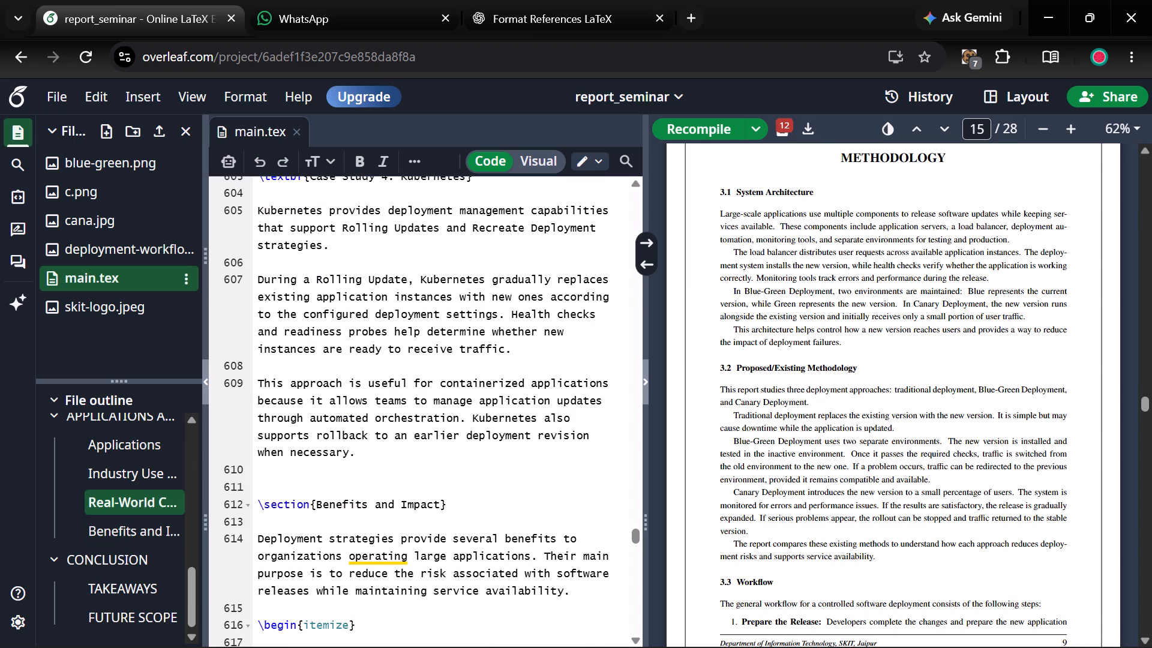
{"action": "scroll", "coordinate": [282, 308], "scroll_direction": "up", "scroll_amount": 1}
{"action": "scroll", "coordinate": [343, 340], "scroll_direction": "up", "scroll_amount": 11}
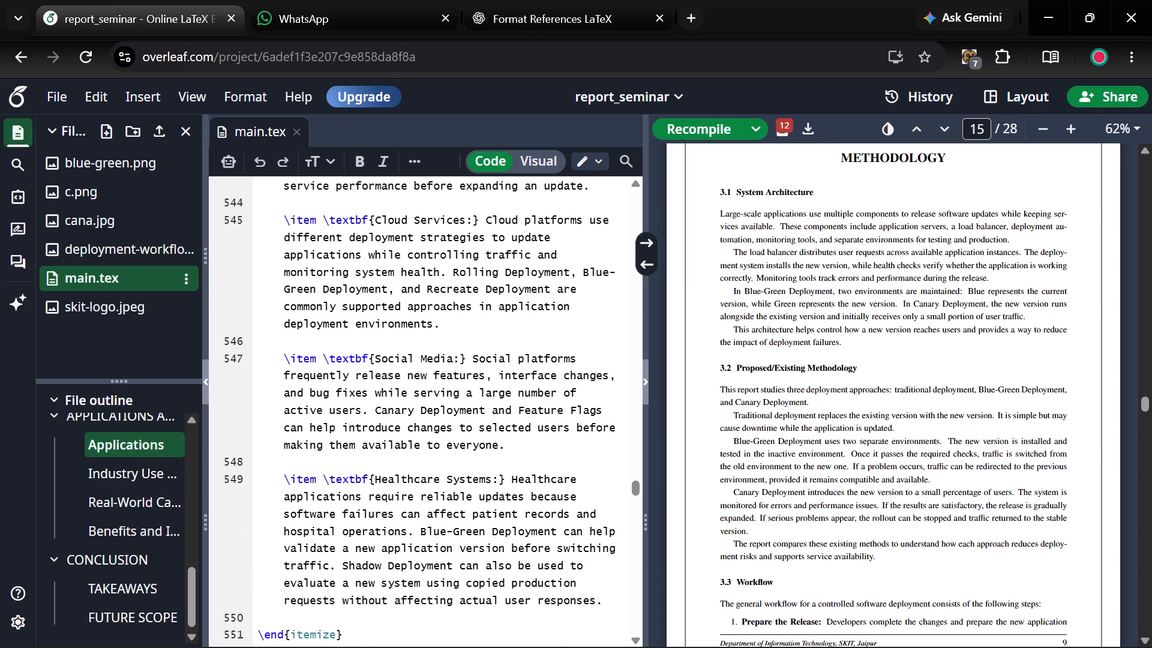
{"action": "scroll", "coordinate": [343, 340], "scroll_direction": "up", "scroll_amount": 15}
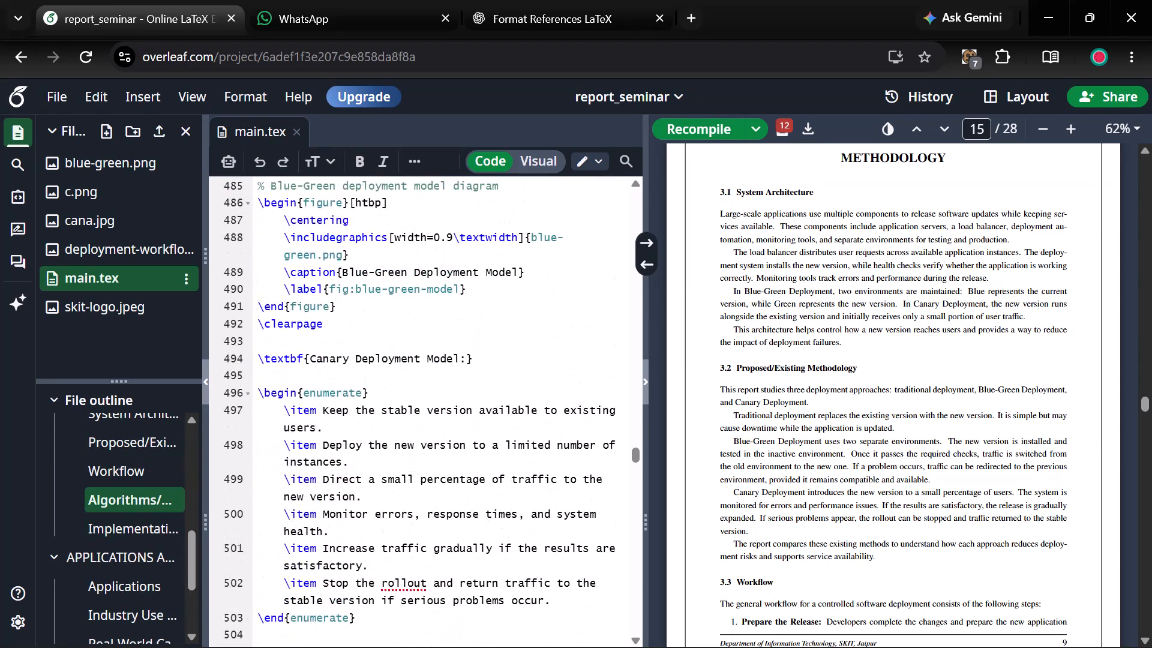
{"action": "scroll", "coordinate": [343, 340], "scroll_direction": "up", "scroll_amount": 8}
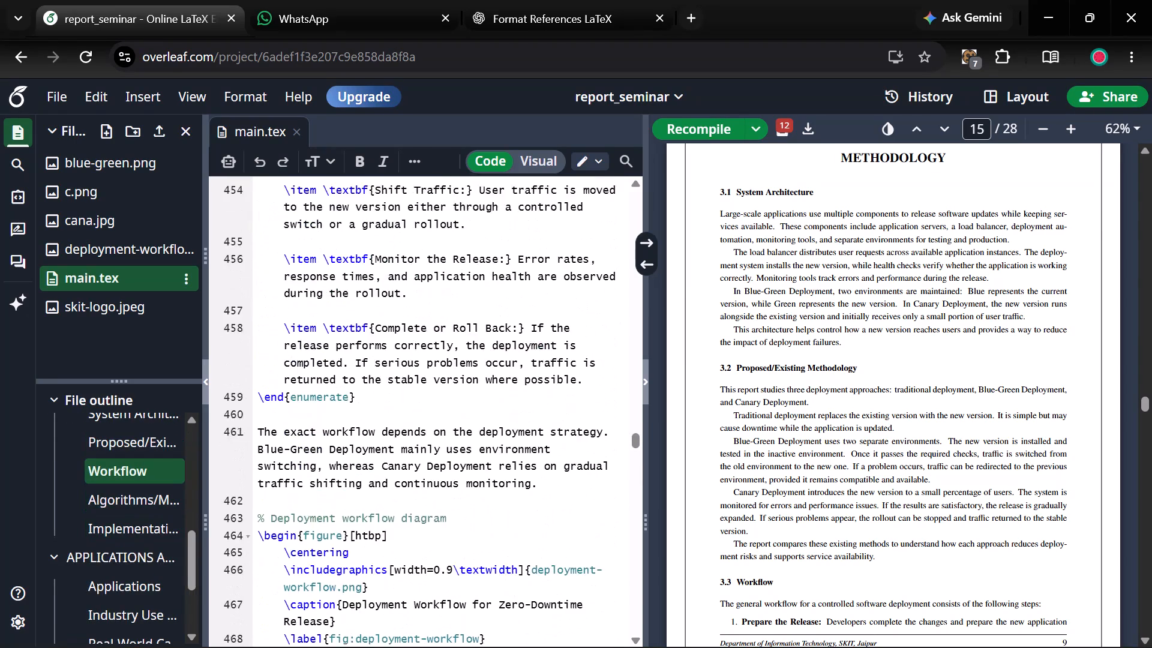
{"action": "scroll", "coordinate": [343, 340], "scroll_direction": "up", "scroll_amount": 3}
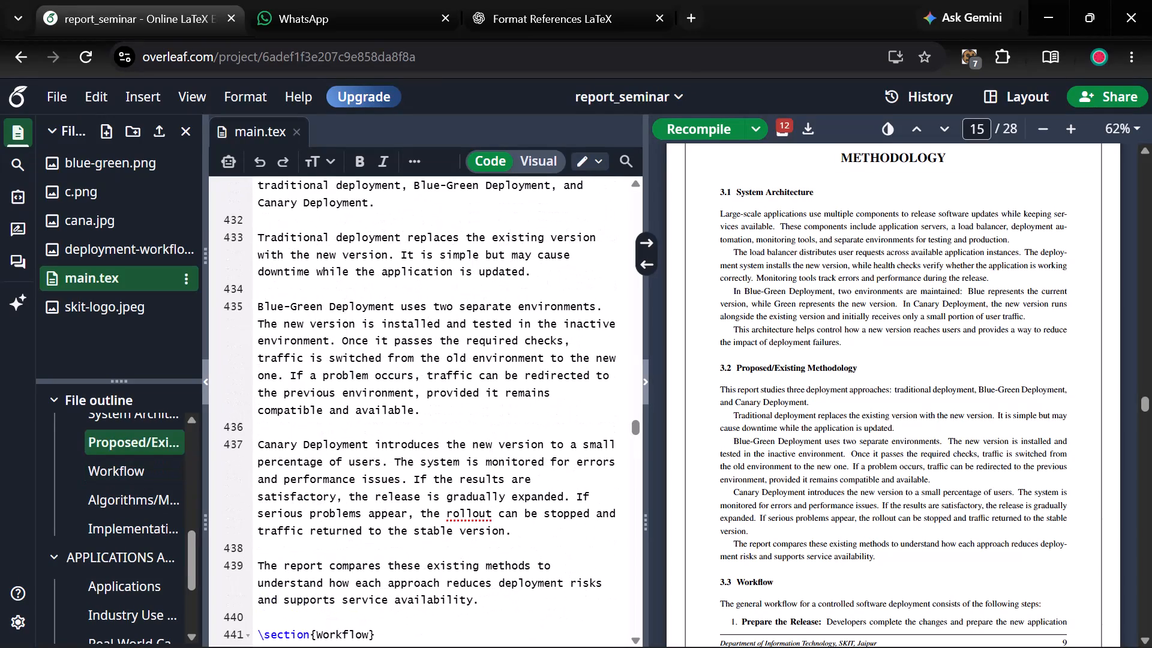
{"action": "scroll", "coordinate": [429, 431], "scroll_direction": "up", "scroll_amount": 5}
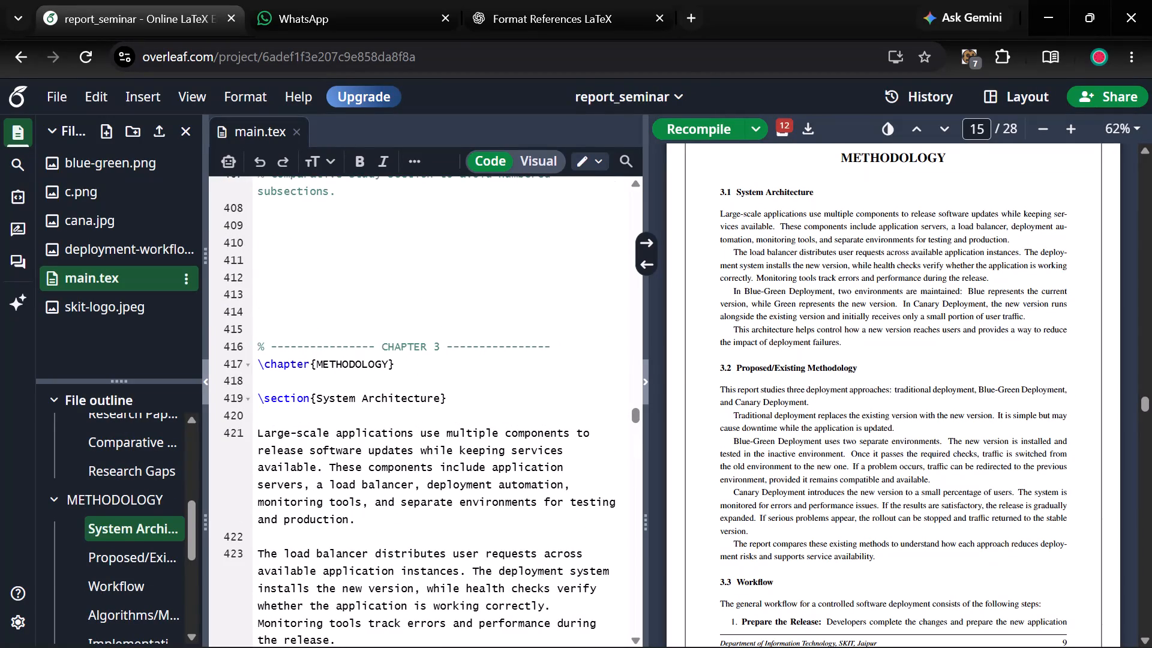
{"action": "left_click_drag", "start_coordinate": [297, 312], "coordinate": [371, 638]}
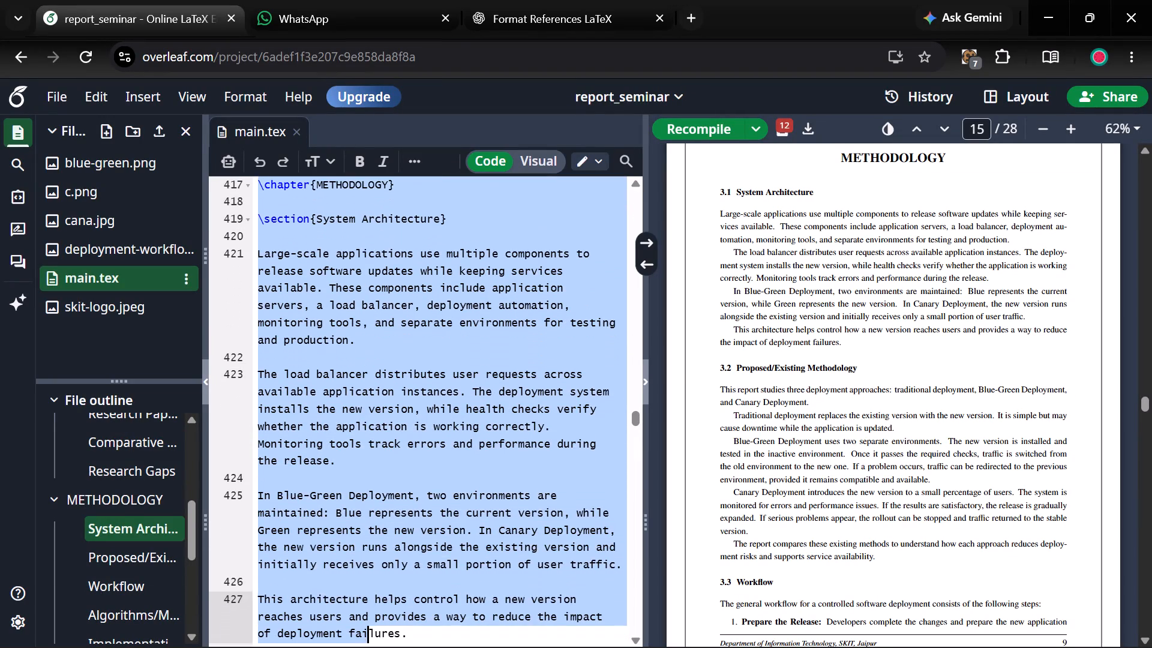
{"action": "left_click_drag", "start_coordinate": [371, 638], "coordinate": [382, 647]}
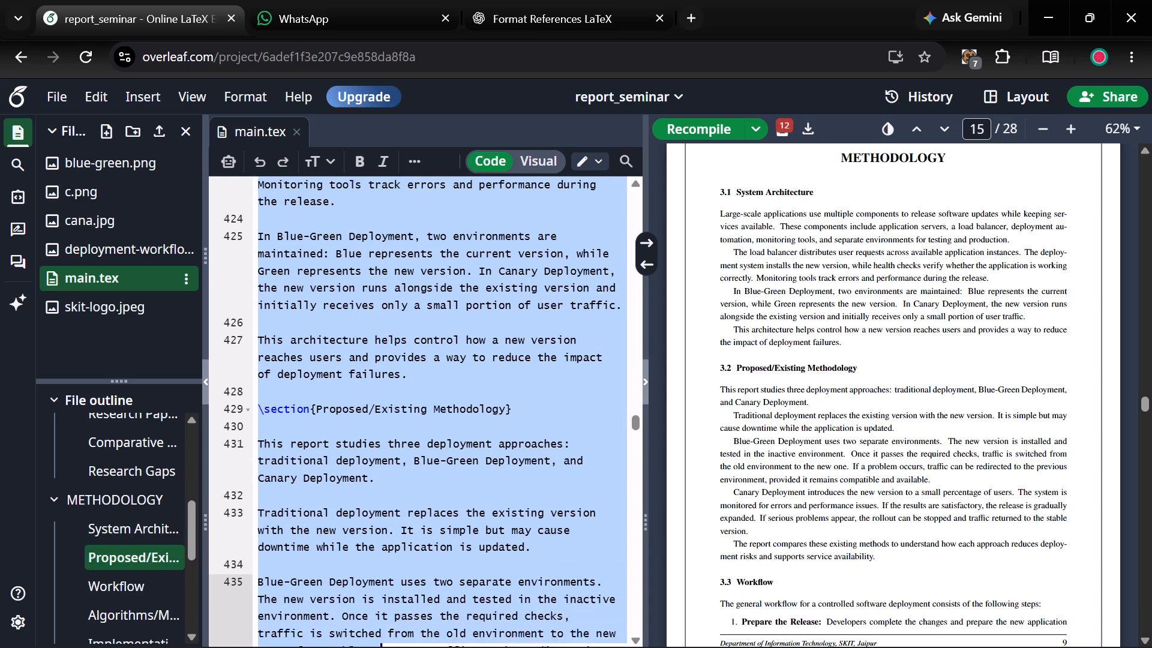
{"action": "left_click_drag", "start_coordinate": [382, 647], "coordinate": [410, 647]}
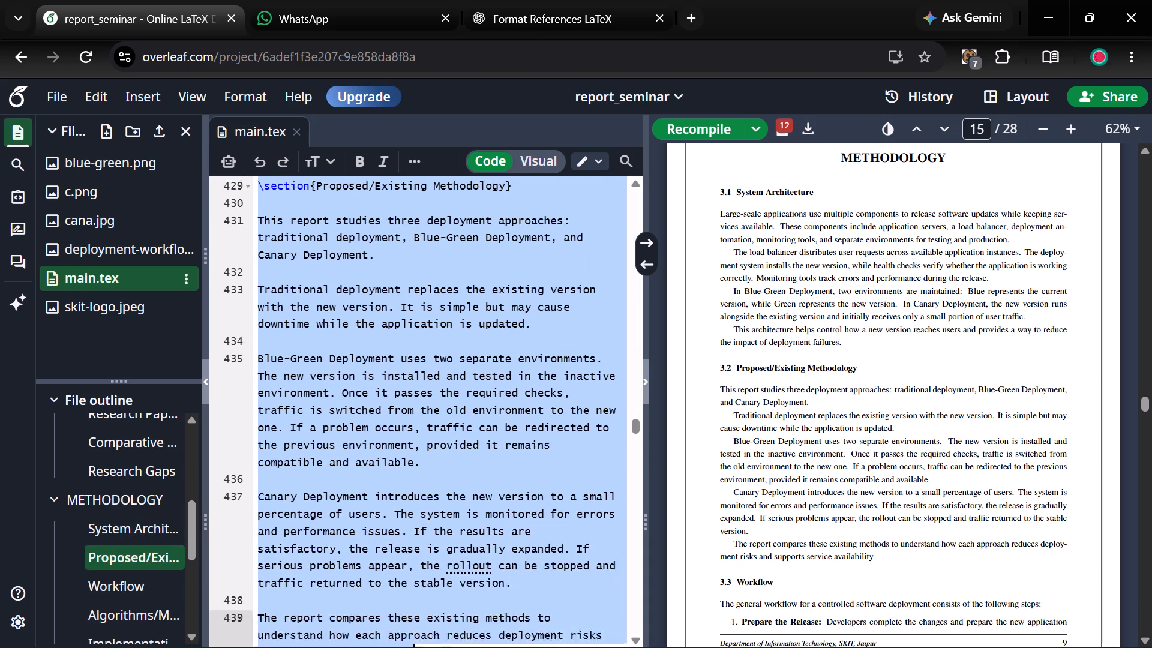
{"action": "left_click_drag", "start_coordinate": [410, 647], "coordinate": [434, 647]}
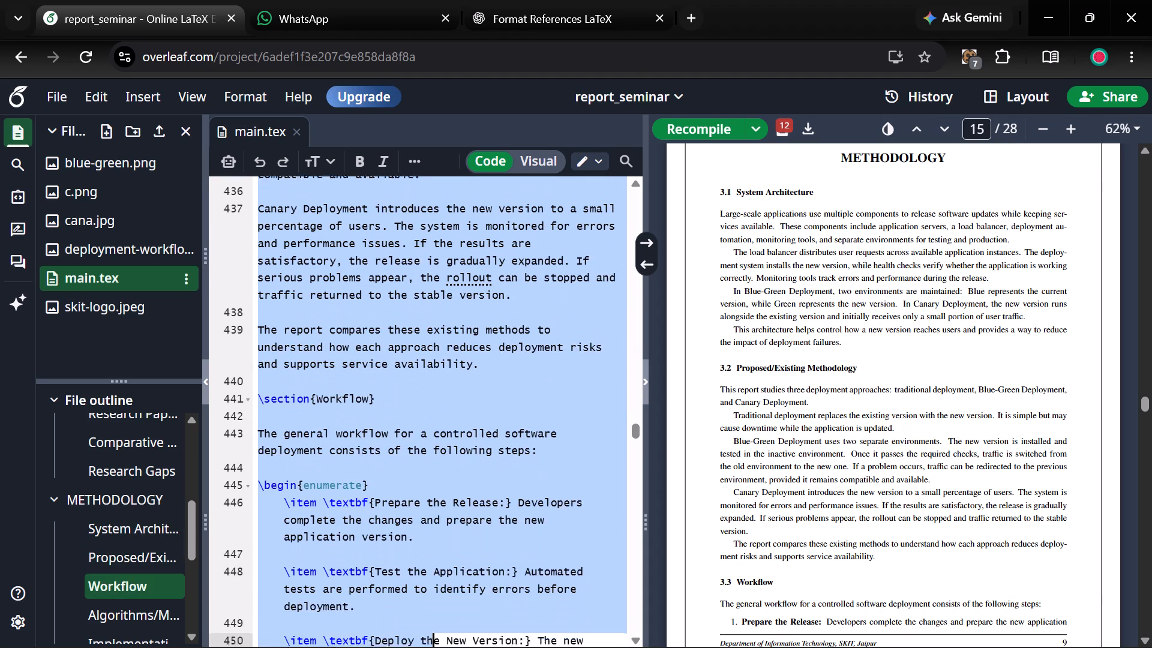
{"action": "left_click_drag", "start_coordinate": [434, 647], "coordinate": [433, 647]}
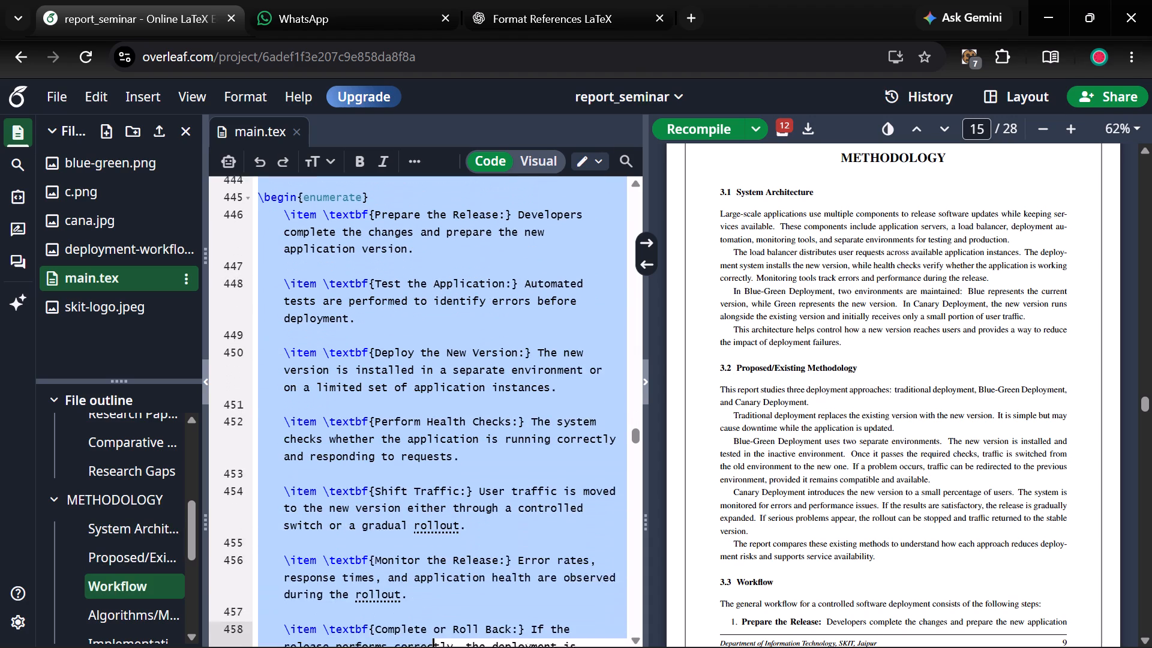
{"action": "left_click_drag", "start_coordinate": [433, 647], "coordinate": [451, 647]}
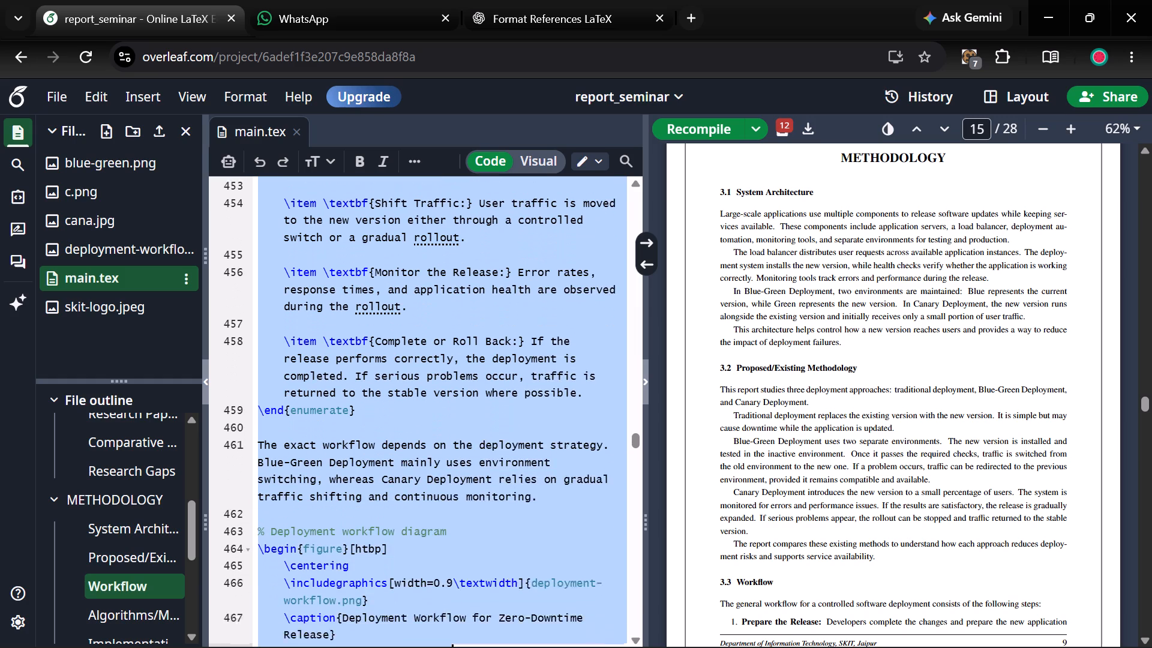
{"action": "left_click_drag", "start_coordinate": [451, 647], "coordinate": [449, 647]}
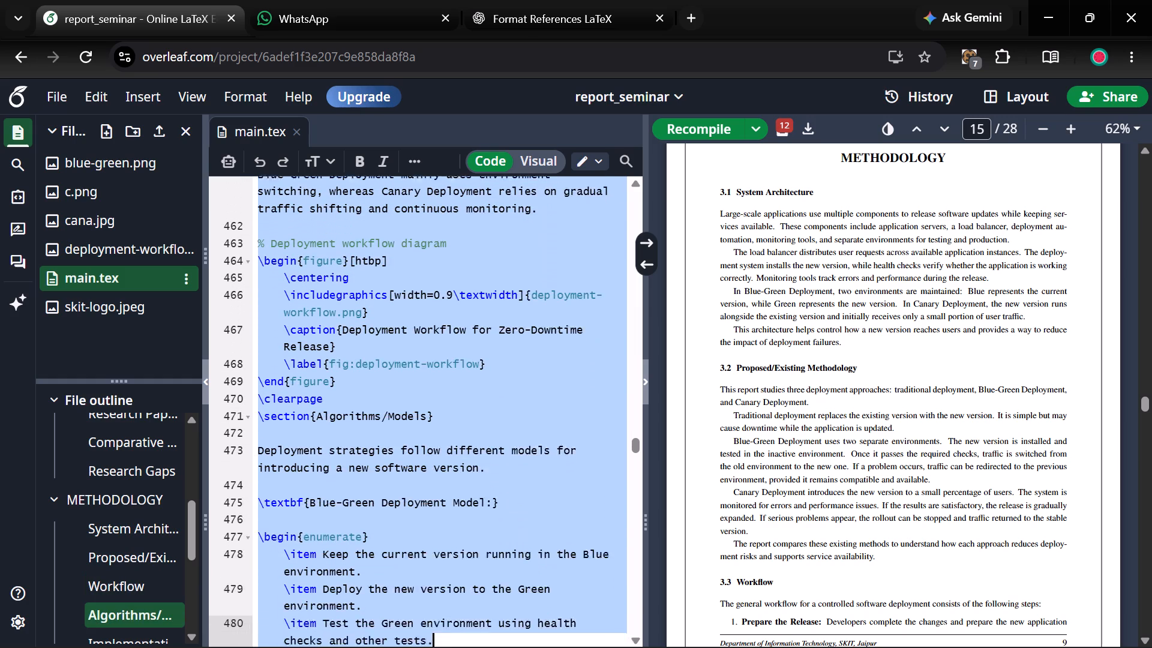
{"action": "left_click_drag", "start_coordinate": [449, 647], "coordinate": [426, 647]}
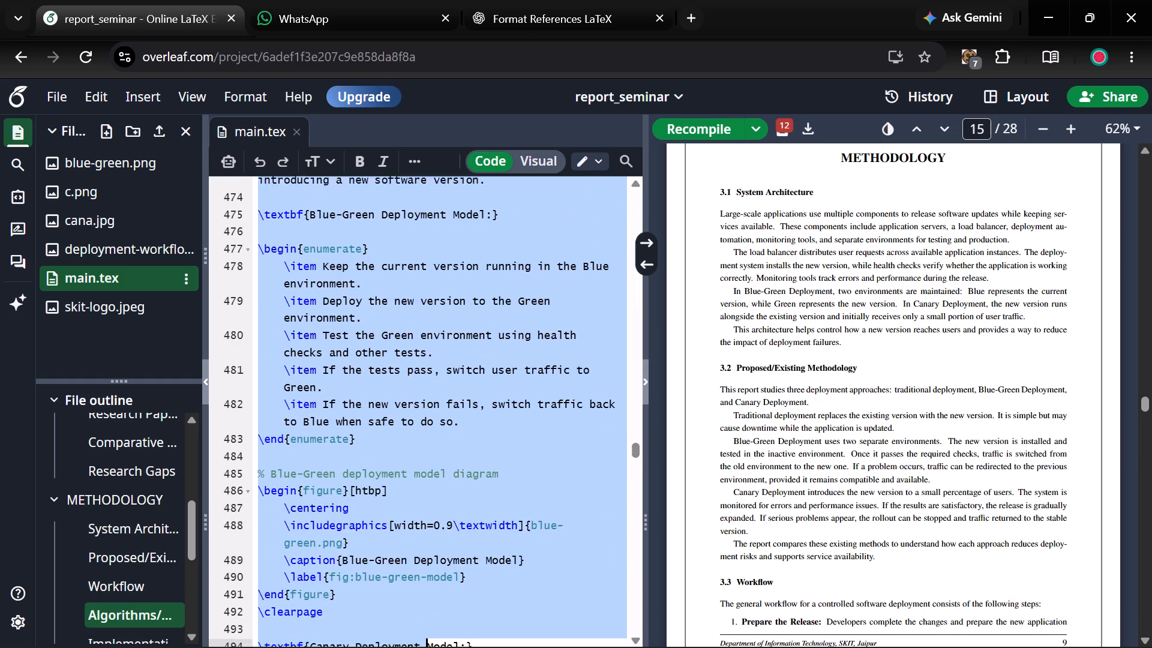
{"action": "left_click_drag", "start_coordinate": [426, 647], "coordinate": [425, 647]}
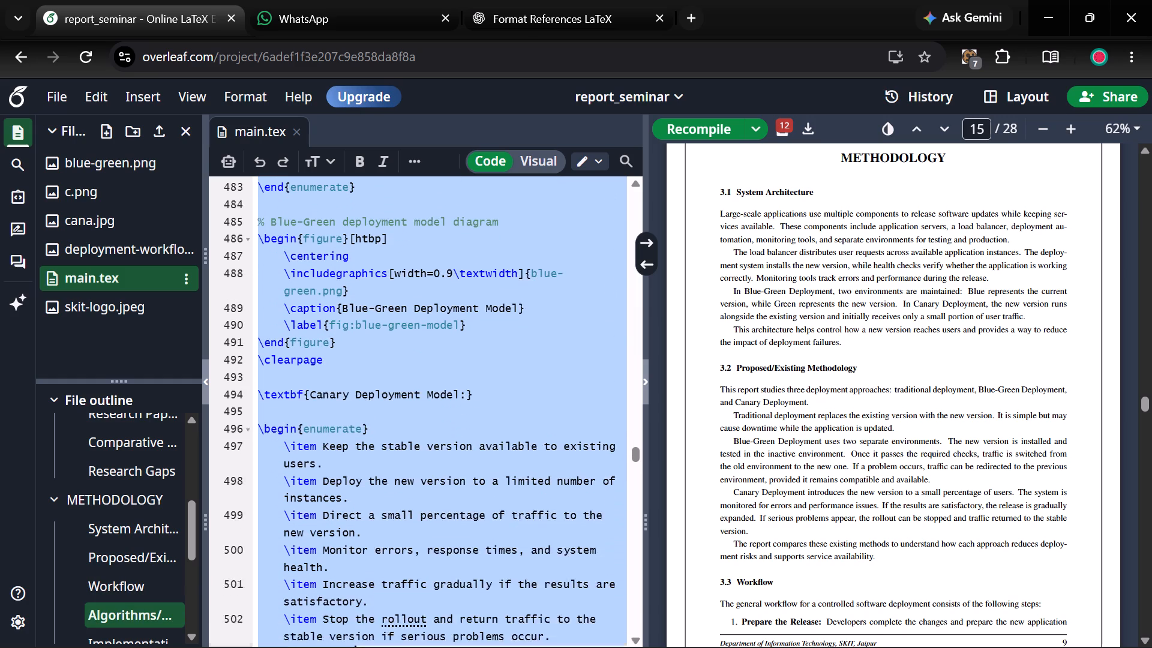
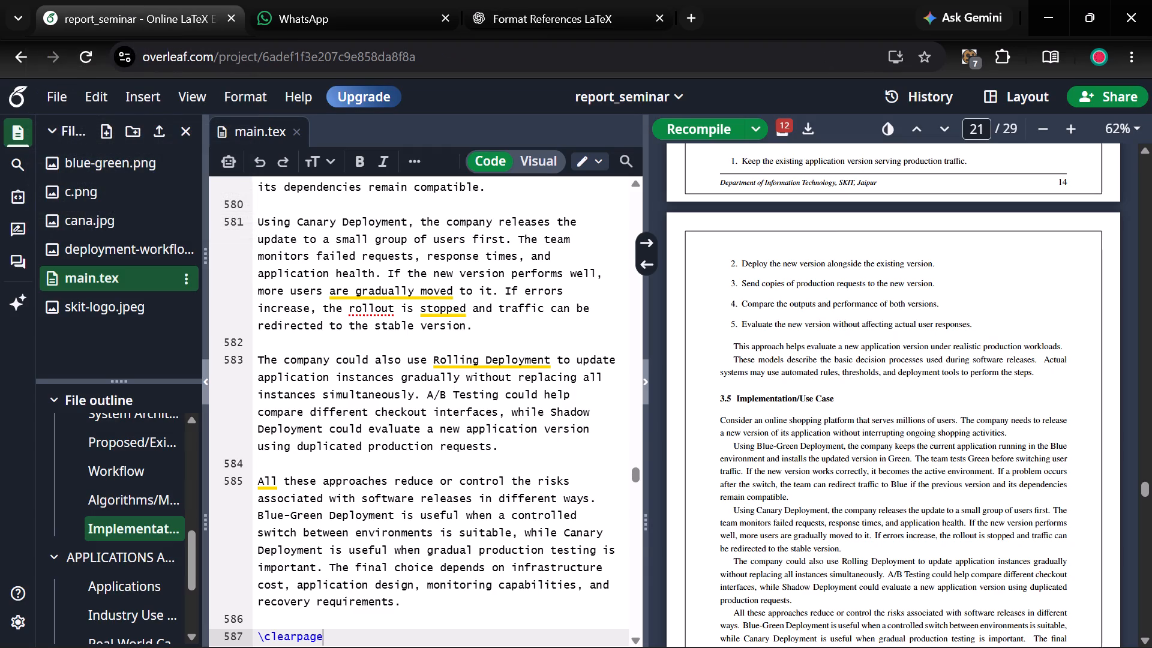
{"action": "left_click", "coordinate": [443, 359]}
{"action": "key", "text": "ctrl+z"}
{"action": "key", "text": "ctrl+v"}
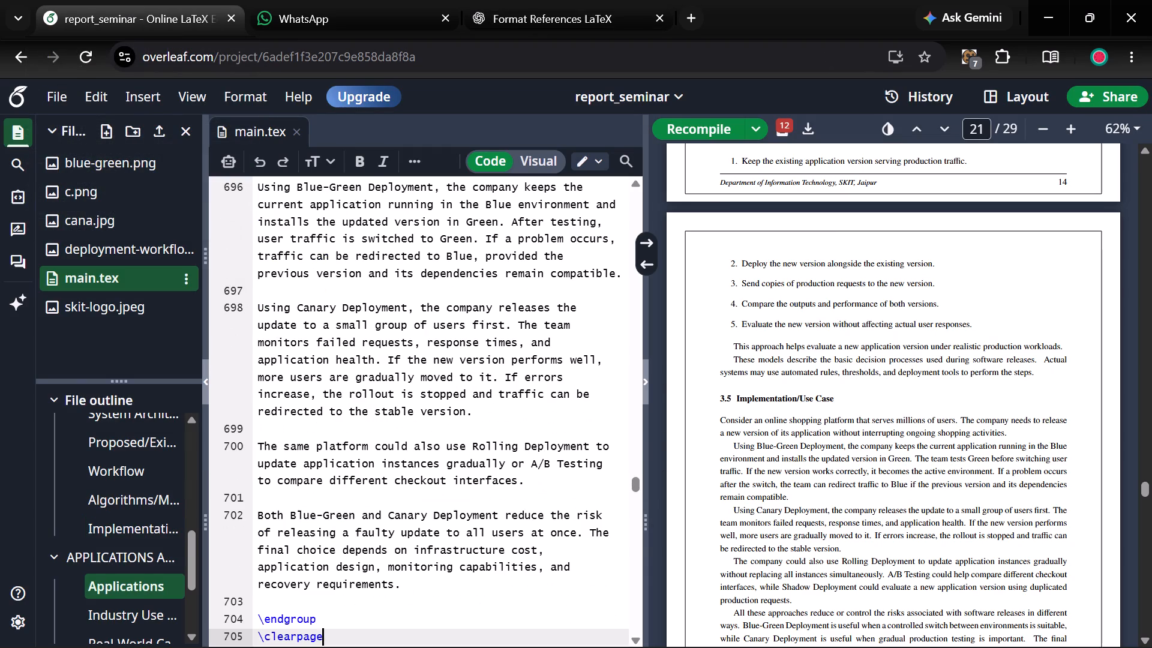
{"action": "left_click", "coordinate": [692, 129]}
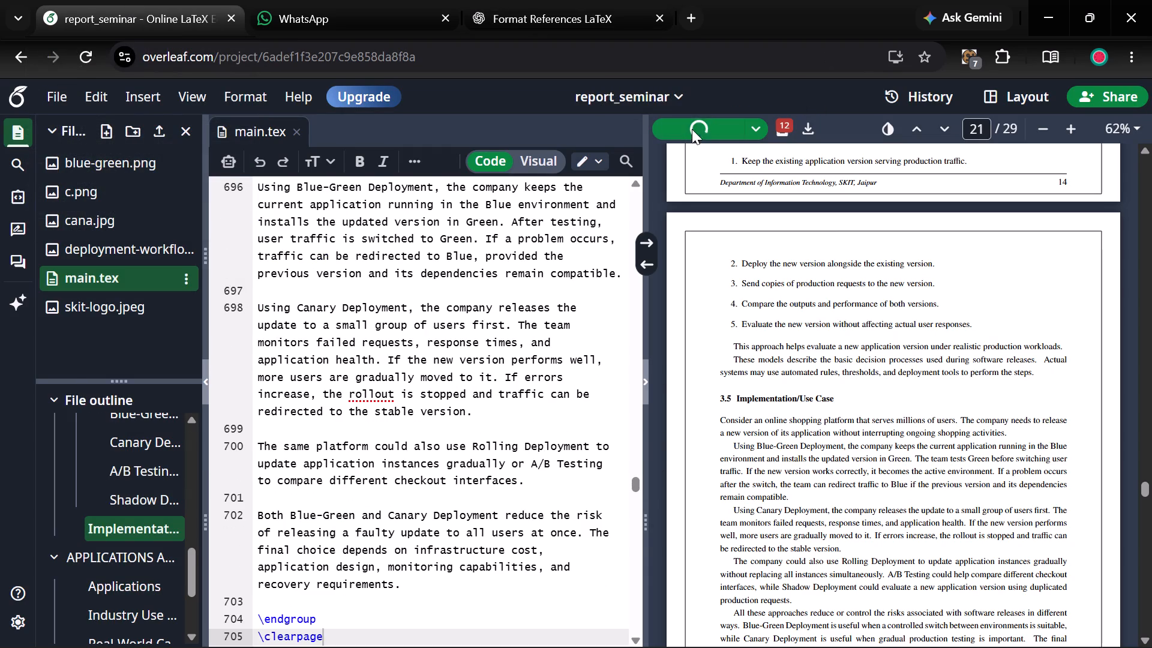
{"action": "scroll", "coordinate": [461, 296], "scroll_direction": "up", "scroll_amount": 4}
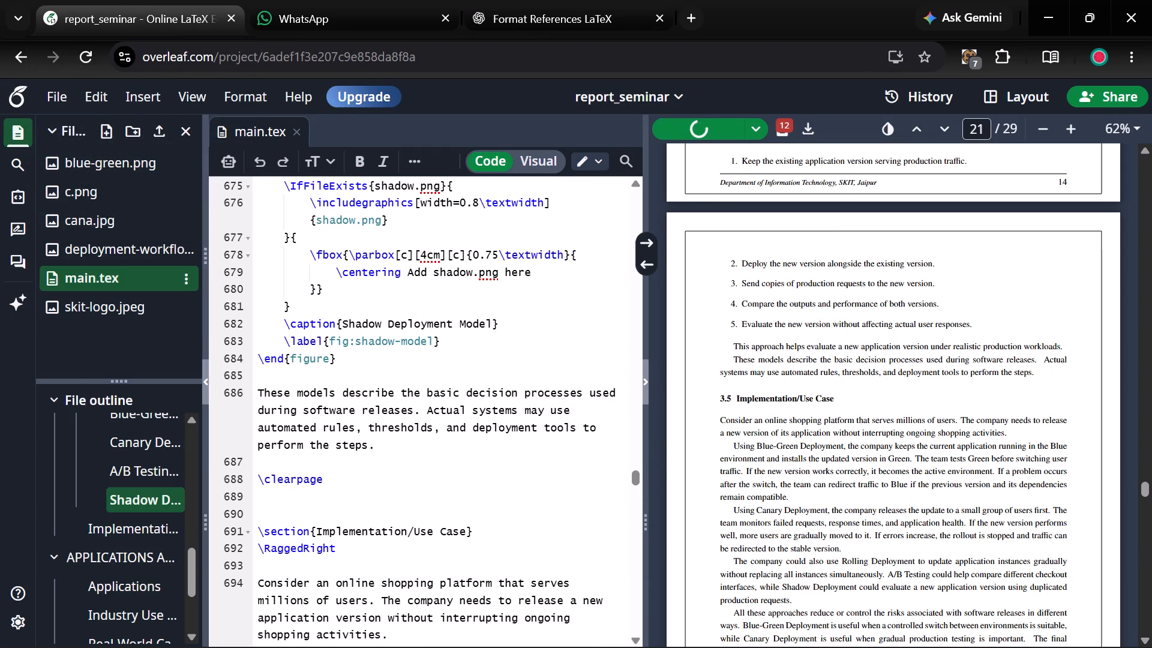
{"action": "scroll", "coordinate": [461, 296], "scroll_direction": "up", "scroll_amount": 3}
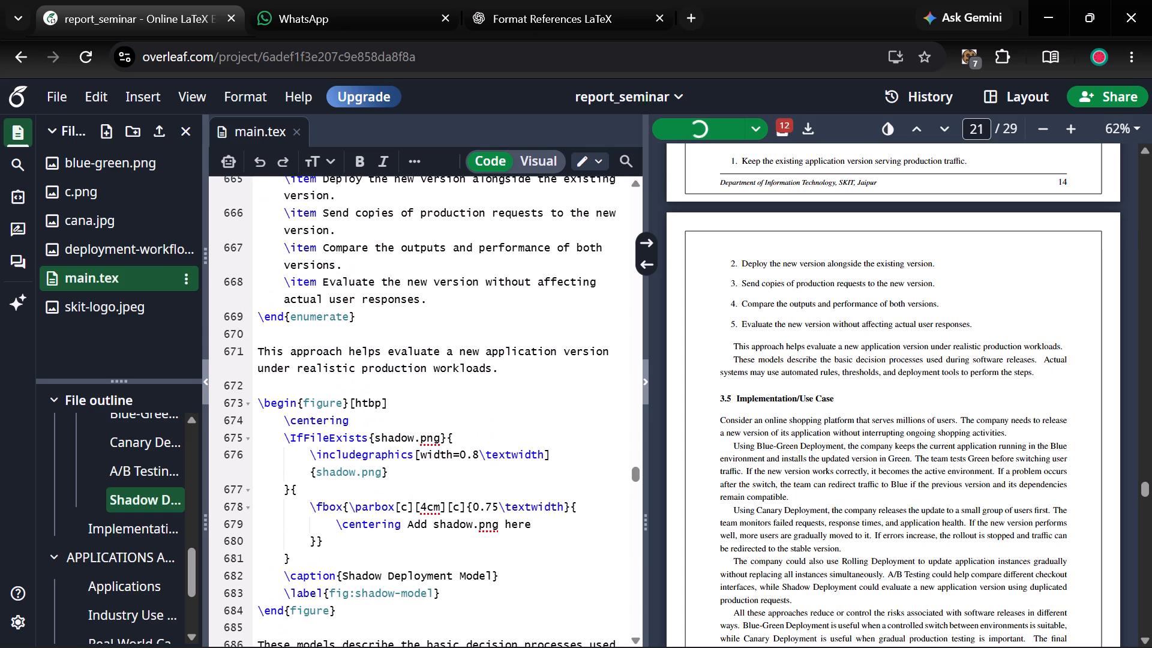
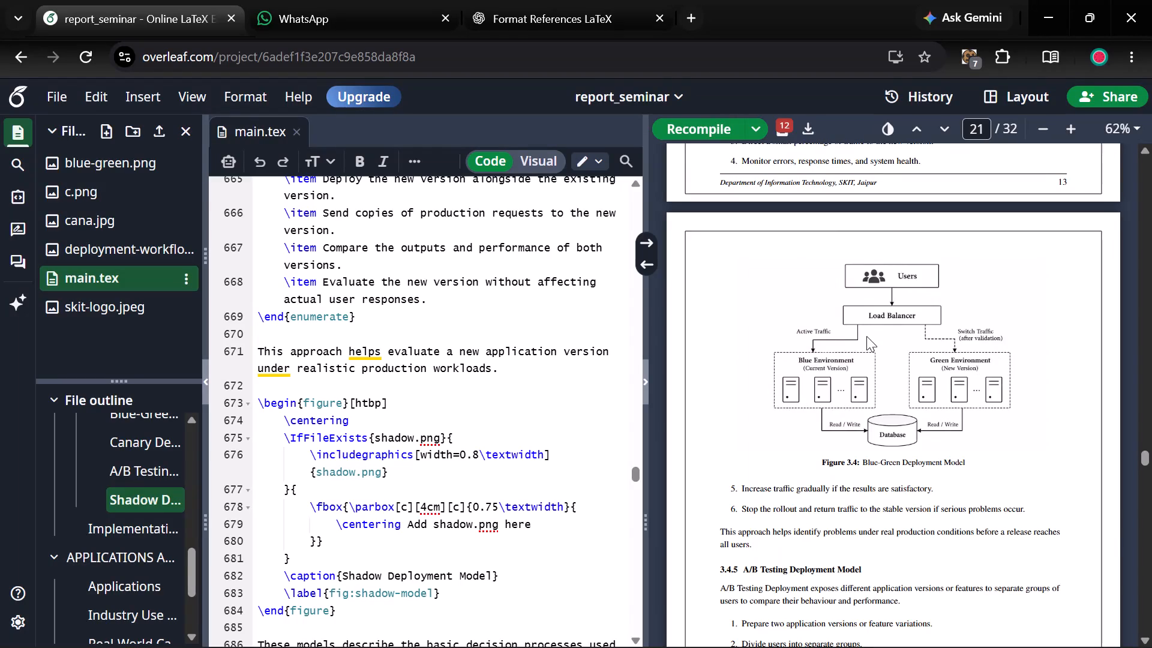
Review the recompiled Chapter 3 in the PDF preview, from the deployment model subsections back to the Methodology heading.
{"action": "scroll", "coordinate": [869, 354], "scroll_direction": "down", "scroll_amount": 2}
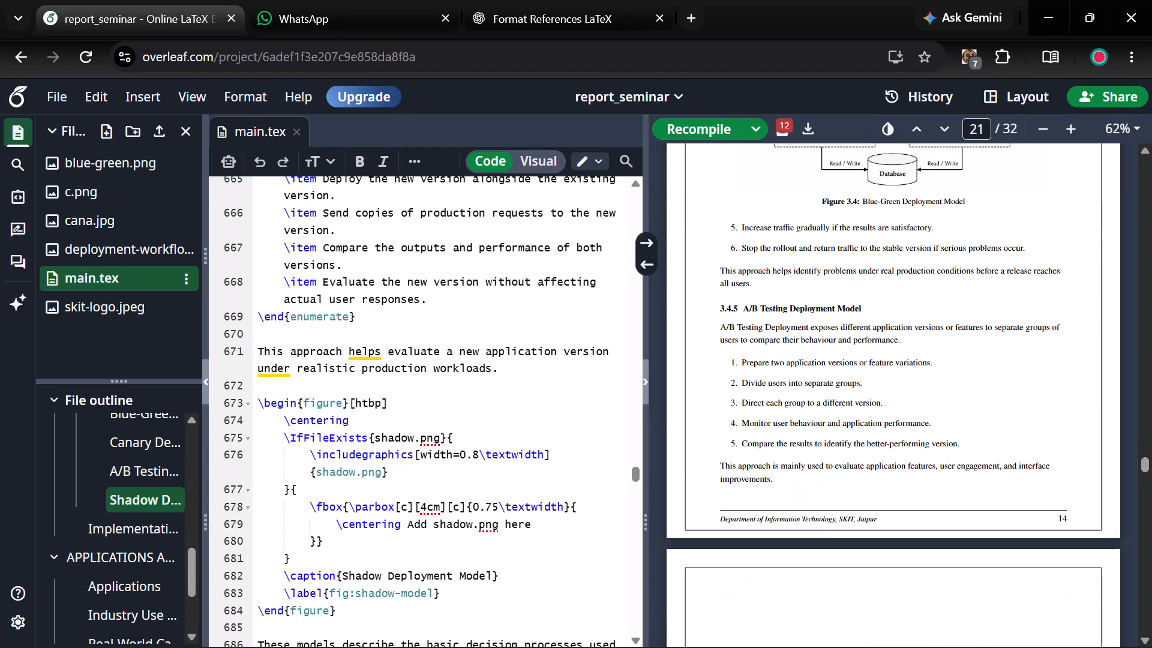
{"action": "scroll", "coordinate": [869, 354], "scroll_direction": "up", "scroll_amount": 5}
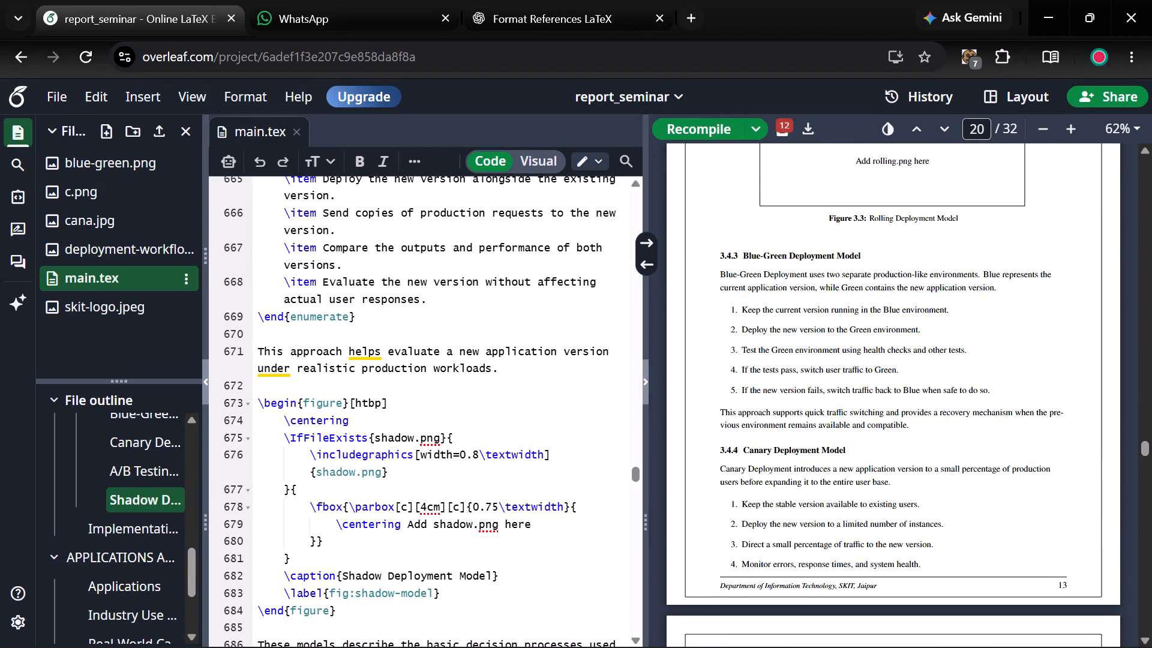
{"action": "scroll", "coordinate": [869, 354], "scroll_direction": "up", "scroll_amount": 4}
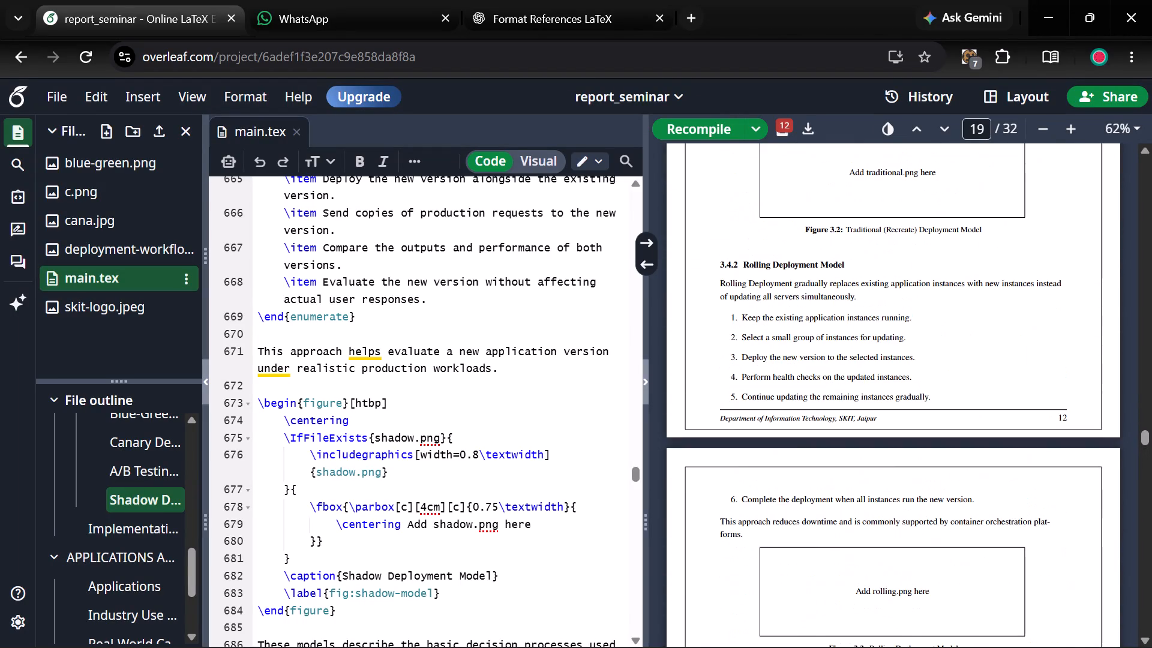
{"action": "scroll", "coordinate": [869, 354], "scroll_direction": "up", "scroll_amount": 1}
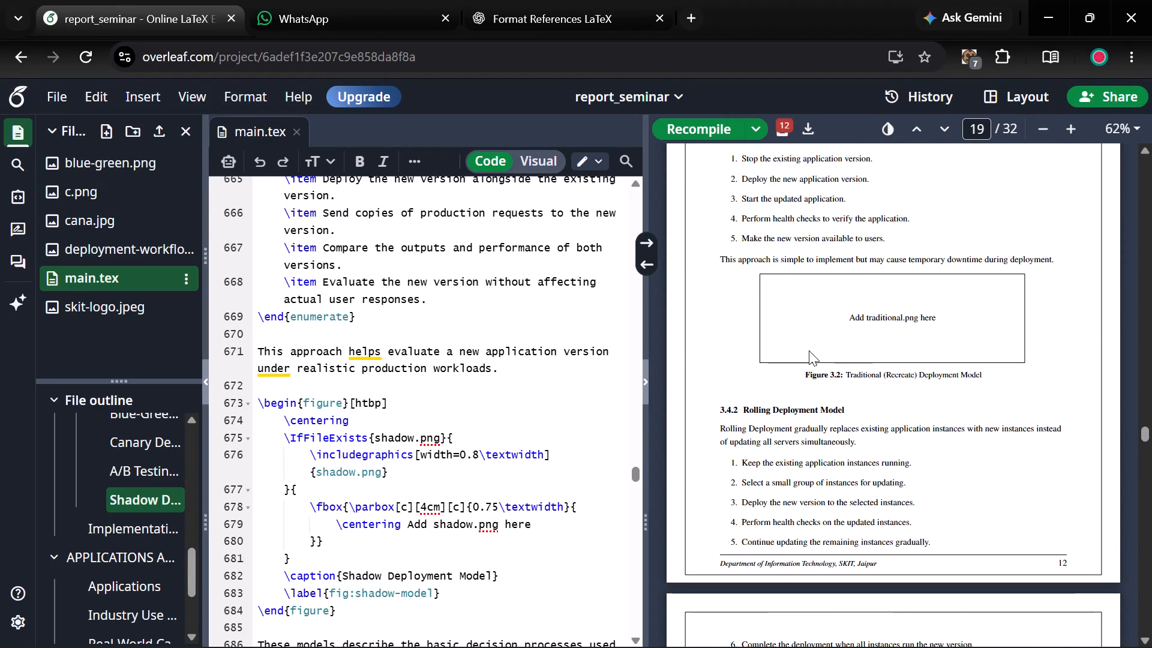
{"action": "scroll", "coordinate": [832, 347], "scroll_direction": "up", "scroll_amount": 4}
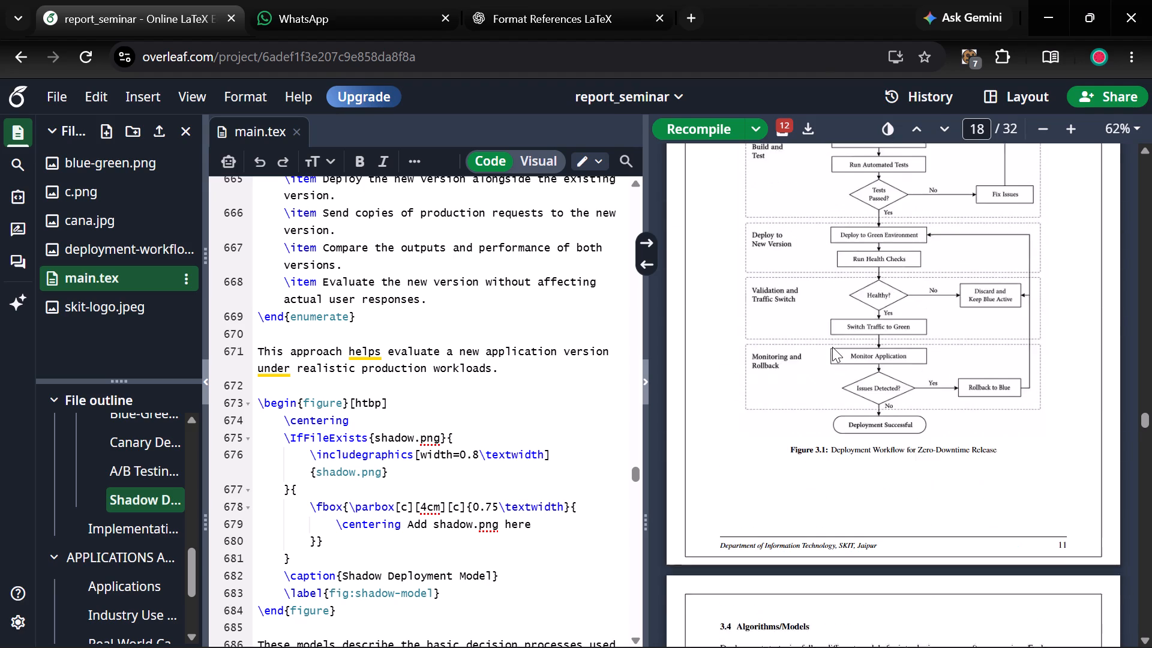
{"action": "scroll", "coordinate": [832, 347], "scroll_direction": "up", "scroll_amount": 6}
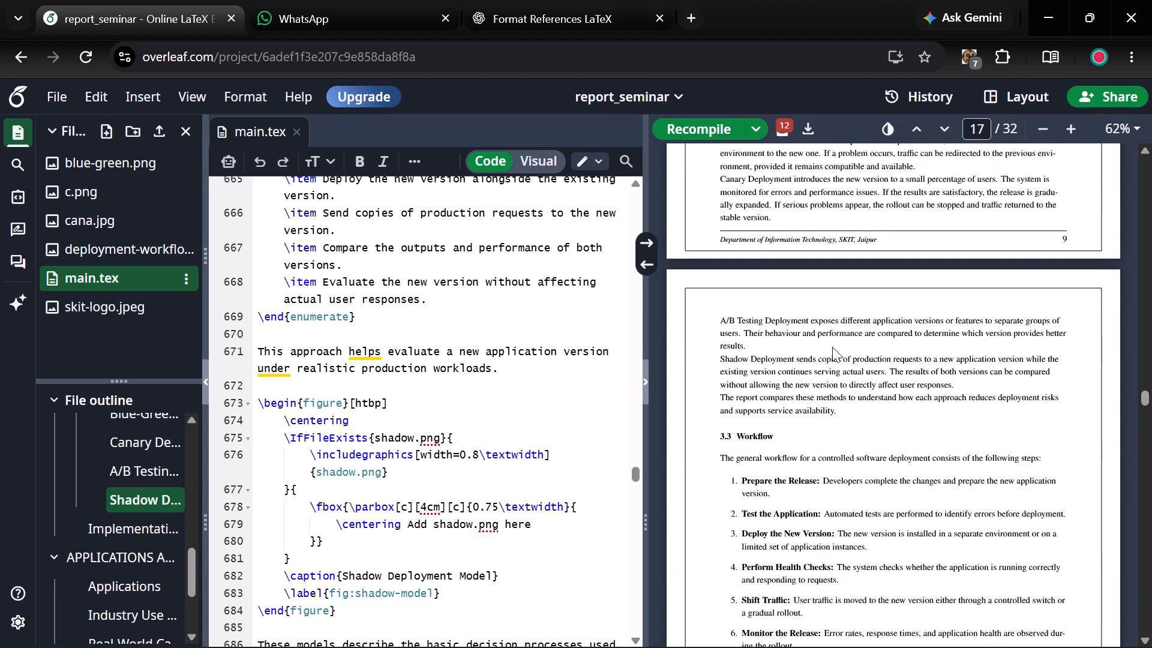
{"action": "scroll", "coordinate": [832, 347], "scroll_direction": "up", "scroll_amount": 3}
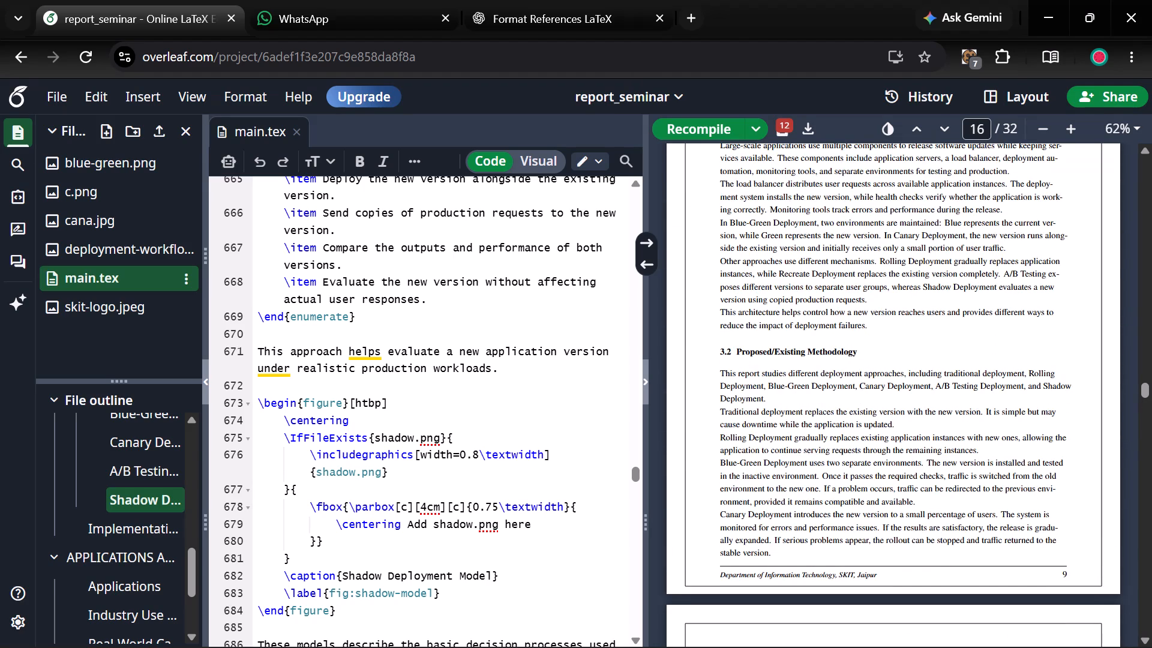
{"action": "scroll", "coordinate": [832, 347], "scroll_direction": "up", "scroll_amount": 2}
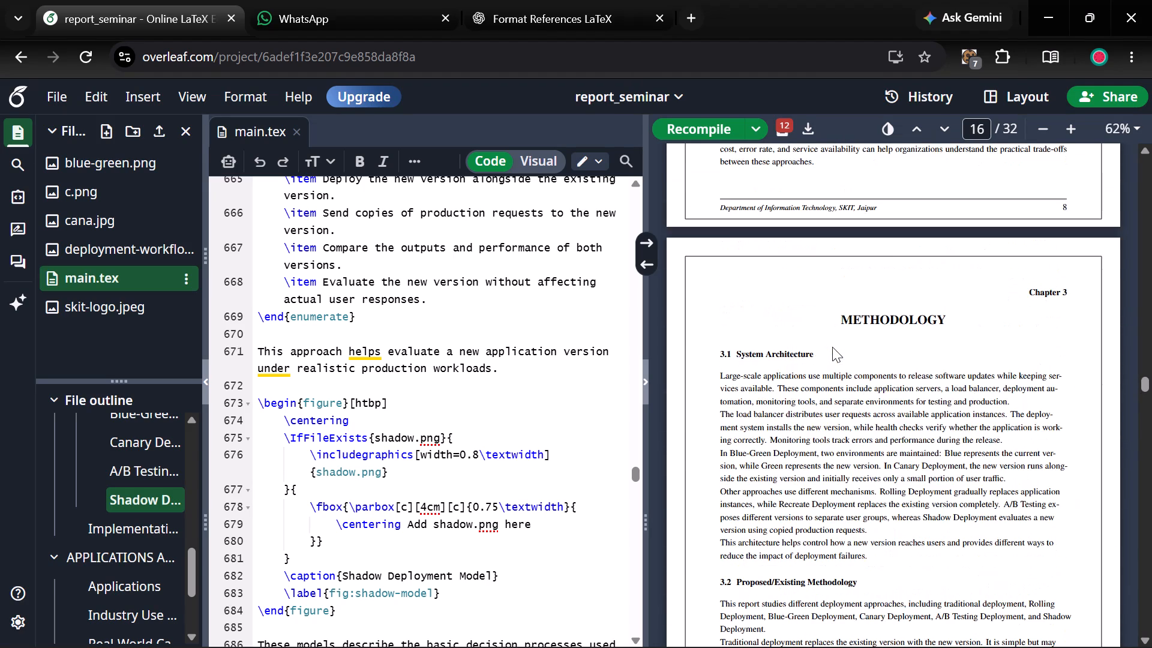
Look over the Chapter 2 Literature Review pages in the PDF preview, from Research Gaps back to Review of Existing Work.
{"action": "scroll", "coordinate": [832, 347], "scroll_direction": "up", "scroll_amount": 2}
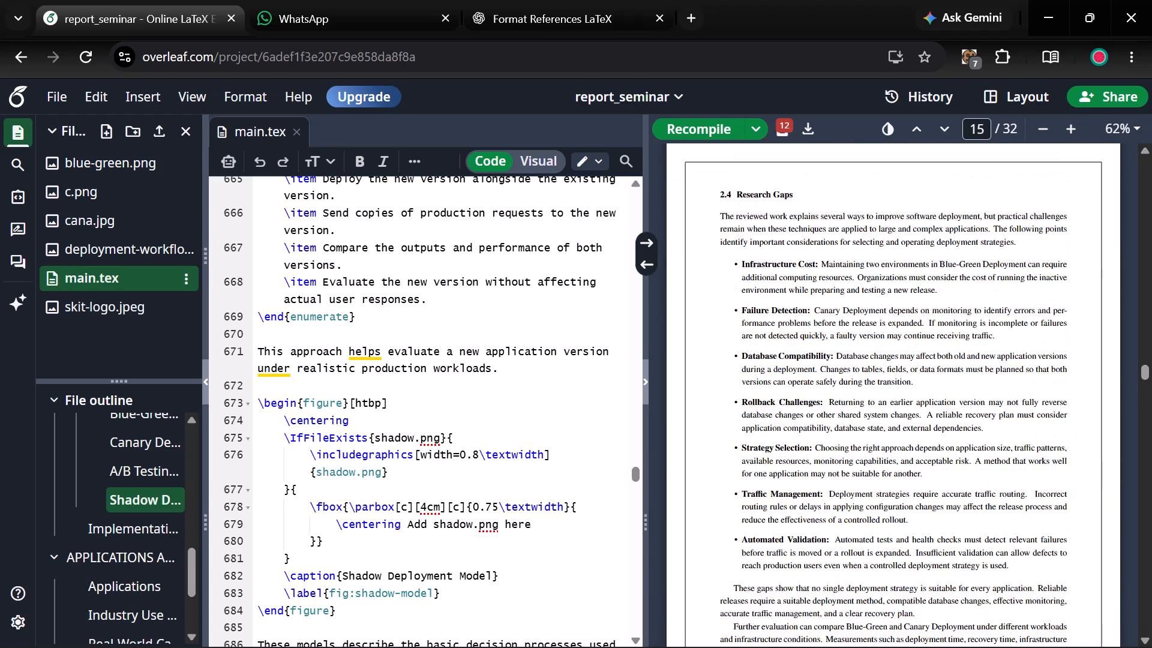
{"action": "scroll", "coordinate": [832, 347], "scroll_direction": "up", "scroll_amount": 3}
{"action": "scroll", "coordinate": [832, 347], "scroll_direction": "down", "scroll_amount": 2}
{"action": "scroll", "coordinate": [832, 347], "scroll_direction": "up", "scroll_amount": 3}
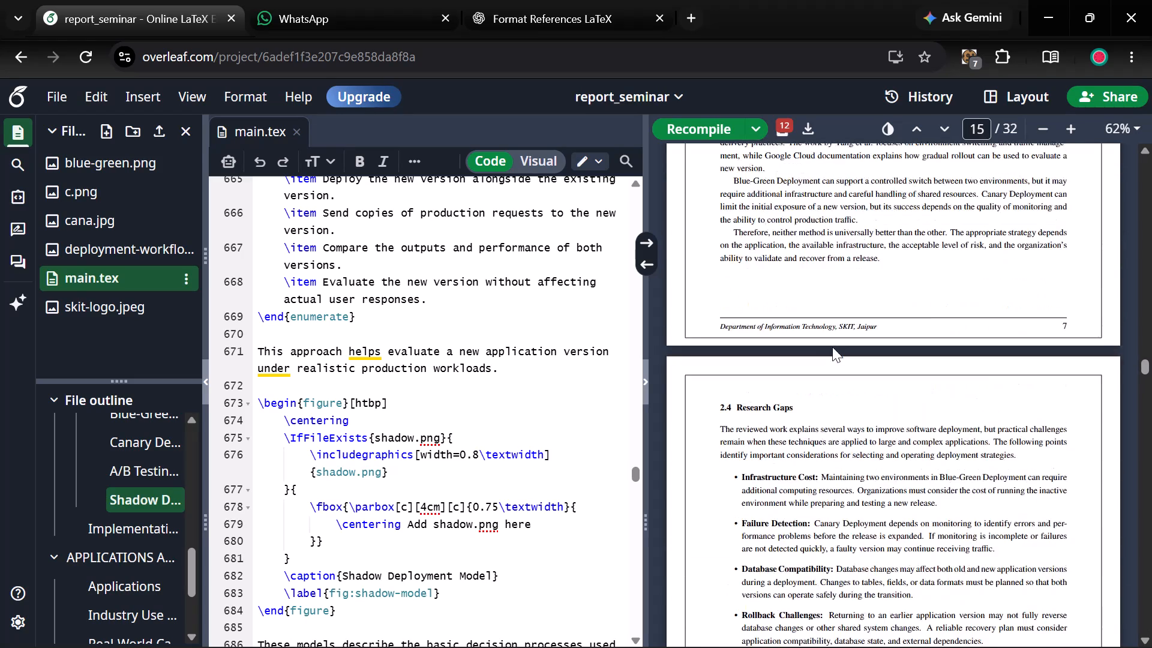
{"action": "scroll", "coordinate": [832, 347], "scroll_direction": "up", "scroll_amount": 8}
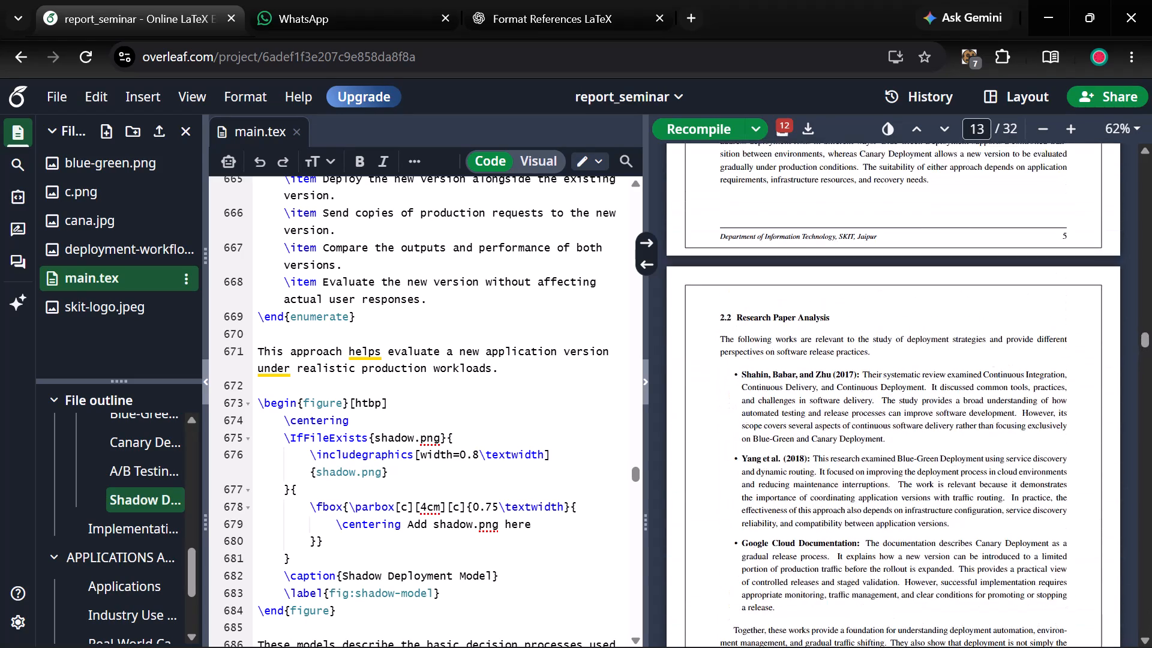
{"action": "scroll", "coordinate": [832, 347], "scroll_direction": "up", "scroll_amount": 5}
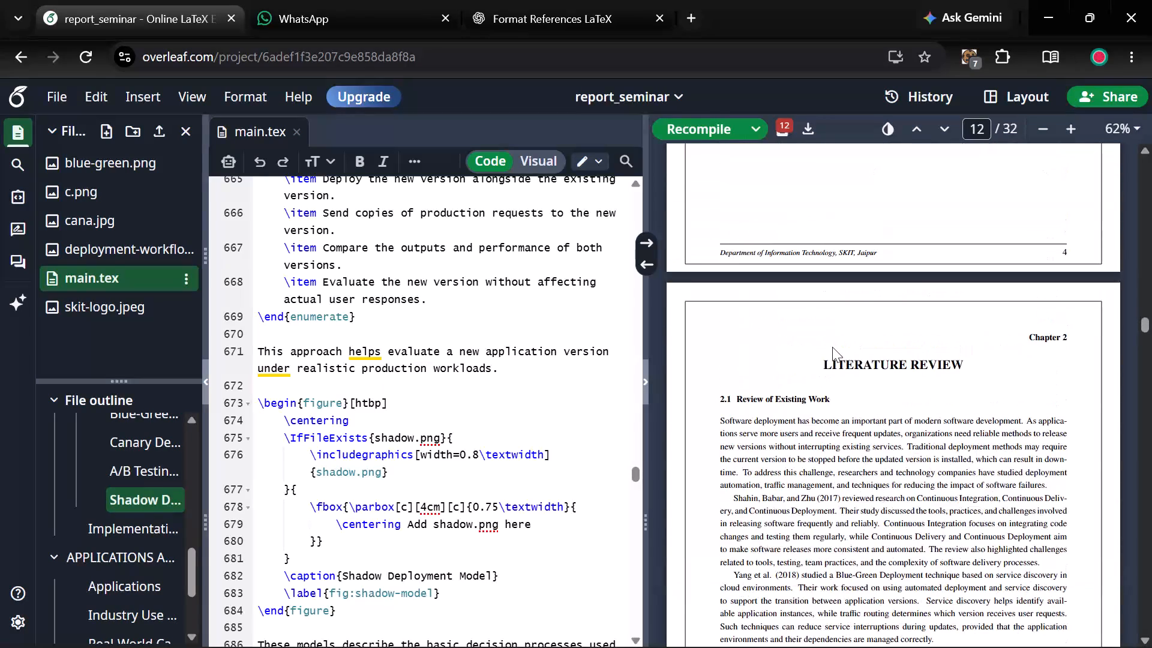
{"action": "scroll", "coordinate": [832, 347], "scroll_direction": "down", "scroll_amount": 4}
{"action": "scroll", "coordinate": [832, 347], "scroll_direction": "up", "scroll_amount": 4}
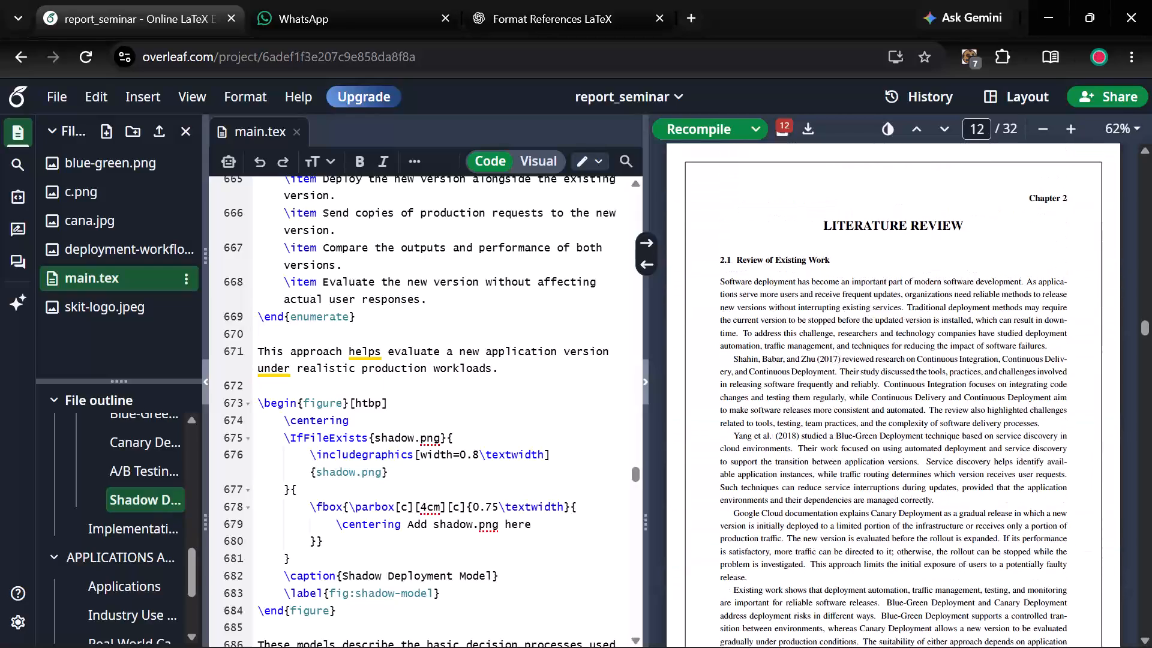
{"action": "scroll", "coordinate": [832, 347], "scroll_direction": "up", "scroll_amount": 8}
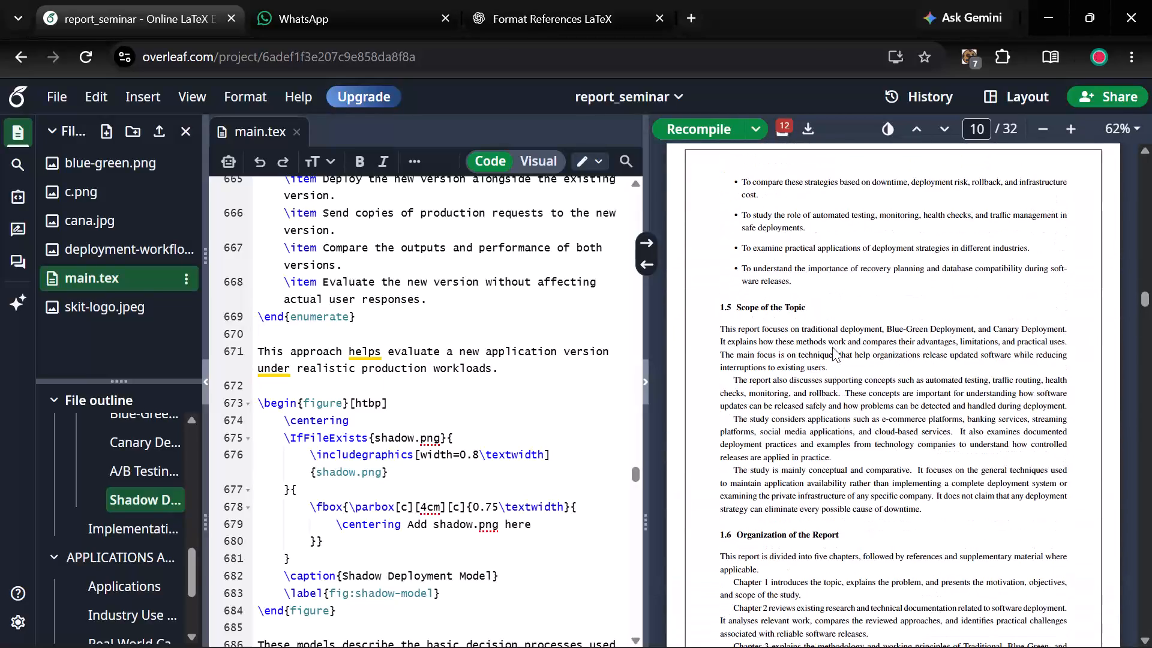
{"action": "scroll", "coordinate": [832, 347], "scroll_direction": "up", "scroll_amount": 2}
{"action": "scroll", "coordinate": [832, 347], "scroll_direction": "down", "scroll_amount": 2}
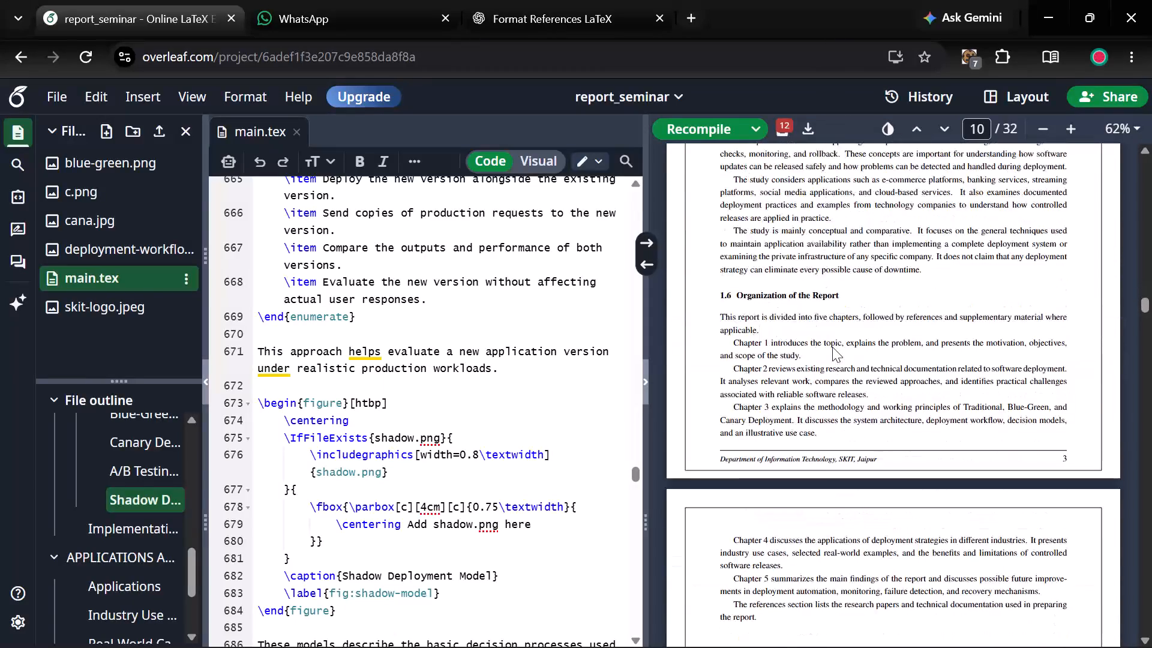
{"action": "scroll", "coordinate": [832, 347], "scroll_direction": "down", "scroll_amount": 3}
{"action": "scroll", "coordinate": [832, 347], "scroll_direction": "up", "scroll_amount": 2}
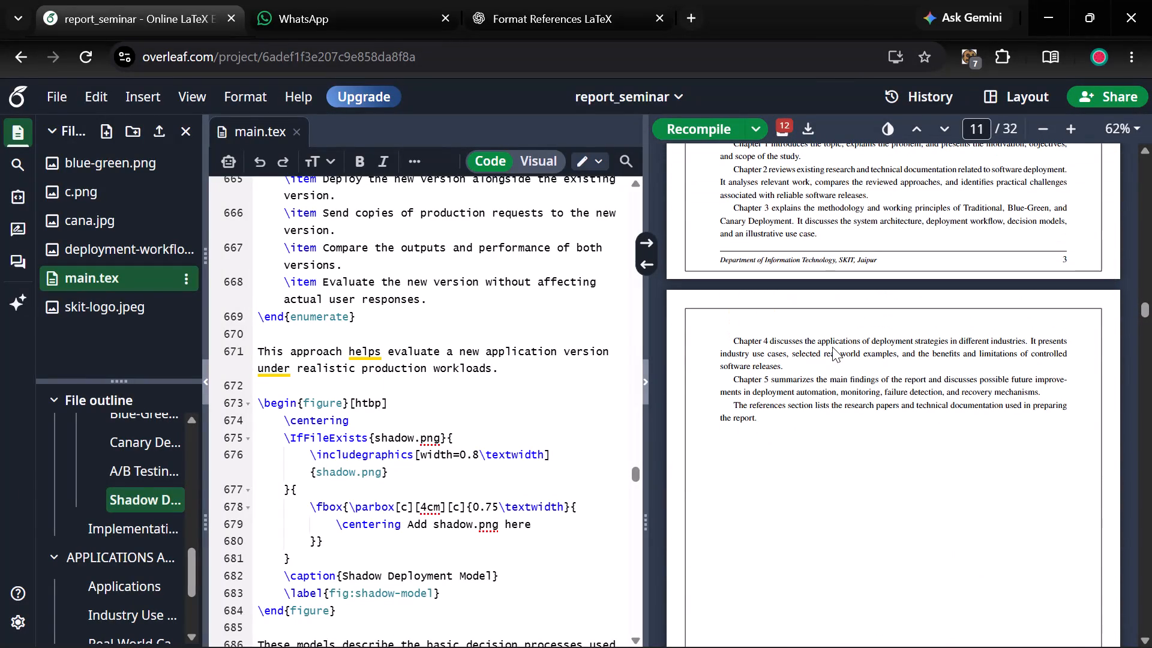
{"action": "scroll", "coordinate": [832, 347], "scroll_direction": "up", "scroll_amount": 2}
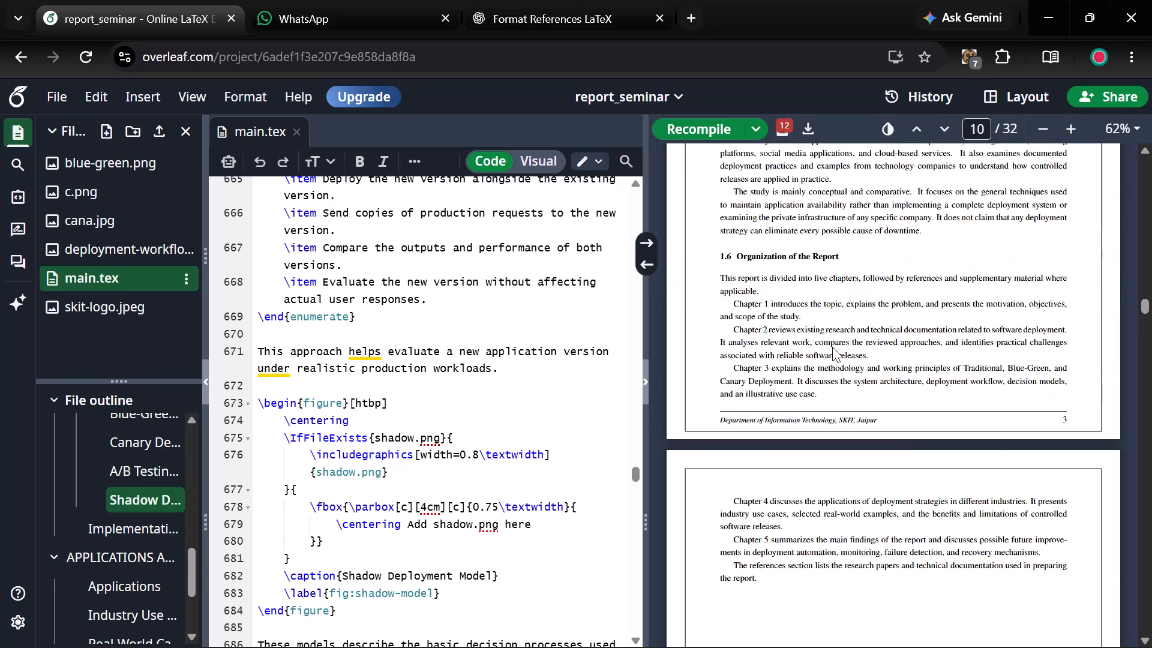
{"action": "scroll", "coordinate": [832, 347], "scroll_direction": "up", "scroll_amount": 5}
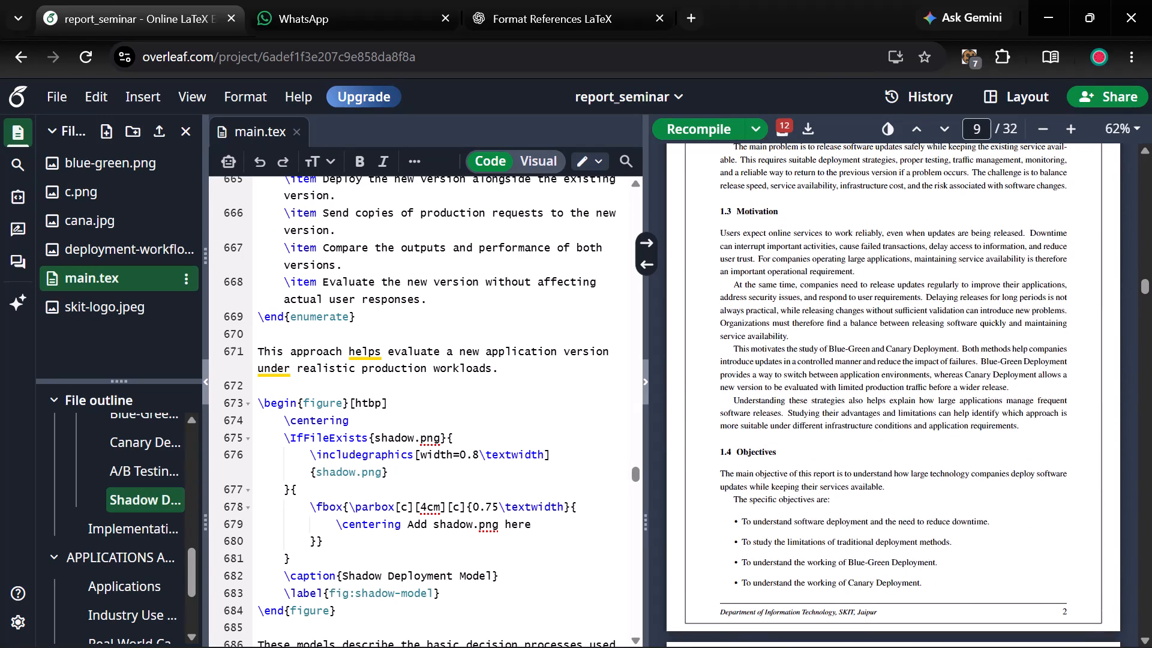
{"action": "scroll", "coordinate": [832, 347], "scroll_direction": "up", "scroll_amount": 8}
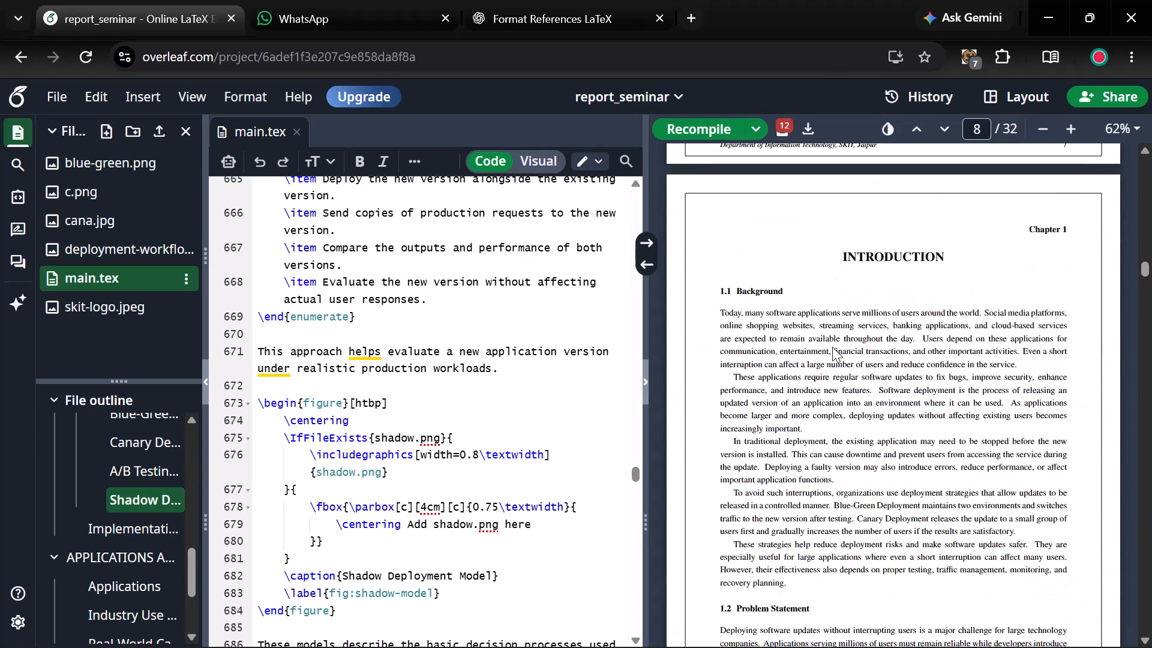
{"action": "scroll", "coordinate": [832, 347], "scroll_direction": "up", "scroll_amount": 5}
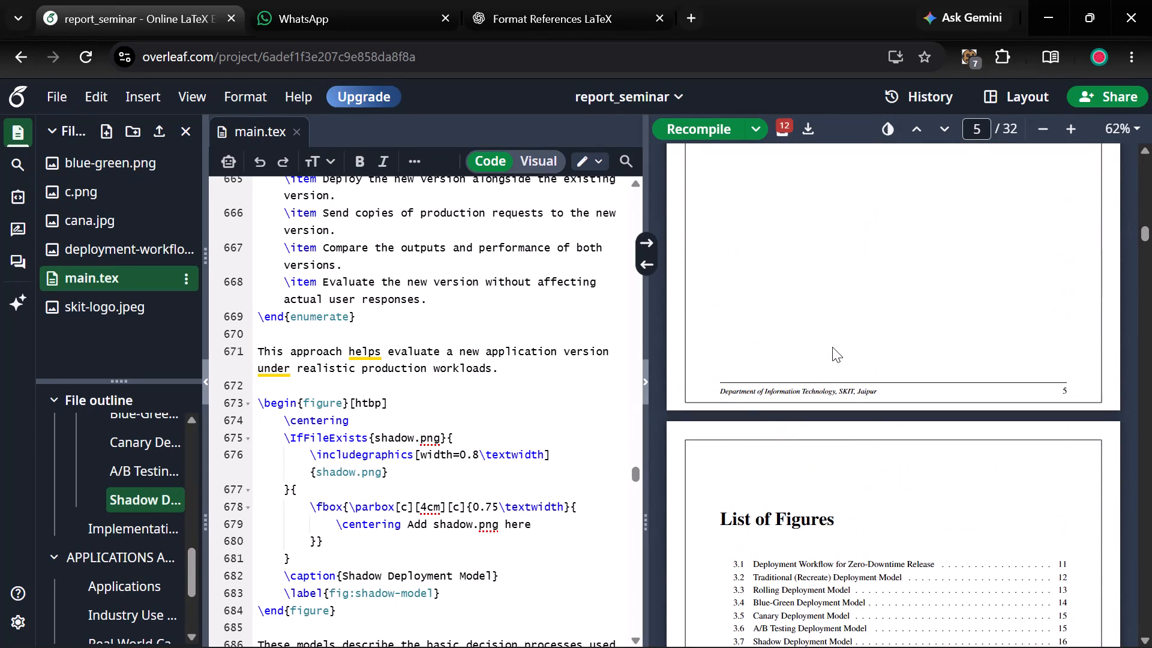
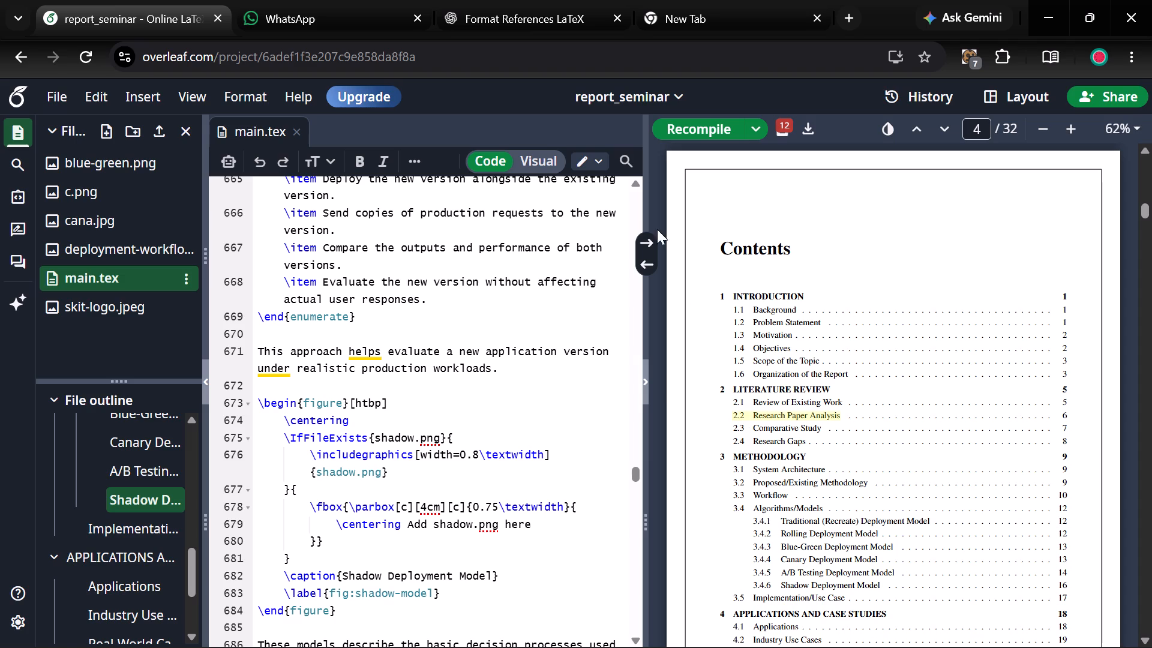
{"action": "scroll", "coordinate": [416, 419], "scroll_direction": "up", "scroll_amount": 9}
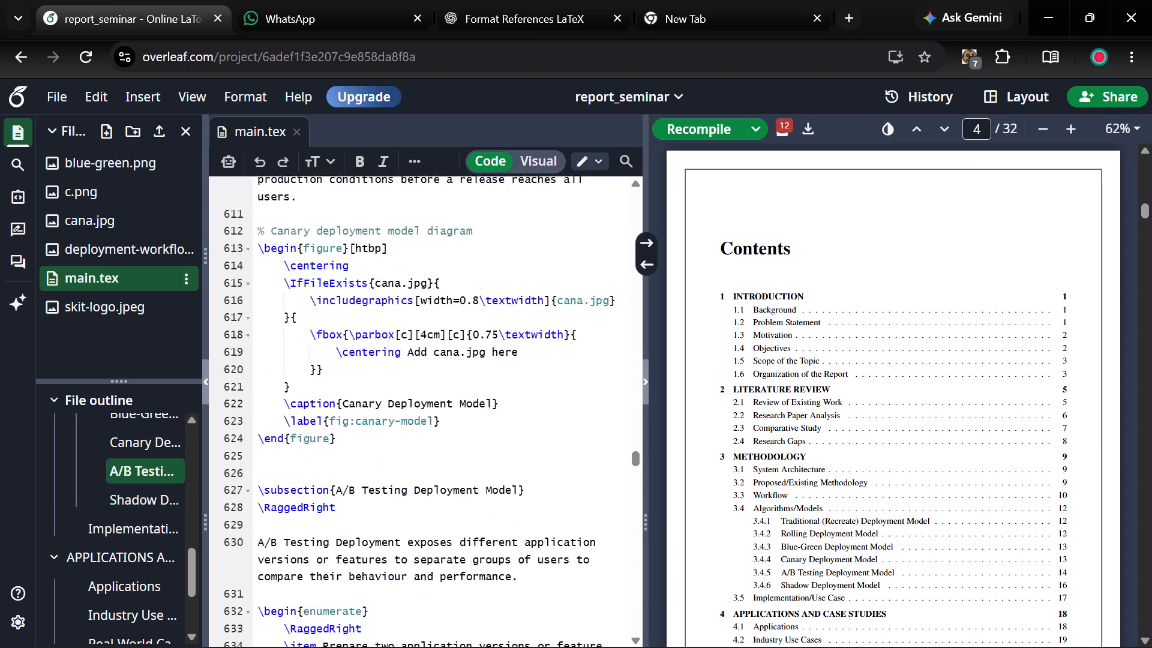
{"action": "scroll", "coordinate": [416, 419], "scroll_direction": "up", "scroll_amount": 4}
{"action": "left_click", "coordinate": [695, 1]}
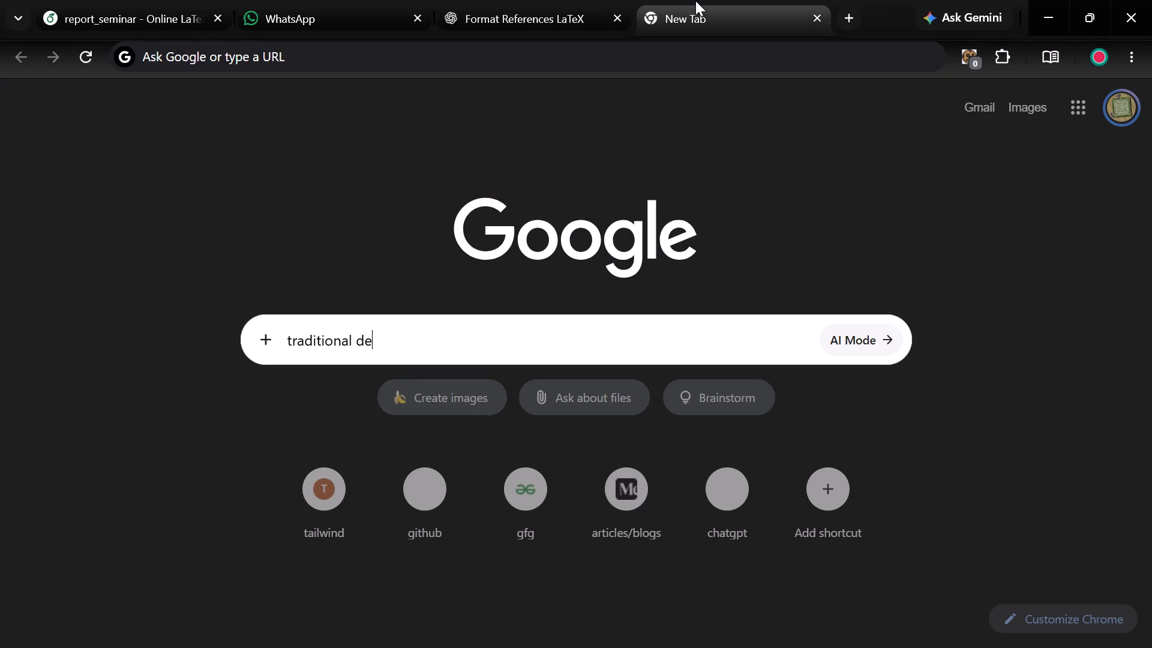
{"action": "type", "text": "plo"}
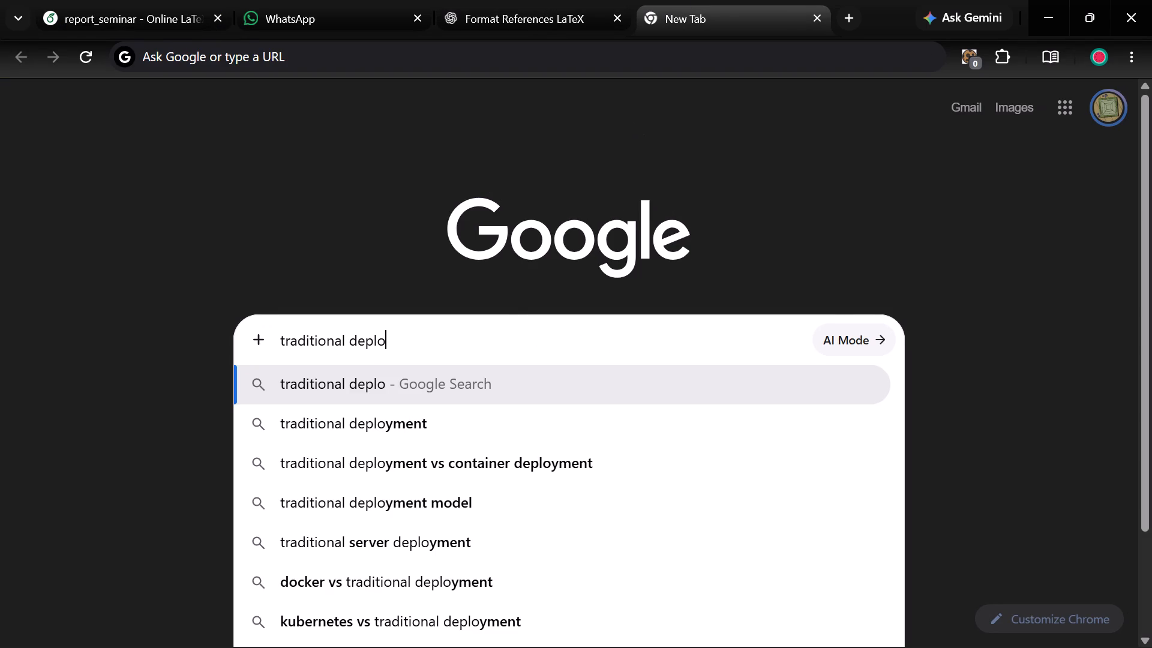
{"action": "left_click", "coordinate": [432, 436]}
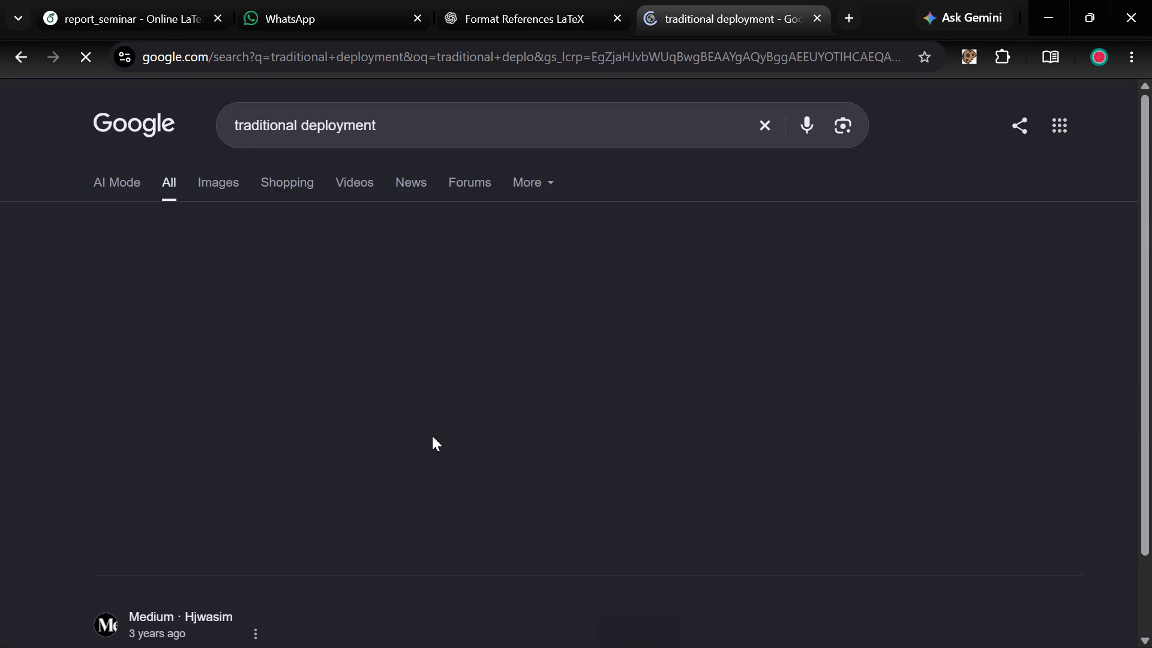
{"action": "left_click", "coordinate": [228, 174]}
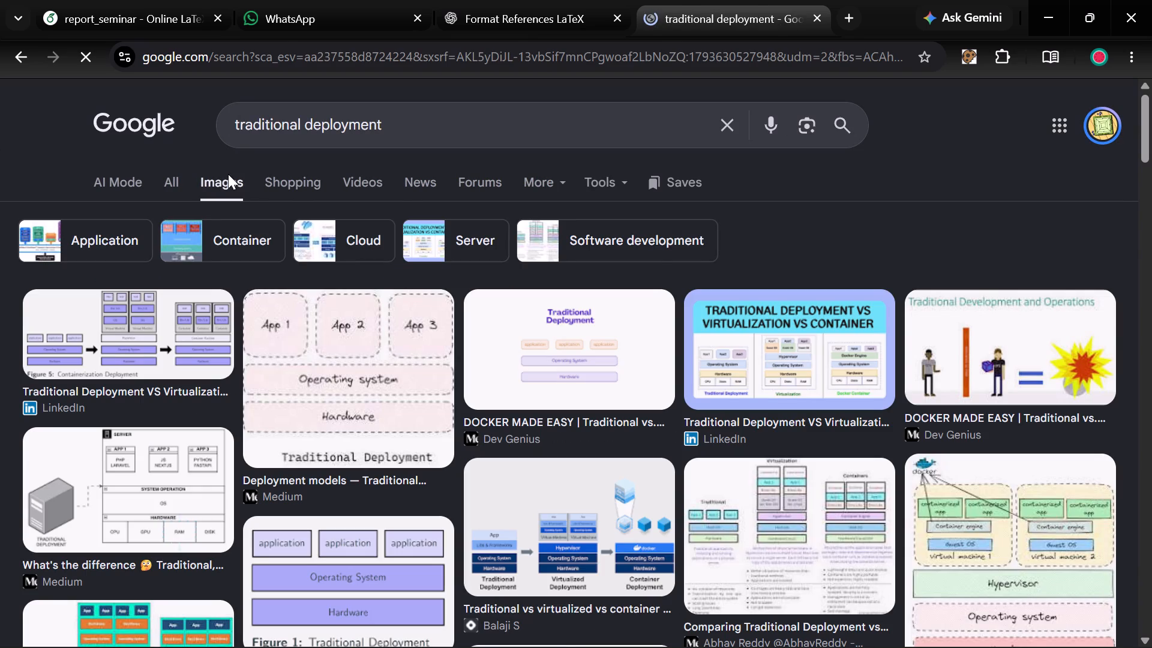
{"action": "scroll", "coordinate": [228, 174], "scroll_direction": "down", "scroll_amount": 2}
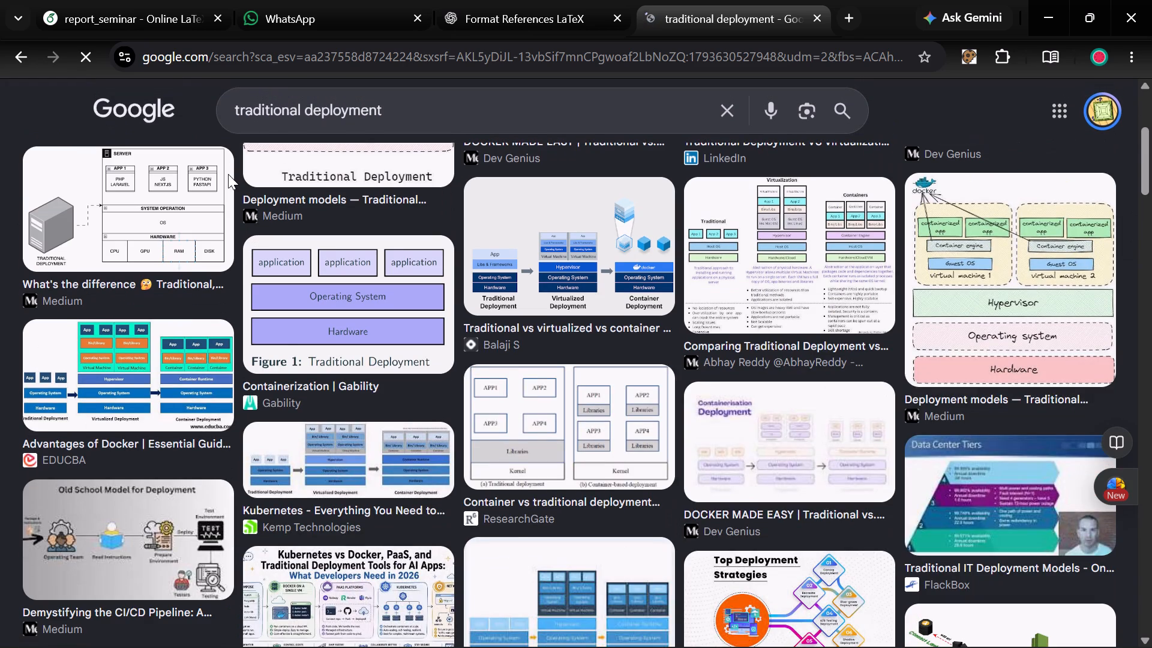
Switch to Overleaf and find the traditional.png placeholder under section 3.4.1 Traditional (Recreate) Deployment Model in the PDF preview.
{"action": "left_click", "coordinate": [147, 0]}
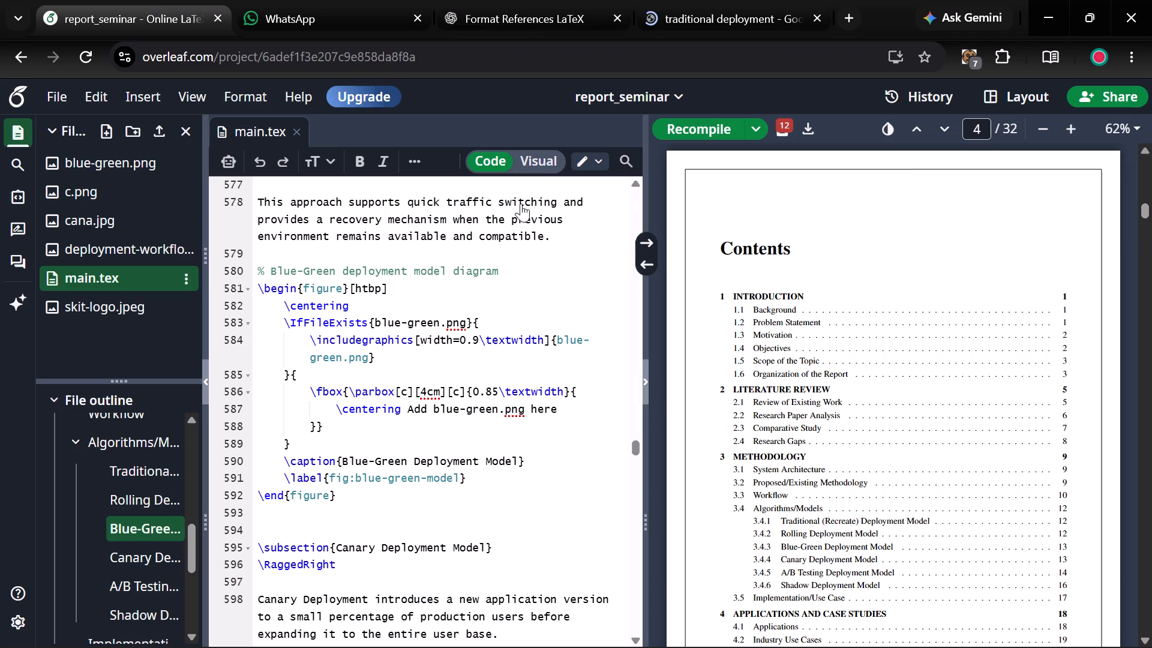
{"action": "scroll", "coordinate": [859, 412], "scroll_direction": "down", "scroll_amount": 18}
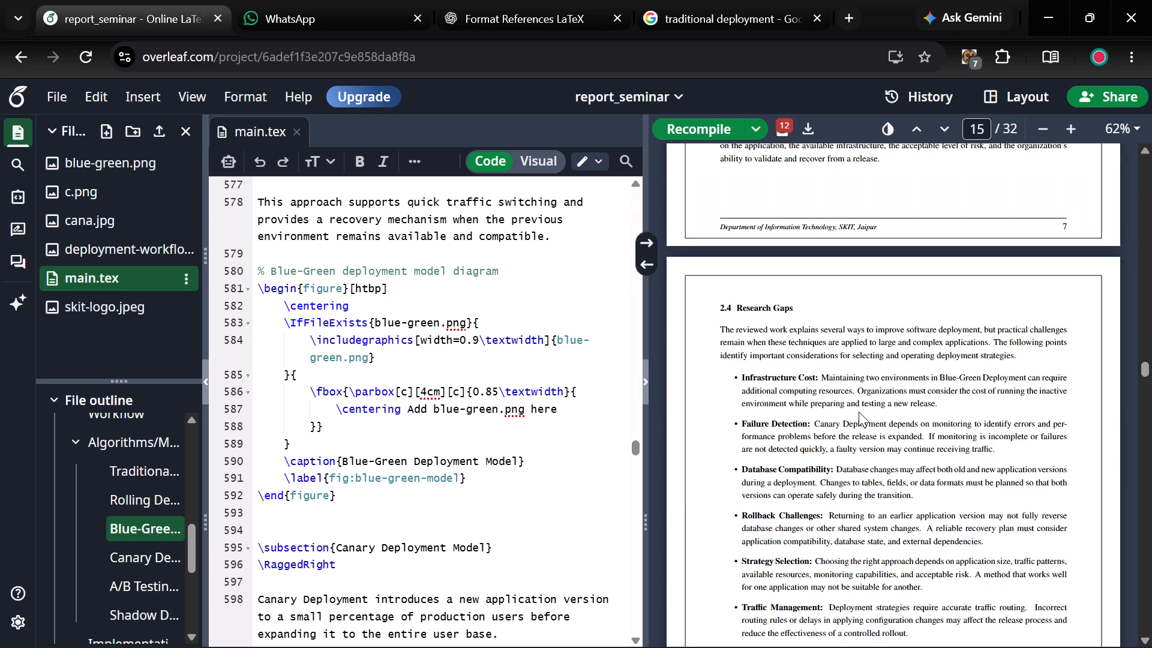
{"action": "scroll", "coordinate": [859, 412], "scroll_direction": "down", "scroll_amount": 15}
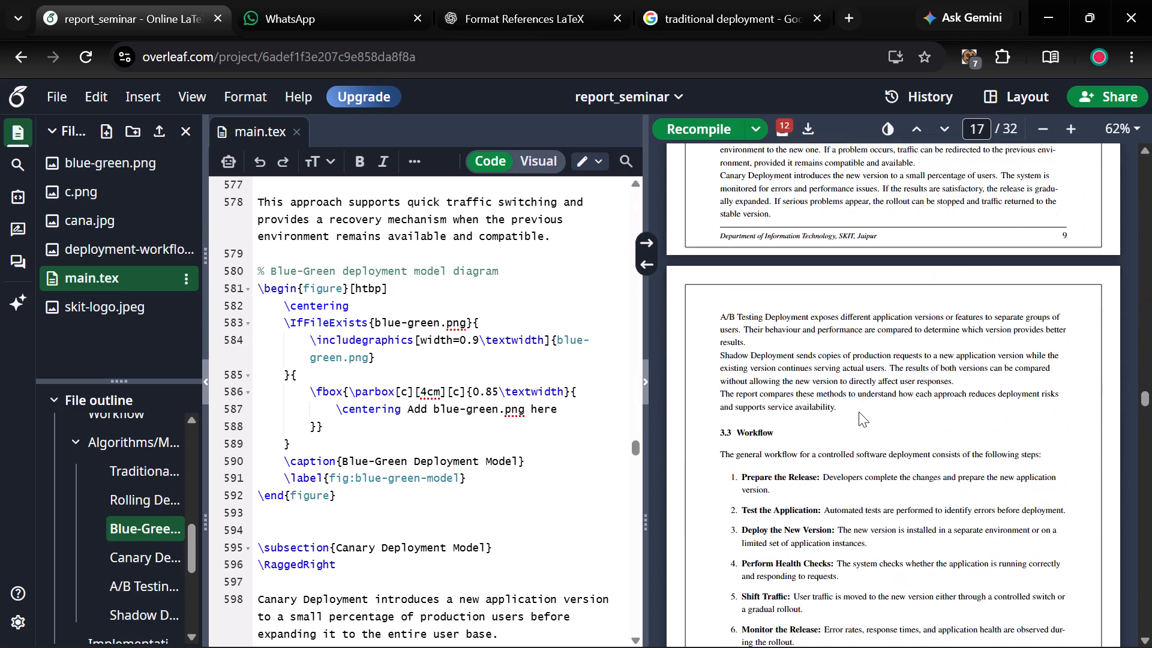
{"action": "scroll", "coordinate": [859, 412], "scroll_direction": "down", "scroll_amount": 8}
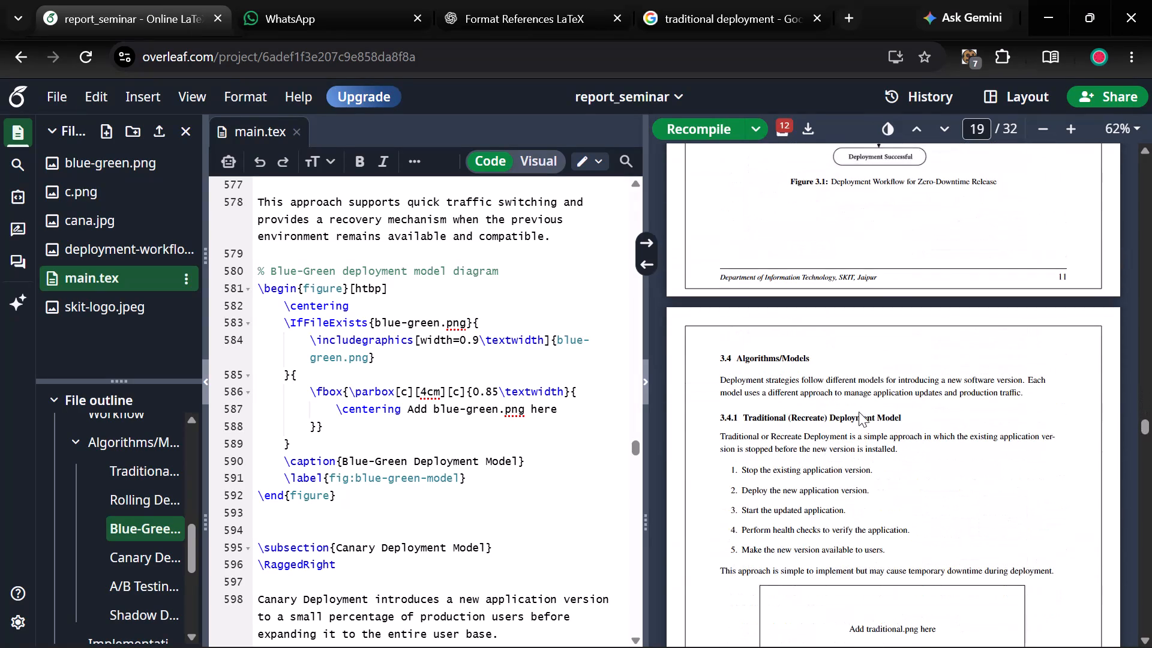
{"action": "scroll", "coordinate": [859, 412], "scroll_direction": "down", "scroll_amount": 1}
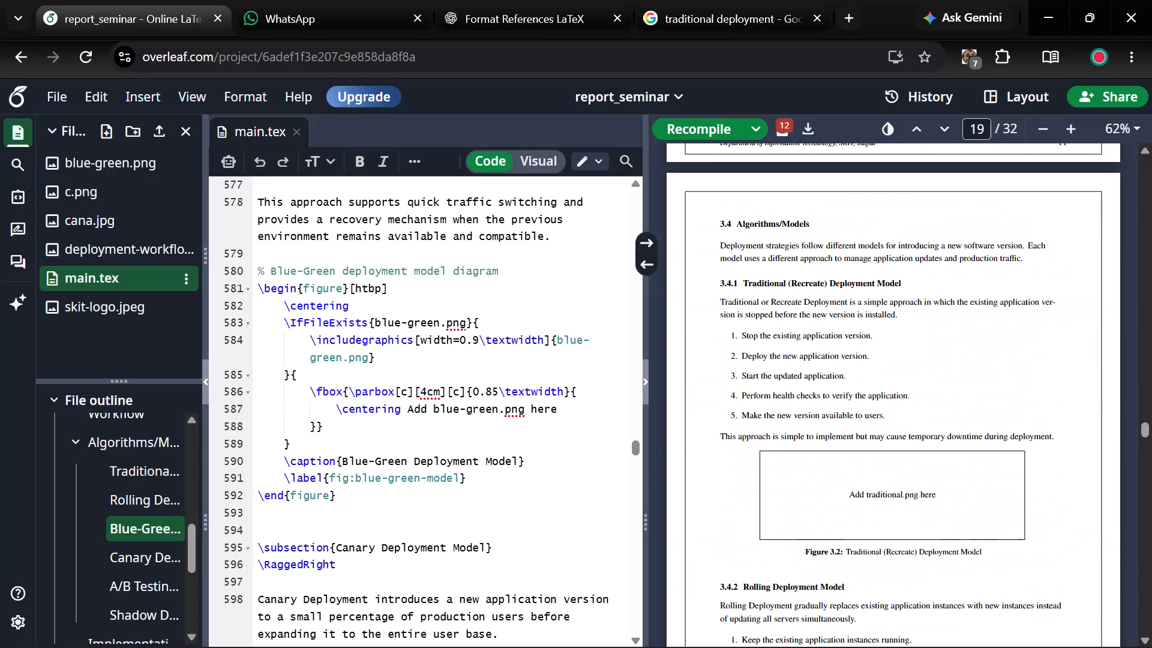
Return to the Google Images results and refine the search to "traditional deployment architecture".
{"action": "left_click", "coordinate": [700, 0]}
{"action": "scroll", "coordinate": [439, 563], "scroll_direction": "down", "scroll_amount": 1}
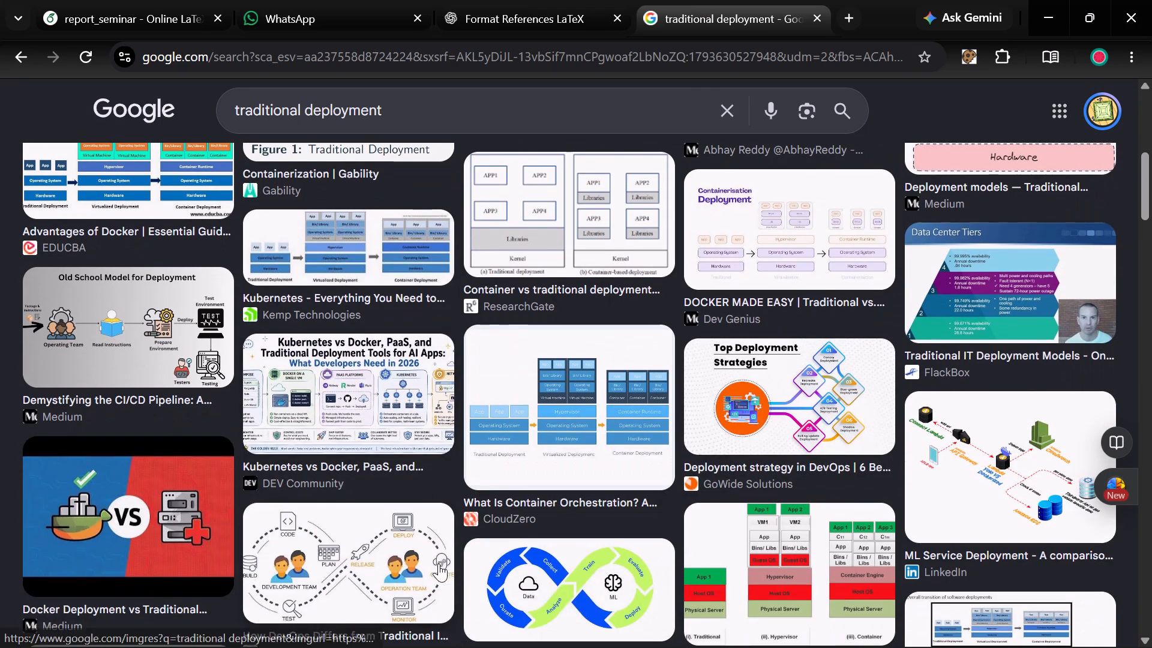
{"action": "scroll", "coordinate": [410, 389], "scroll_direction": "down", "scroll_amount": 1}
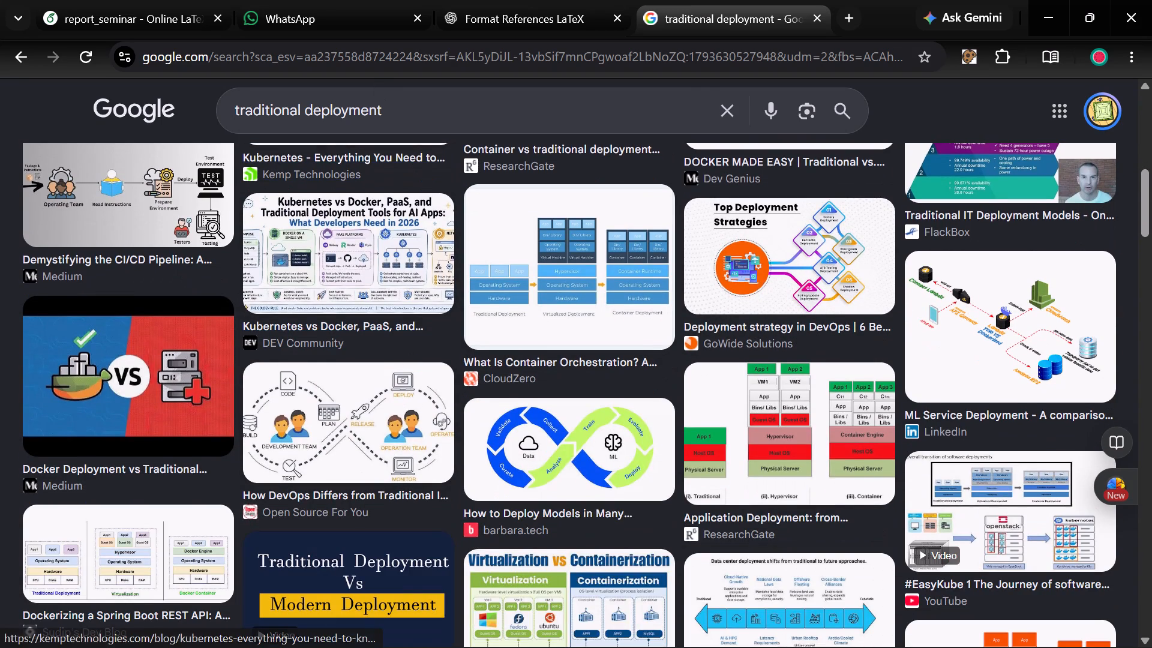
{"action": "left_click", "coordinate": [389, 109]}
{"action": "key", "text": "space"}
{"action": "type", "text": "architecure"}
{"action": "key", "text": "Return"}
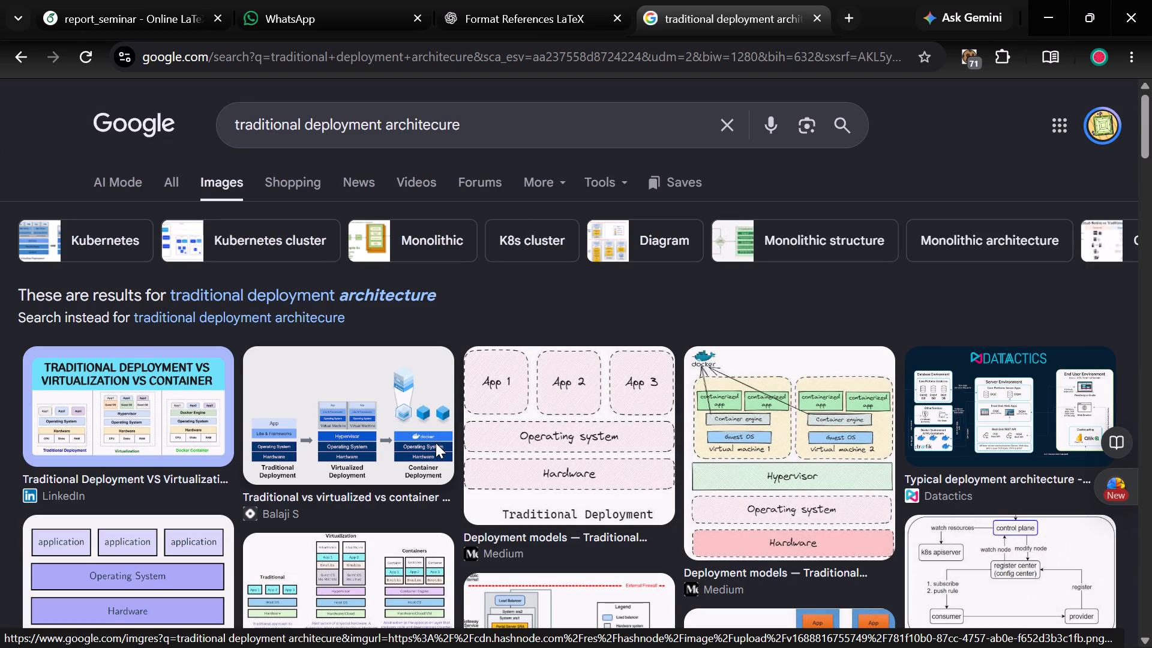
{"action": "scroll", "coordinate": [735, 491], "scroll_direction": "down", "scroll_amount": 1}
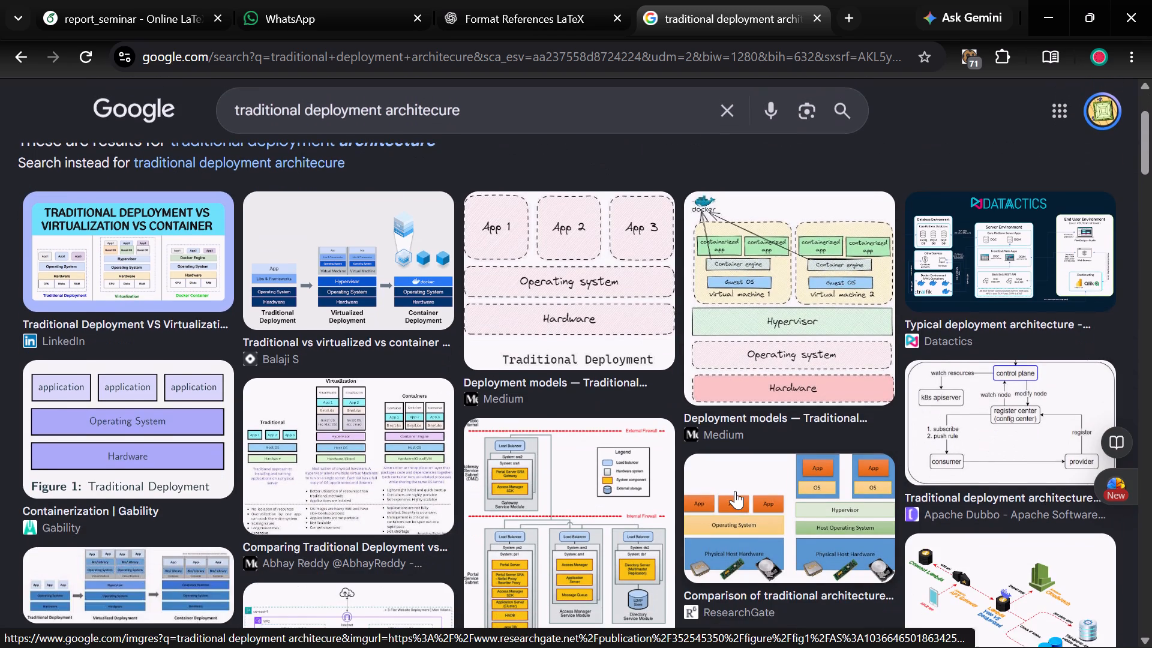
Save the Apache Dubbo traditional deployment architecture diagram to Downloads as a PNG image named "traditional".
{"action": "left_click", "coordinate": [982, 398]}
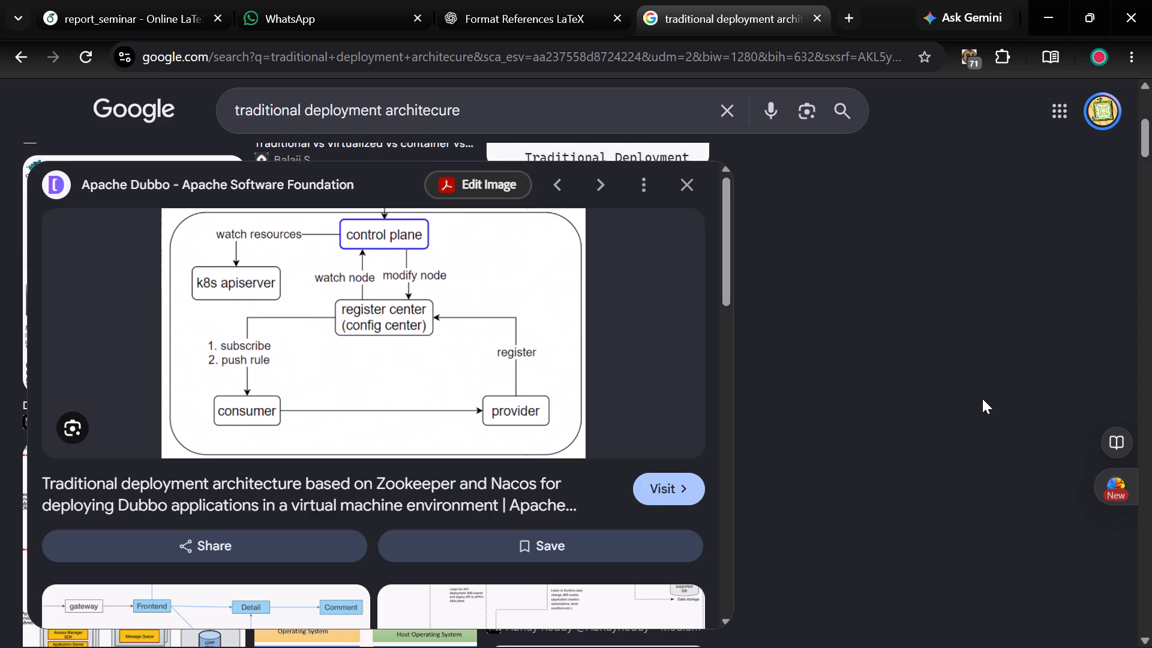
{"action": "right_click", "coordinate": [394, 284]}
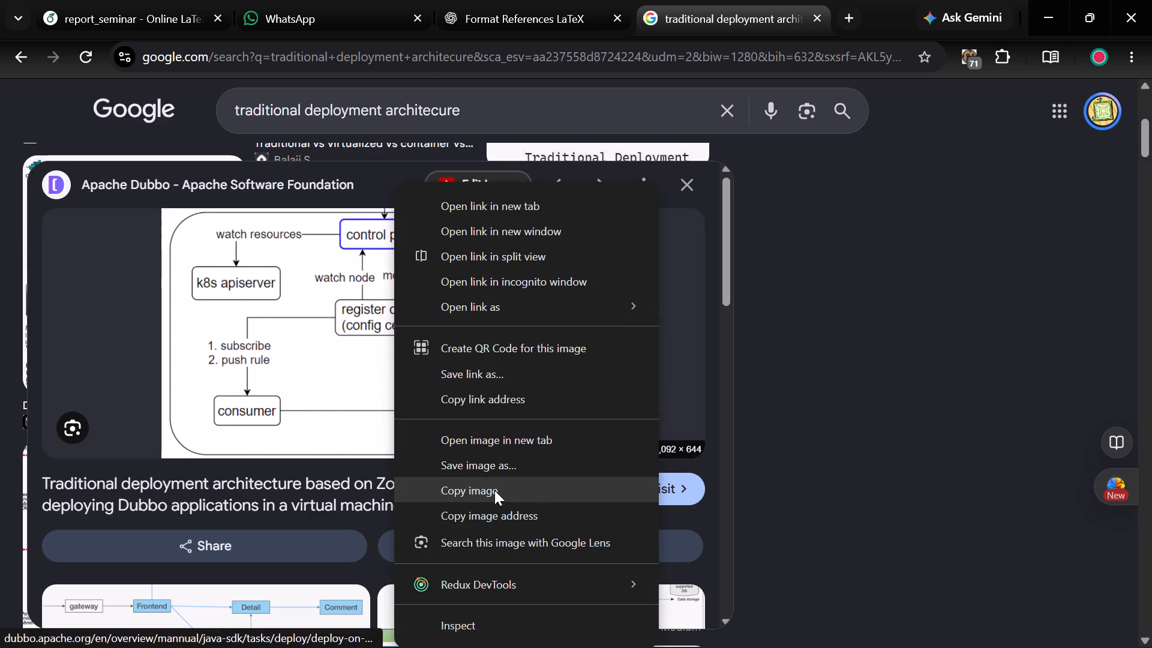
{"action": "left_click", "coordinate": [484, 466]}
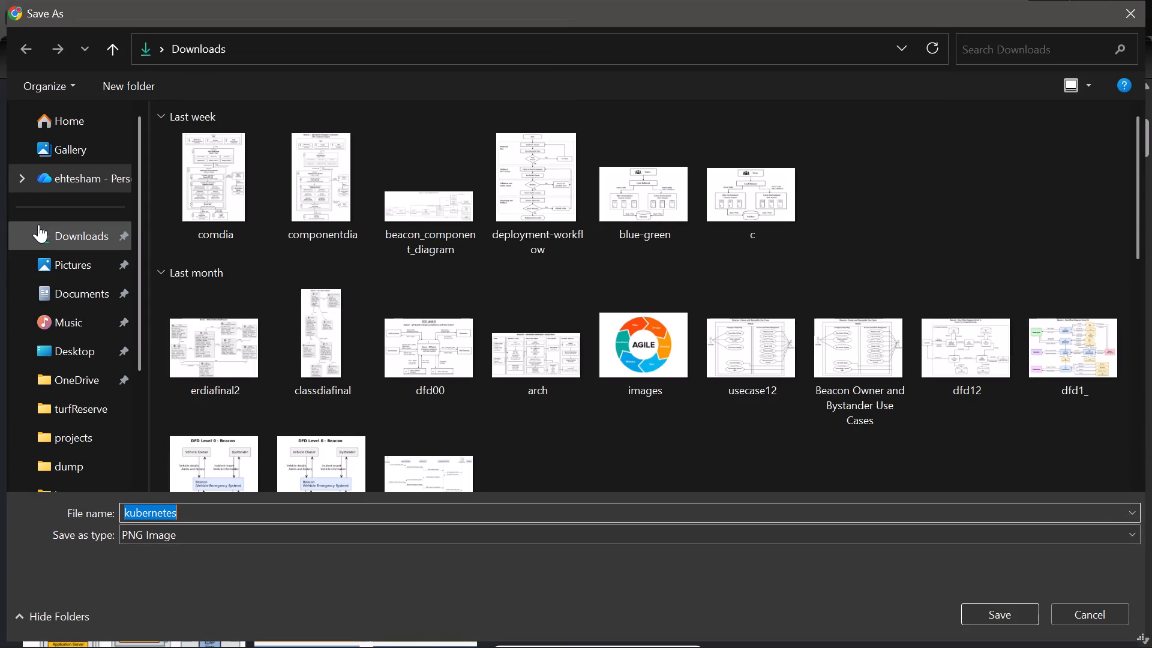
{"action": "left_click", "coordinate": [38, 224]}
{"action": "left_click", "coordinate": [195, 518]}
{"action": "key", "text": "BackSpace"}
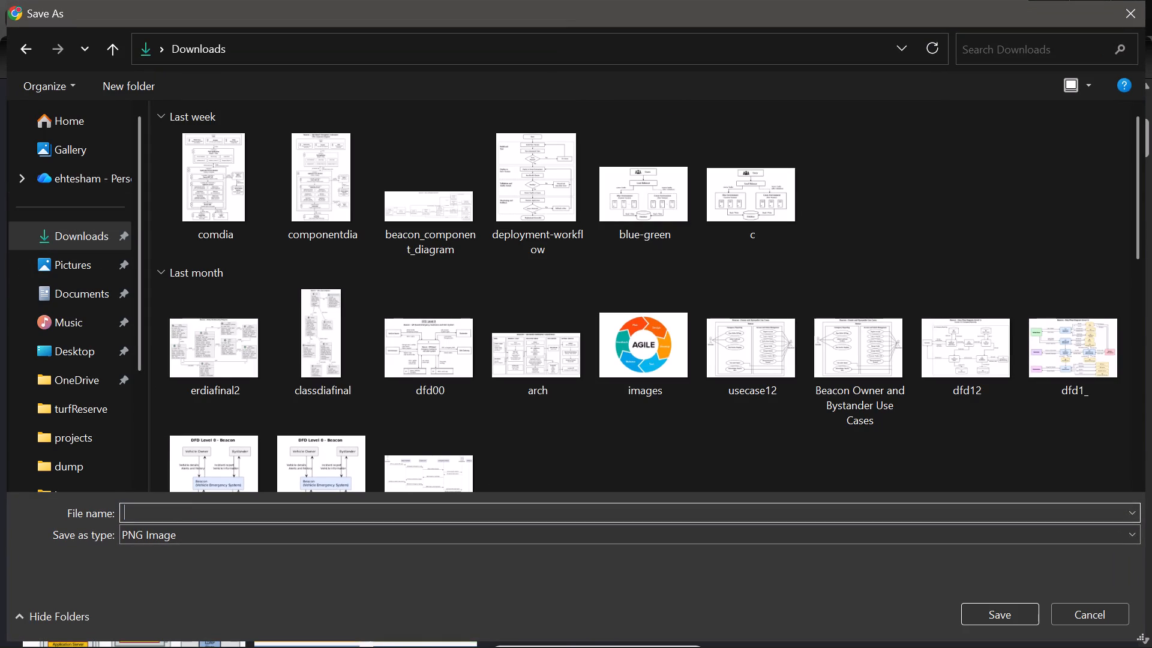
{"action": "type", "text": "tradtional"}
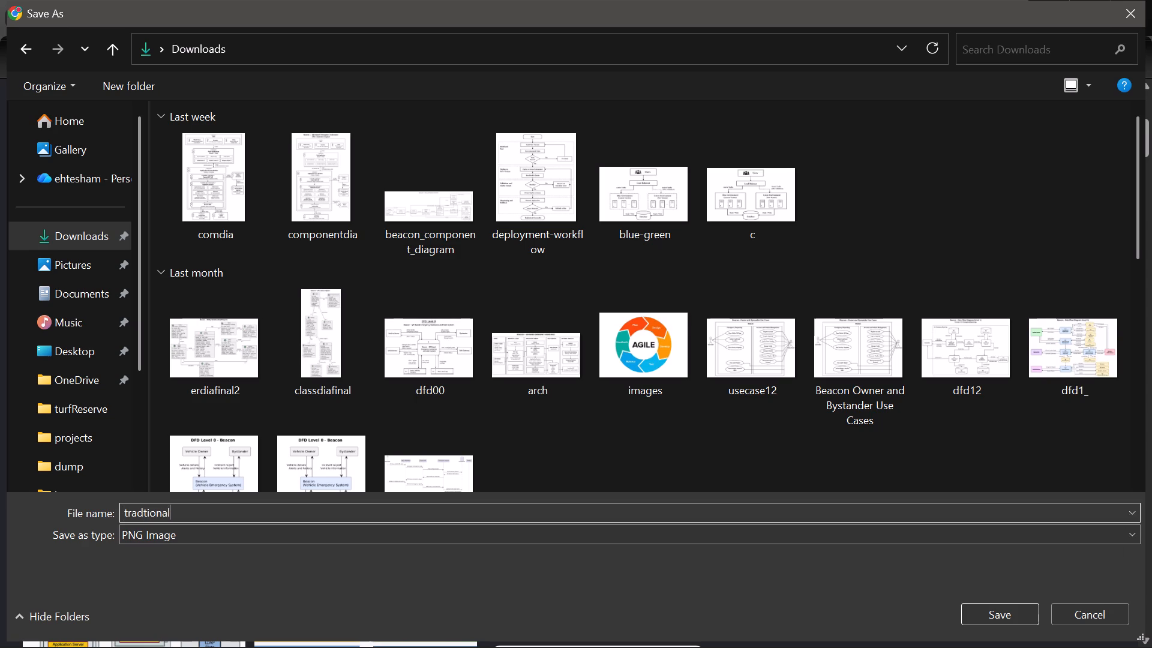
{"action": "key", "text": "BackSpace"}
{"action": "key", "text": "BackSpace"}
{"action": "key", "text": "BackSpace"}
{"action": "key", "text": "BackSpace"}
{"action": "key", "text": "BackSpace"}
{"action": "key", "text": "BackSpace"}
{"action": "type", "text": "ito"}
{"action": "key", "text": "BackSpace"}
{"action": "type", "text": "nal"}
{"action": "key", "text": "BackSpace"}
{"action": "key", "text": "BackSpace"}
{"action": "key", "text": "BackSpace"}
{"action": "key", "text": "BackSpace"}
{"action": "type", "text": "tional"}
{"action": "key", "text": "Return"}
{"action": "left_click", "coordinate": [508, 0]}
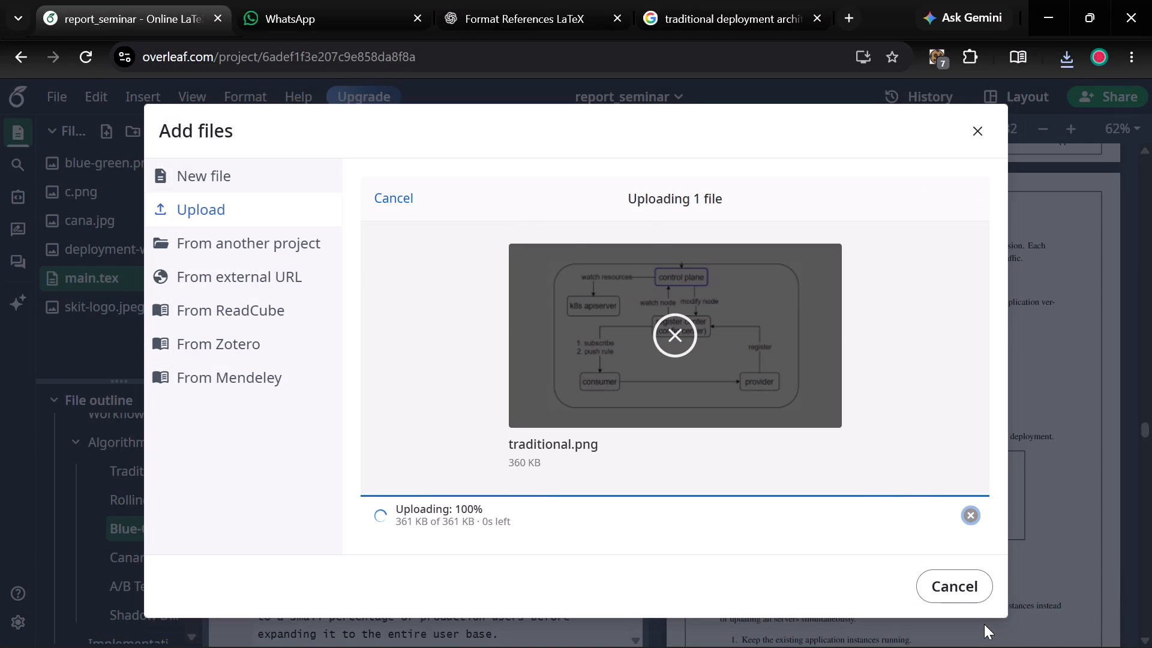
Return to the Google Images results, browse more traditional deployment diagrams, and preview the ResearchGate distributed workflow engine deployment architecture.
{"action": "left_click", "coordinate": [746, 2]}
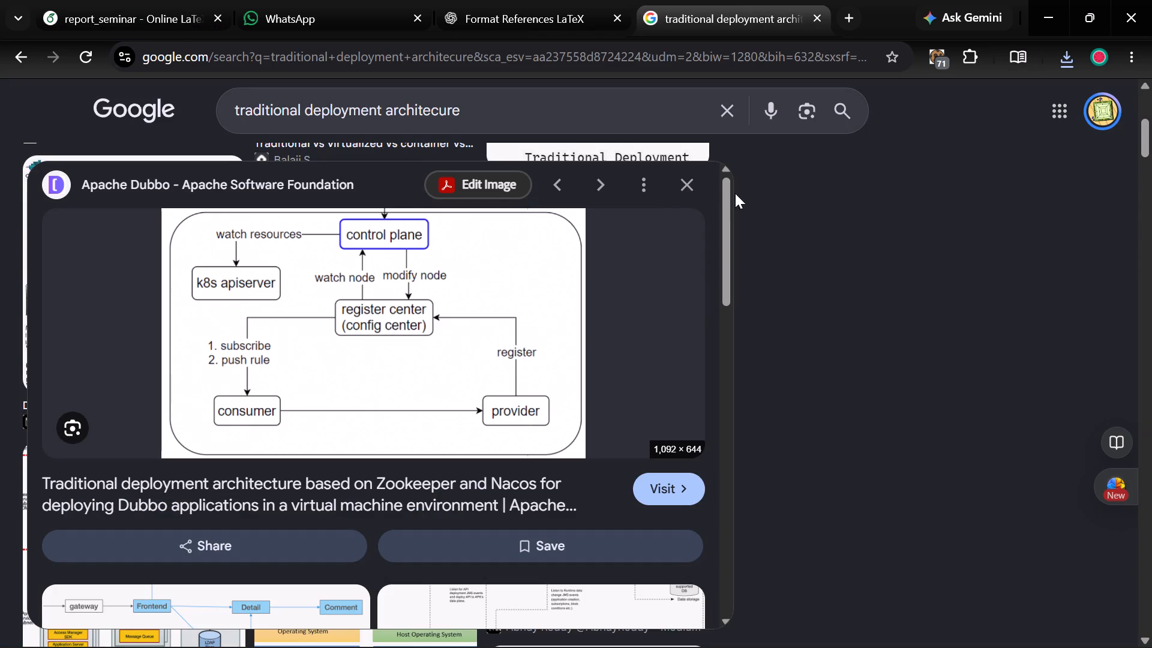
{"action": "left_click", "coordinate": [691, 182]}
{"action": "scroll", "coordinate": [559, 356], "scroll_direction": "down", "scroll_amount": 3}
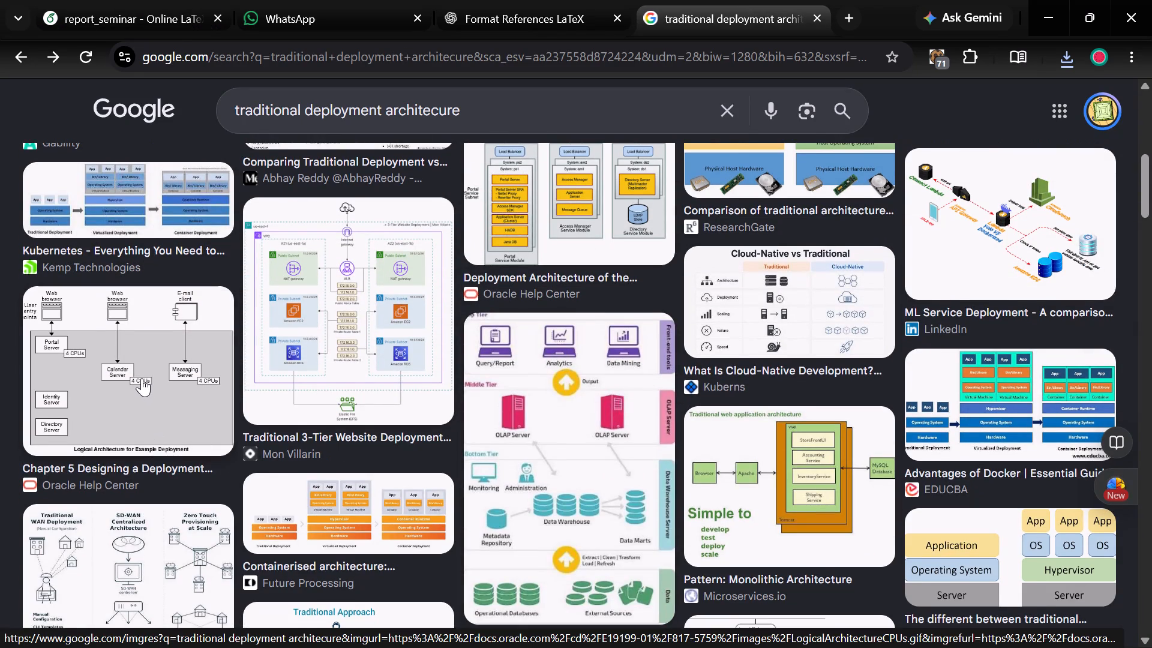
{"action": "scroll", "coordinate": [142, 378], "scroll_direction": "down", "scroll_amount": 1}
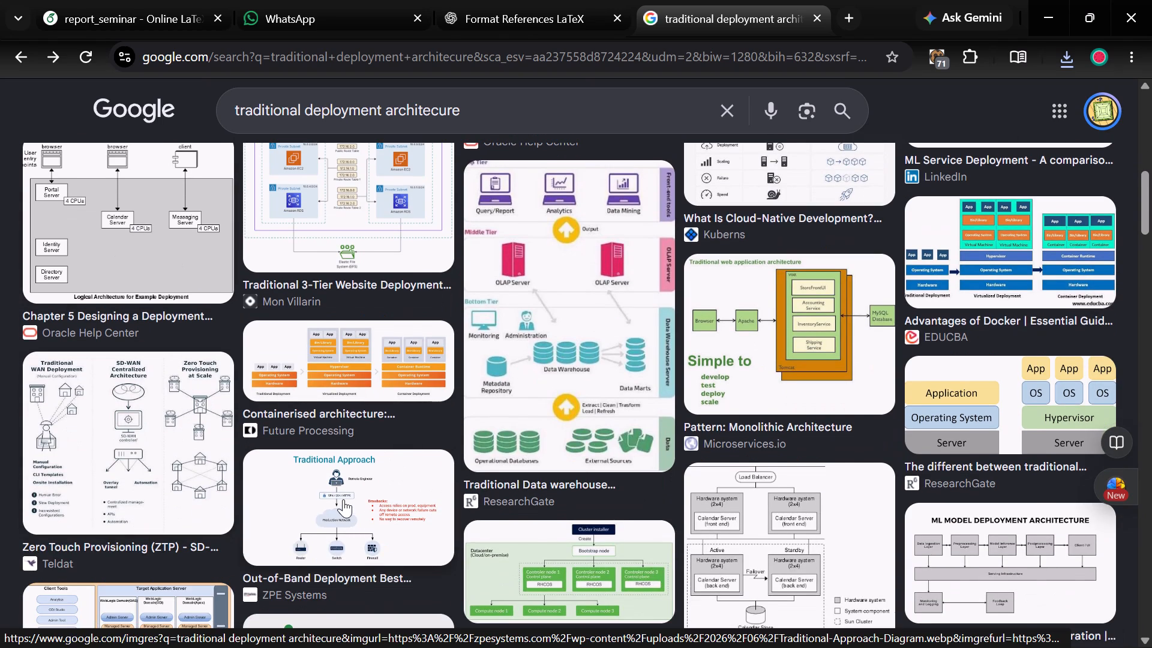
{"action": "scroll", "coordinate": [343, 499], "scroll_direction": "down", "scroll_amount": 2}
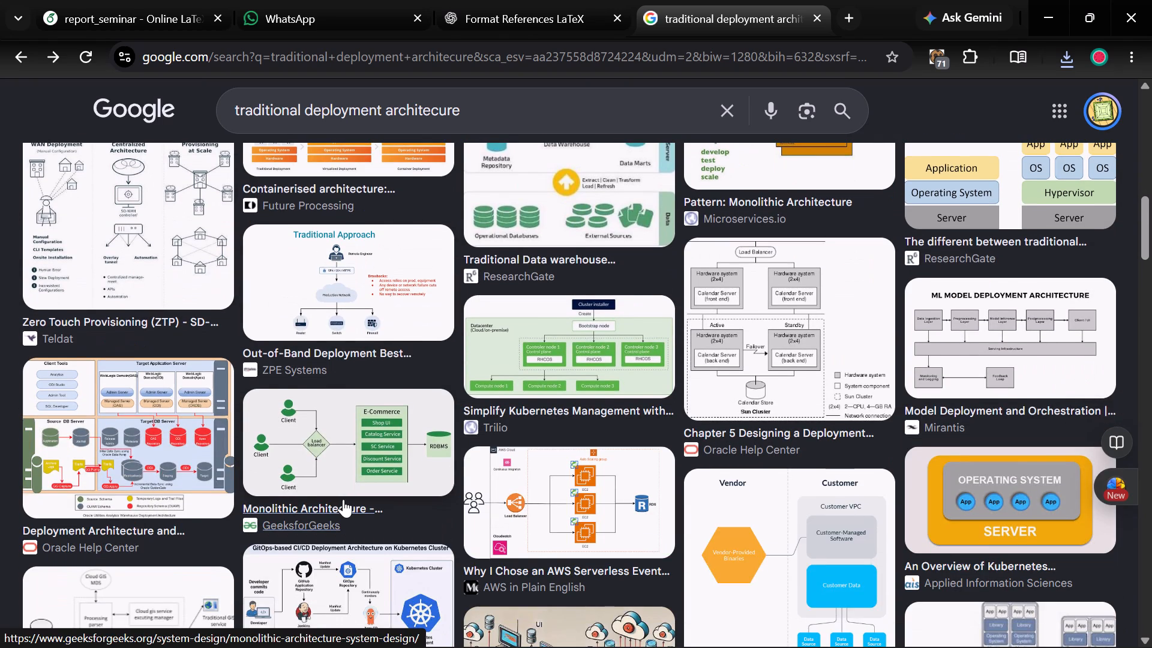
{"action": "scroll", "coordinate": [343, 499], "scroll_direction": "down", "scroll_amount": 1}
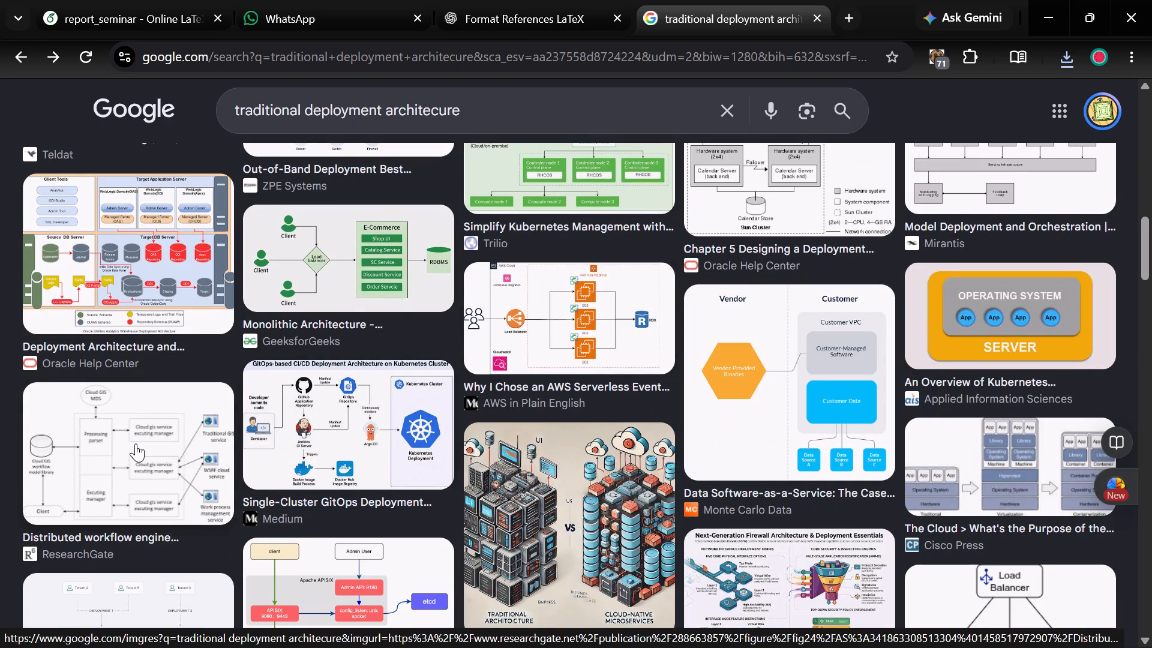
{"action": "scroll", "coordinate": [136, 443], "scroll_direction": "down", "scroll_amount": 1}
{"action": "left_click", "coordinate": [131, 369]}
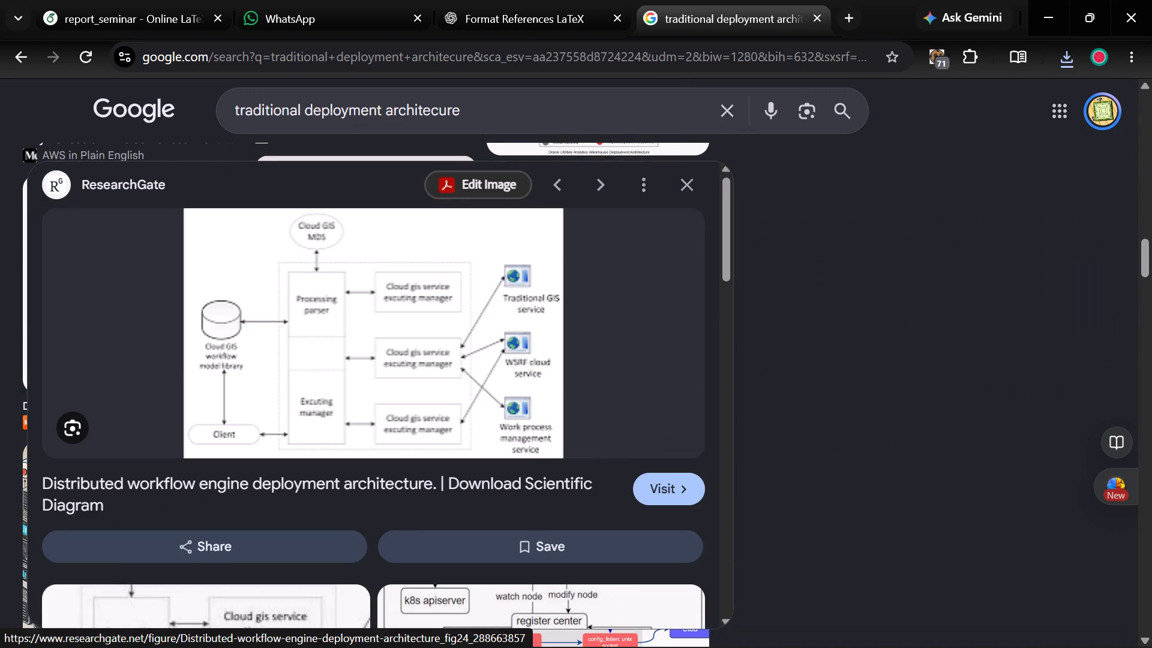
Refine the image search to "traditional cloud deployment architecure" and browse the resulting diagrams.
{"action": "left_click", "coordinate": [300, 112]}
{"action": "key", "text": "space"}
{"action": "type", "text": "cloud"}
{"action": "key", "text": "Return"}
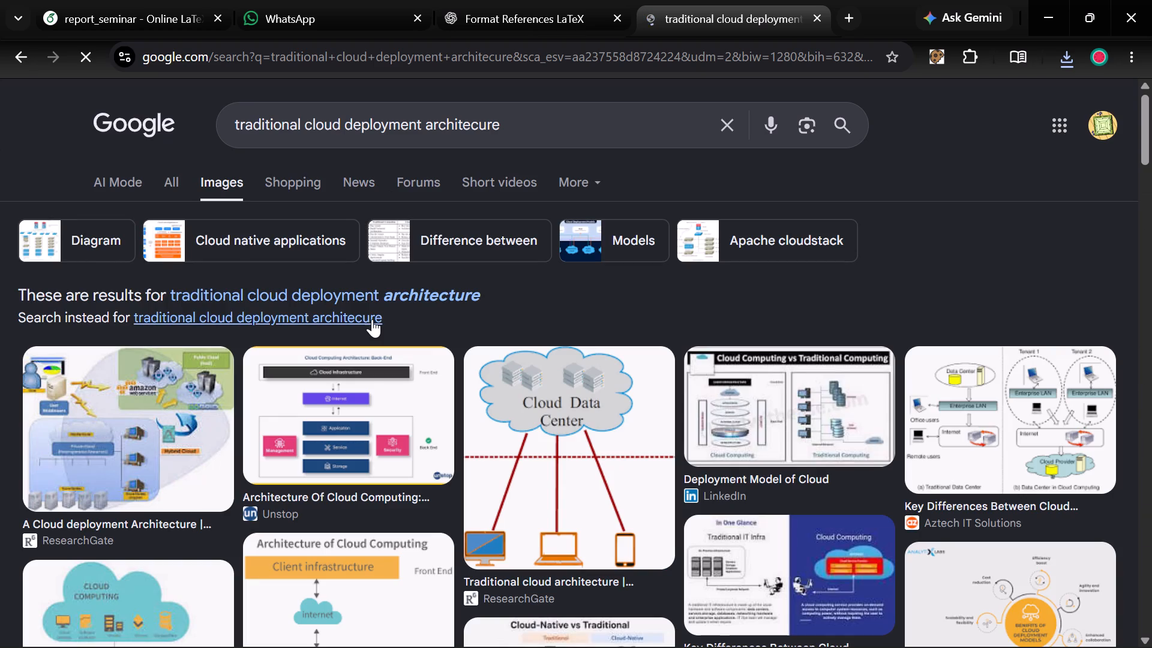
{"action": "scroll", "coordinate": [372, 319], "scroll_direction": "down", "scroll_amount": 2}
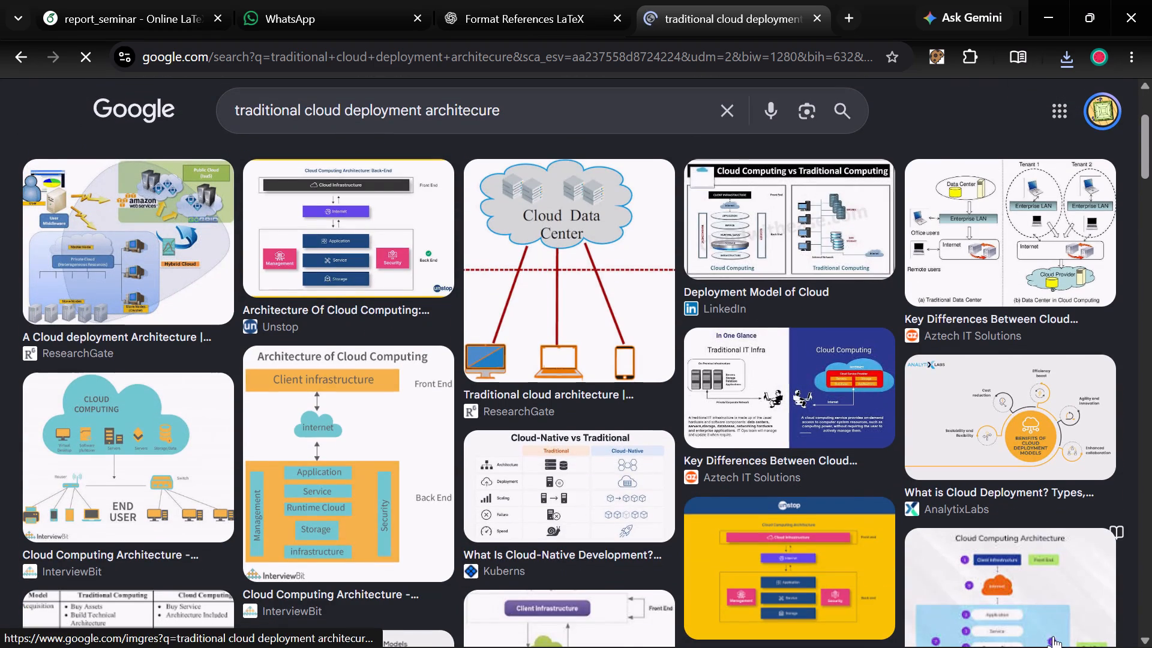
{"action": "scroll", "coordinate": [646, 386], "scroll_direction": "down", "scroll_amount": 2}
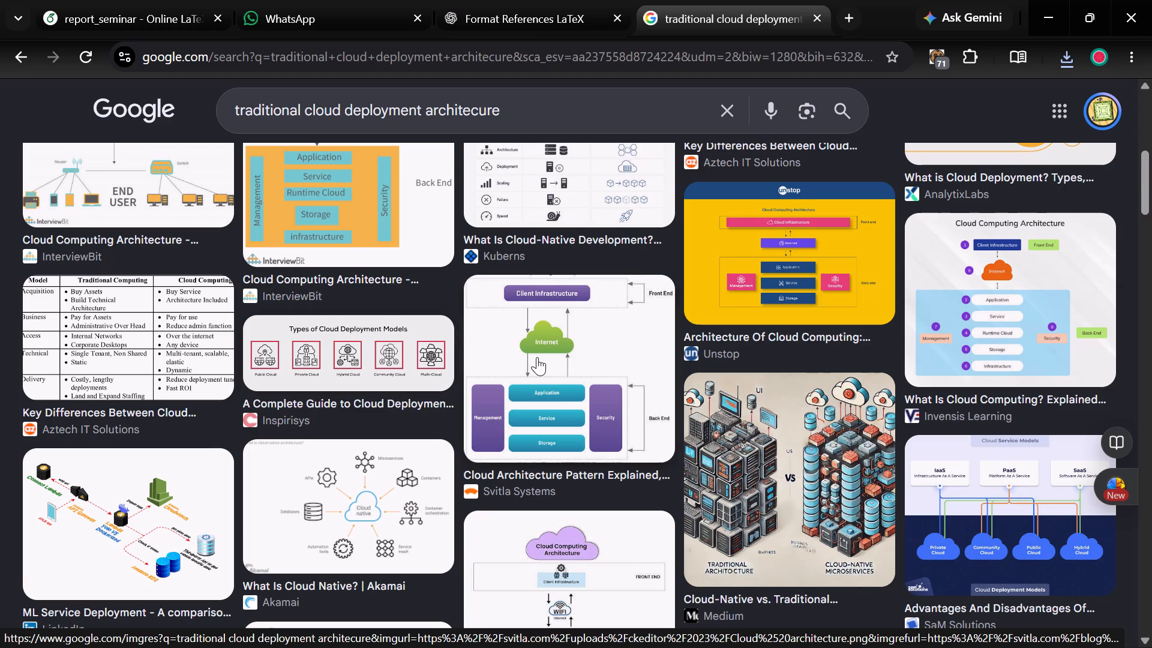
{"action": "scroll", "coordinate": [535, 358], "scroll_direction": "down", "scroll_amount": 1}
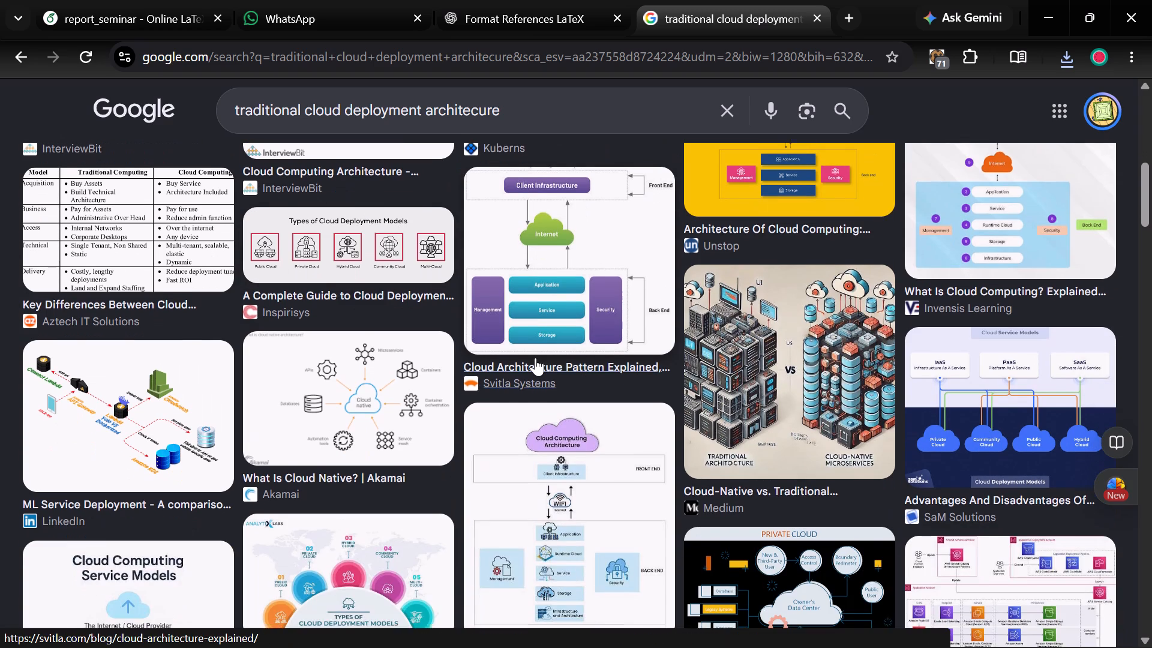
{"action": "scroll", "coordinate": [535, 358], "scroll_direction": "down", "scroll_amount": 2}
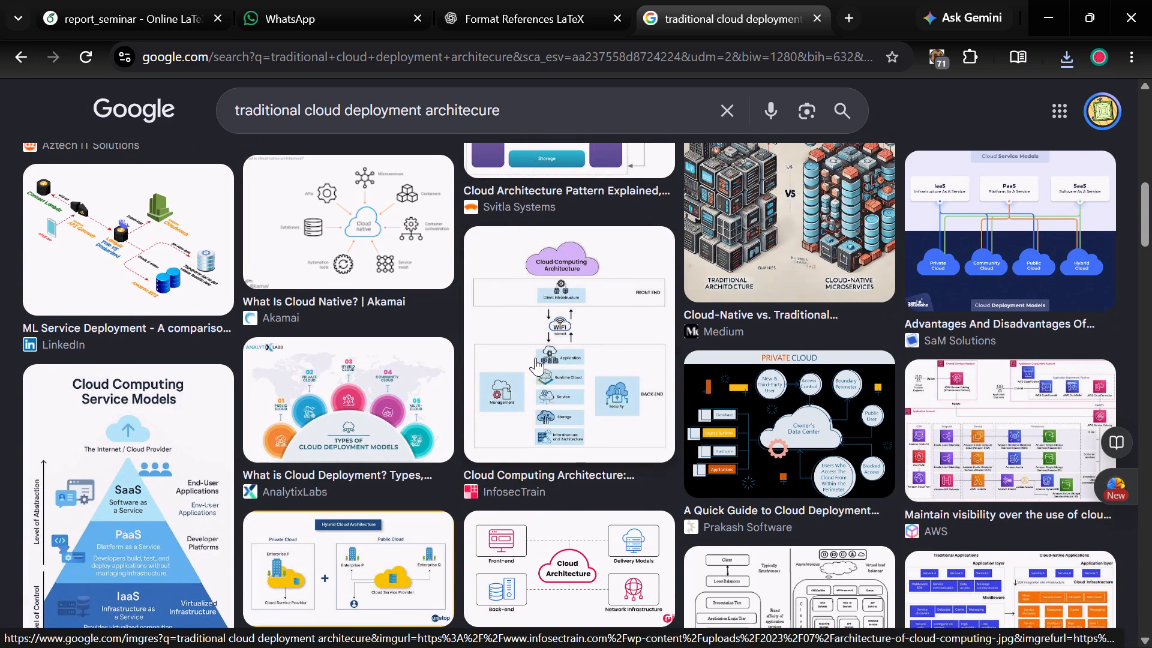
{"action": "scroll", "coordinate": [535, 358], "scroll_direction": "down", "scroll_amount": 3}
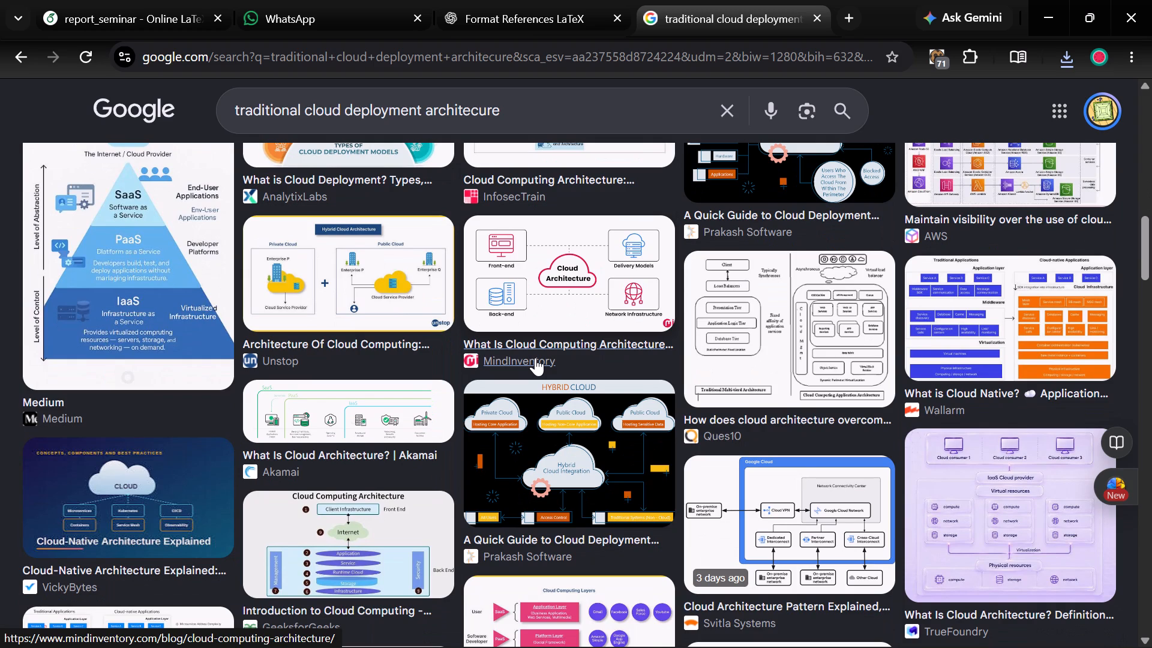
Switch back to Overleaf and recompile the seminar report.
{"action": "left_click", "coordinate": [93, 0]}
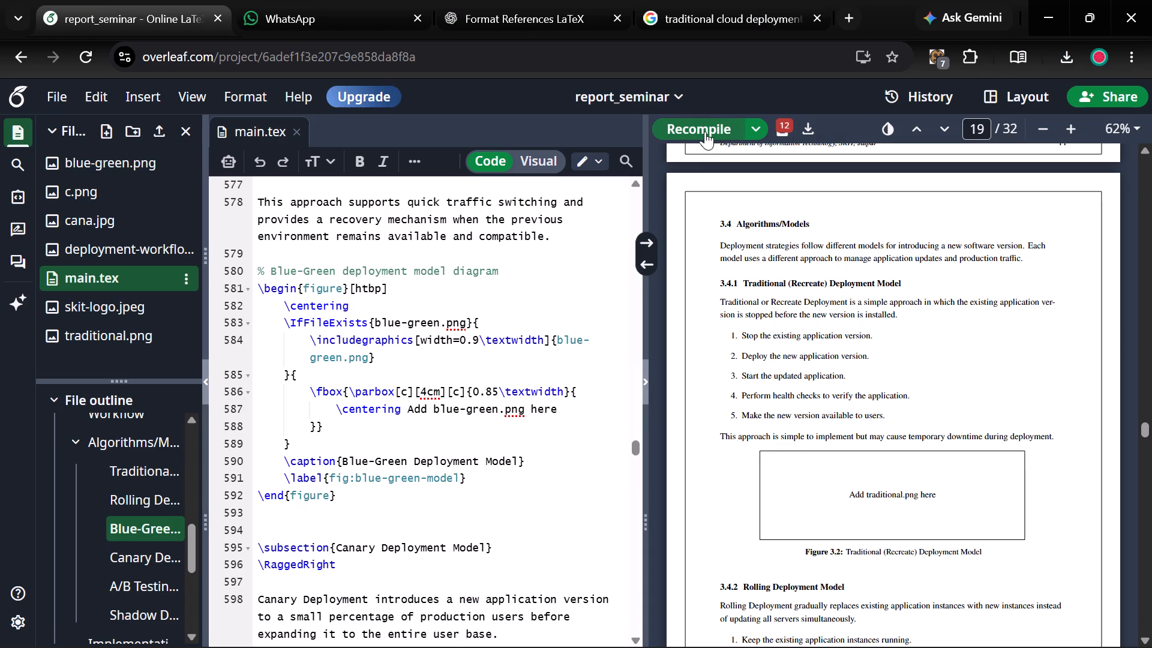
{"action": "left_click", "coordinate": [704, 130]}
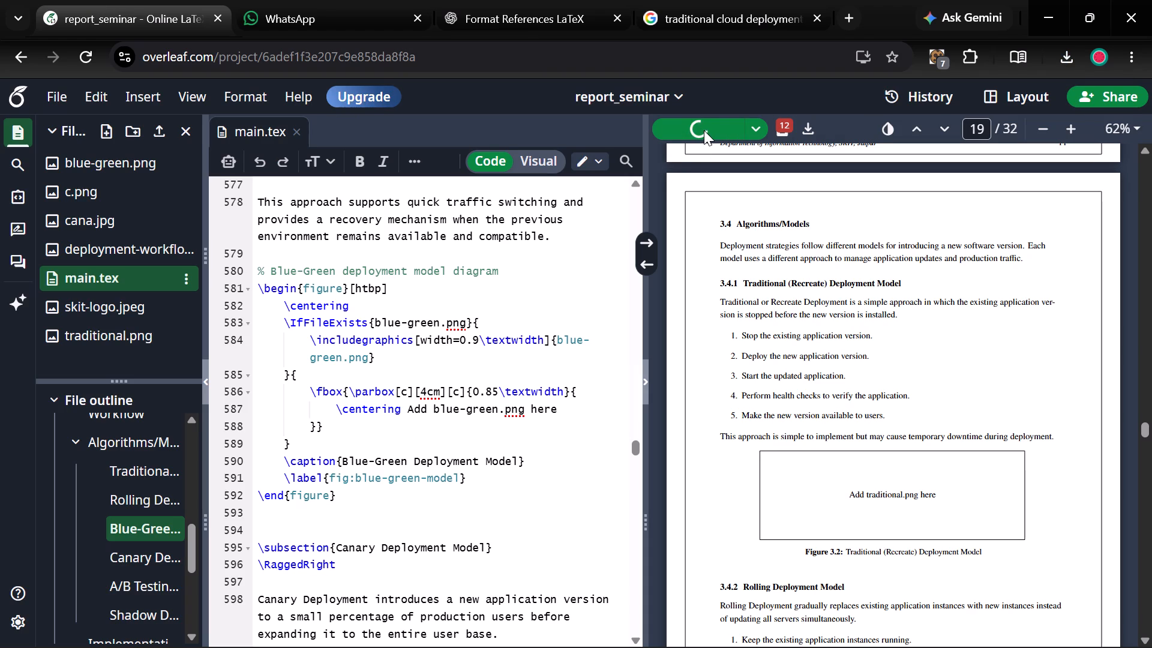
Review the Chapter 3 pages in the PDF preview, checking the section 3.4.1 figure and the rolling.png placeholder under 3.4.2.
{"action": "scroll", "coordinate": [839, 309], "scroll_direction": "up", "scroll_amount": 7}
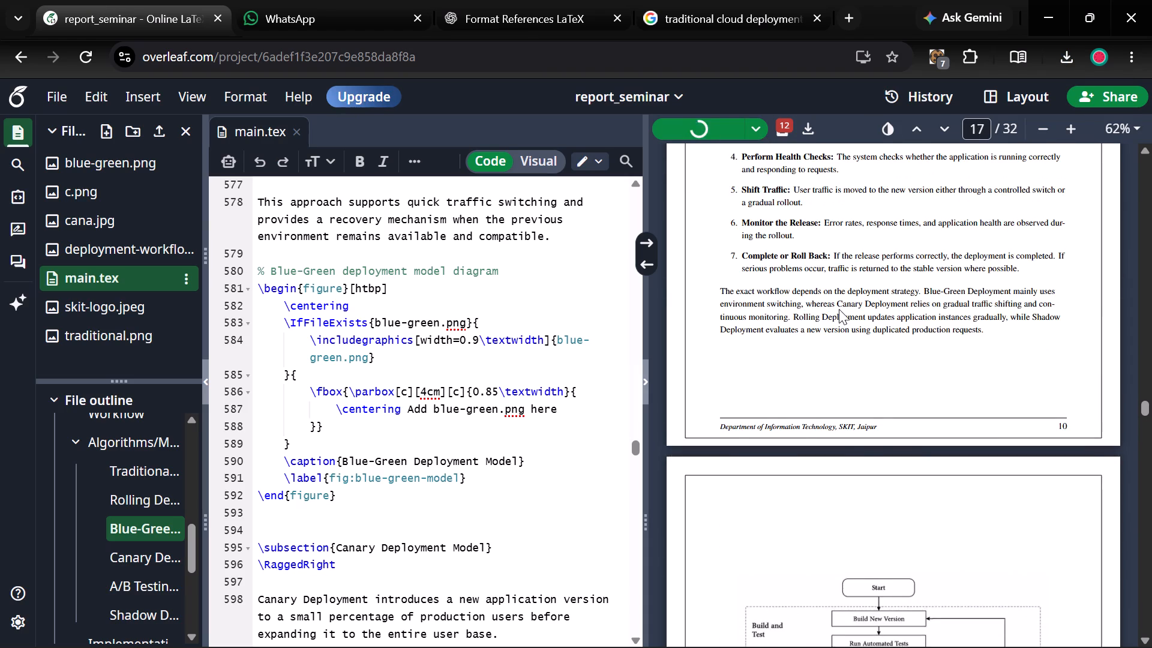
{"action": "scroll", "coordinate": [839, 309], "scroll_direction": "up", "scroll_amount": 6}
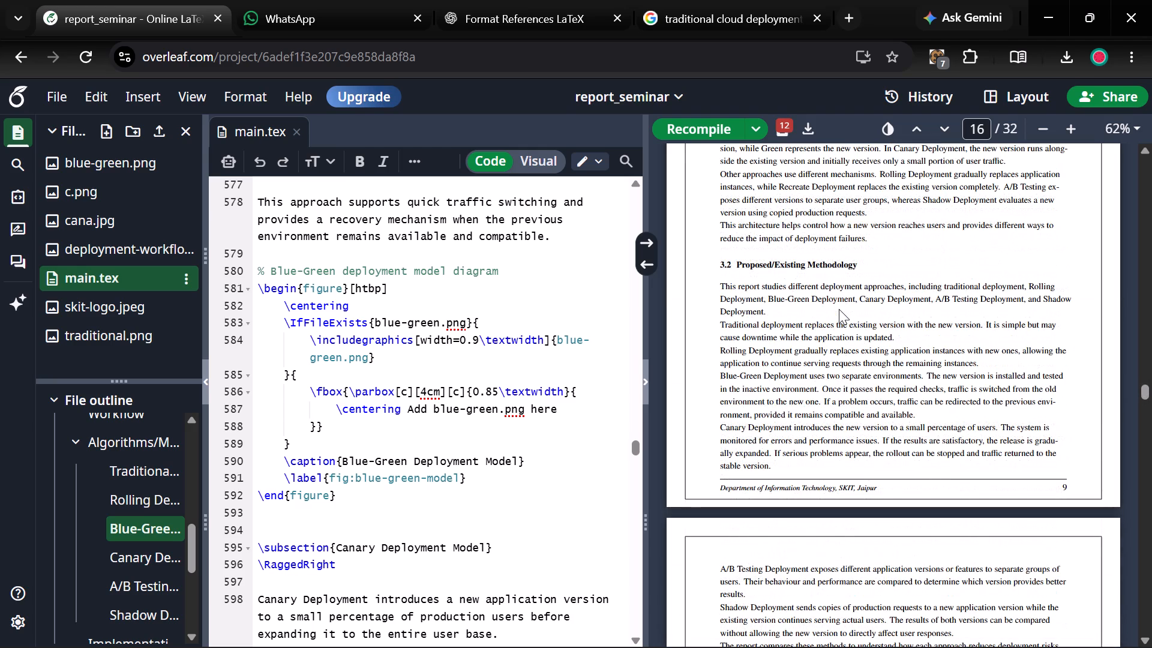
{"action": "scroll", "coordinate": [839, 309], "scroll_direction": "down", "scroll_amount": 1}
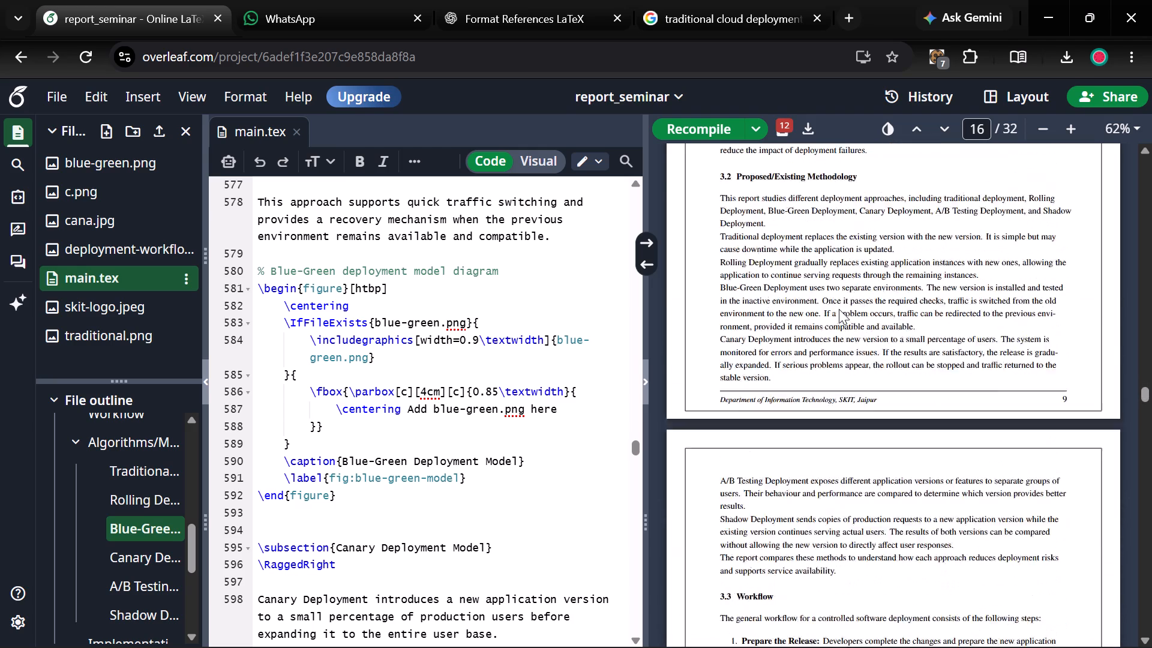
{"action": "scroll", "coordinate": [839, 309], "scroll_direction": "down", "scroll_amount": 3}
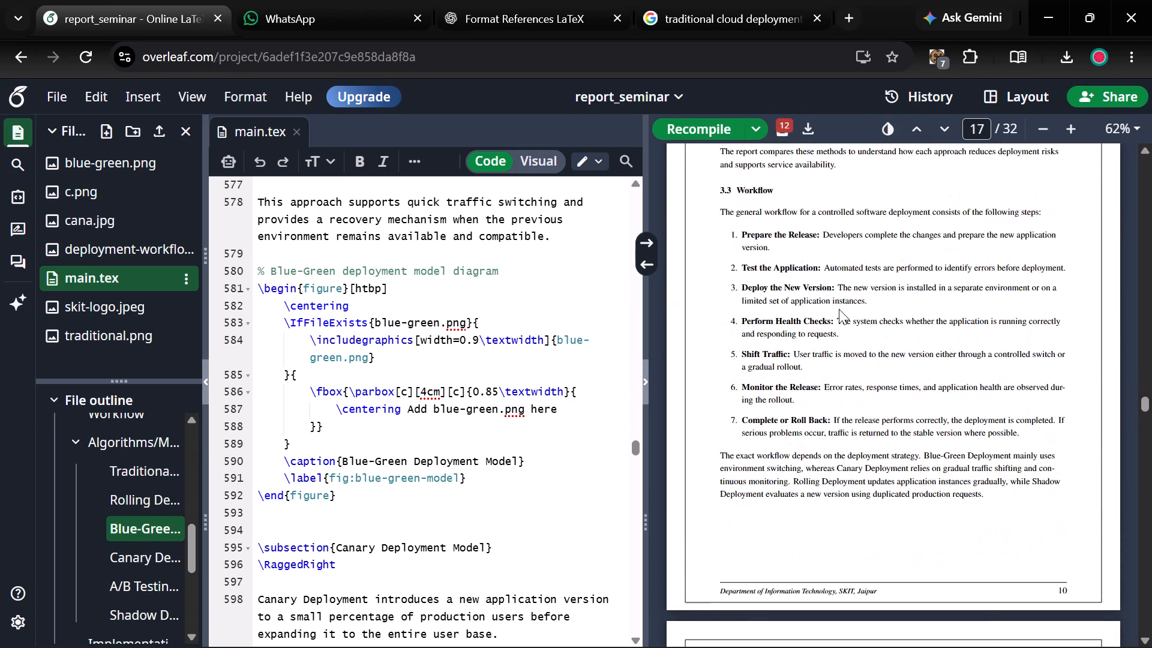
{"action": "scroll", "coordinate": [839, 309], "scroll_direction": "down", "scroll_amount": 8}
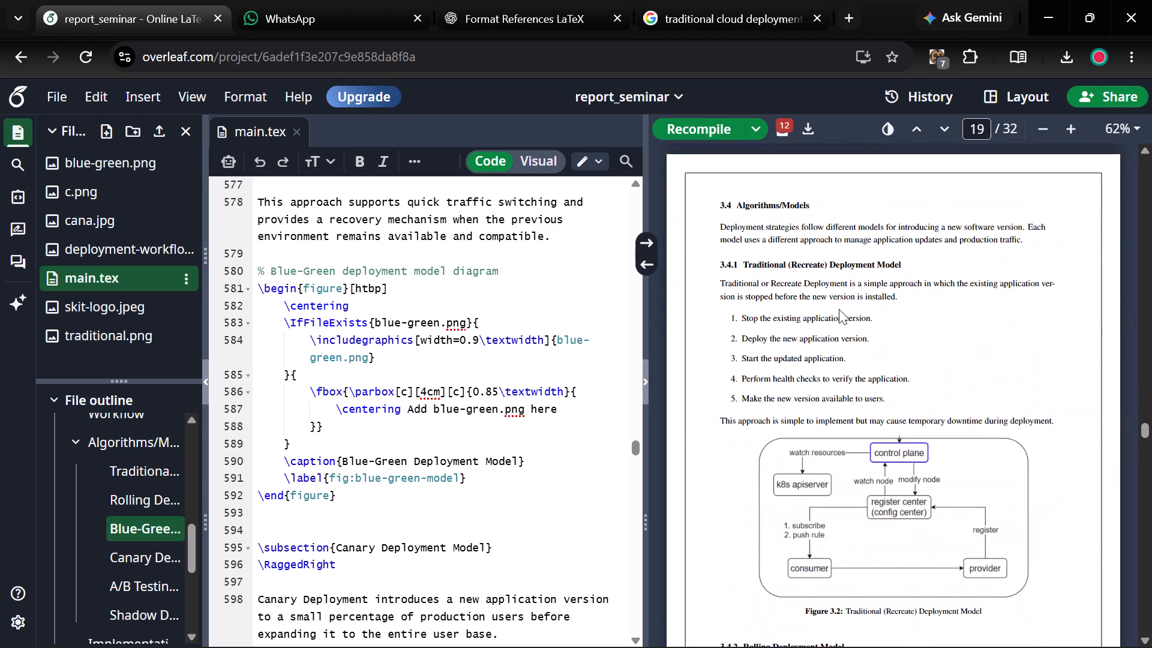
{"action": "scroll", "coordinate": [839, 309], "scroll_direction": "down", "scroll_amount": 3}
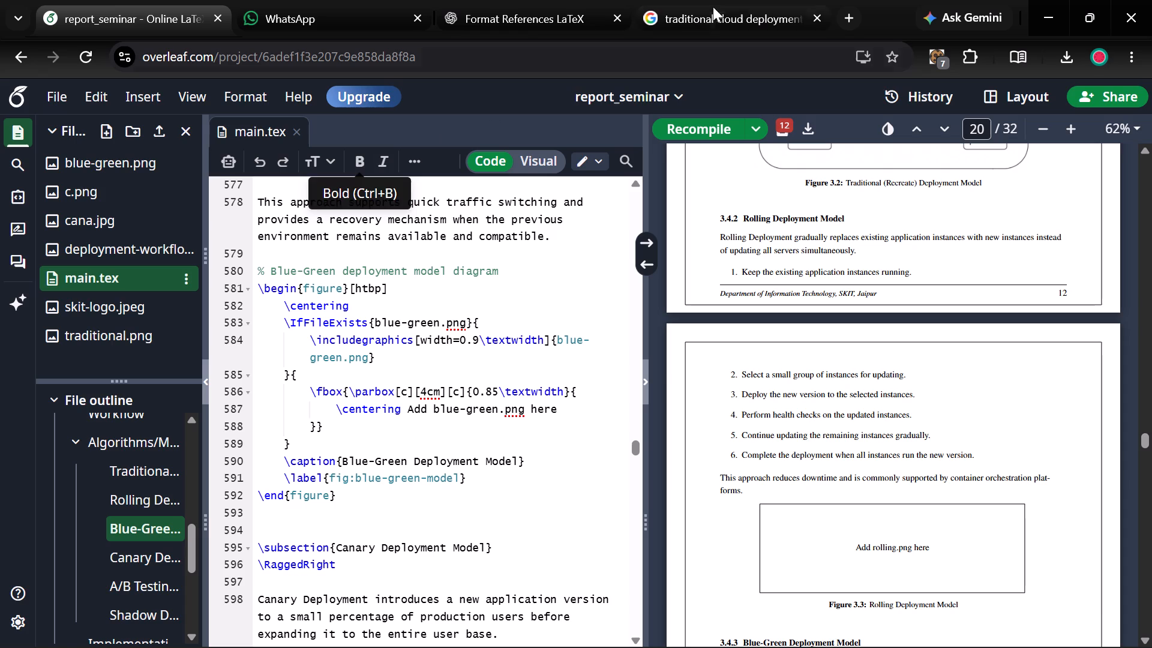
Switch to the Google Images results and search for "rolling deployment".
{"action": "left_click", "coordinate": [680, 1]}
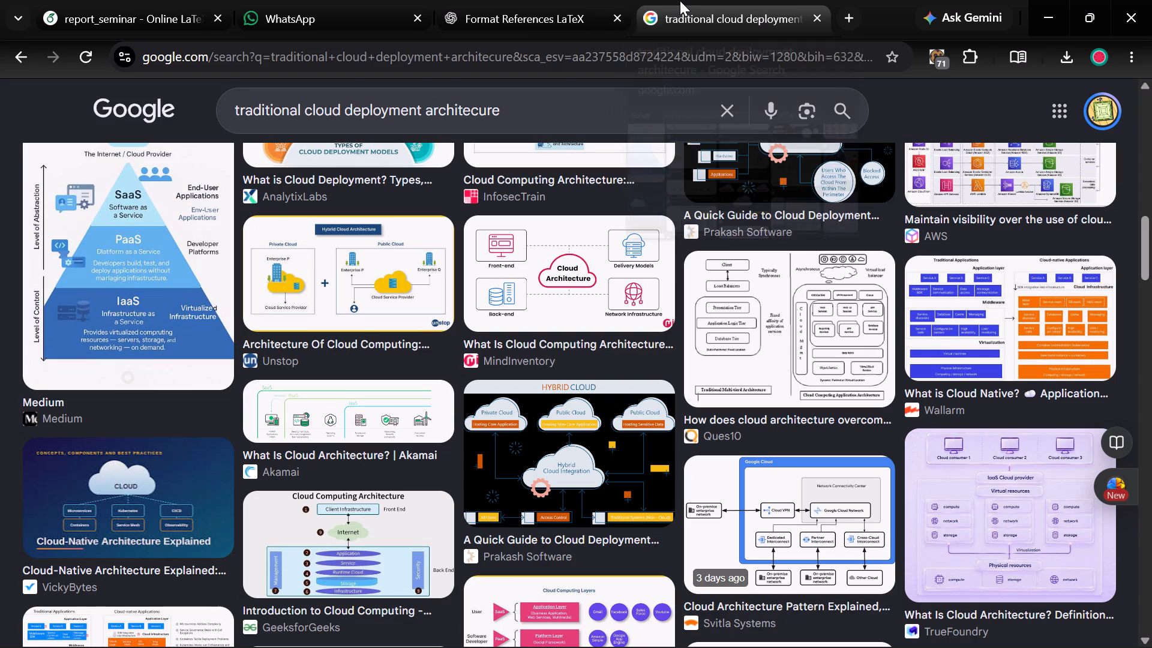
{"action": "left_click", "coordinate": [734, 112]}
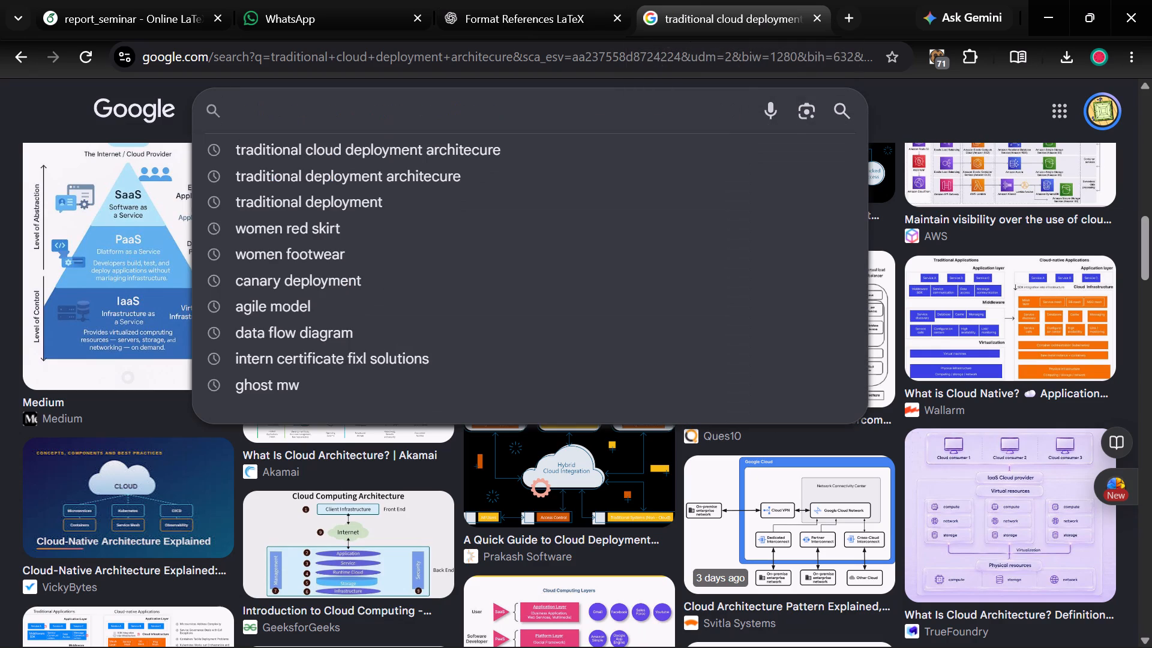
{"action": "type", "text": "rollo"}
{"action": "key", "text": "BackSpace"}
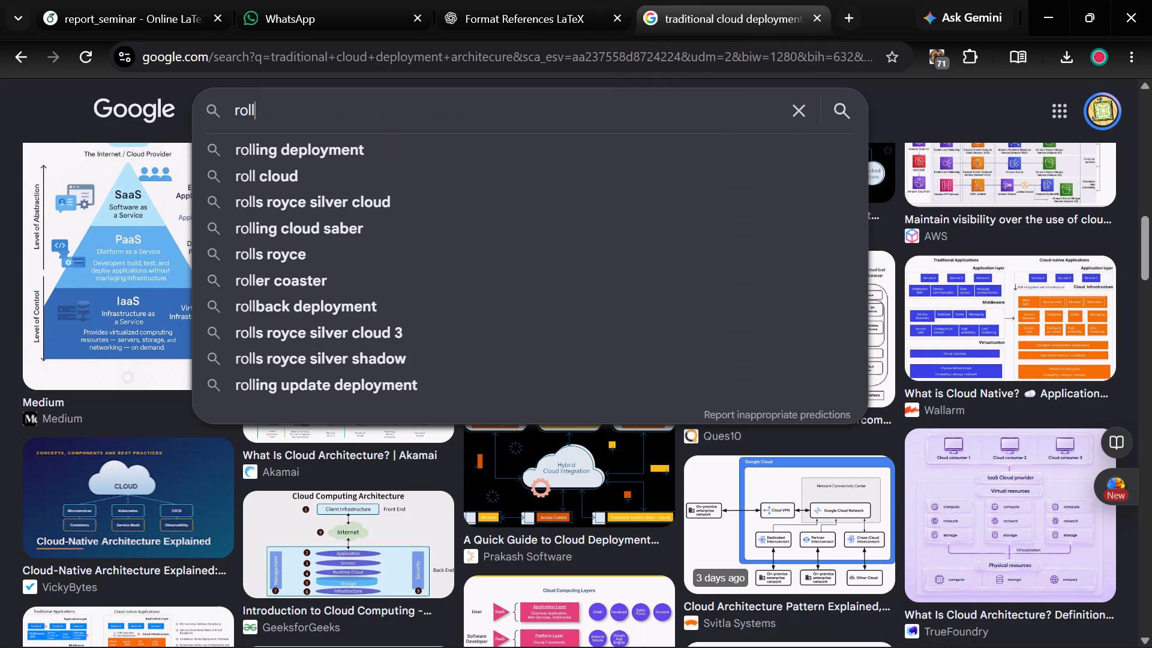
{"action": "type", "text": "ing"}
{"action": "key", "text": "space"}
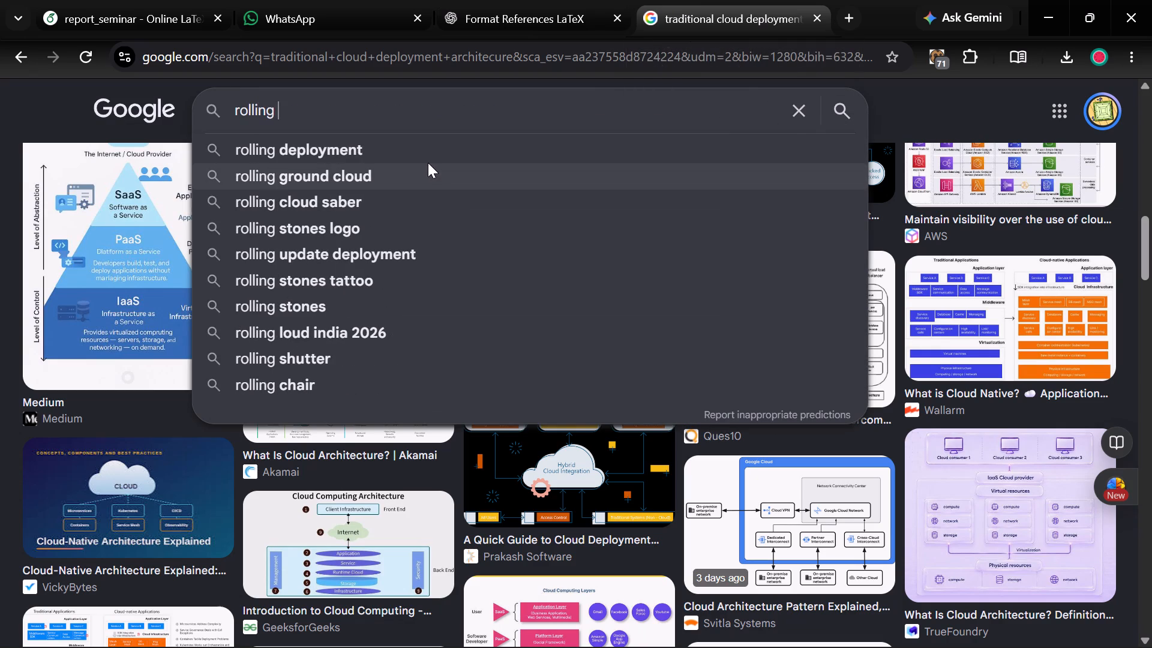
{"action": "left_click", "coordinate": [424, 150]}
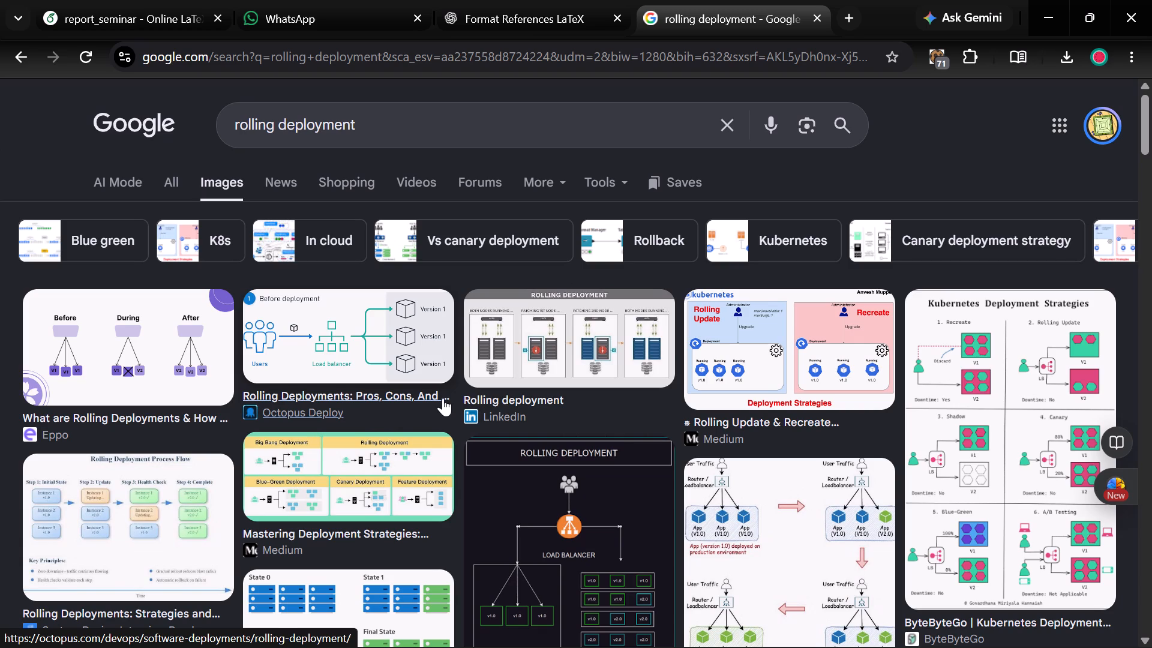
Switch back to Overleaf and look through the Canary, A/B Testing and Shadow Deployment Model subsections in main.tex.
{"action": "left_click", "coordinate": [146, 0]}
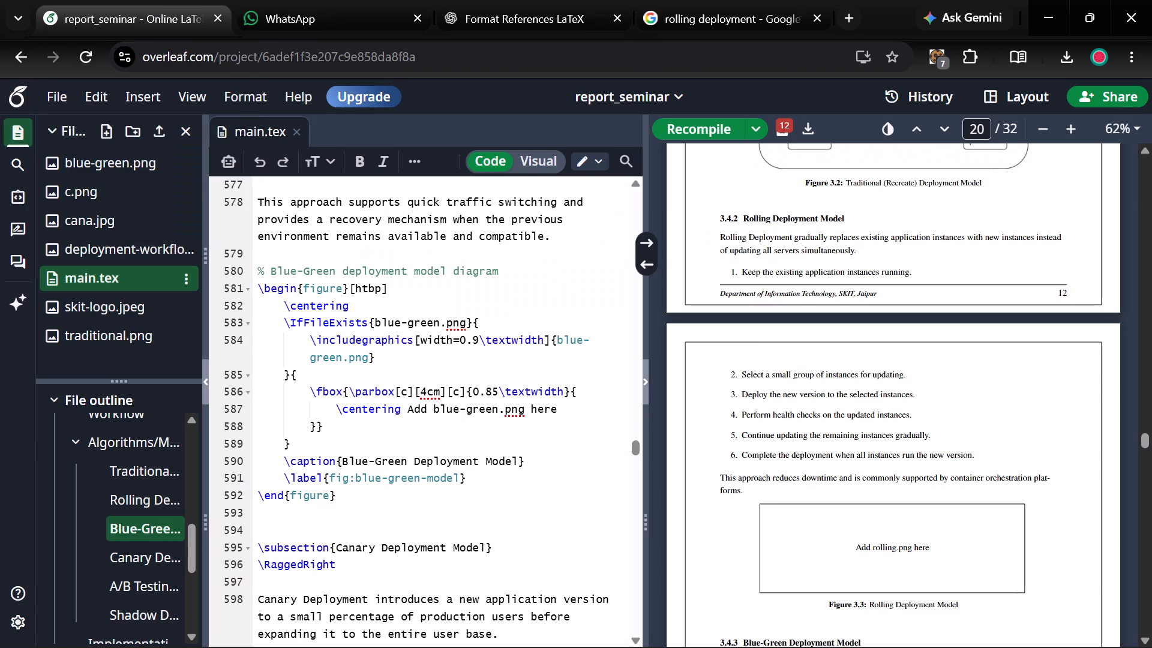
{"action": "scroll", "coordinate": [468, 353], "scroll_direction": "down", "scroll_amount": 2}
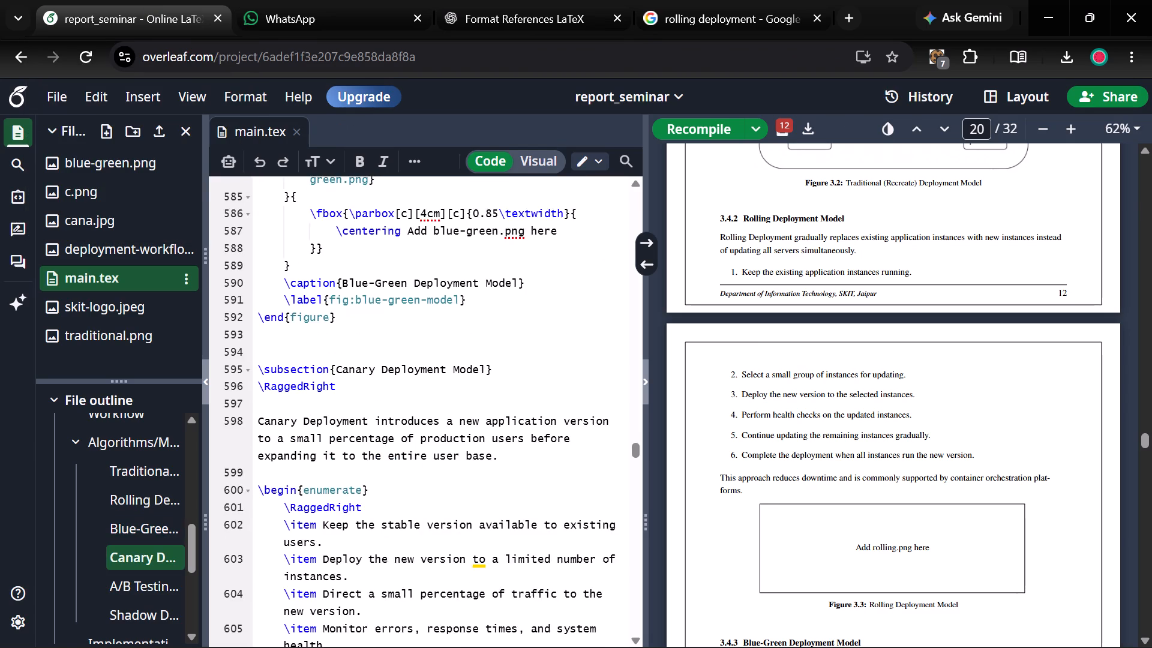
{"action": "scroll", "coordinate": [468, 353], "scroll_direction": "down", "scroll_amount": 5}
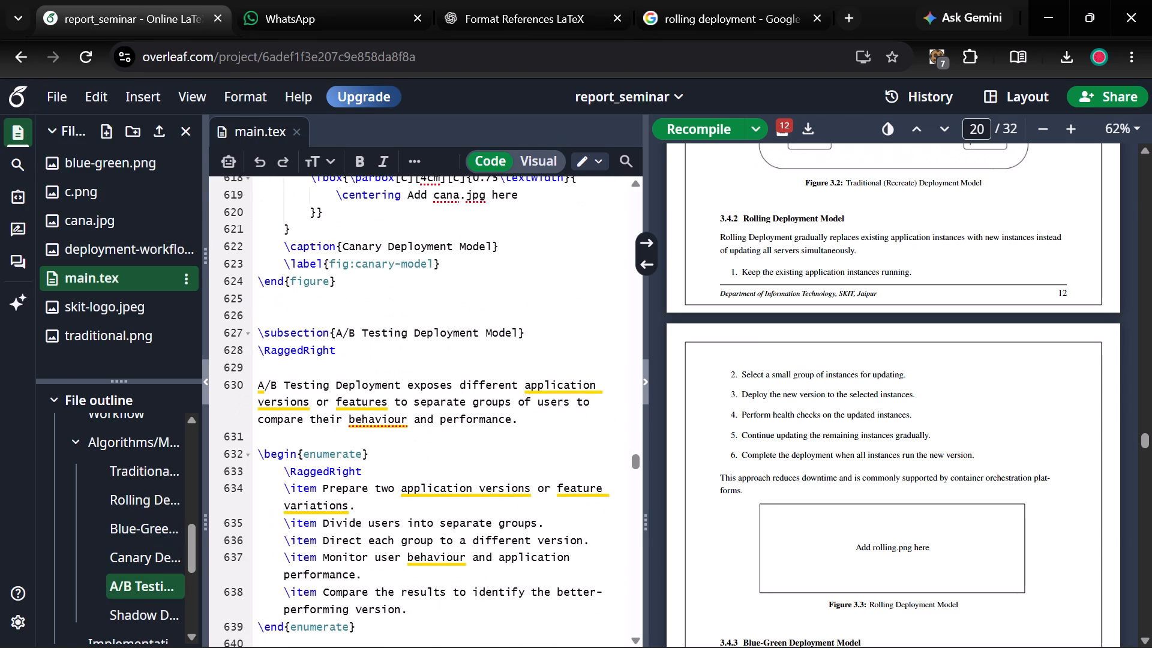
{"action": "scroll", "coordinate": [468, 353], "scroll_direction": "down", "scroll_amount": 1}
{"action": "scroll", "coordinate": [389, 332], "scroll_direction": "down", "scroll_amount": 5}
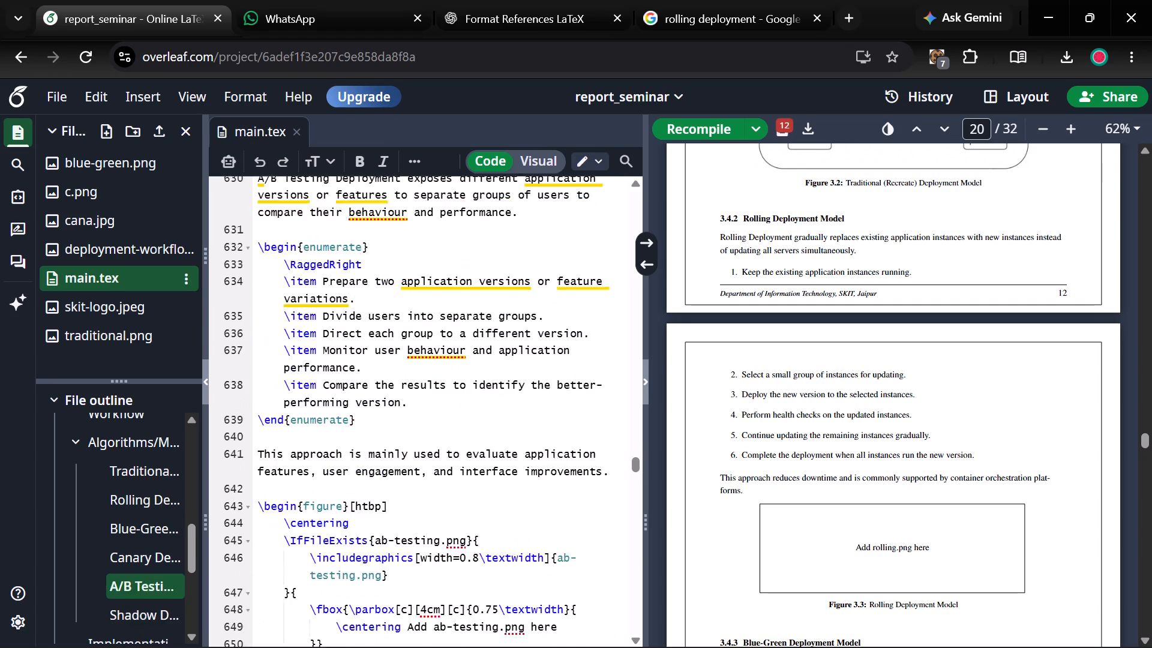
{"action": "scroll", "coordinate": [307, 419], "scroll_direction": "down", "scroll_amount": 1}
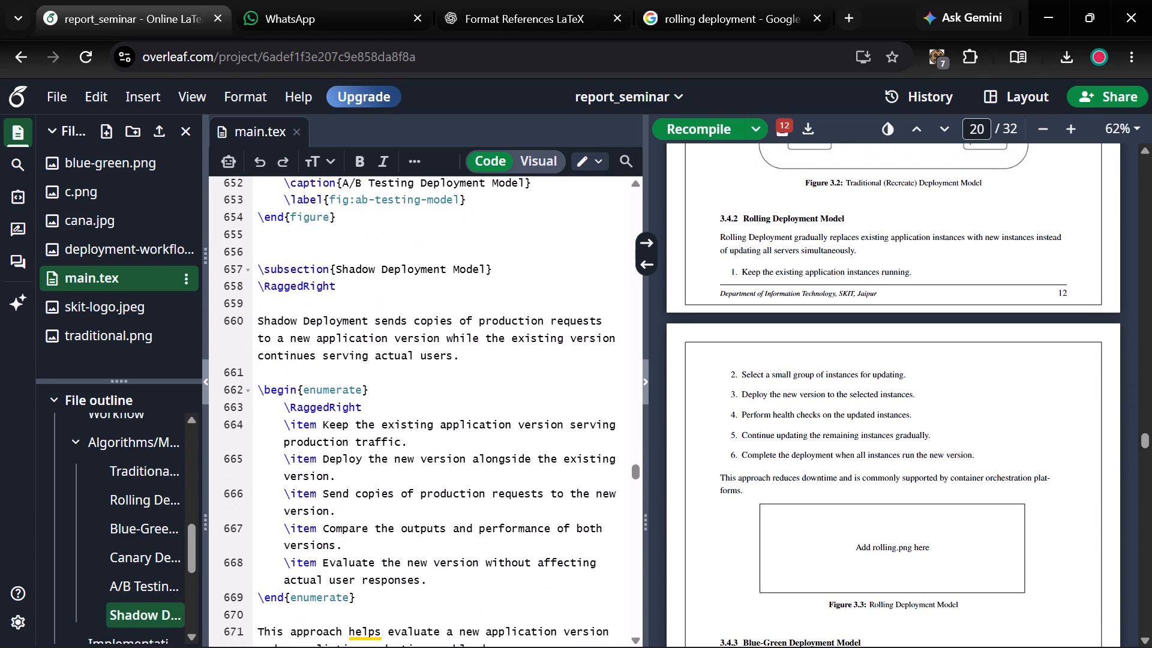
Delete the Rolling Deployment Model subsection's heading, introduction, numbered list and closing paragraph from main.tex, up to its figure block.
{"action": "scroll", "coordinate": [332, 265], "scroll_direction": "up", "scroll_amount": 8}
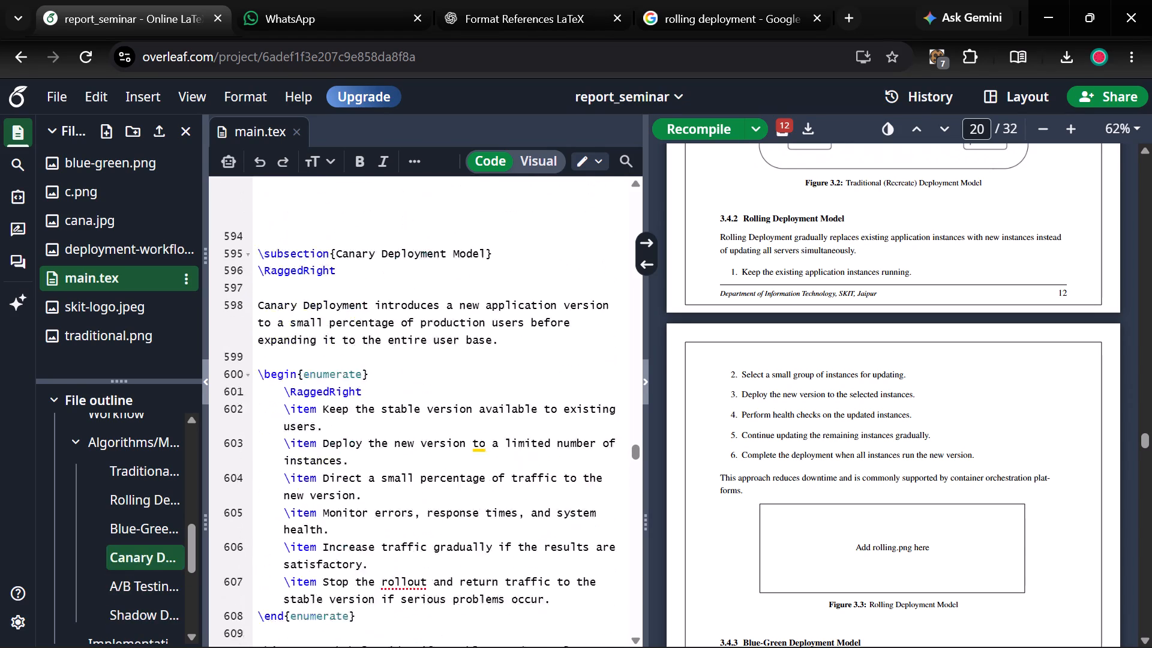
{"action": "scroll", "coordinate": [332, 265], "scroll_direction": "up", "scroll_amount": 7}
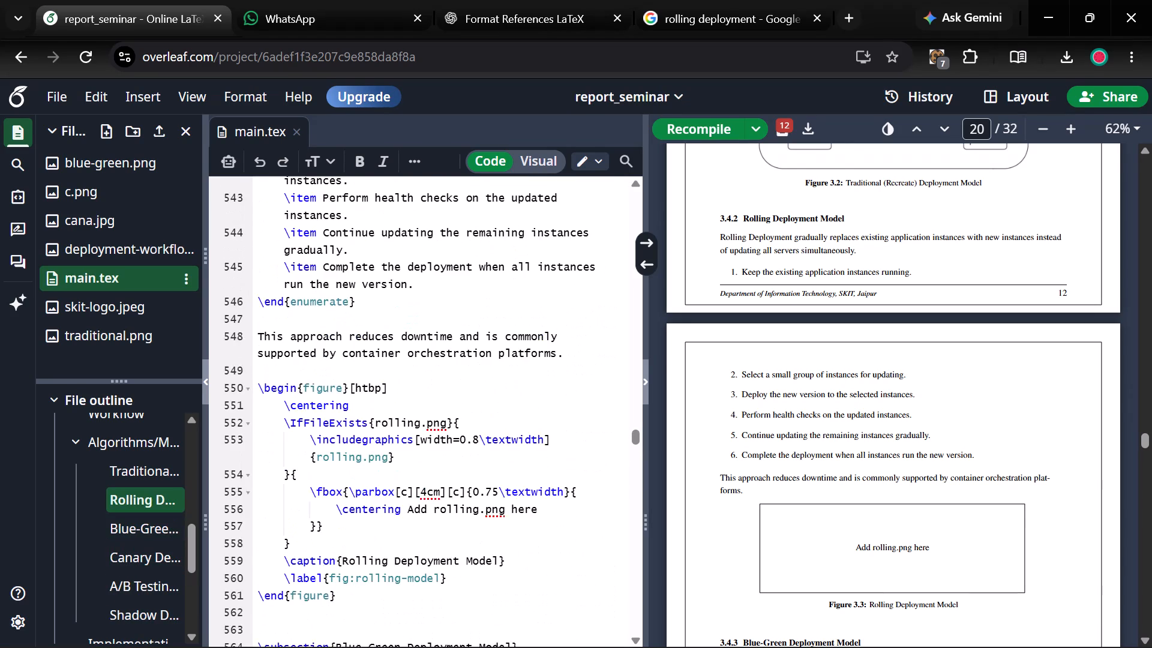
{"action": "scroll", "coordinate": [332, 265], "scroll_direction": "up", "scroll_amount": 5}
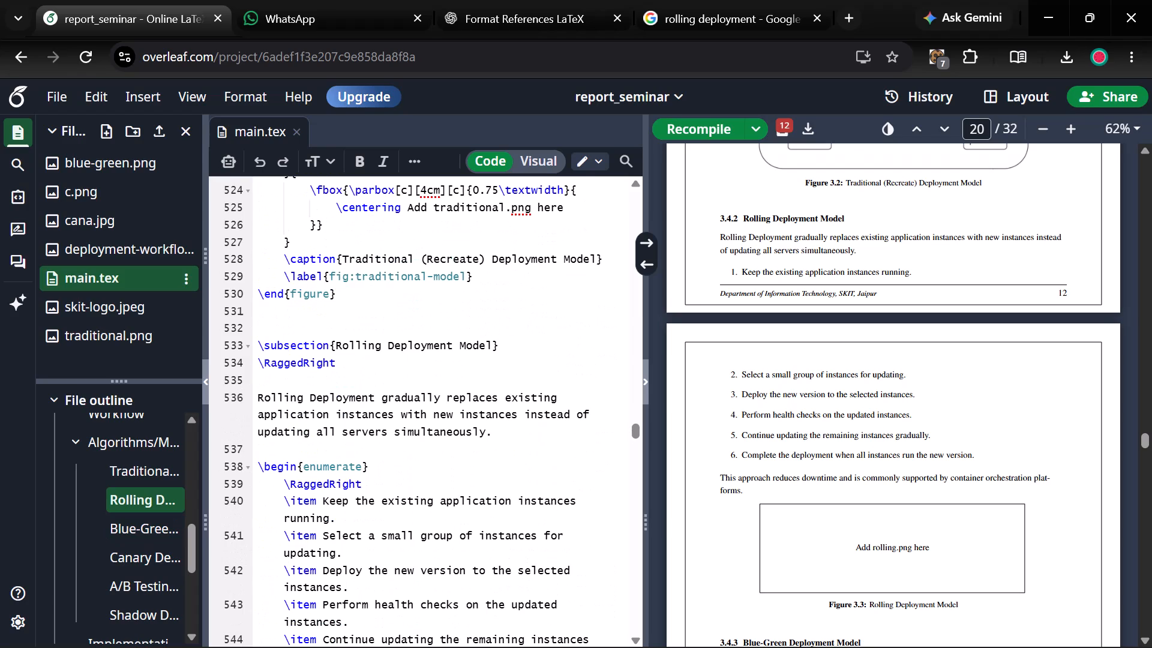
{"action": "left_click_drag", "start_coordinate": [289, 308], "coordinate": [329, 647]}
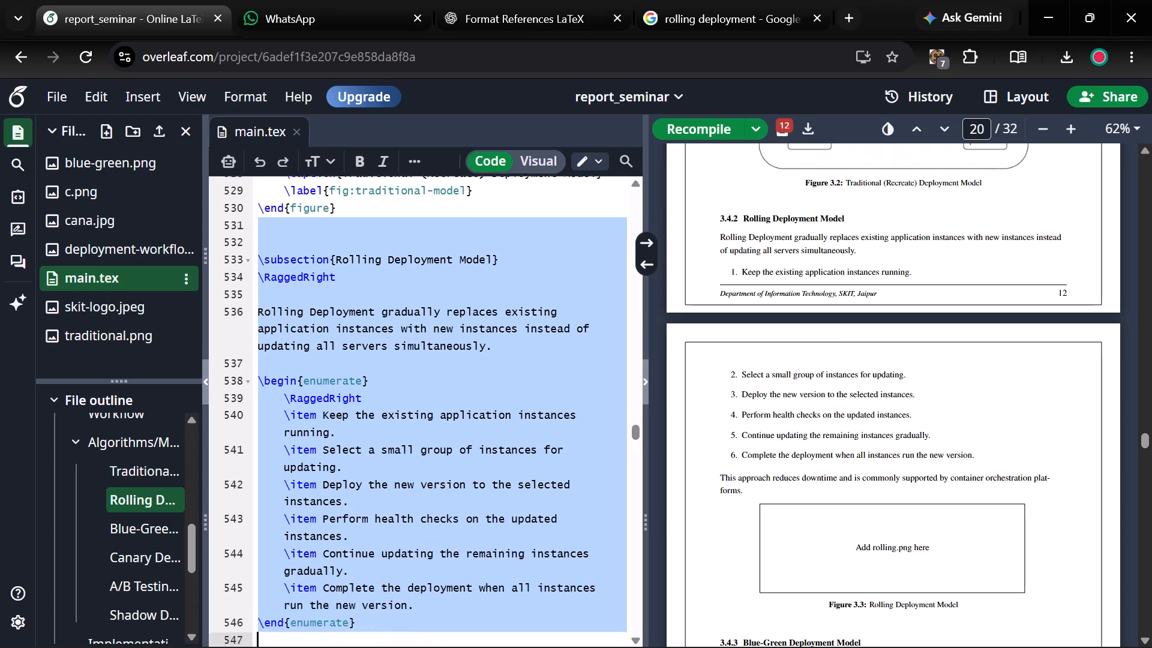
{"action": "left_click_drag", "start_coordinate": [329, 647], "coordinate": [354, 608]}
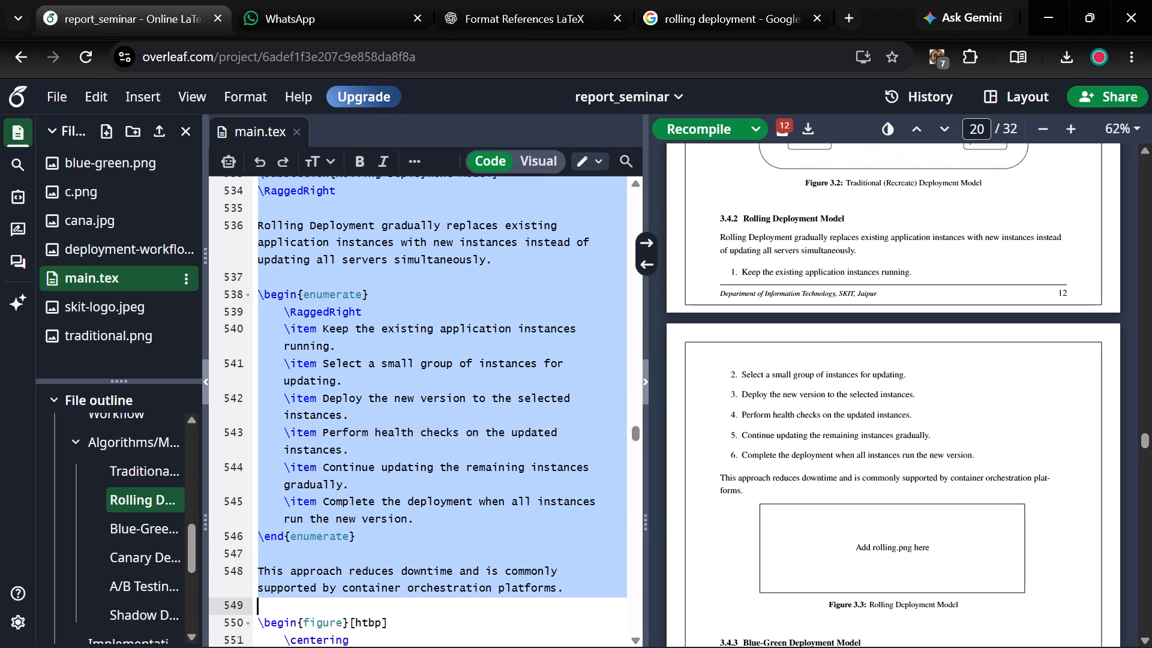
{"action": "key", "text": "BackSpace"}
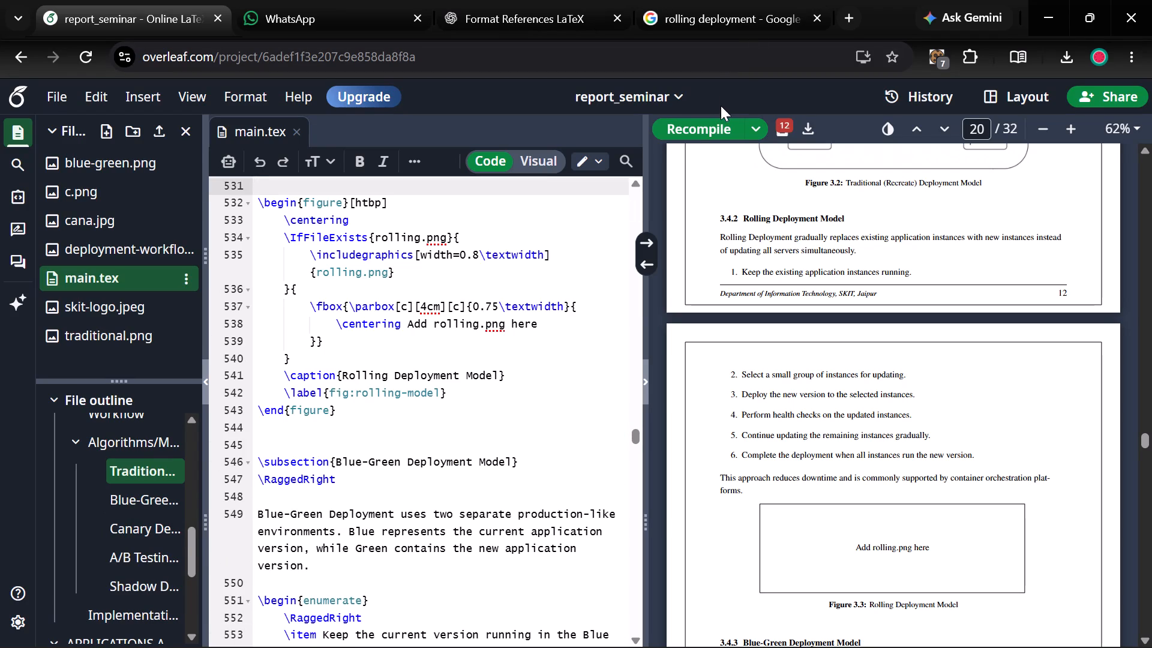
Recompile the report and check the pages around the Rolling Deployment Model figure in the PDF preview.
{"action": "left_click", "coordinate": [695, 127]}
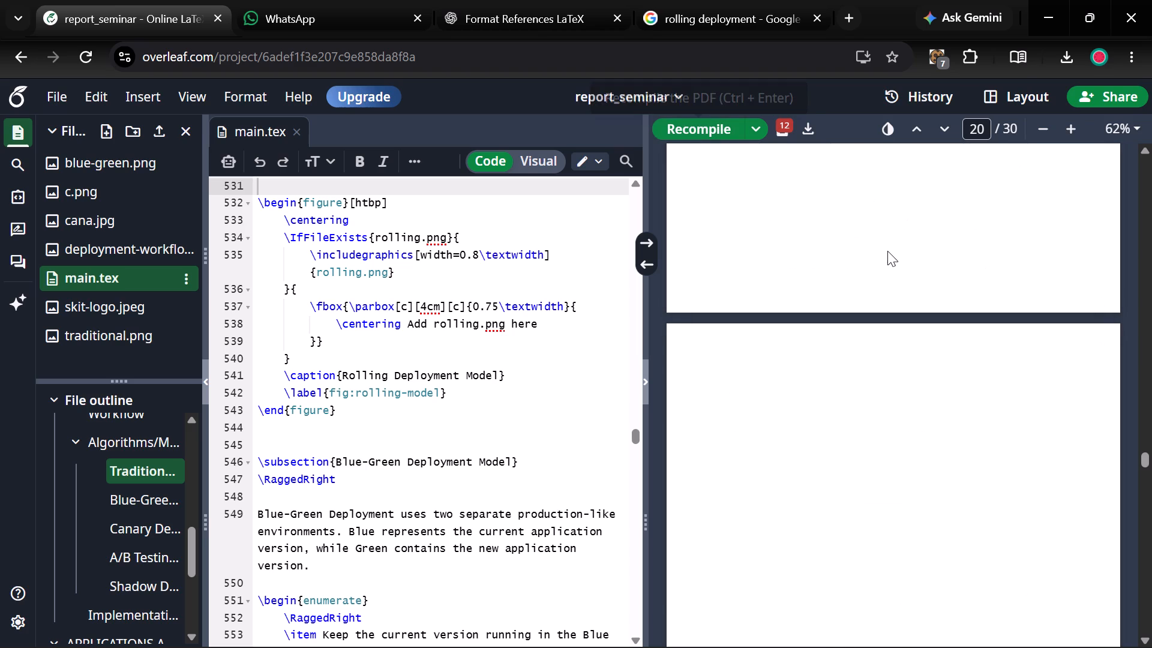
{"action": "scroll", "coordinate": [885, 250], "scroll_direction": "up", "scroll_amount": 2}
{"action": "scroll", "coordinate": [885, 250], "scroll_direction": "down", "scroll_amount": 2}
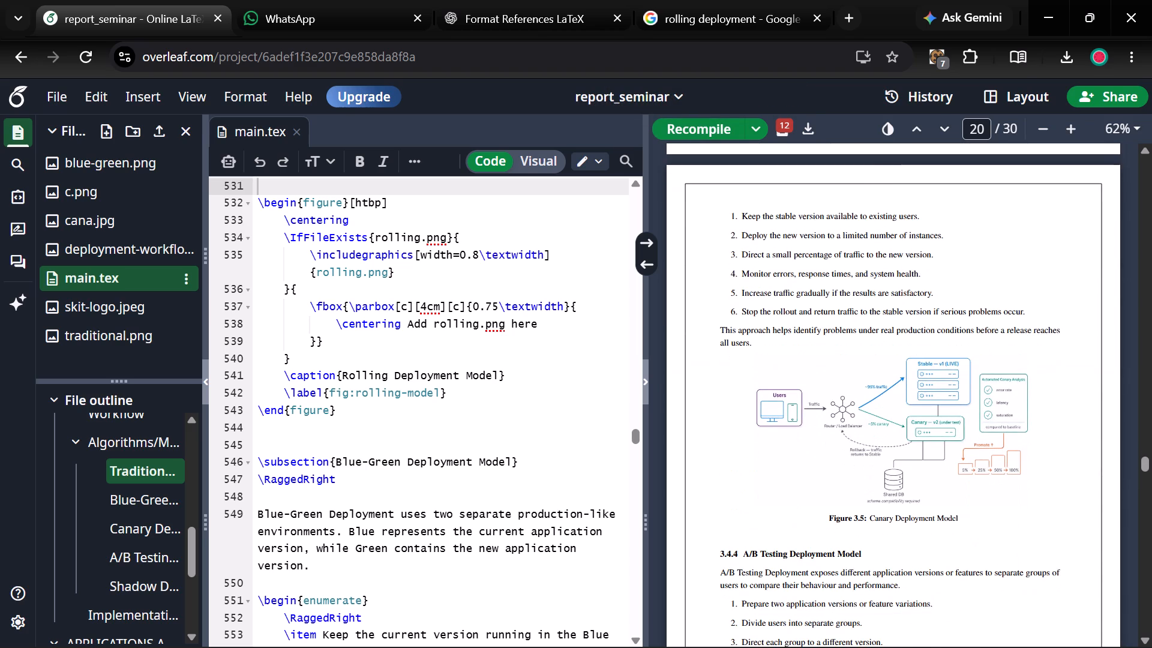
{"action": "scroll", "coordinate": [885, 250], "scroll_direction": "up", "scroll_amount": 6}
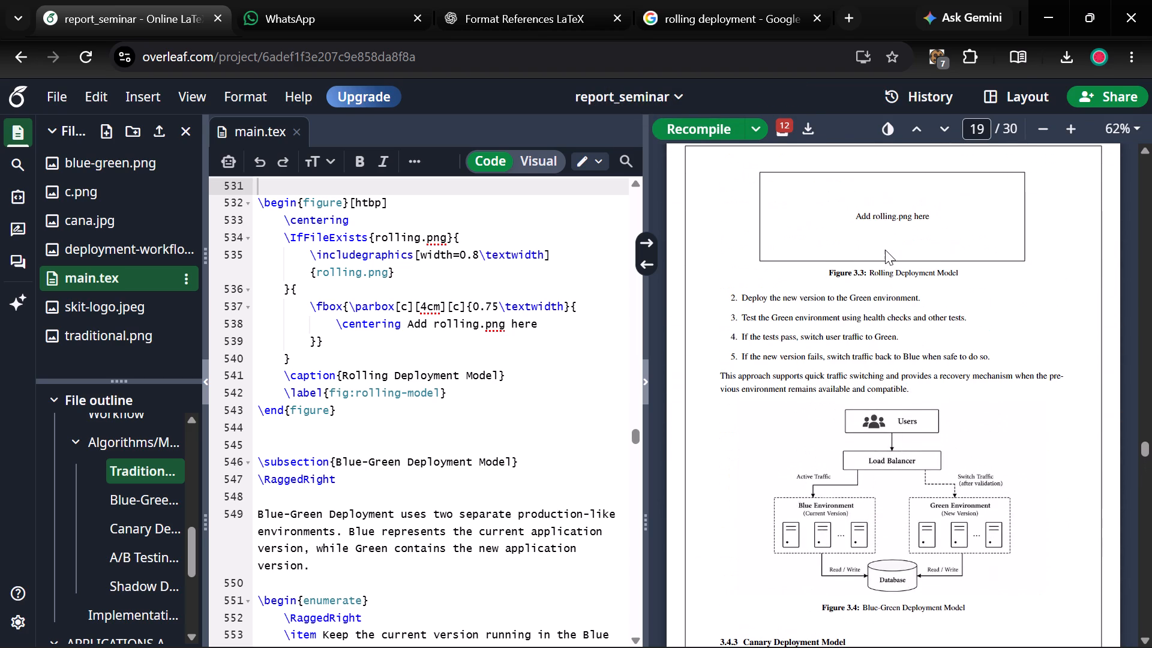
{"action": "scroll", "coordinate": [885, 250], "scroll_direction": "up", "scroll_amount": 1}
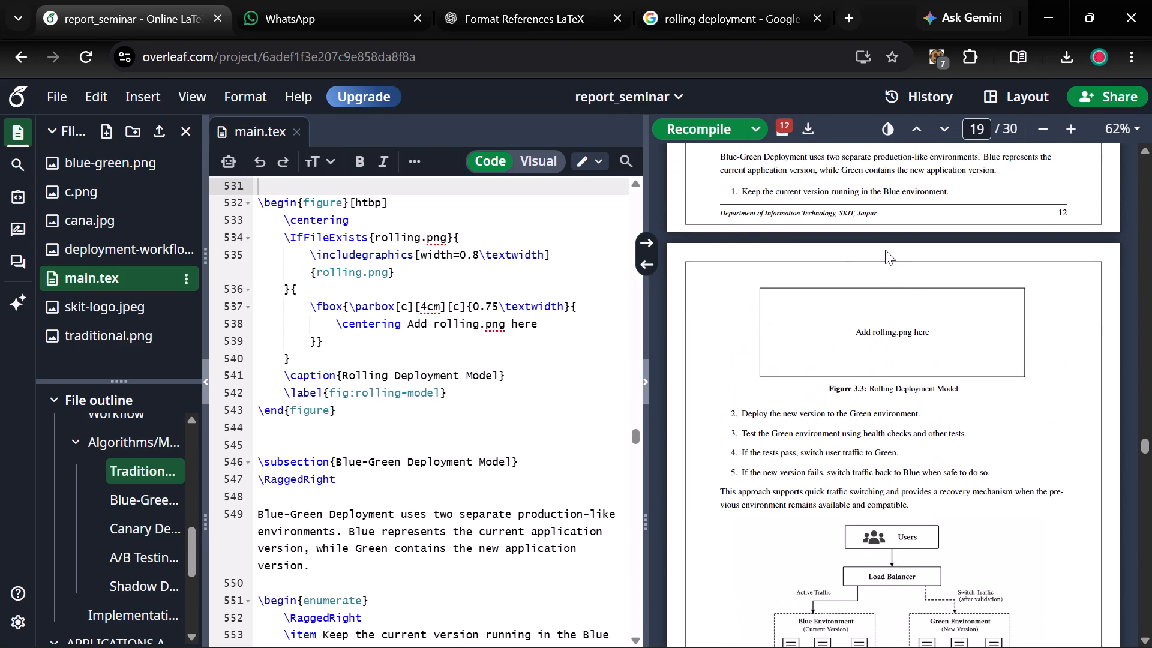
Delete the entire rolling.png figure block, including its caption and label, above the Blue-Green Deployment Model subsection.
{"action": "left_click_drag", "start_coordinate": [256, 196], "coordinate": [284, 216]}
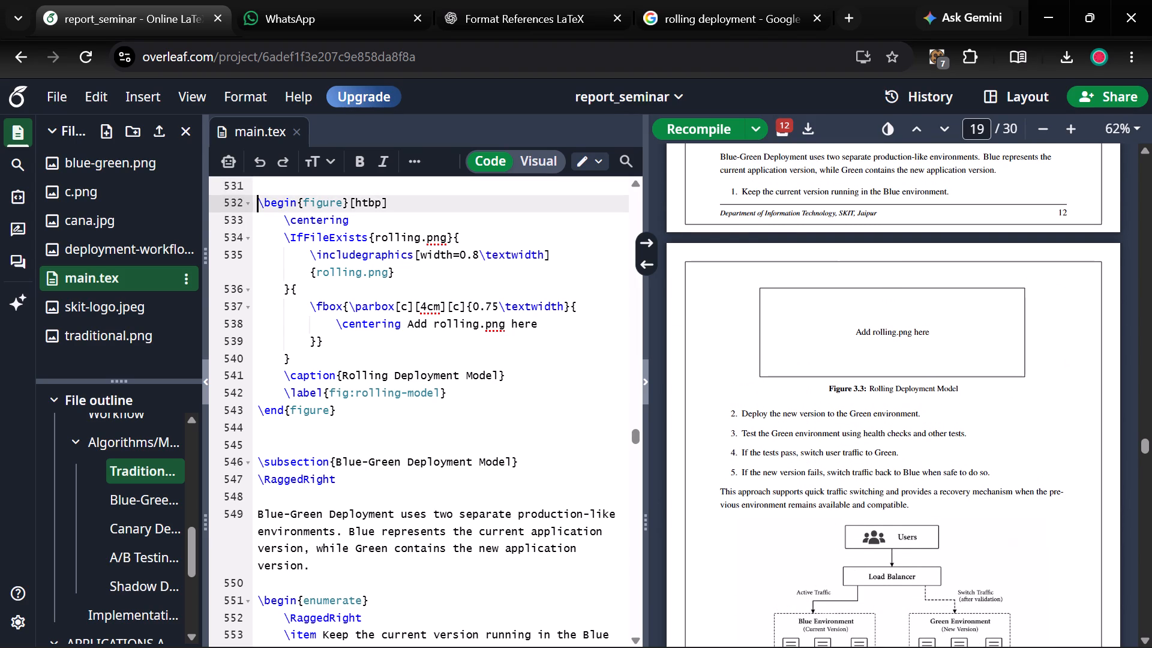
{"action": "left_click_drag", "start_coordinate": [284, 216], "coordinate": [335, 415]}
{"action": "key", "text": "BackSpace"}
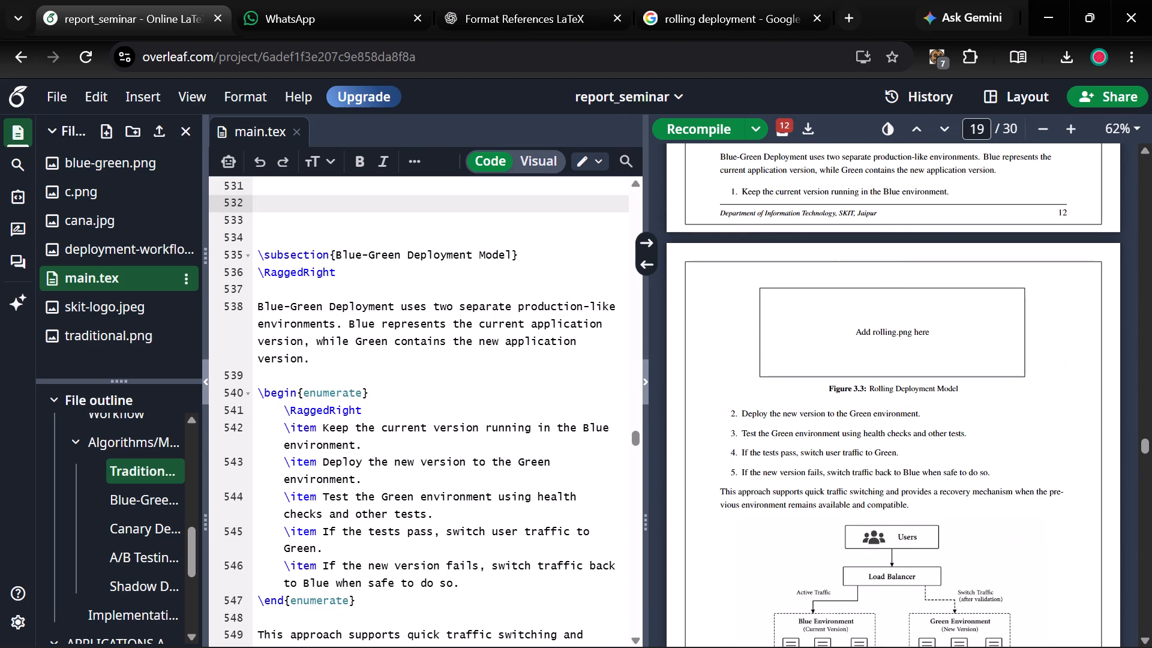
Recompile the seminar report.
{"action": "left_click", "coordinate": [698, 138]}
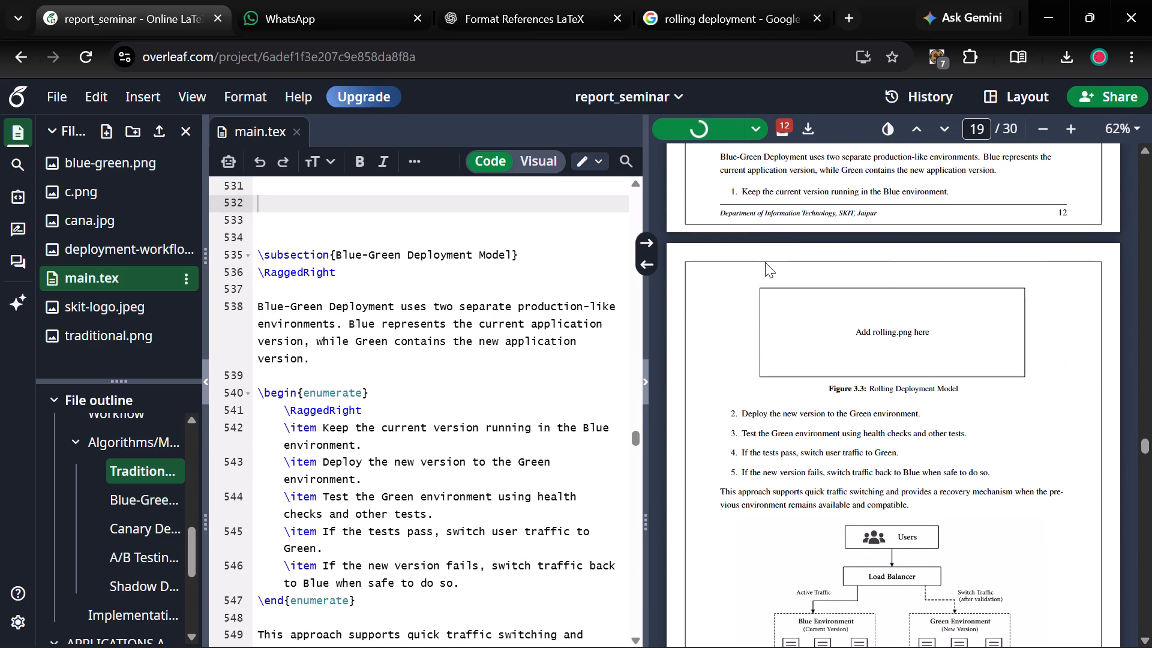
Review section 3.4 in the PDF preview from the Traditional model through the Shadow model, checking subsections, figures and image placeholders.
{"action": "scroll", "coordinate": [765, 262], "scroll_direction": "up", "scroll_amount": 1}
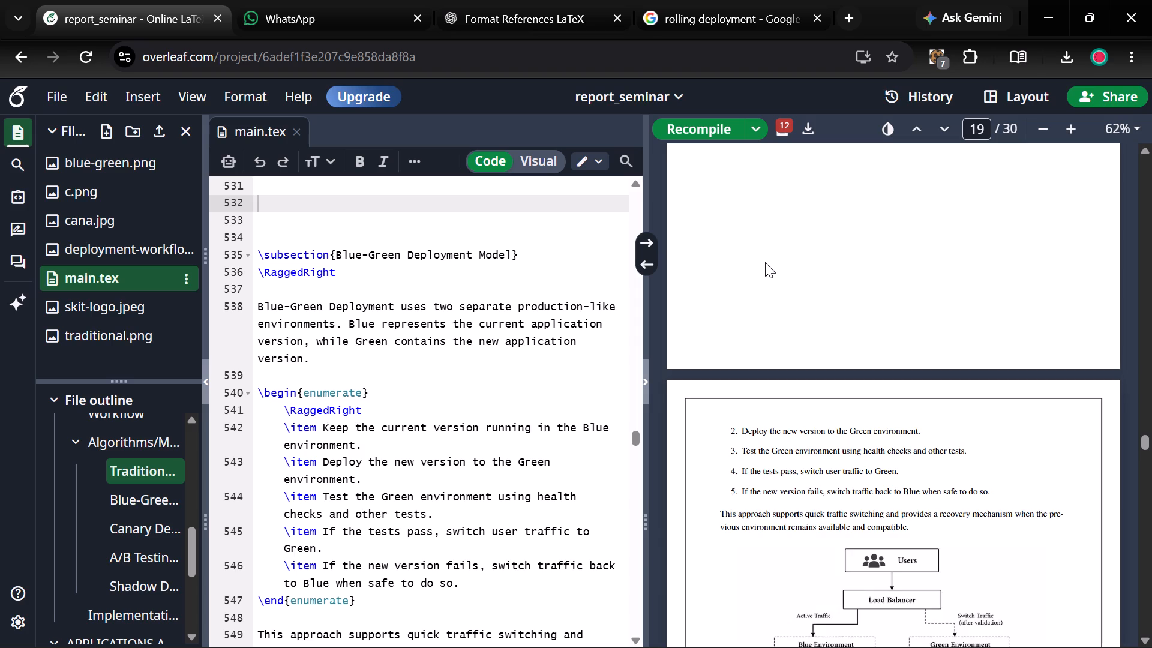
{"action": "scroll", "coordinate": [765, 262], "scroll_direction": "up", "scroll_amount": 4}
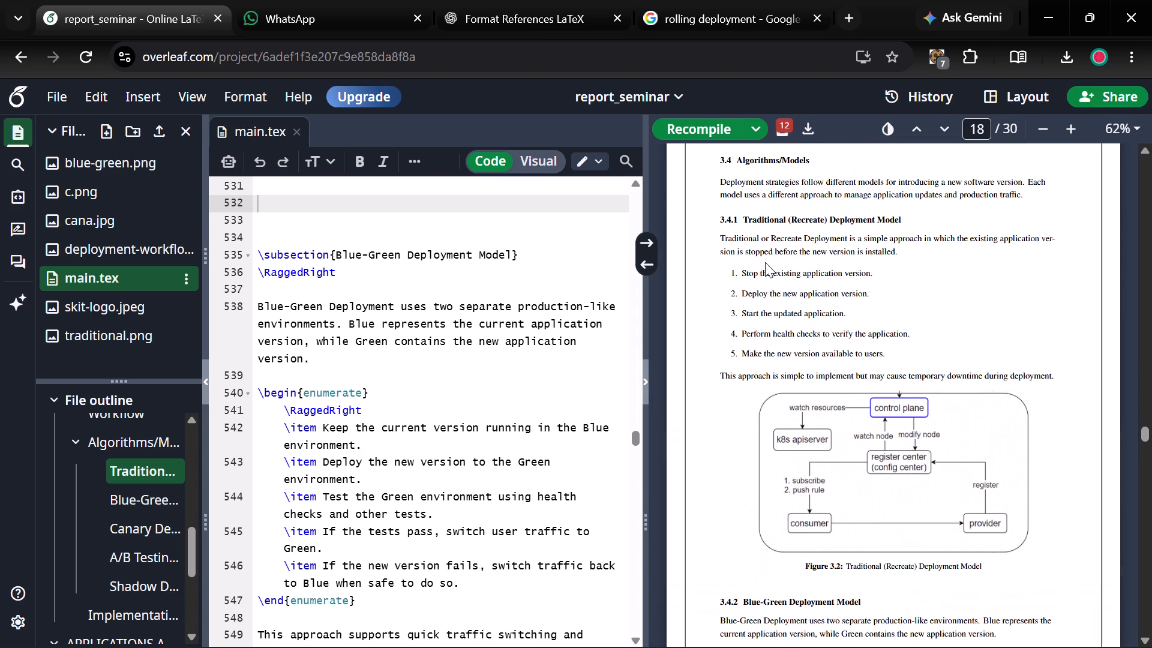
{"action": "scroll", "coordinate": [765, 262], "scroll_direction": "up", "scroll_amount": 1}
{"action": "scroll", "coordinate": [765, 262], "scroll_direction": "down", "scroll_amount": 1}
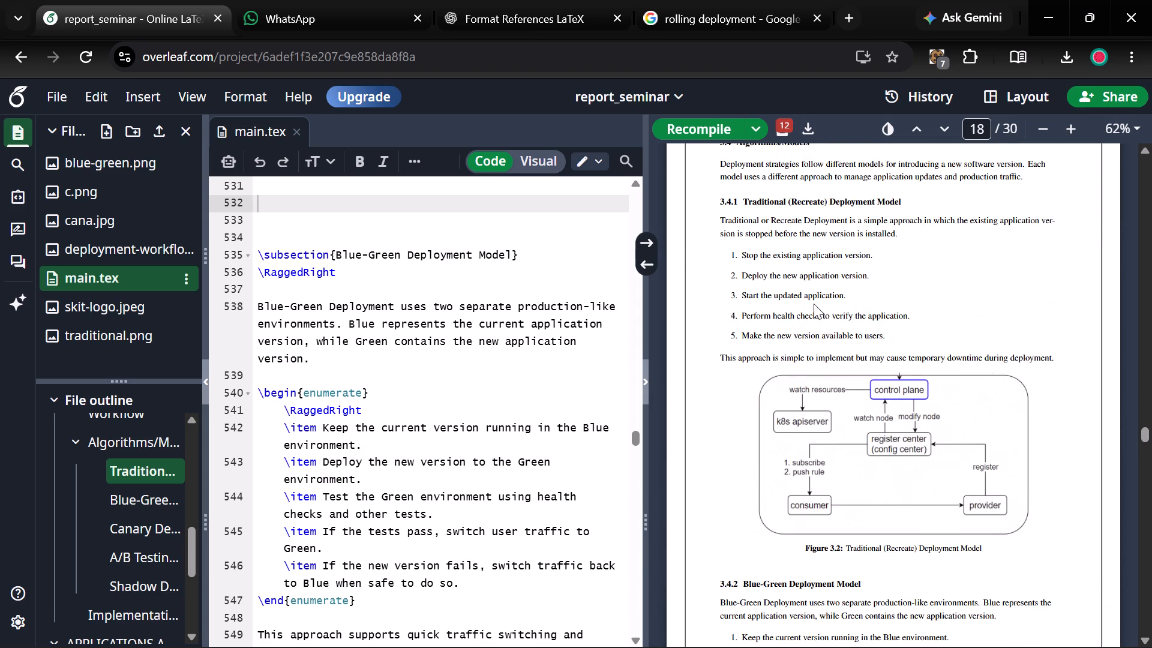
{"action": "scroll", "coordinate": [814, 304], "scroll_direction": "down", "scroll_amount": 3}
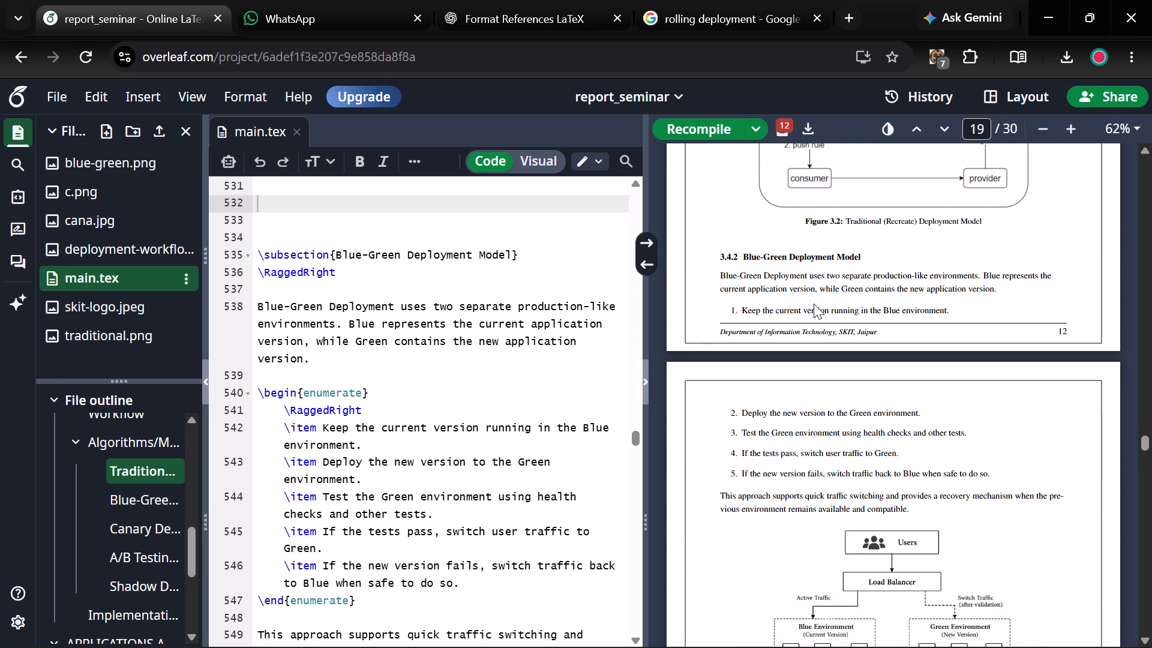
{"action": "scroll", "coordinate": [814, 304], "scroll_direction": "down", "scroll_amount": 1}
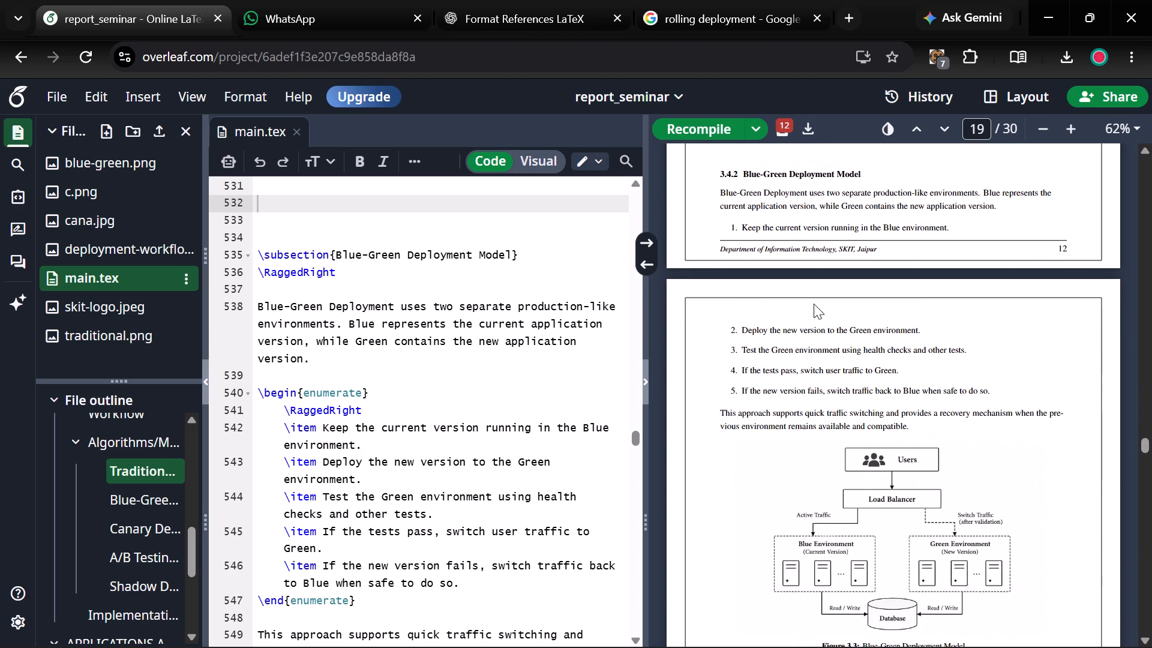
{"action": "scroll", "coordinate": [814, 304], "scroll_direction": "down", "scroll_amount": 3}
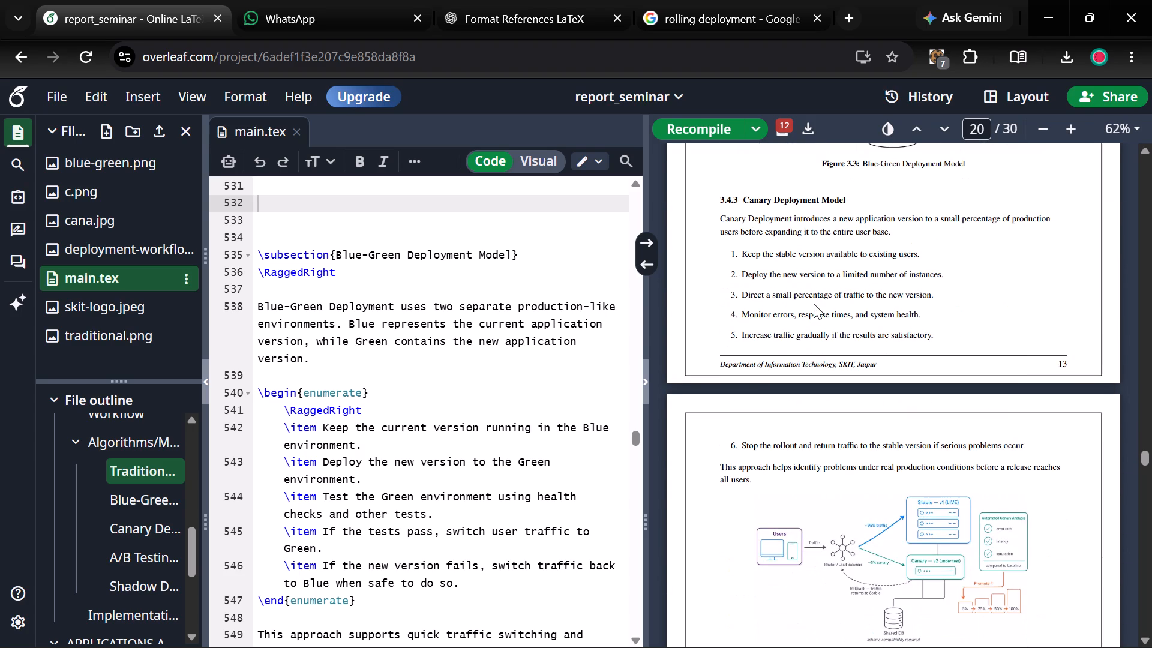
{"action": "scroll", "coordinate": [814, 304], "scroll_direction": "down", "scroll_amount": 1}
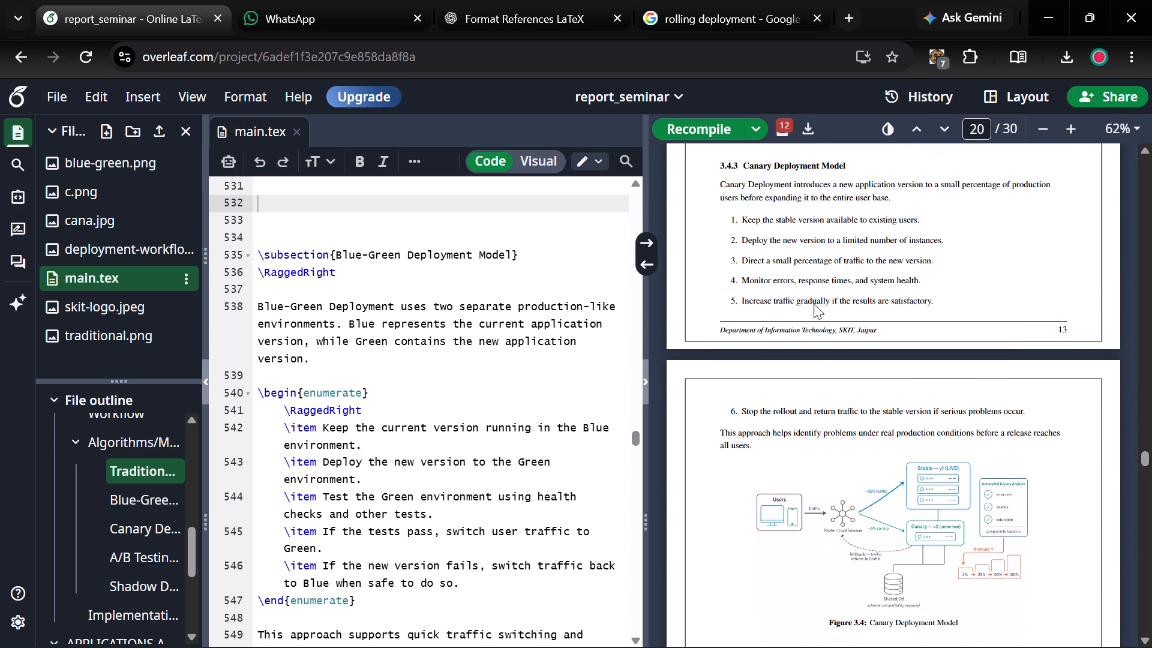
{"action": "scroll", "coordinate": [814, 304], "scroll_direction": "down", "scroll_amount": 2}
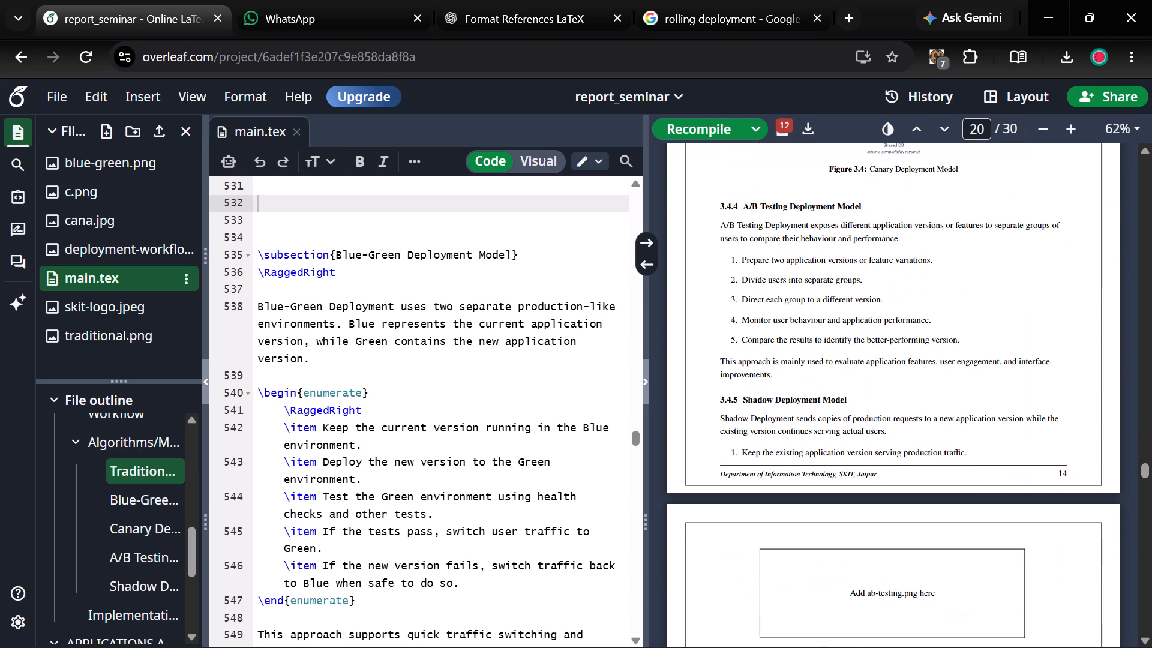
{"action": "scroll", "coordinate": [814, 304], "scroll_direction": "down", "scroll_amount": 1}
Switch to the Google Images results, search for "shadow deployment" and browse the diagrams.
{"action": "left_click", "coordinate": [764, 0]}
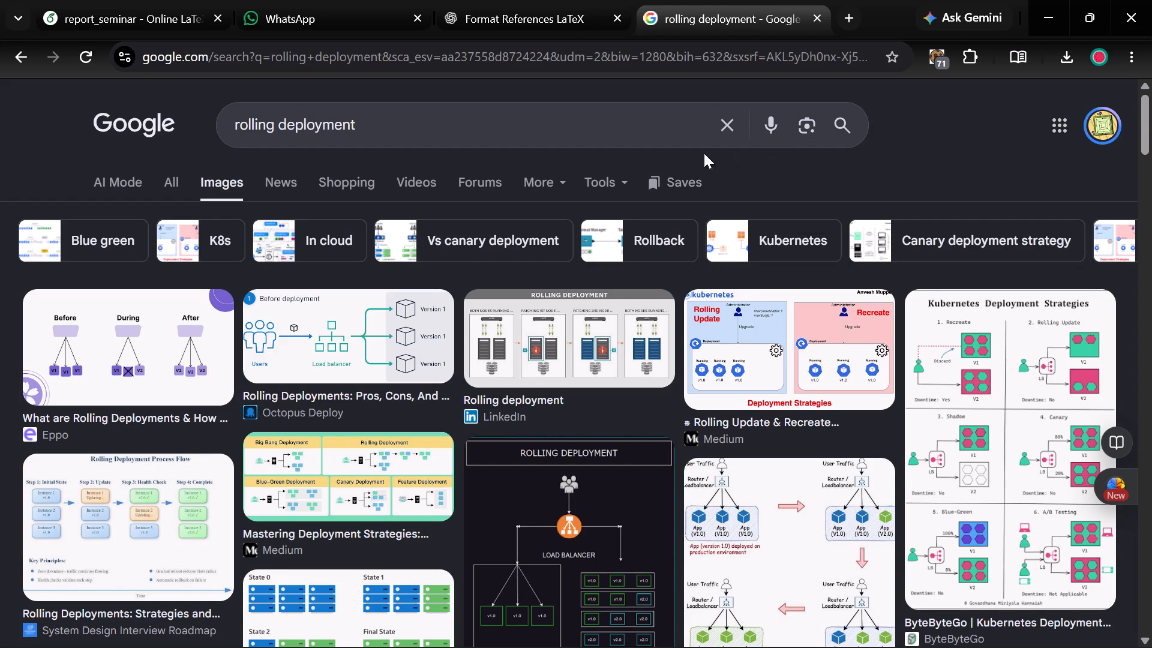
{"action": "left_click", "coordinate": [724, 128]}
{"action": "type", "text": "sha"}
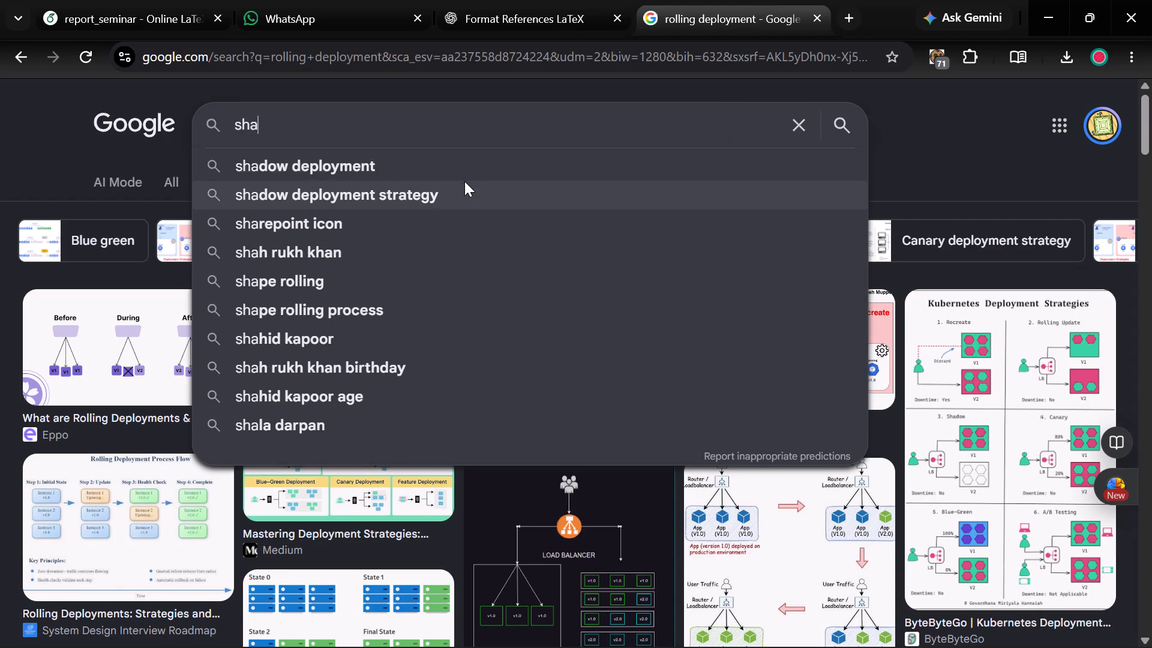
{"action": "left_click", "coordinate": [458, 173]}
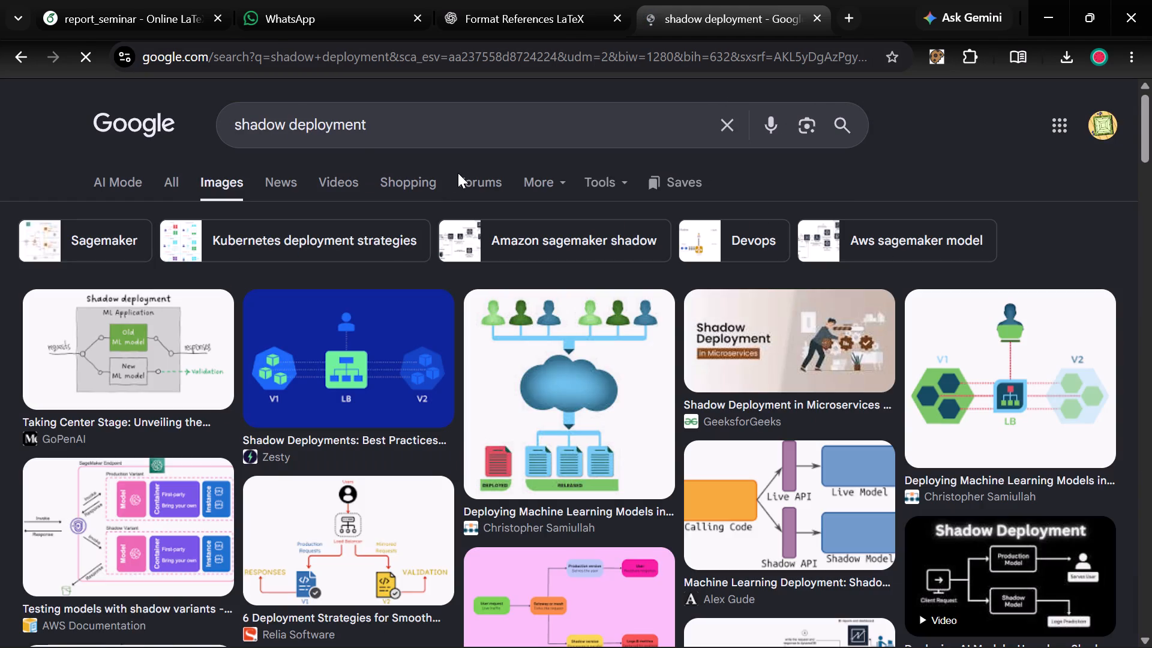
{"action": "scroll", "coordinate": [458, 173], "scroll_direction": "down", "scroll_amount": 1}
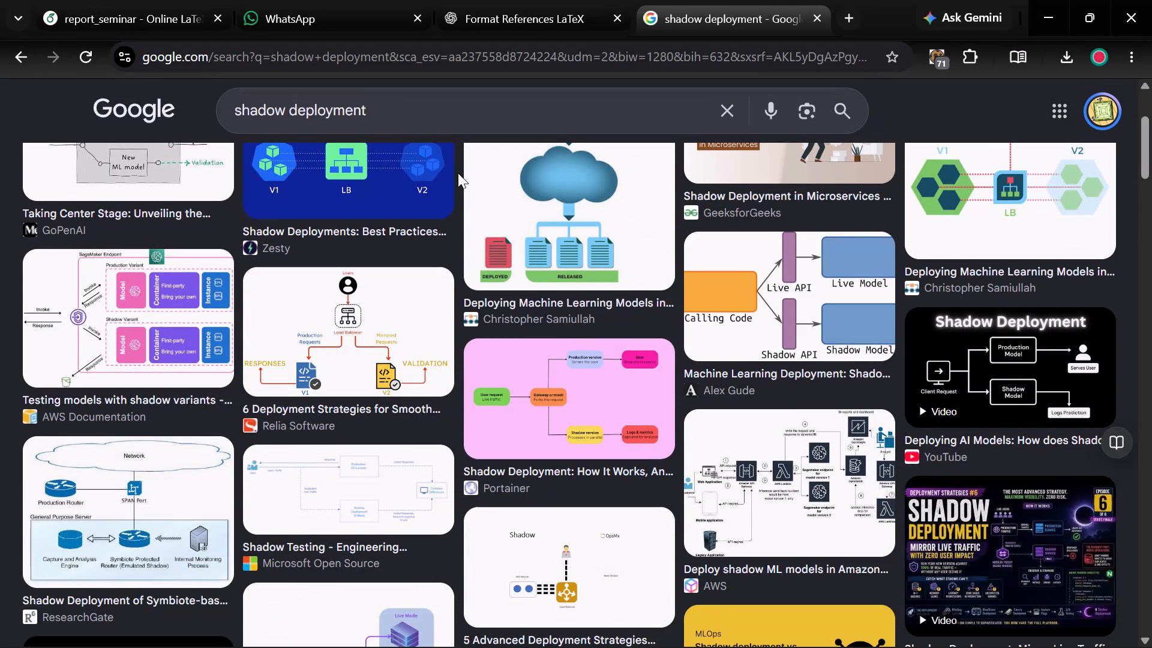
Return to Overleaf and look through main.tex from the Blue-Green subsection to the A/B Testing Deployment Model subsection.
{"action": "left_click", "coordinate": [116, 0]}
{"action": "scroll", "coordinate": [308, 375], "scroll_direction": "down", "scroll_amount": 1}
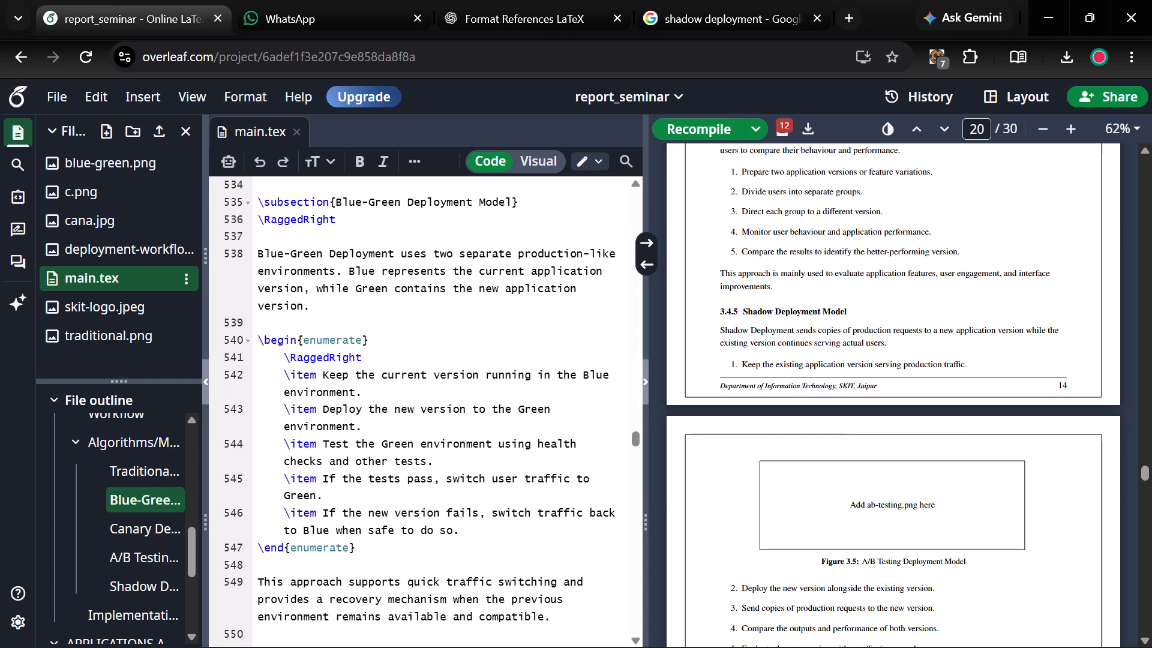
{"action": "scroll", "coordinate": [308, 375], "scroll_direction": "down", "scroll_amount": 4}
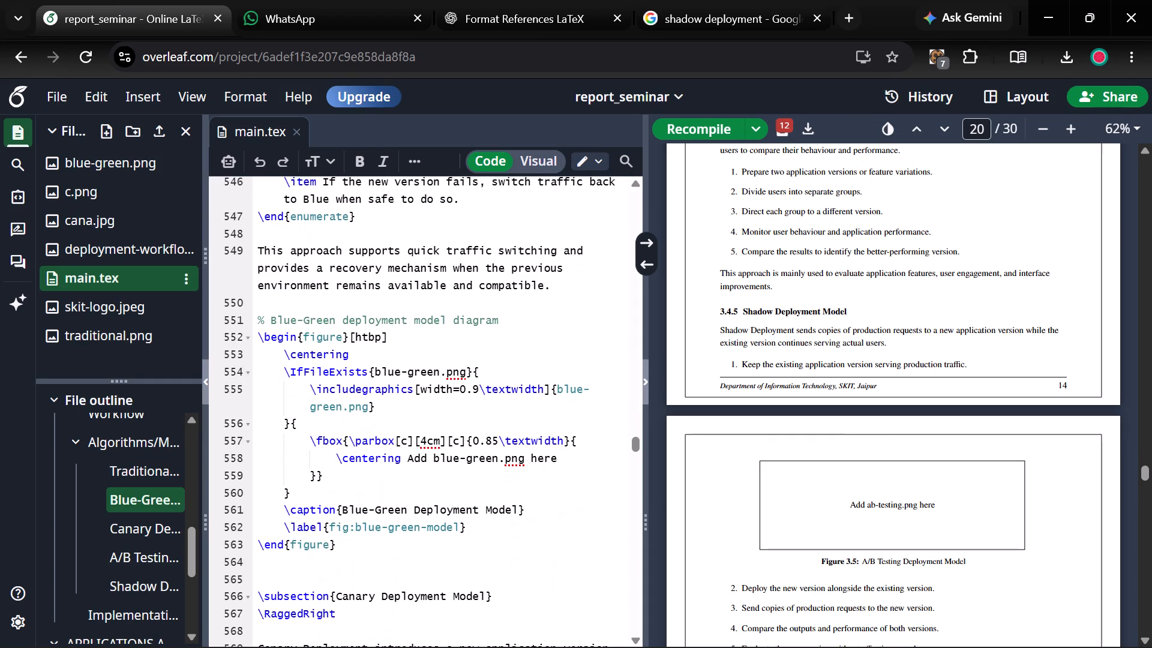
{"action": "scroll", "coordinate": [308, 375], "scroll_direction": "down", "scroll_amount": 3}
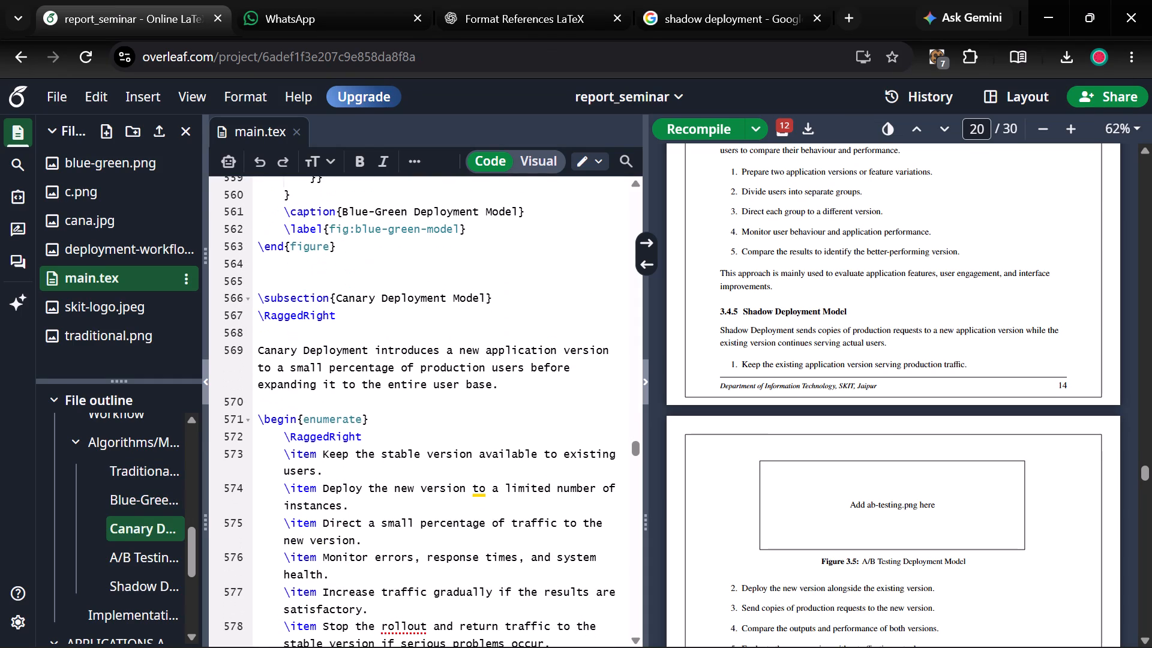
{"action": "scroll", "coordinate": [308, 375], "scroll_direction": "down", "scroll_amount": 1}
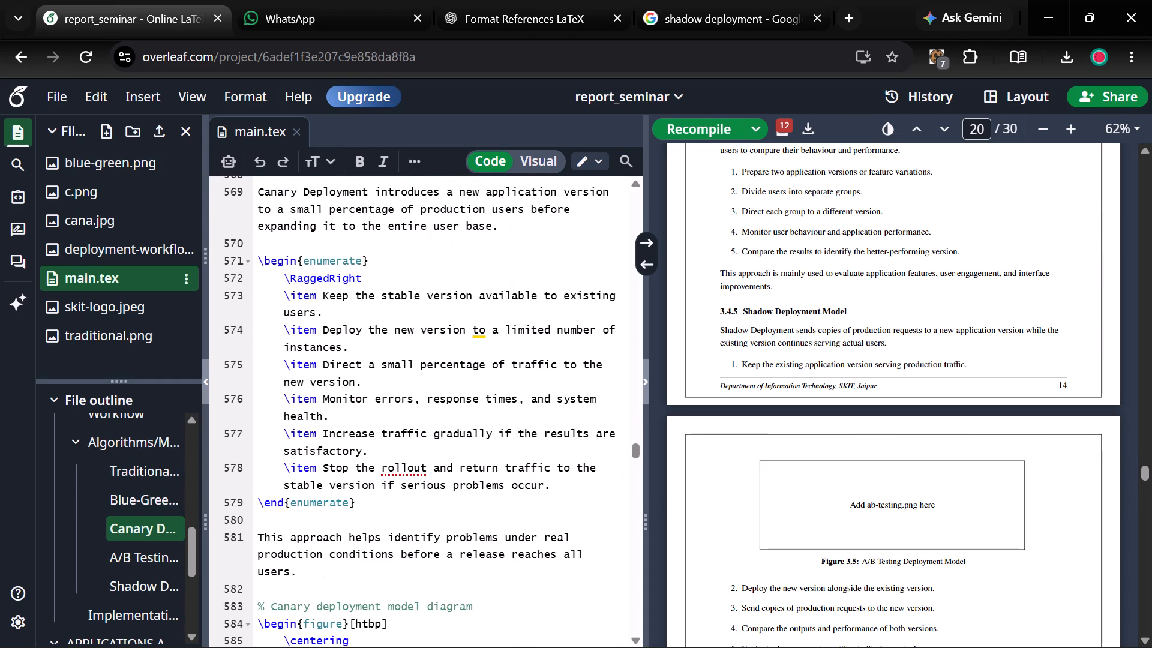
{"action": "scroll", "coordinate": [308, 375], "scroll_direction": "down", "scroll_amount": 5}
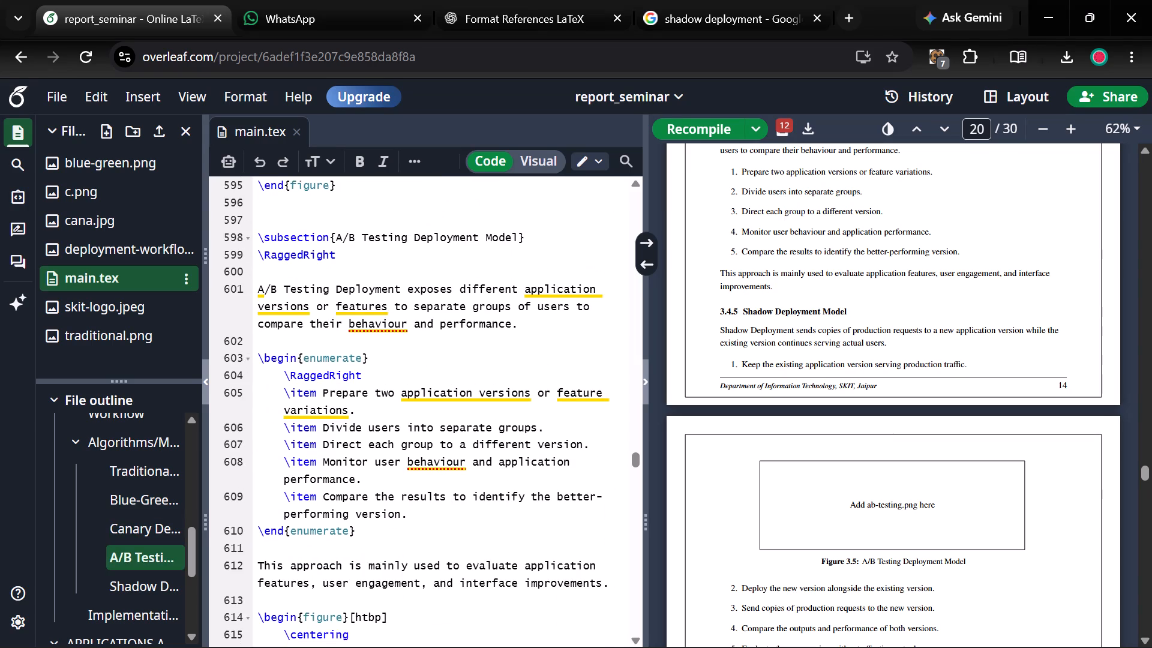
Switch to the Google Images results and search for "a/b testing model".
{"action": "left_click", "coordinate": [791, 0]}
{"action": "left_click", "coordinate": [720, 113]}
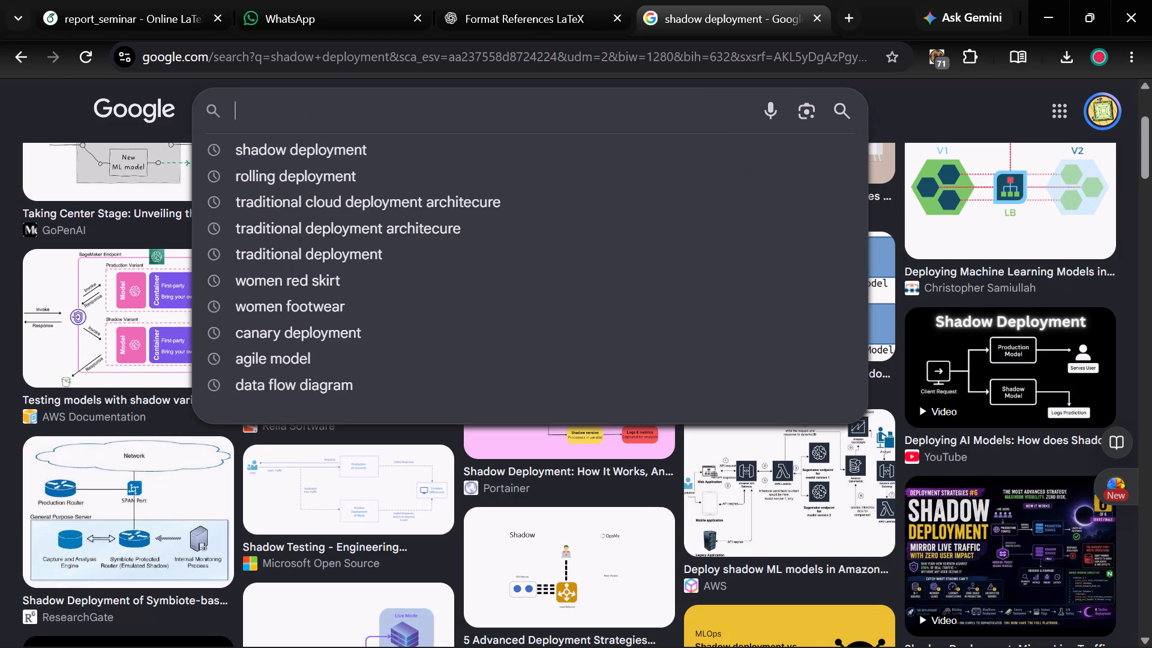
{"action": "key", "text": "a"}
{"action": "type", "text": "/b"}
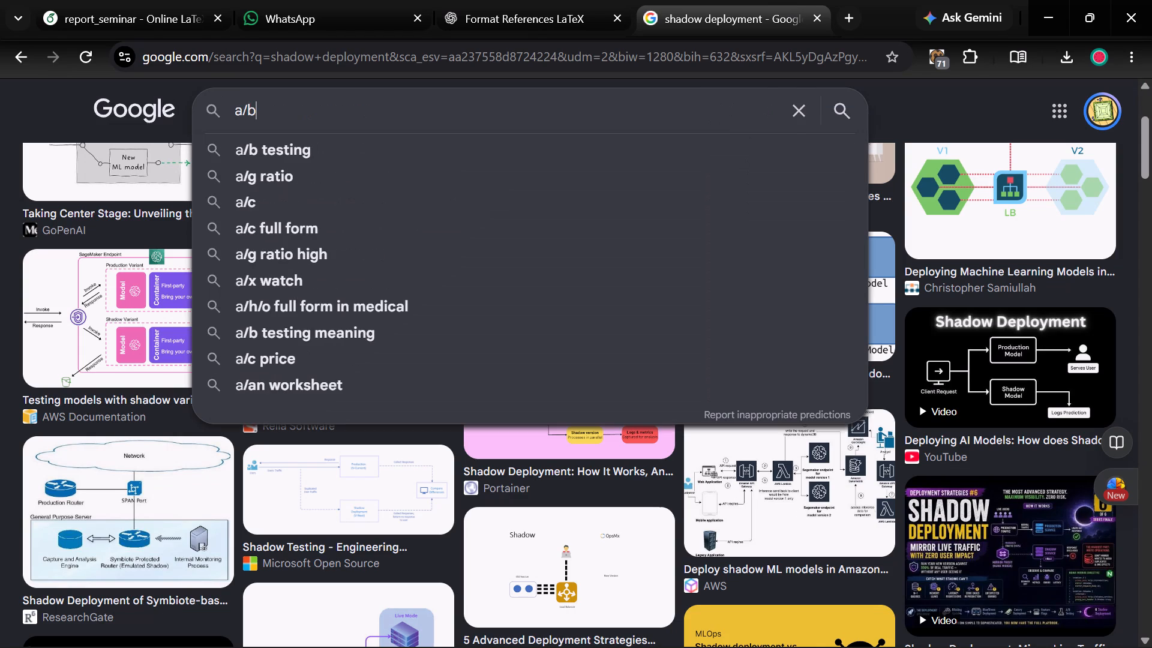
{"action": "key", "text": "space"}
{"action": "type", "text": "testing model"}
{"action": "key", "text": "Return"}
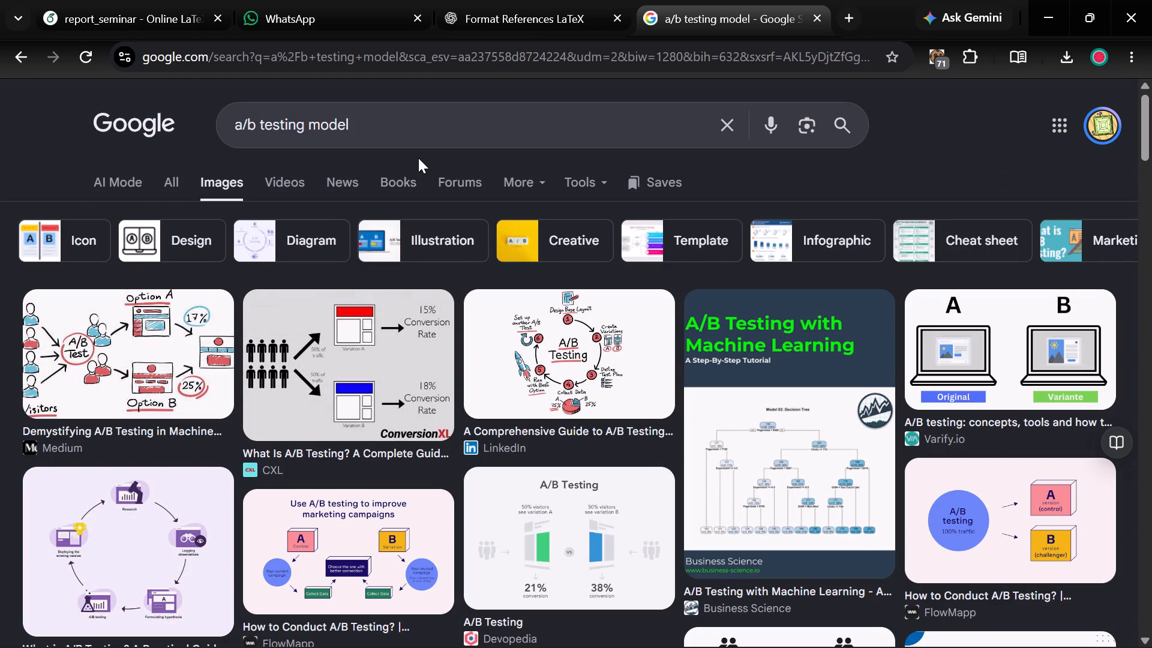
Return to Overleaf and delete the entire A/B Testing Deployment Model subsection from main.tex, including its ab-testing.png figure block.
{"action": "left_click", "coordinate": [121, 0]}
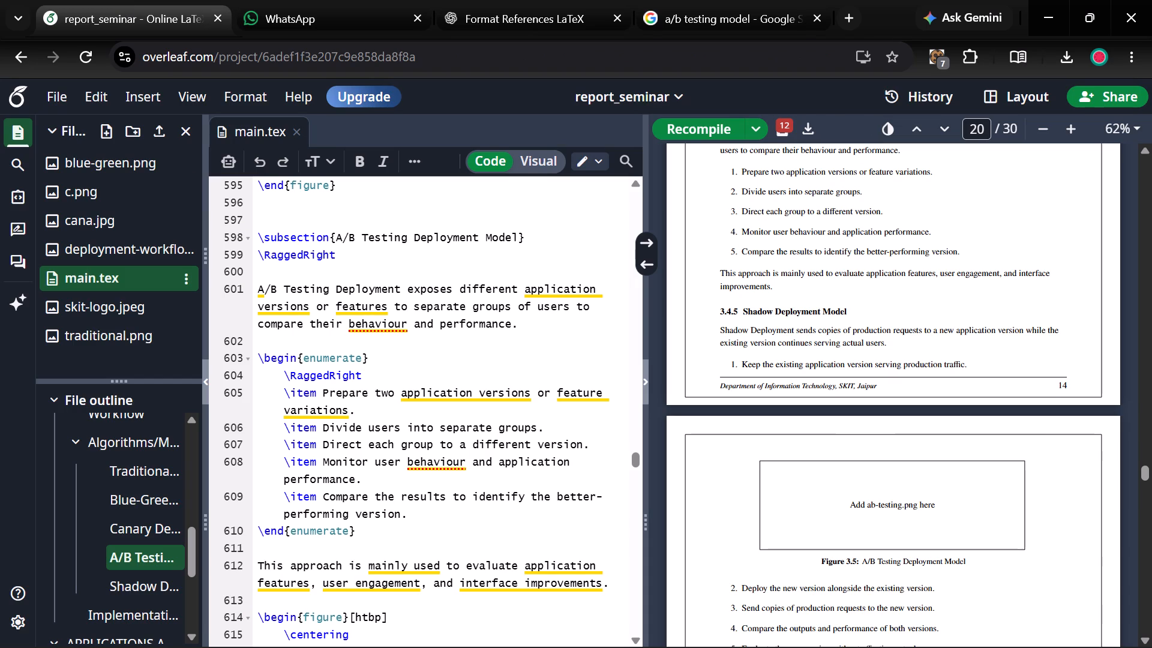
{"action": "left_click", "coordinate": [292, 209]}
{"action": "left_click_drag", "start_coordinate": [292, 209], "coordinate": [362, 377]}
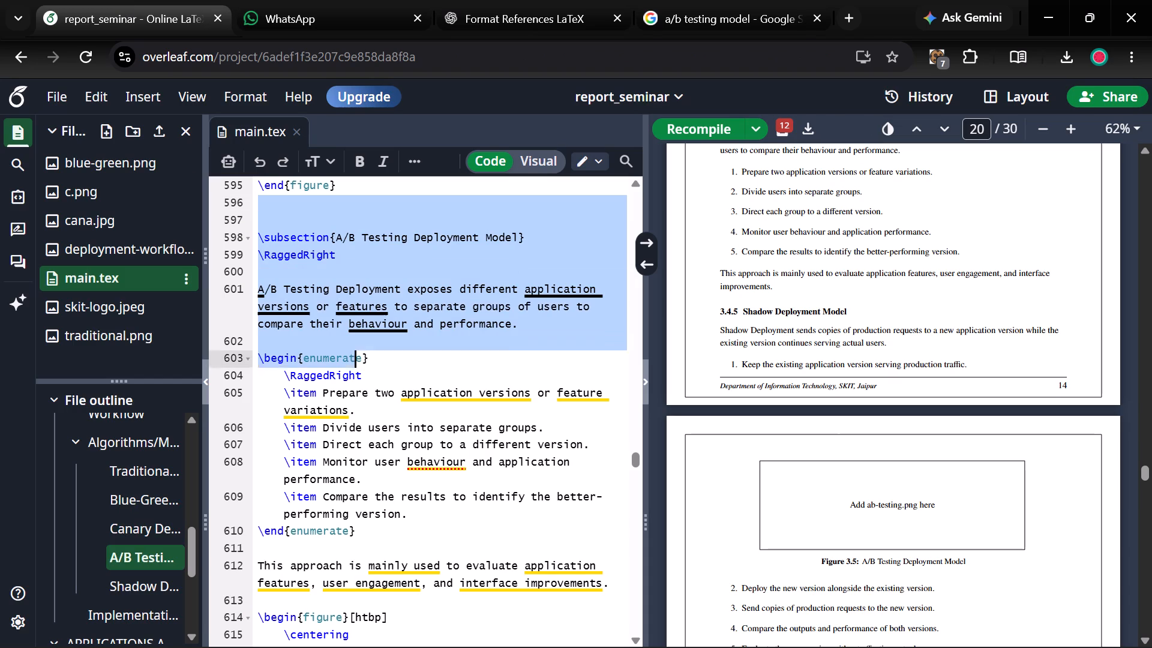
{"action": "left_click_drag", "start_coordinate": [362, 377], "coordinate": [344, 590]}
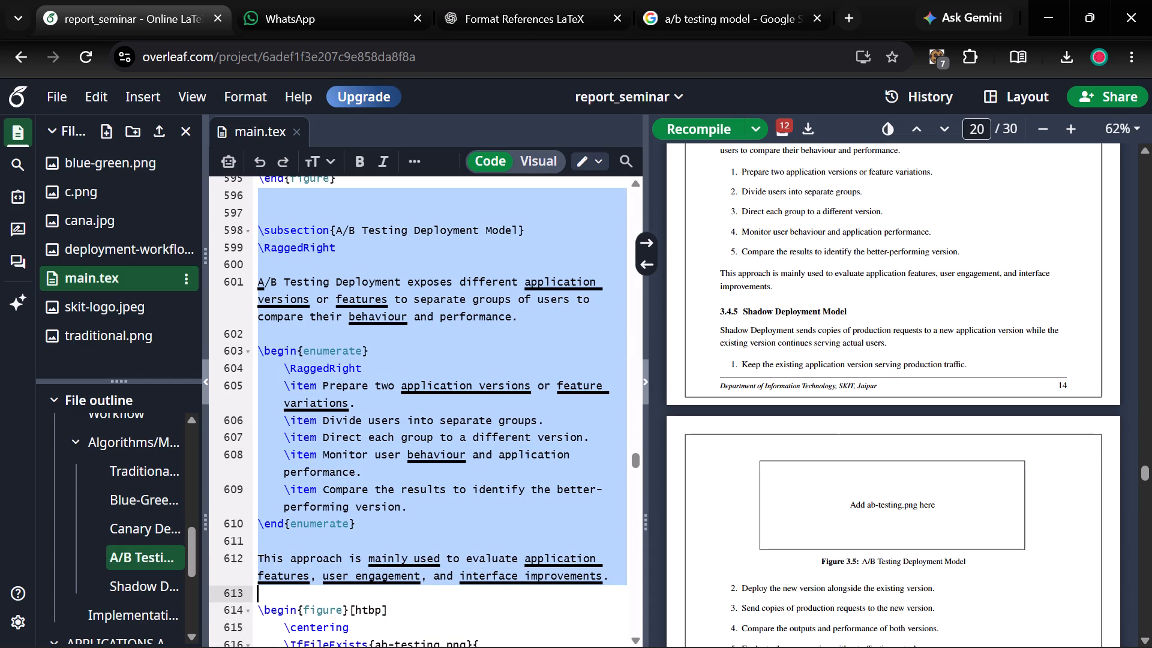
{"action": "key", "text": "BackSpace"}
{"action": "scroll", "coordinate": [371, 436], "scroll_direction": "up", "scroll_amount": 1}
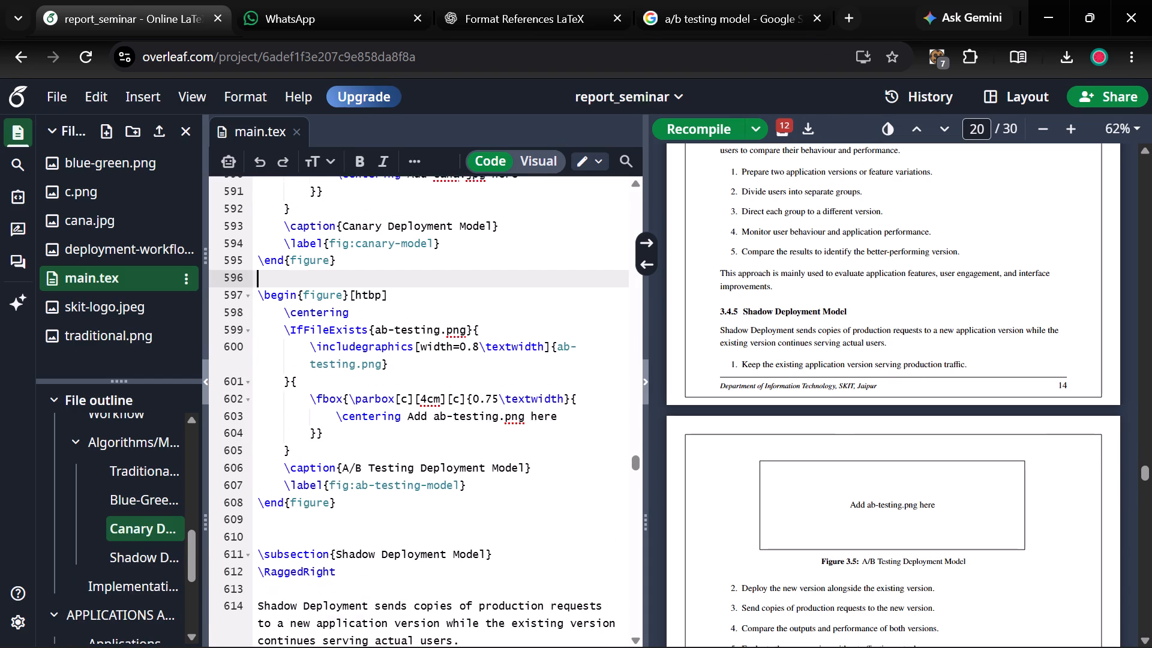
{"action": "scroll", "coordinate": [371, 436], "scroll_direction": "up", "scroll_amount": 1}
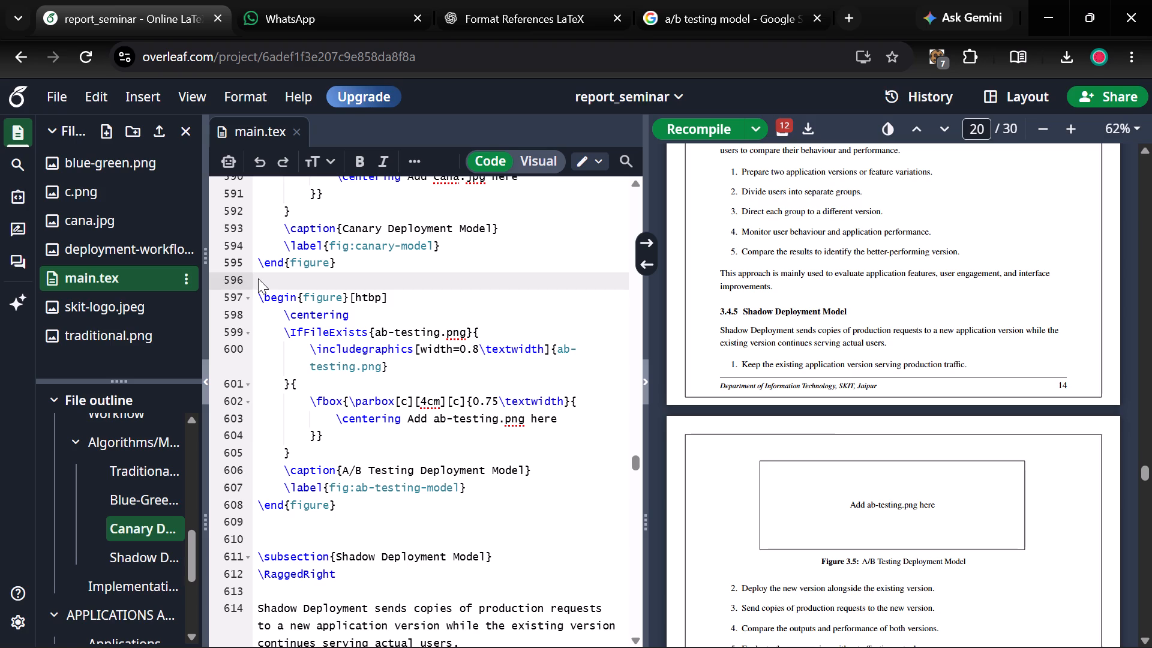
{"action": "left_click_drag", "start_coordinate": [258, 278], "coordinate": [362, 544]}
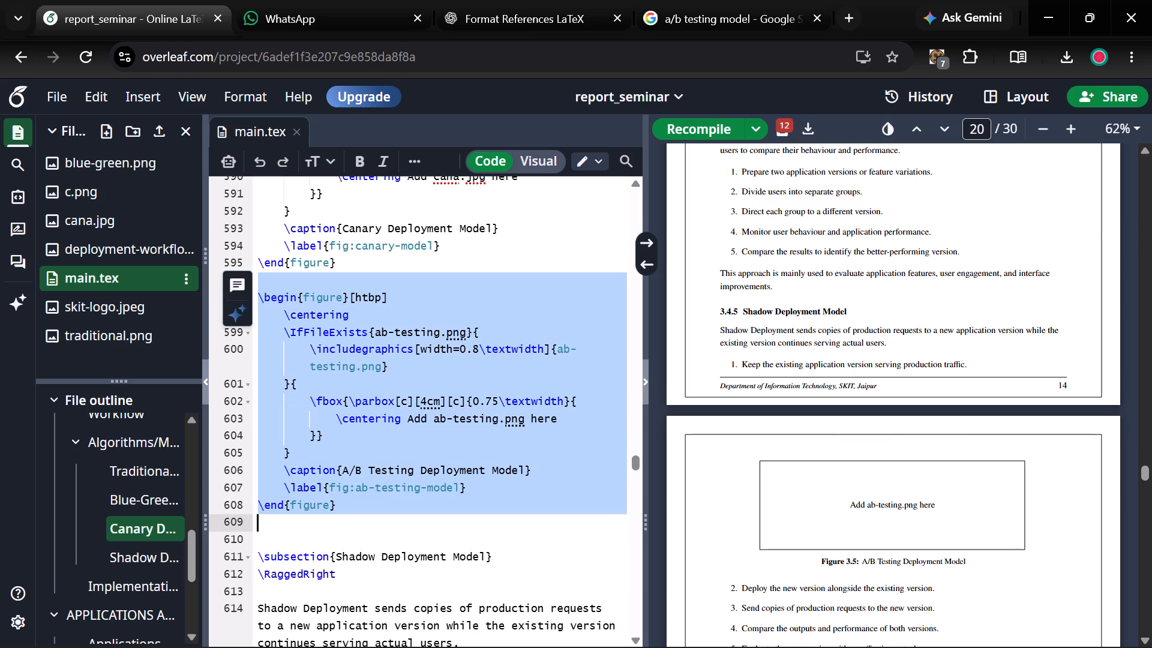
{"action": "left_click_drag", "start_coordinate": [362, 544], "coordinate": [362, 542]}
{"action": "key", "text": "BackSpace"}
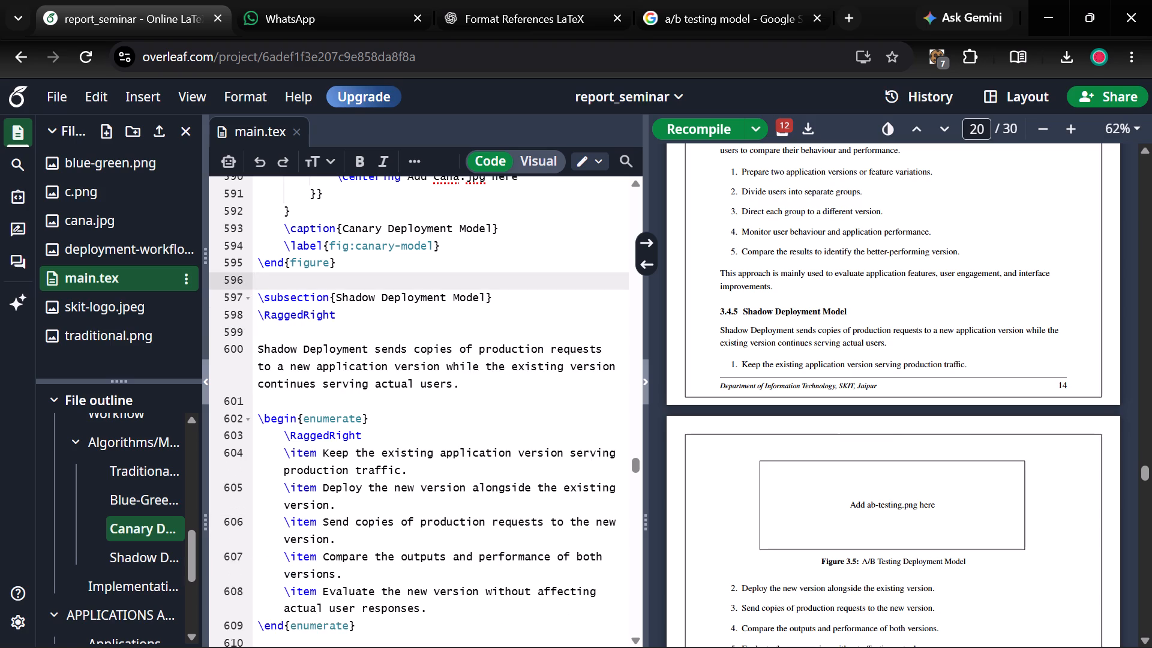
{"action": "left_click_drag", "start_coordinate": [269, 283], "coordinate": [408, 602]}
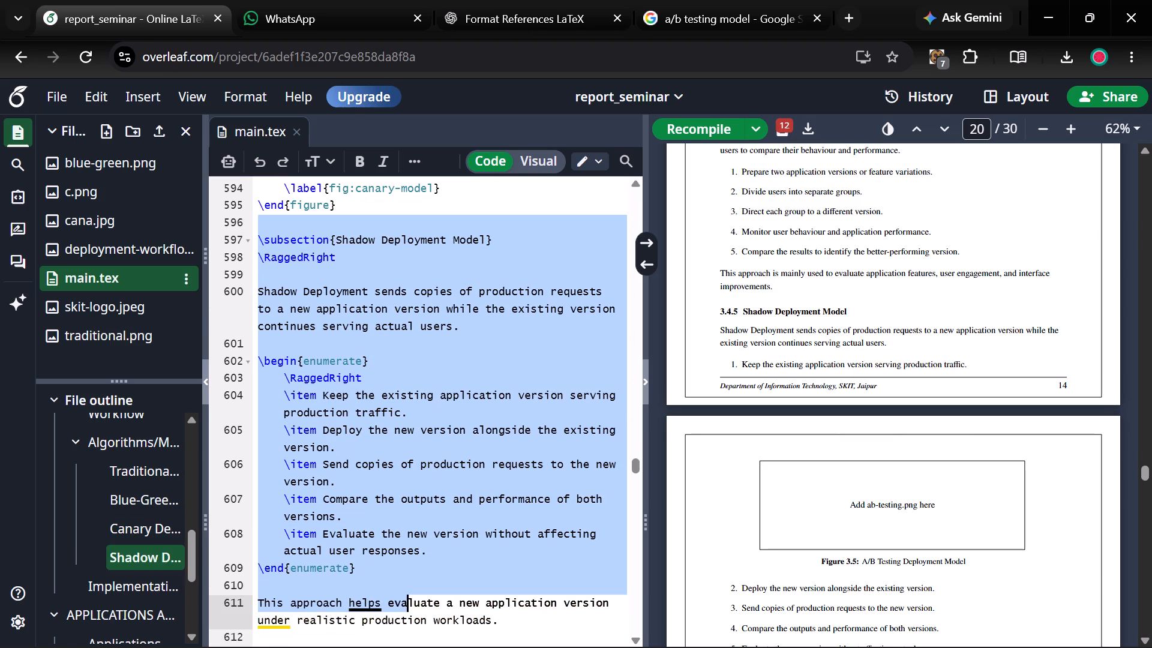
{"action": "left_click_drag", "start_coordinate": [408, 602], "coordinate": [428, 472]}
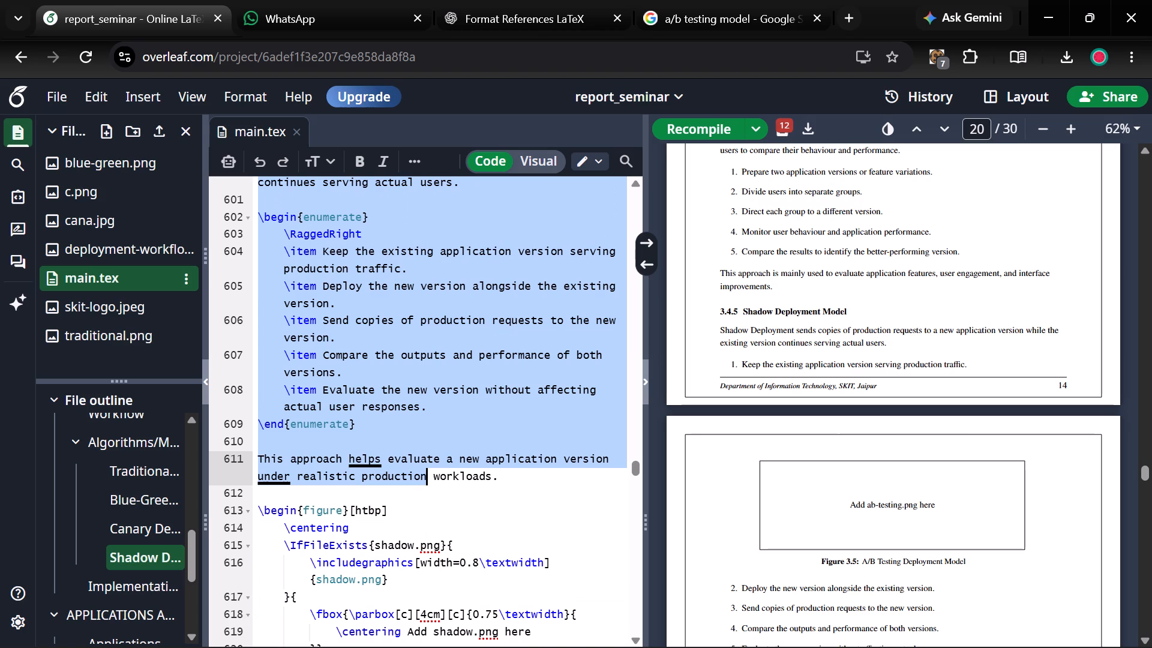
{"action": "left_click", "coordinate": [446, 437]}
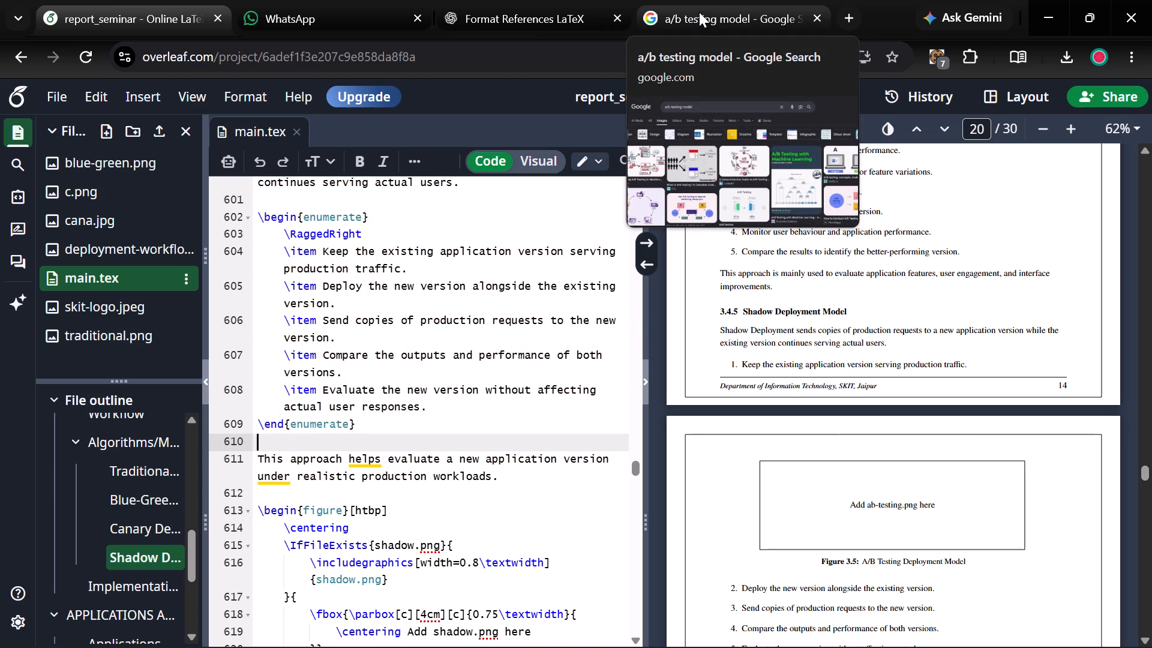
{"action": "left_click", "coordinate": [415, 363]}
Check the Shadow Deployment Model subsection and its figure code in main.tex, and recompile the seminar report.
{"action": "scroll", "coordinate": [415, 363], "scroll_direction": "up", "scroll_amount": 3}
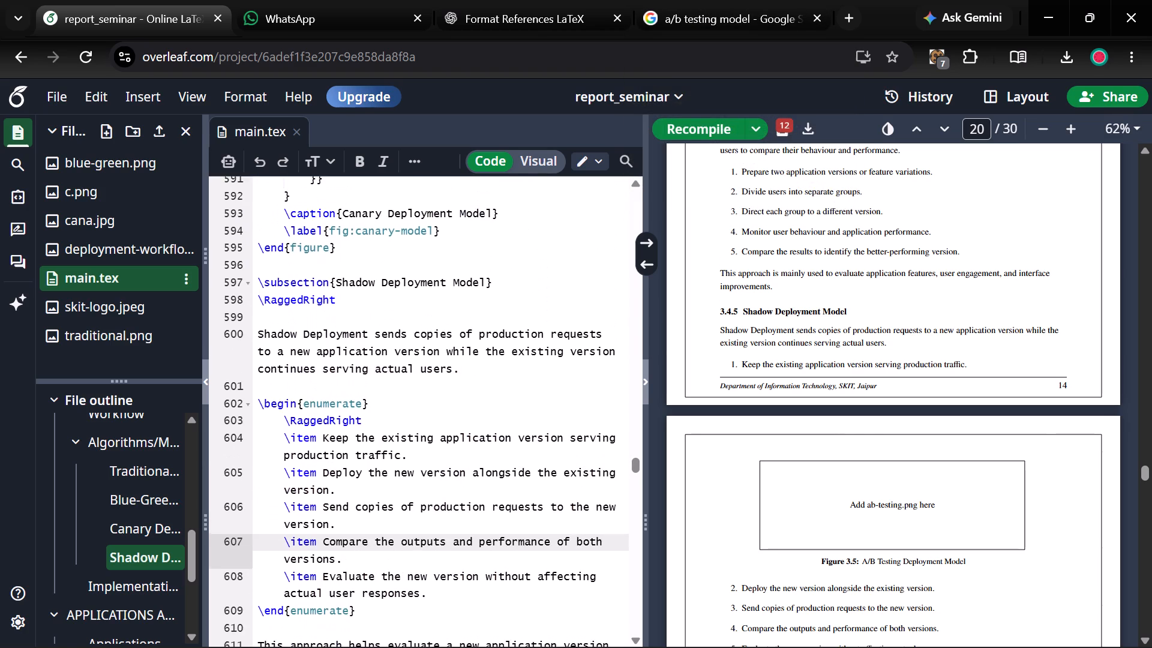
{"action": "scroll", "coordinate": [415, 363], "scroll_direction": "down", "scroll_amount": 4}
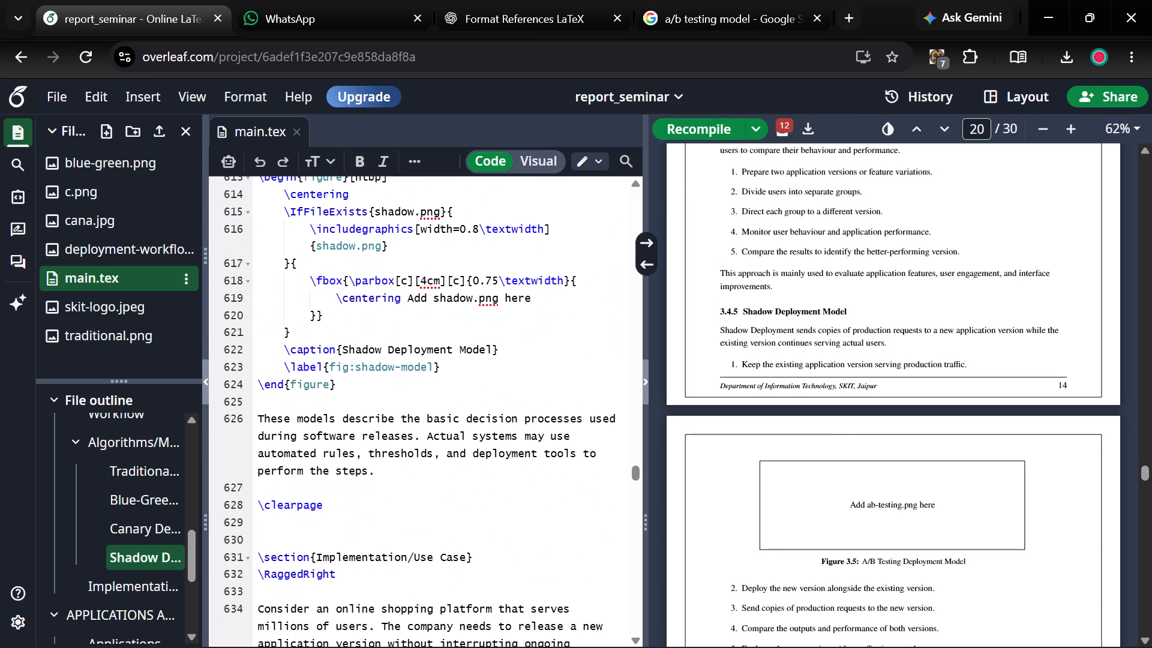
{"action": "left_click", "coordinate": [698, 133]}
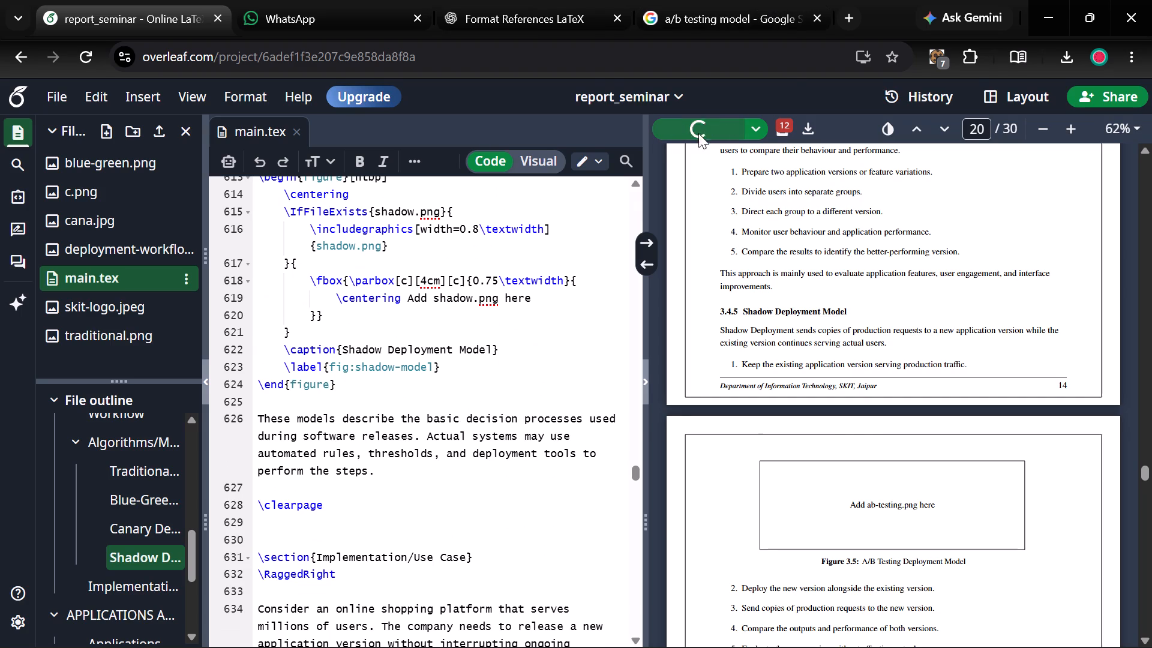
{"action": "scroll", "coordinate": [785, 277], "scroll_direction": "up", "scroll_amount": 1}
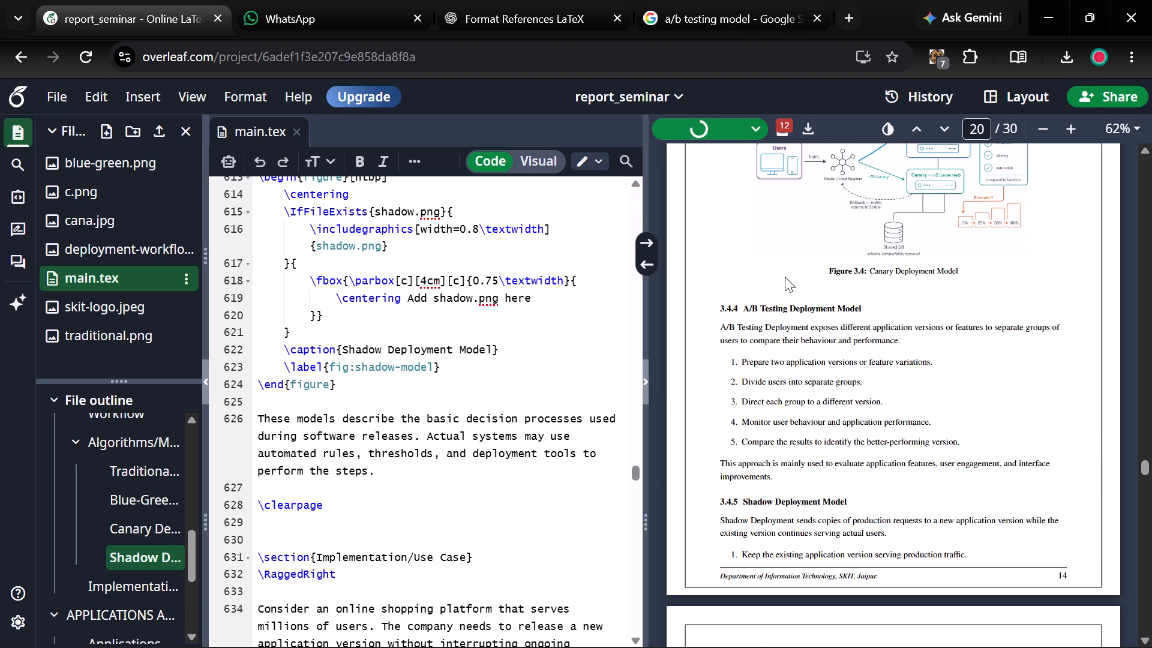
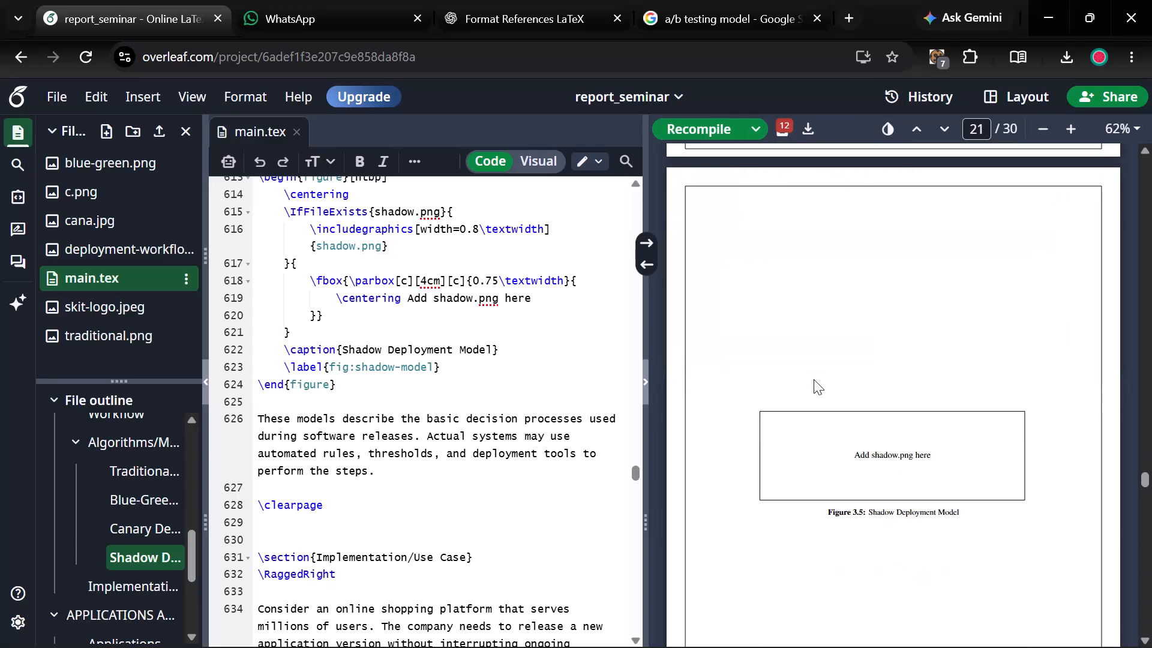
Review the compiled report from the Figure 3.5 shadow placeholder through section 3.5 Implementation/Use Case.
{"action": "scroll", "coordinate": [814, 379], "scroll_direction": "down", "scroll_amount": 1}
{"action": "scroll", "coordinate": [814, 379], "scroll_direction": "up", "scroll_amount": 2}
{"action": "scroll", "coordinate": [814, 379], "scroll_direction": "down", "scroll_amount": 6}
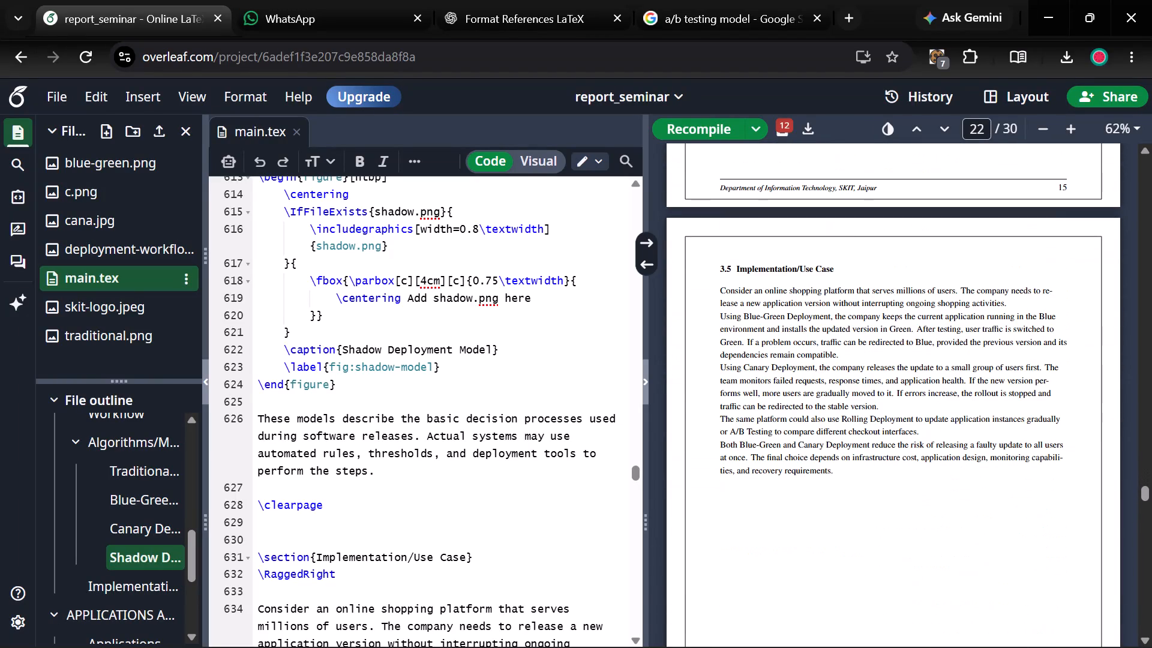
{"action": "scroll", "coordinate": [814, 379], "scroll_direction": "up", "scroll_amount": 3}
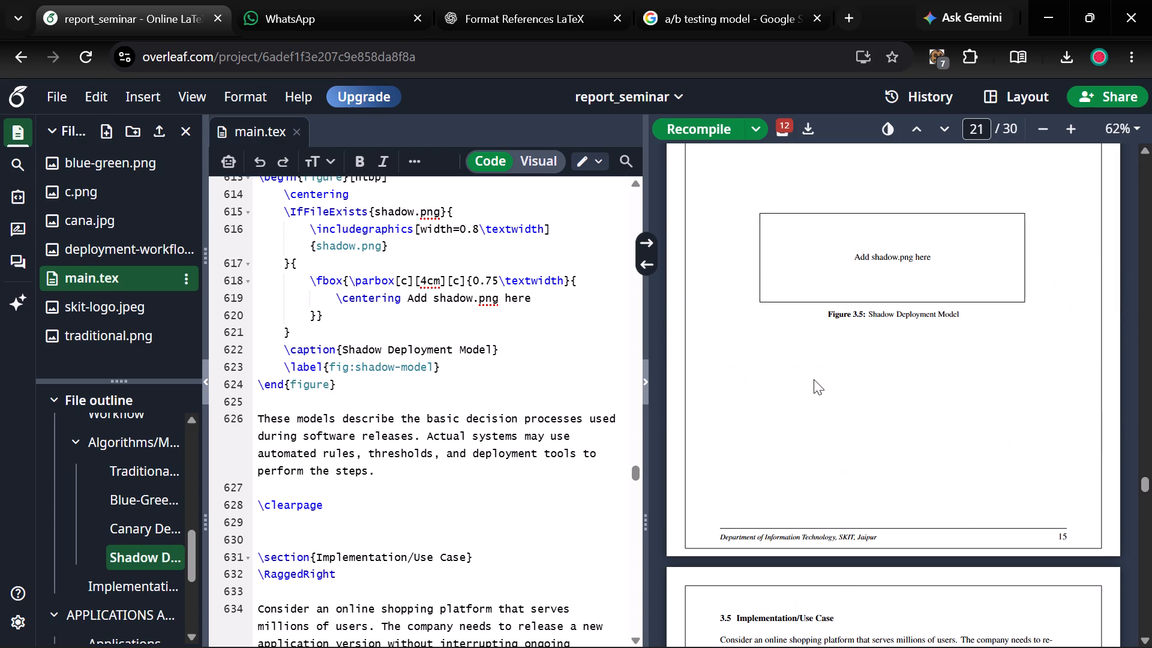
{"action": "scroll", "coordinate": [814, 379], "scroll_direction": "down", "scroll_amount": 1}
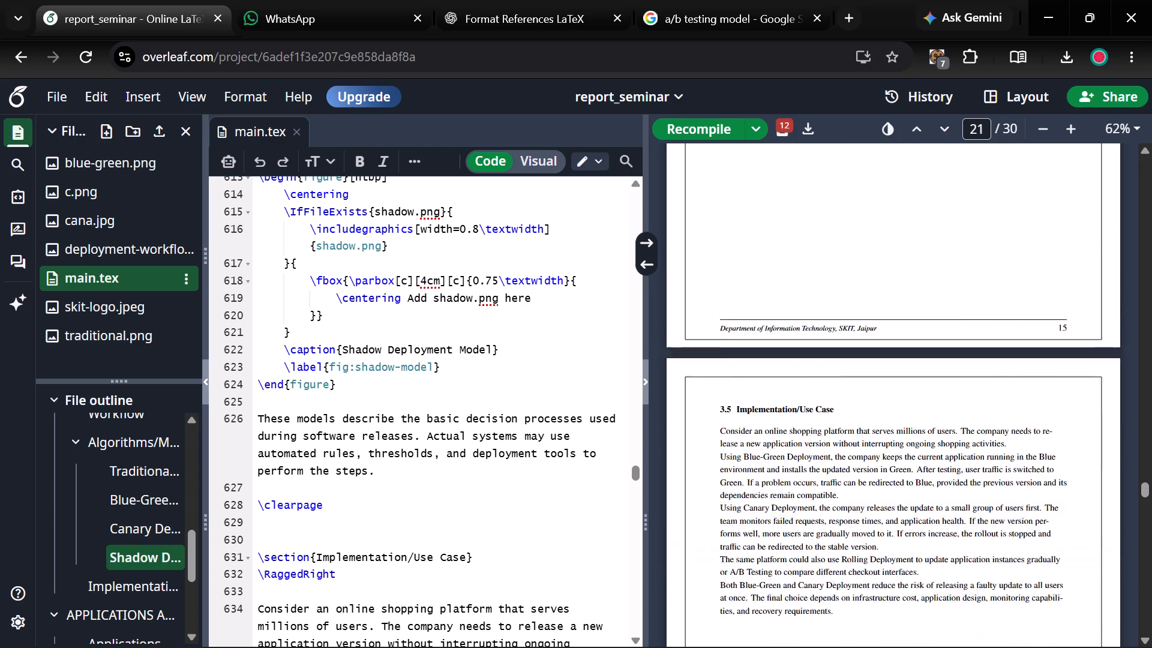
{"action": "scroll", "coordinate": [814, 379], "scroll_direction": "down", "scroll_amount": 3}
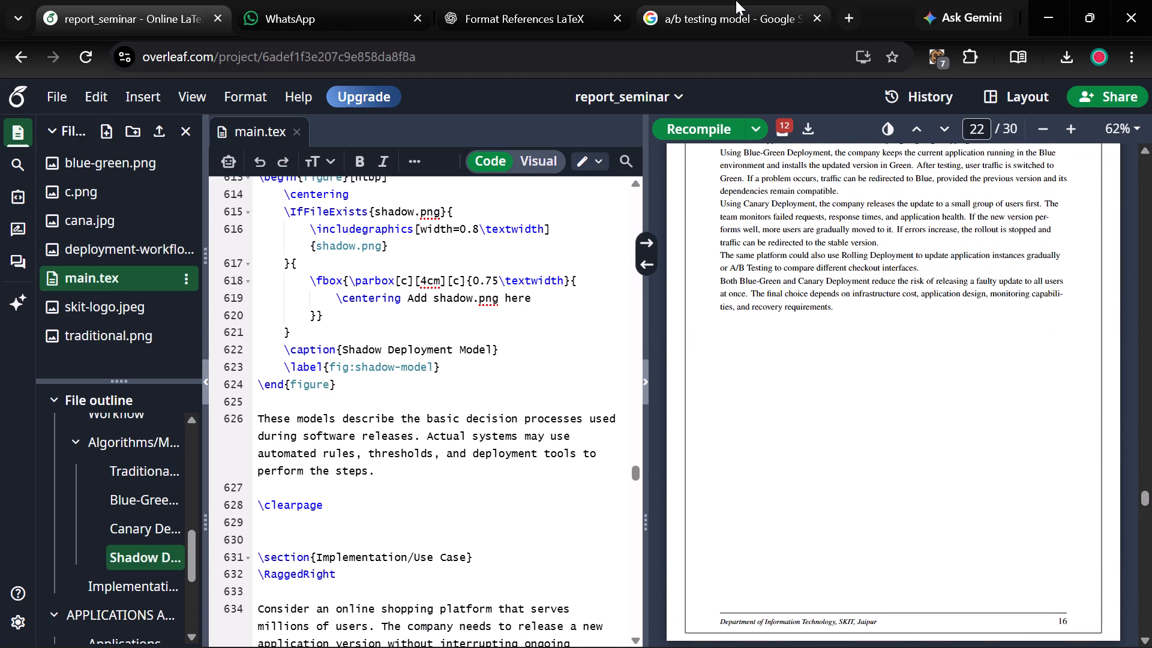
Switch to the Google Images results and search for "shadow deployment".
{"action": "left_click", "coordinate": [736, 0]}
{"action": "left_click", "coordinate": [731, 119]}
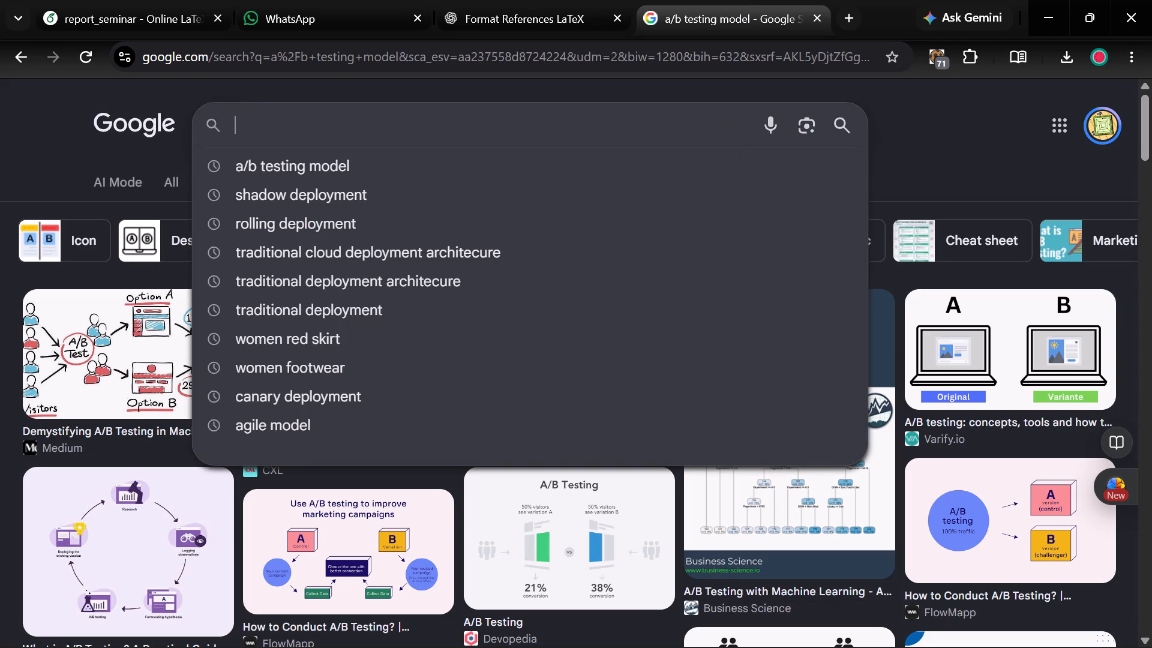
{"action": "type", "text": "shadow d"}
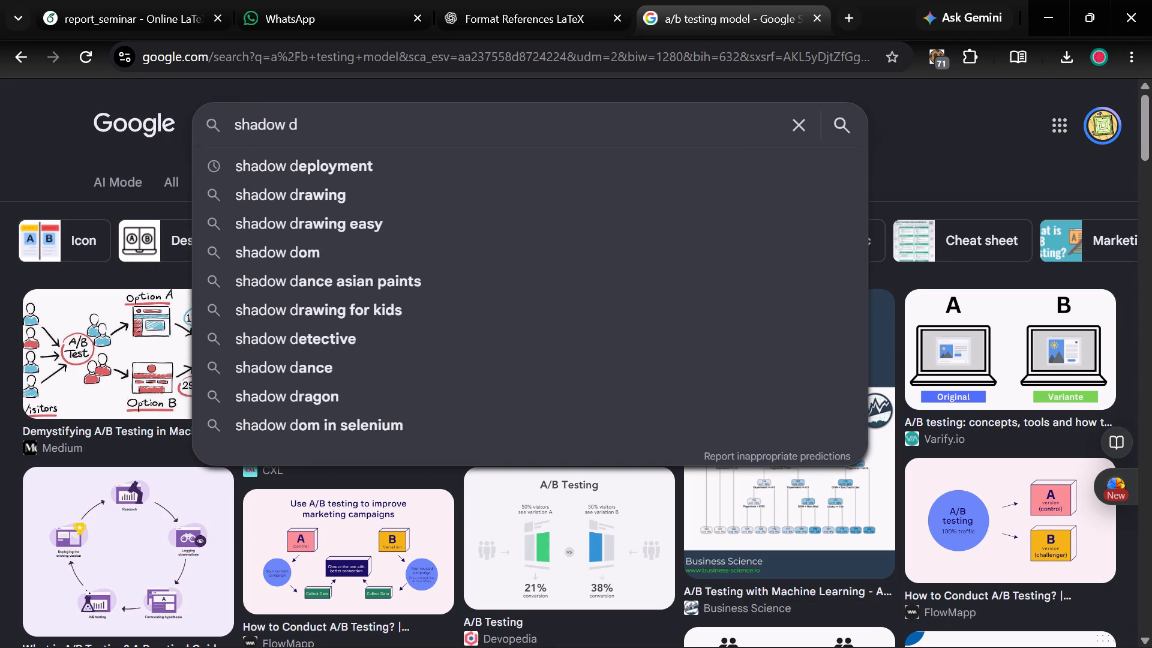
{"action": "left_click", "coordinate": [432, 174]}
Save the Relia Software shadow deployment diagram to the Downloads folder under the file name shadow, and close its preview.
{"action": "scroll", "coordinate": [318, 285], "scroll_direction": "down", "scroll_amount": 1}
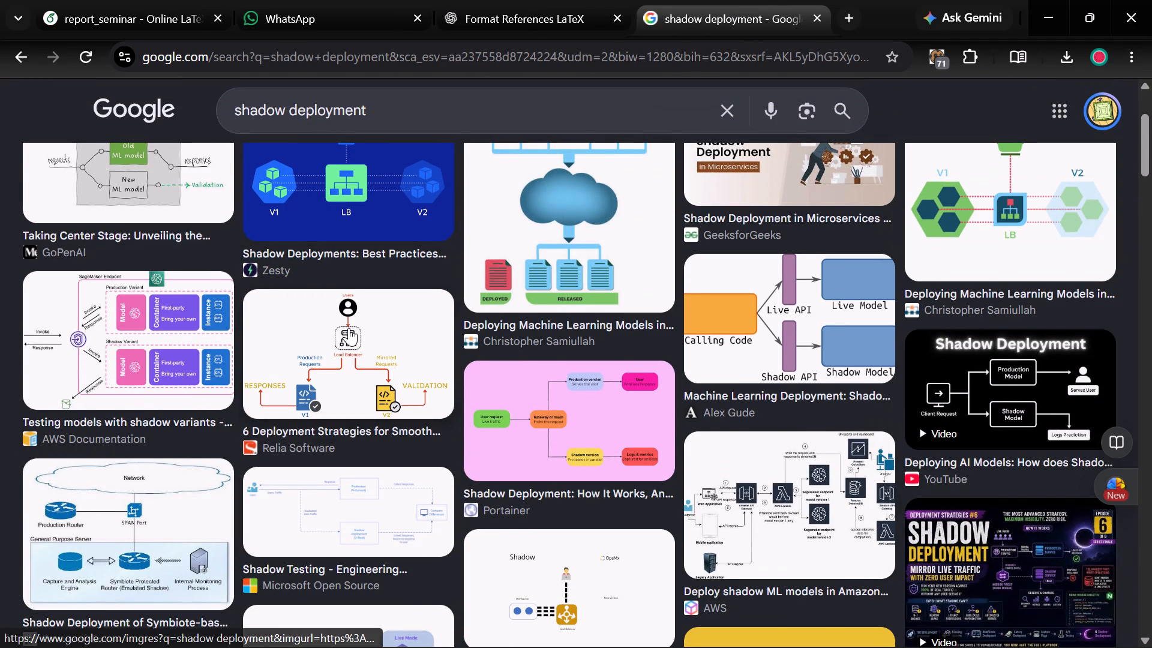
{"action": "left_click", "coordinate": [349, 328]}
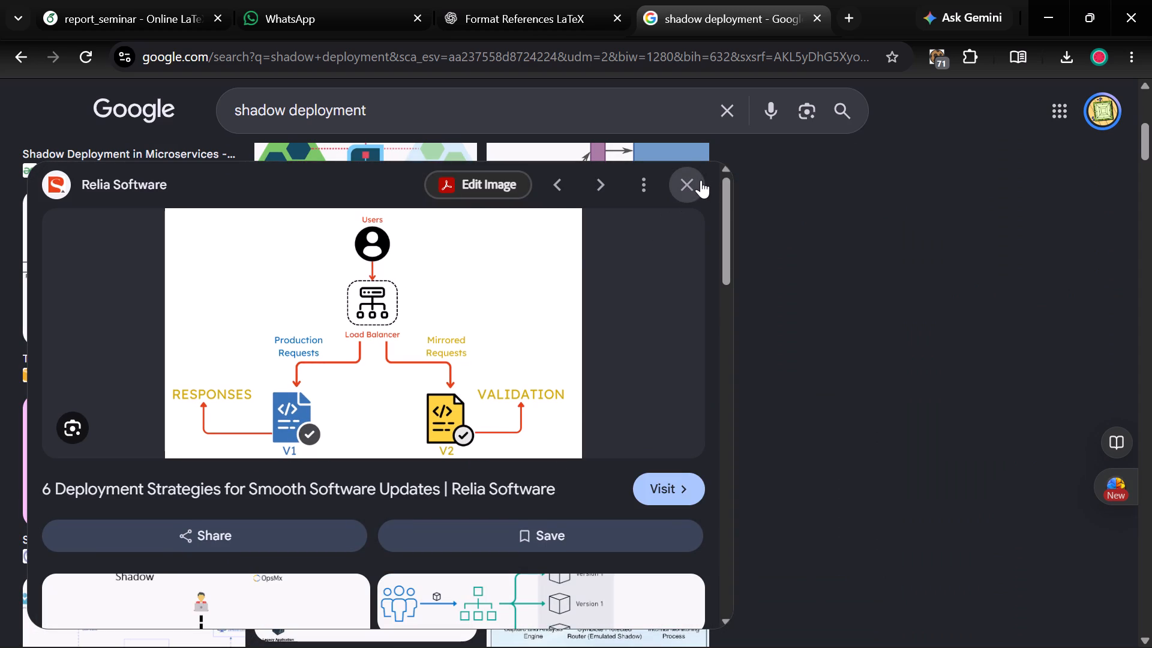
{"action": "right_click", "coordinate": [383, 297]}
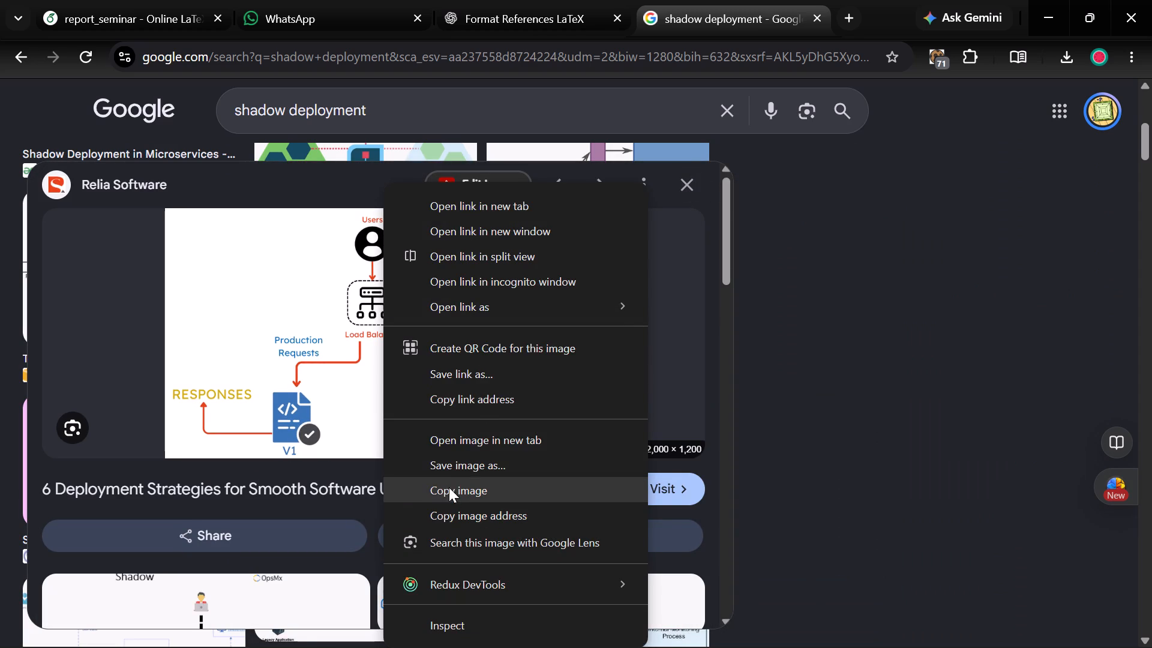
{"action": "left_click", "coordinate": [451, 467]}
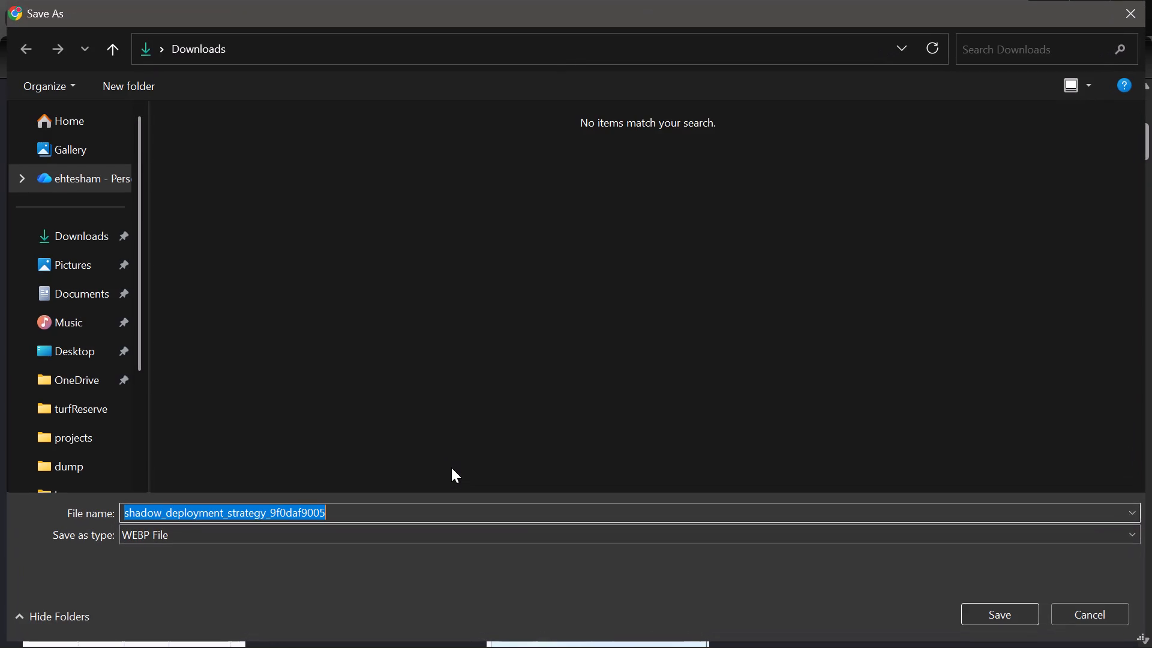
{"action": "key", "text": "BackSpace"}
{"action": "type", "text": "shadow"}
{"action": "key", "text": "Return"}
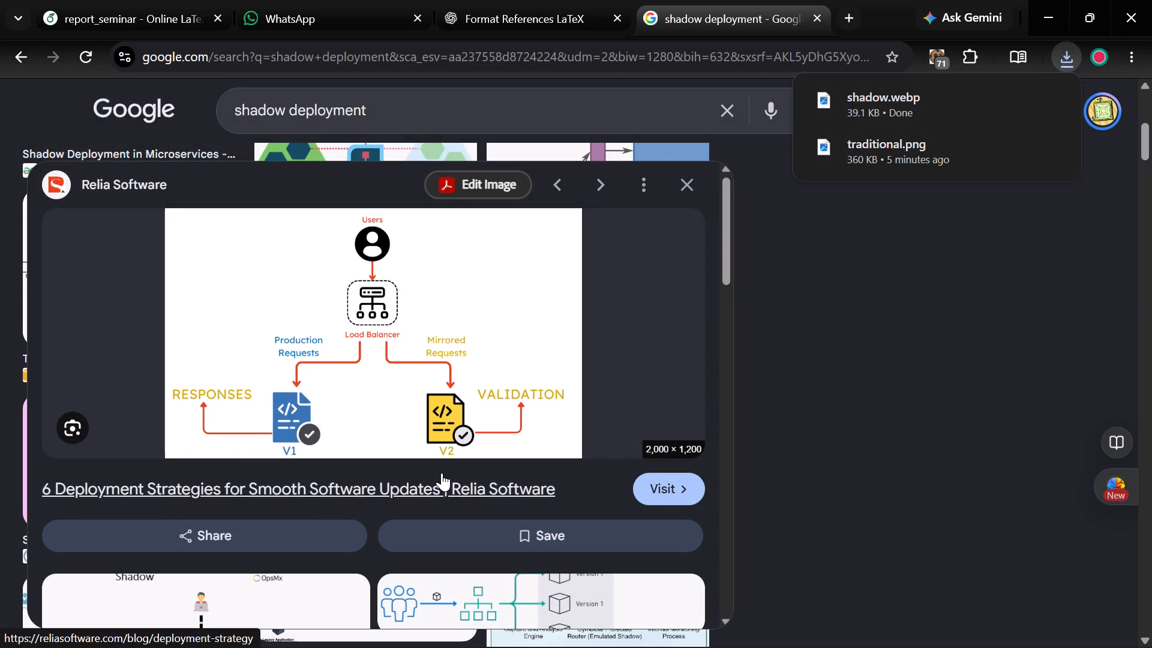
{"action": "left_click", "coordinate": [686, 184]}
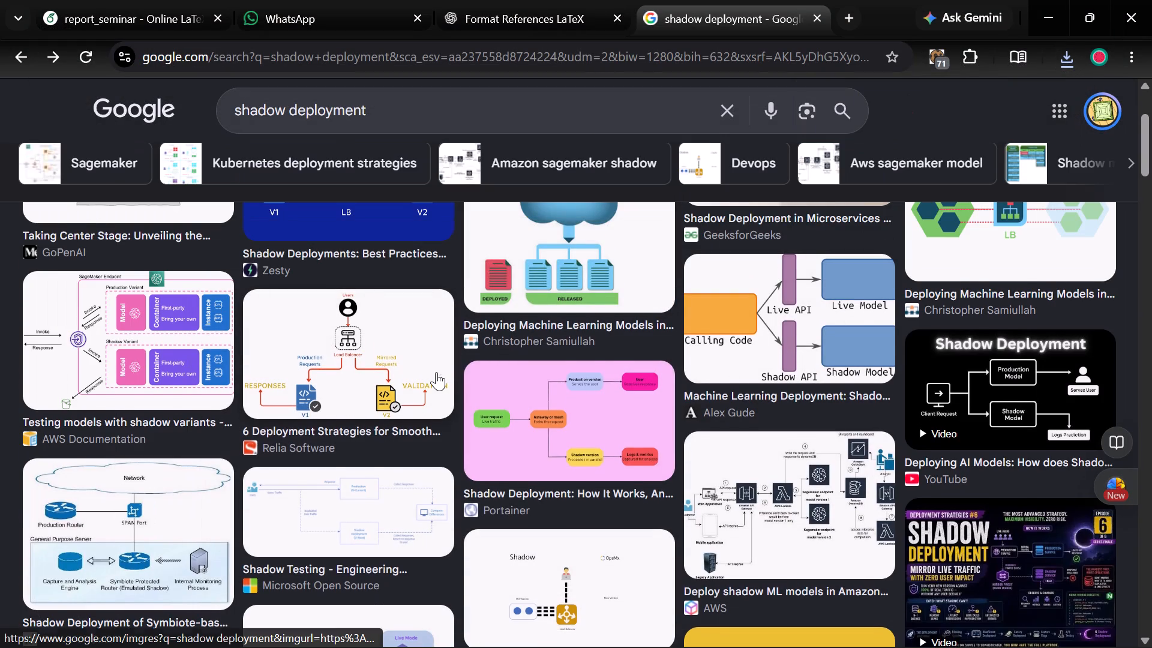
Browse the remaining shadow deployment image results for alternative diagrams of live and shadow versions.
{"action": "scroll", "coordinate": [436, 372], "scroll_direction": "down", "scroll_amount": 3}
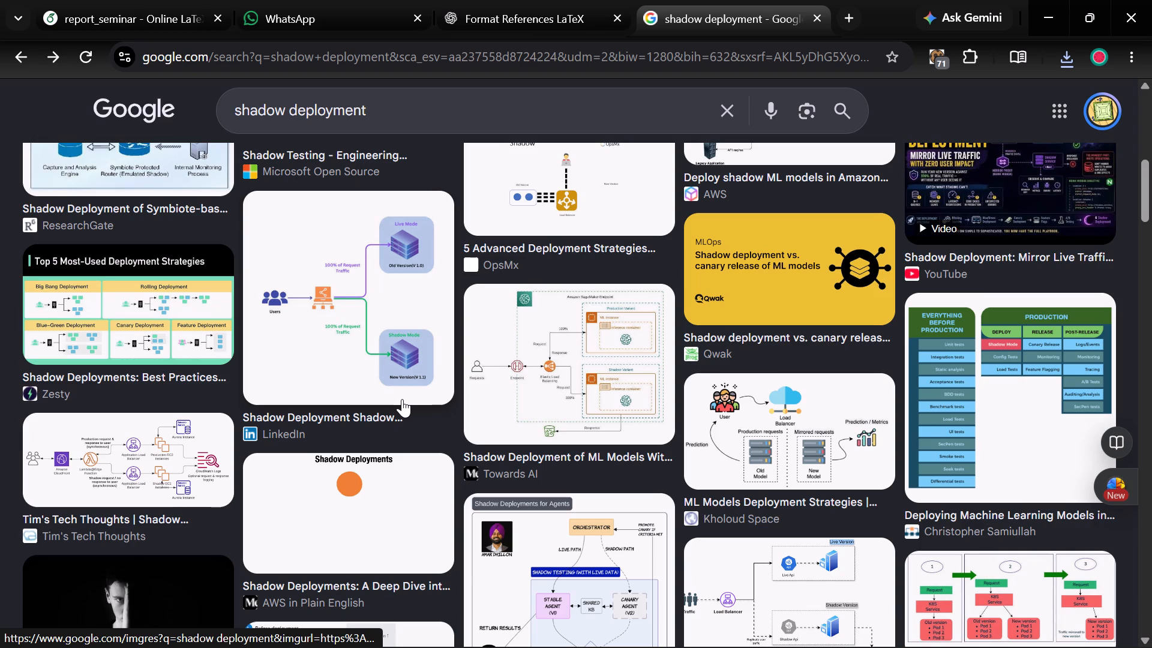
{"action": "scroll", "coordinate": [402, 399], "scroll_direction": "down", "scroll_amount": 2}
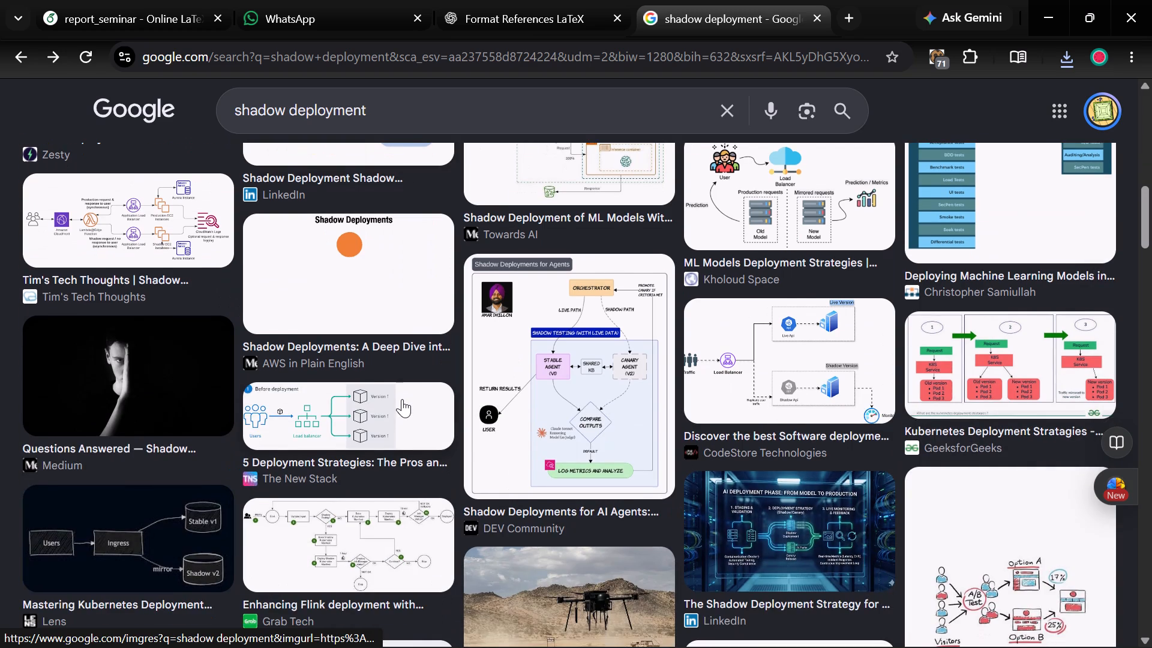
{"action": "scroll", "coordinate": [579, 389], "scroll_direction": "down", "scroll_amount": 2}
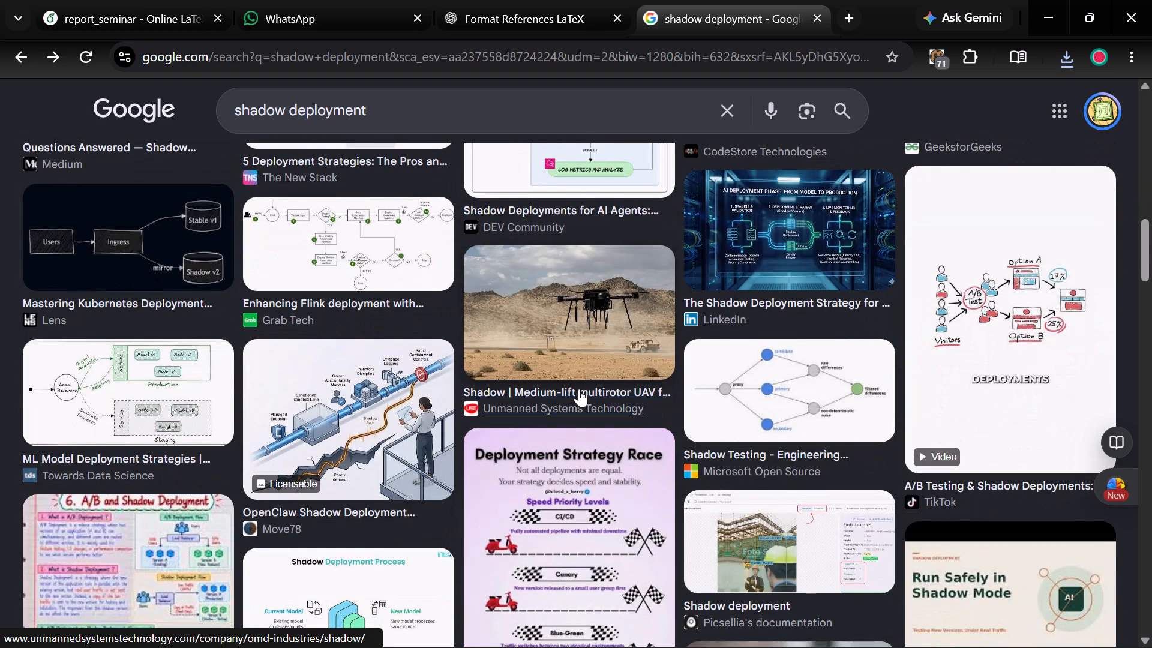
{"action": "scroll", "coordinate": [579, 389], "scroll_direction": "down", "scroll_amount": 1}
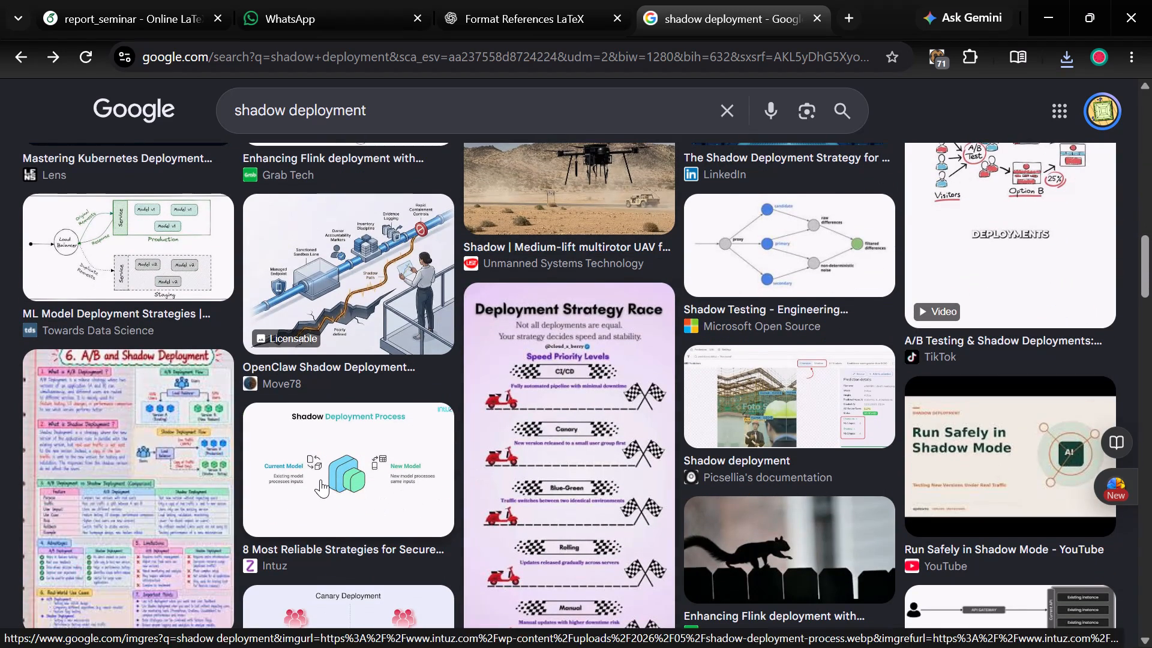
{"action": "scroll", "coordinate": [320, 479], "scroll_direction": "down", "scroll_amount": 2}
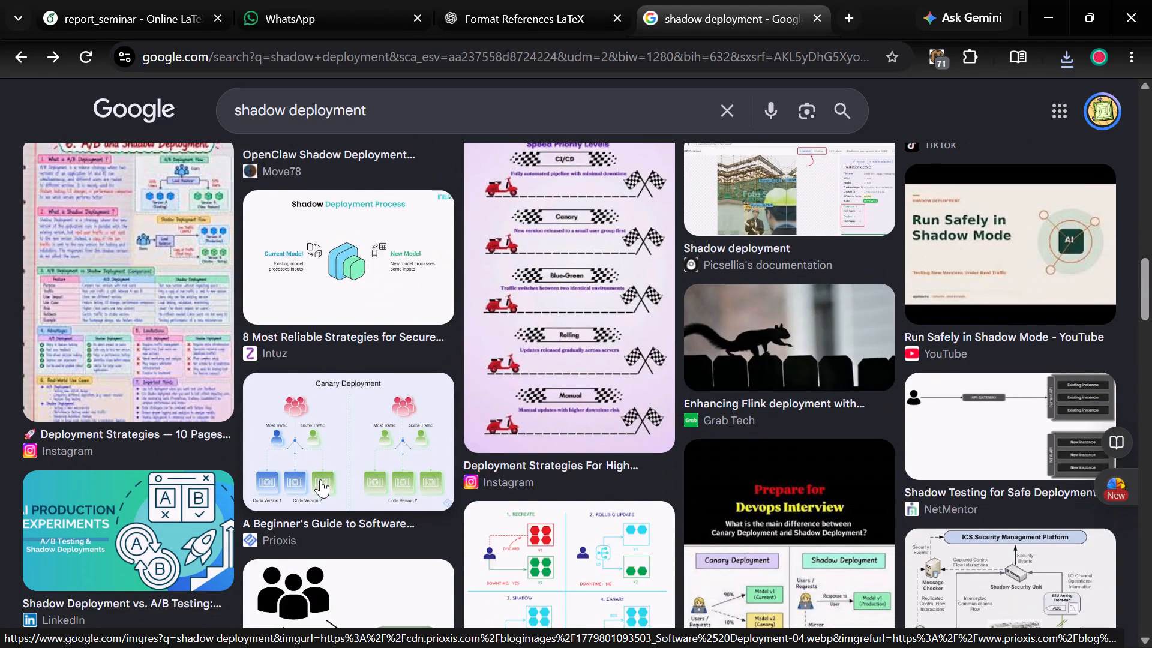
{"action": "scroll", "coordinate": [320, 479], "scroll_direction": "down", "scroll_amount": 4}
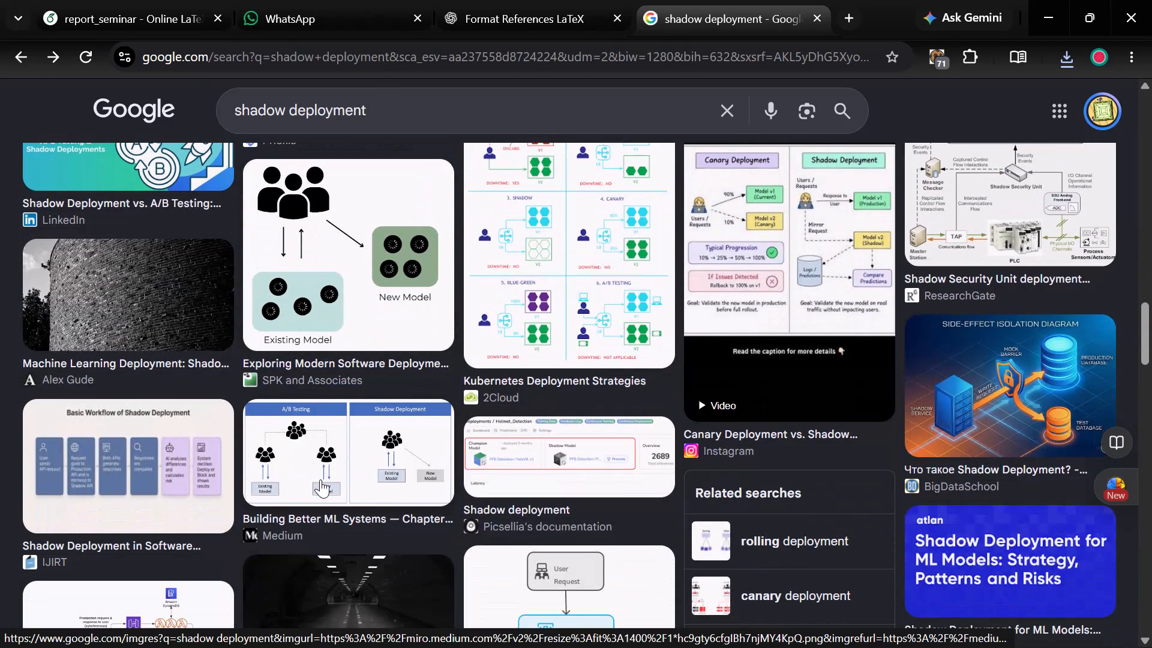
{"action": "scroll", "coordinate": [320, 479], "scroll_direction": "down", "scroll_amount": 2}
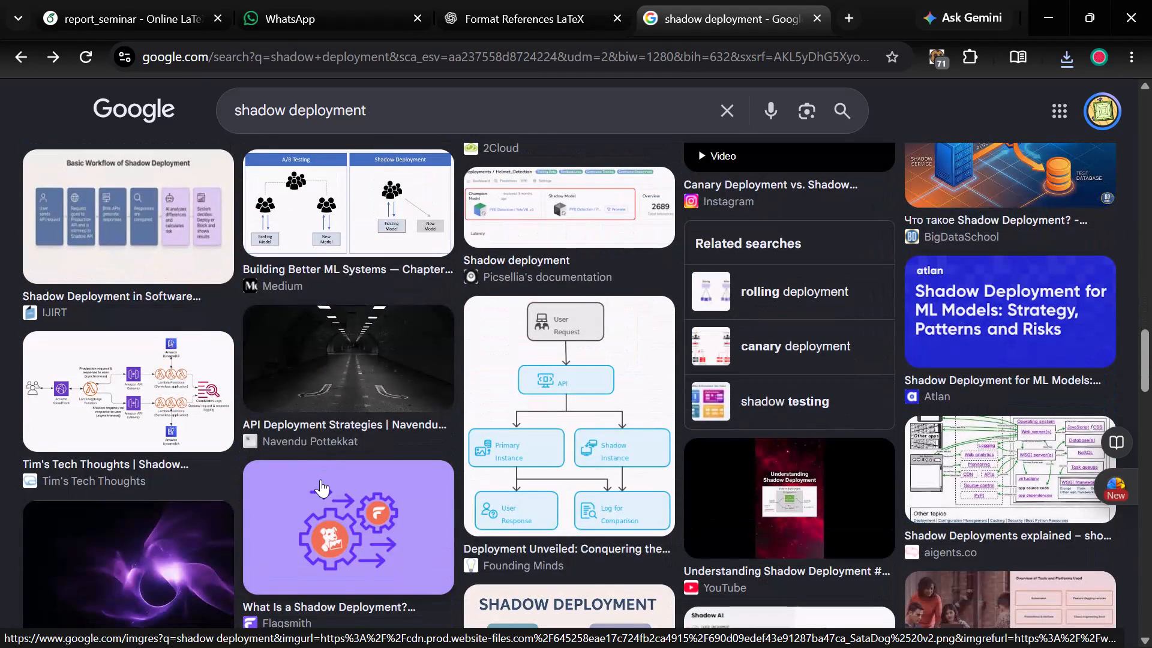
{"action": "scroll", "coordinate": [320, 479], "scroll_direction": "down", "scroll_amount": 3}
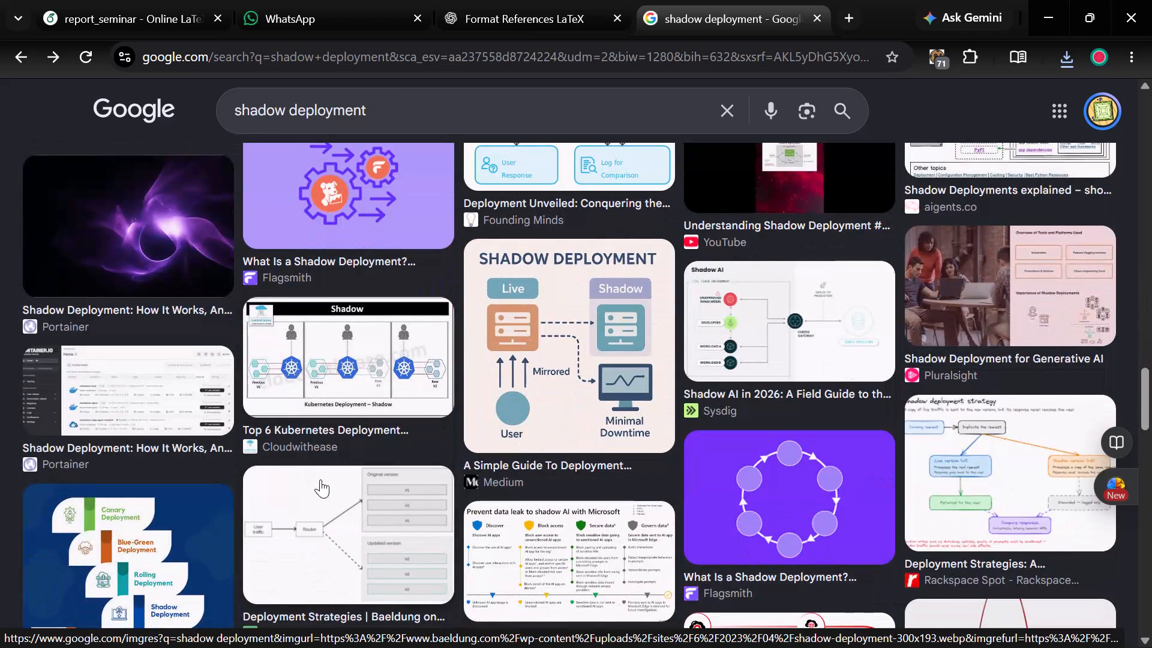
{"action": "scroll", "coordinate": [320, 479], "scroll_direction": "right", "scroll_amount": 1}
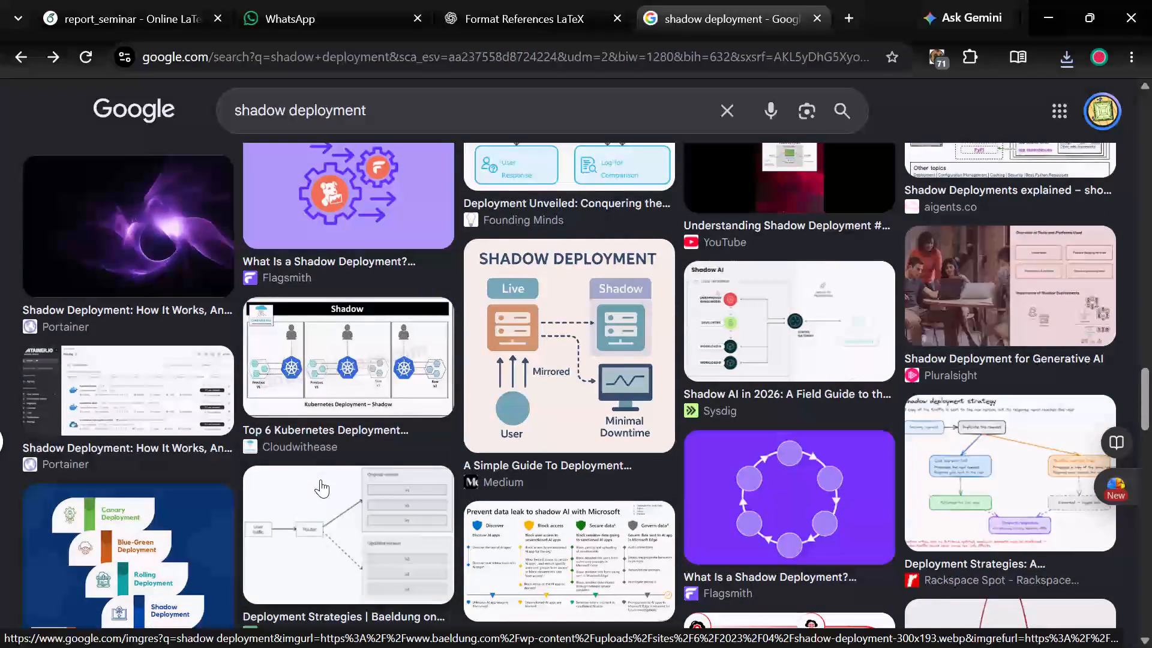
{"action": "scroll", "coordinate": [280, 384], "scroll_direction": "up", "scroll_amount": 15}
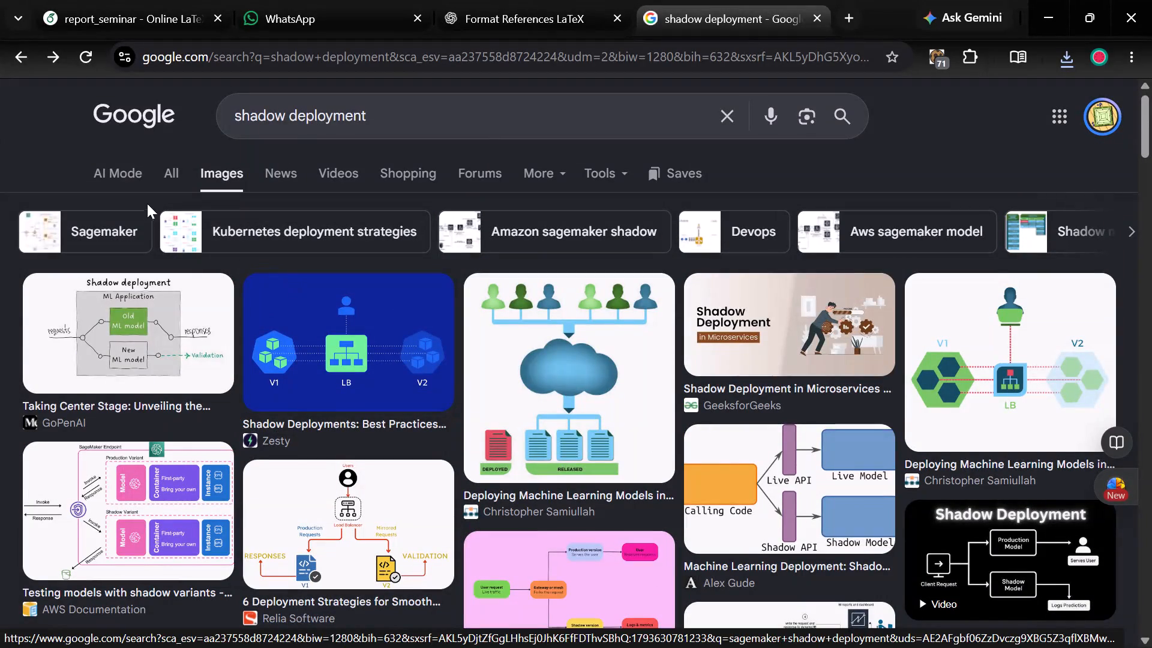
Open the DevOps.com article "What is a Shadow Deployment?" from the general web results, look through its sections, and return to the search.
{"action": "left_click", "coordinate": [178, 181]}
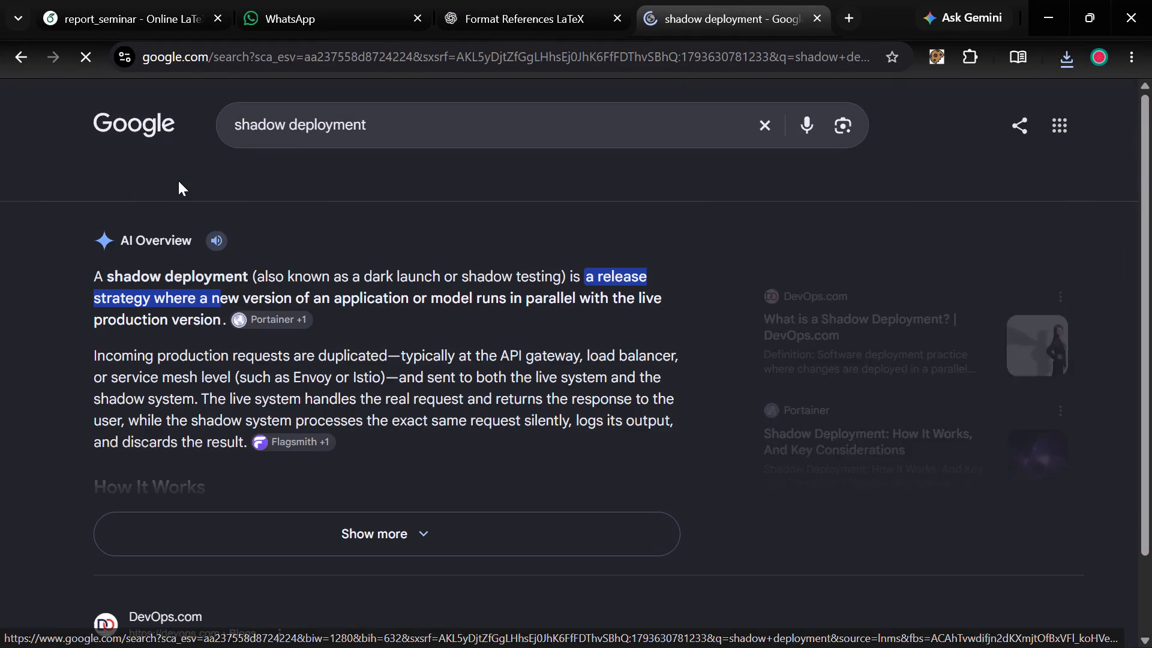
{"action": "scroll", "coordinate": [261, 350], "scroll_direction": "down", "scroll_amount": 2}
{"action": "left_click", "coordinate": [205, 307]}
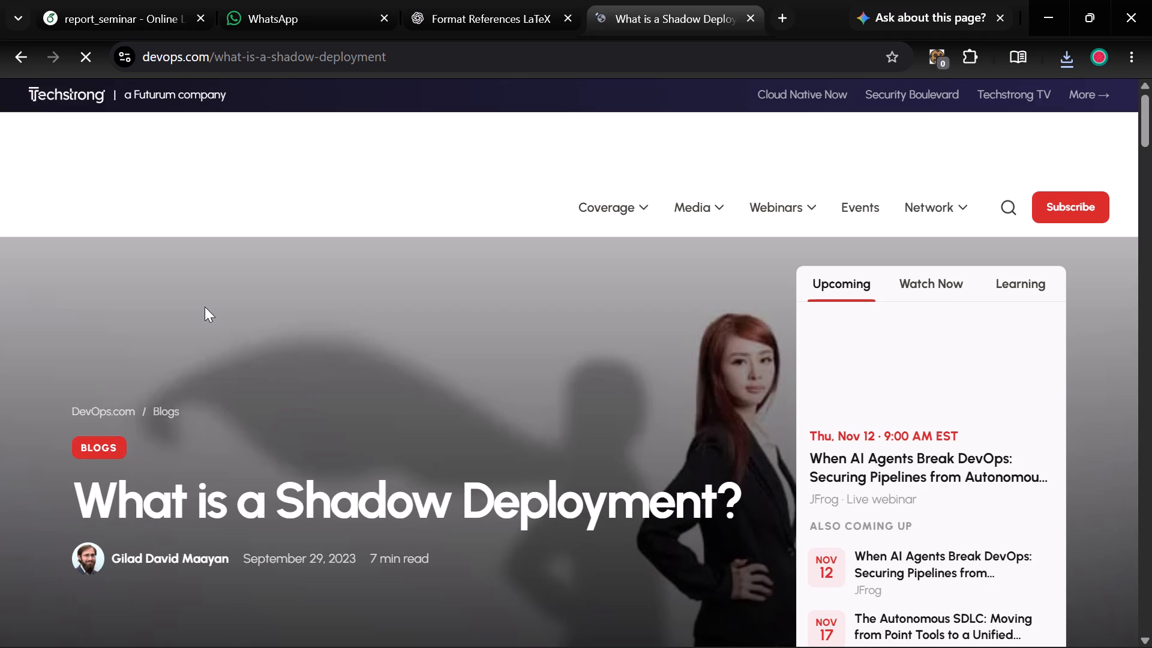
{"action": "scroll", "coordinate": [563, 281], "scroll_direction": "down", "scroll_amount": 6}
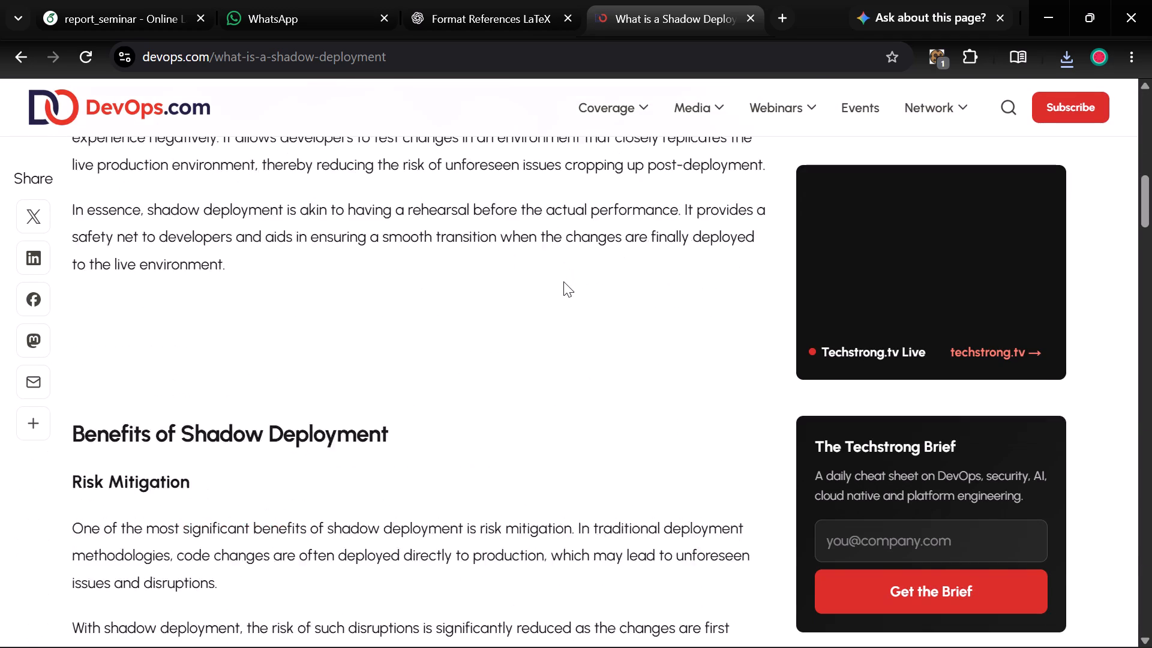
{"action": "scroll", "coordinate": [563, 281], "scroll_direction": "down", "scroll_amount": 2}
{"action": "scroll", "coordinate": [401, 343], "scroll_direction": "down", "scroll_amount": 9}
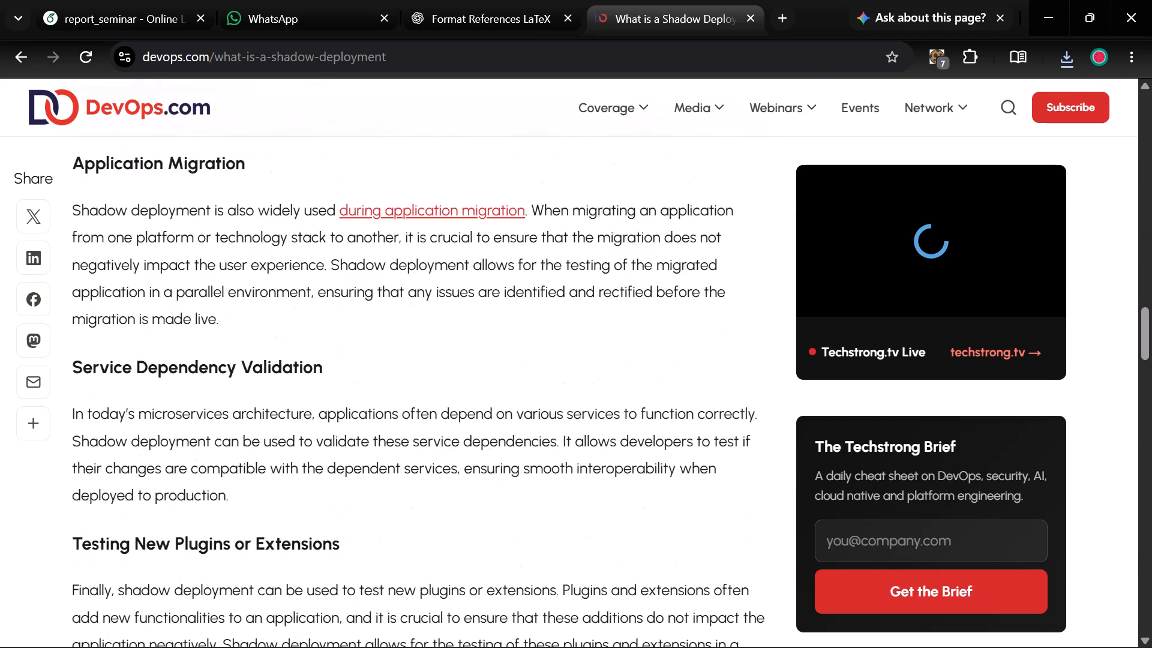
{"action": "scroll", "coordinate": [401, 343], "scroll_direction": "down", "scroll_amount": 12}
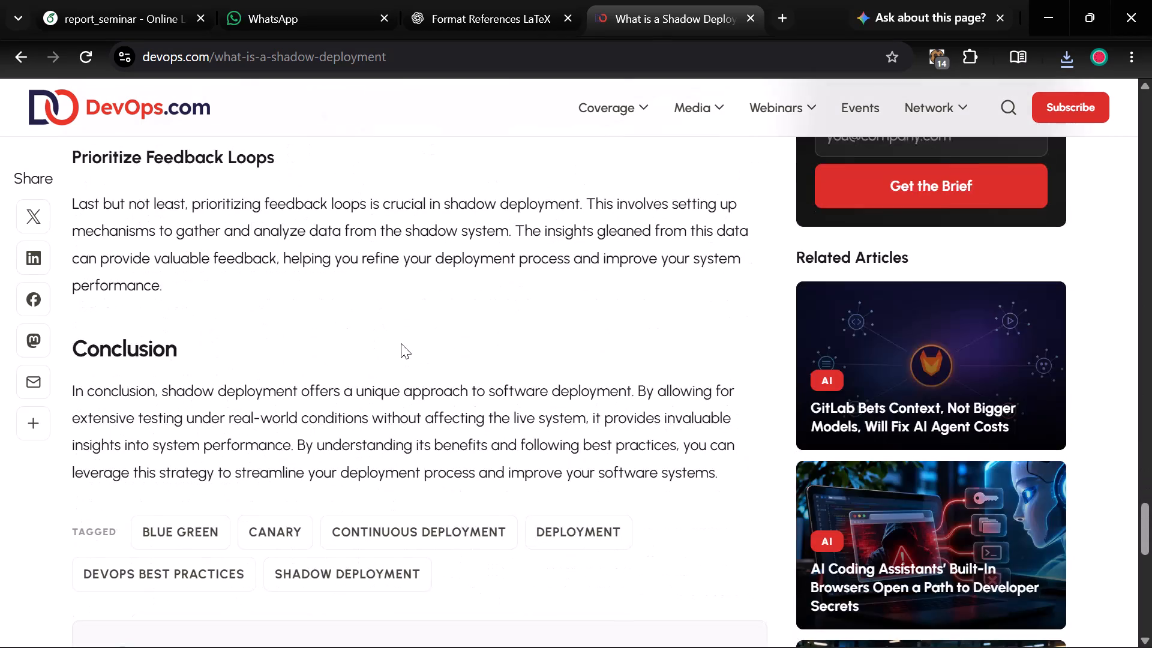
{"action": "scroll", "coordinate": [401, 343], "scroll_direction": "down", "scroll_amount": 3}
{"action": "scroll", "coordinate": [401, 343], "scroll_direction": "up", "scroll_amount": 2}
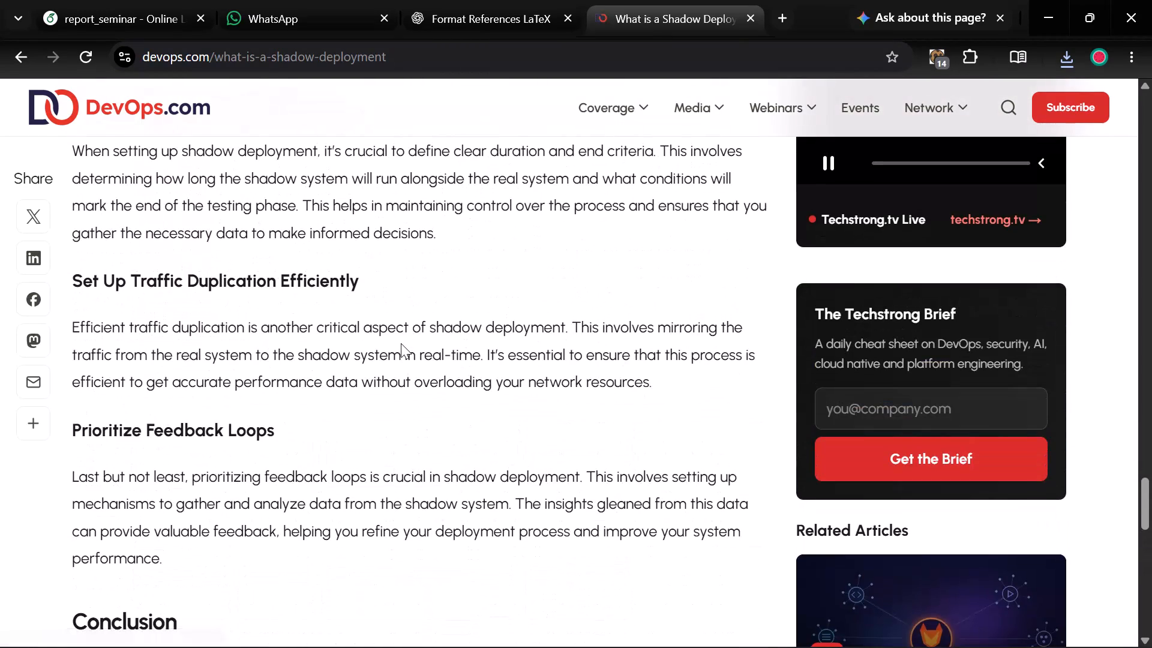
{"action": "scroll", "coordinate": [401, 343], "scroll_direction": "up", "scroll_amount": 3}
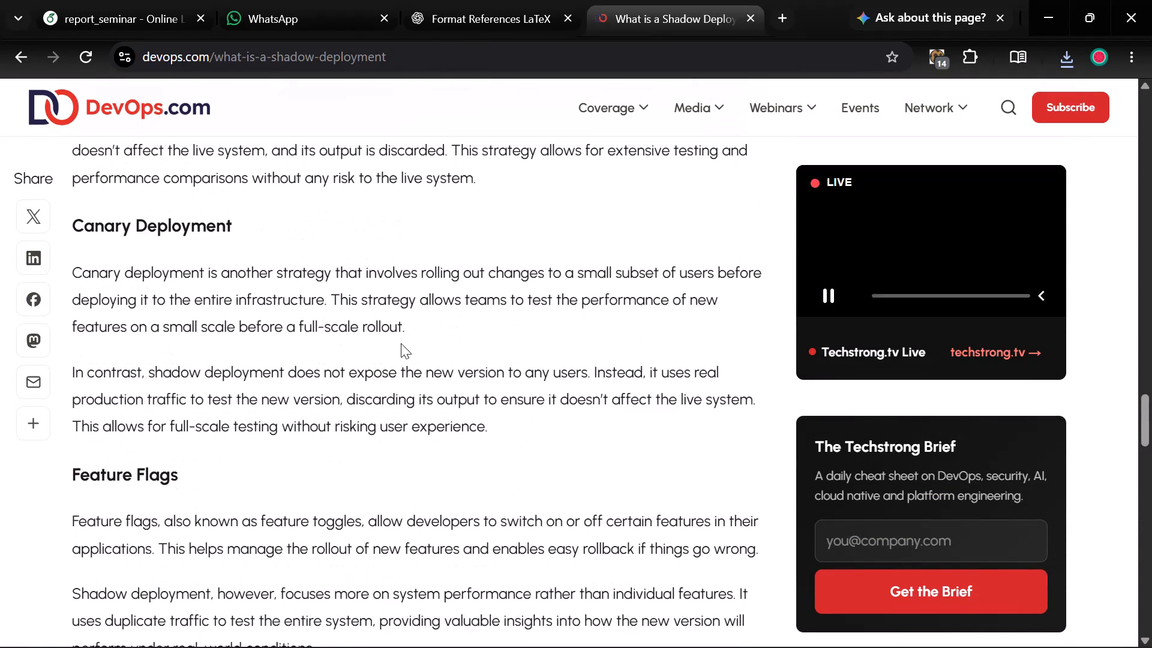
{"action": "scroll", "coordinate": [401, 343], "scroll_direction": "up", "scroll_amount": 13}
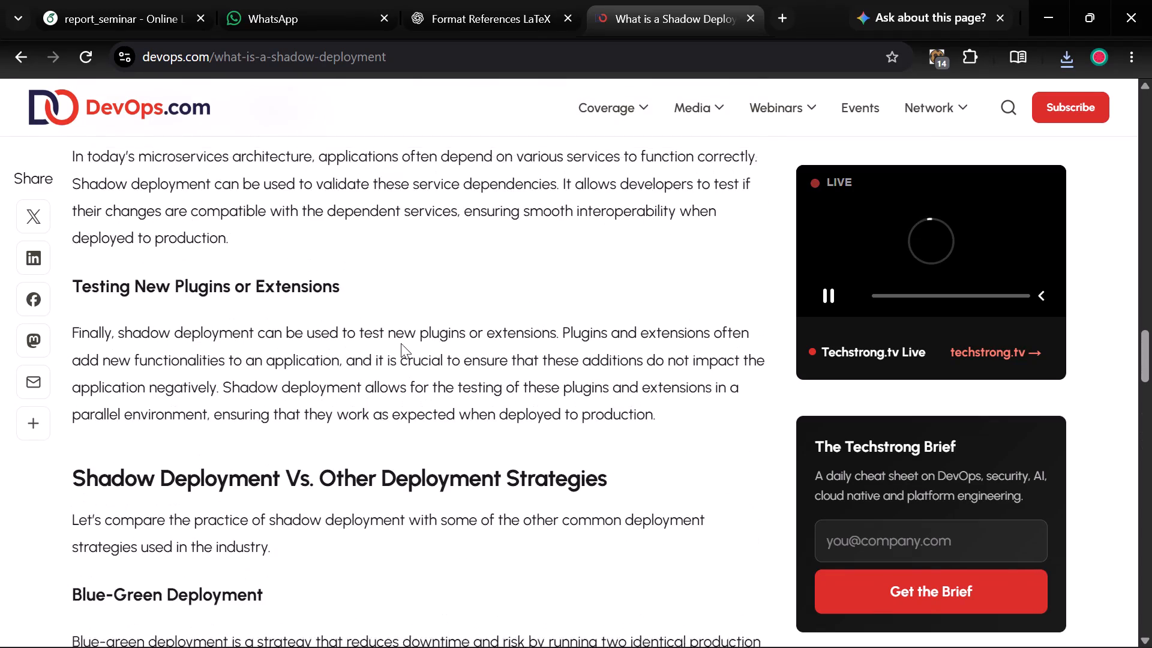
{"action": "scroll", "coordinate": [401, 343], "scroll_direction": "up", "scroll_amount": 1}
{"action": "left_click", "coordinate": [14, 56]}
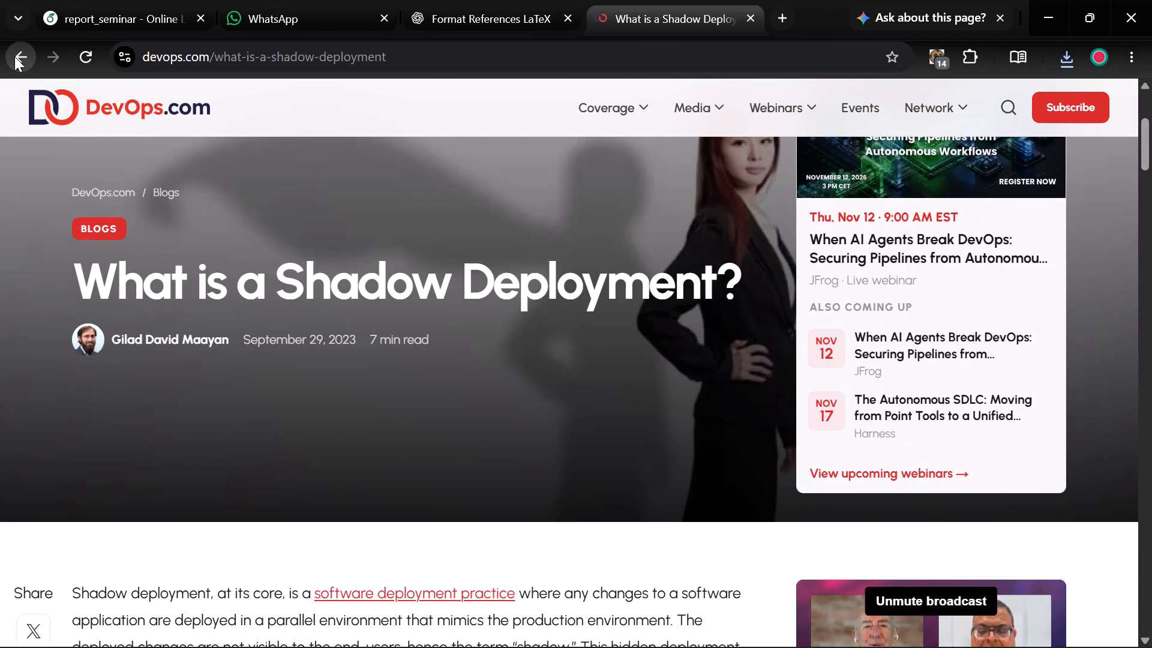
{"action": "scroll", "coordinate": [332, 173], "scroll_direction": "up", "scroll_amount": 8}
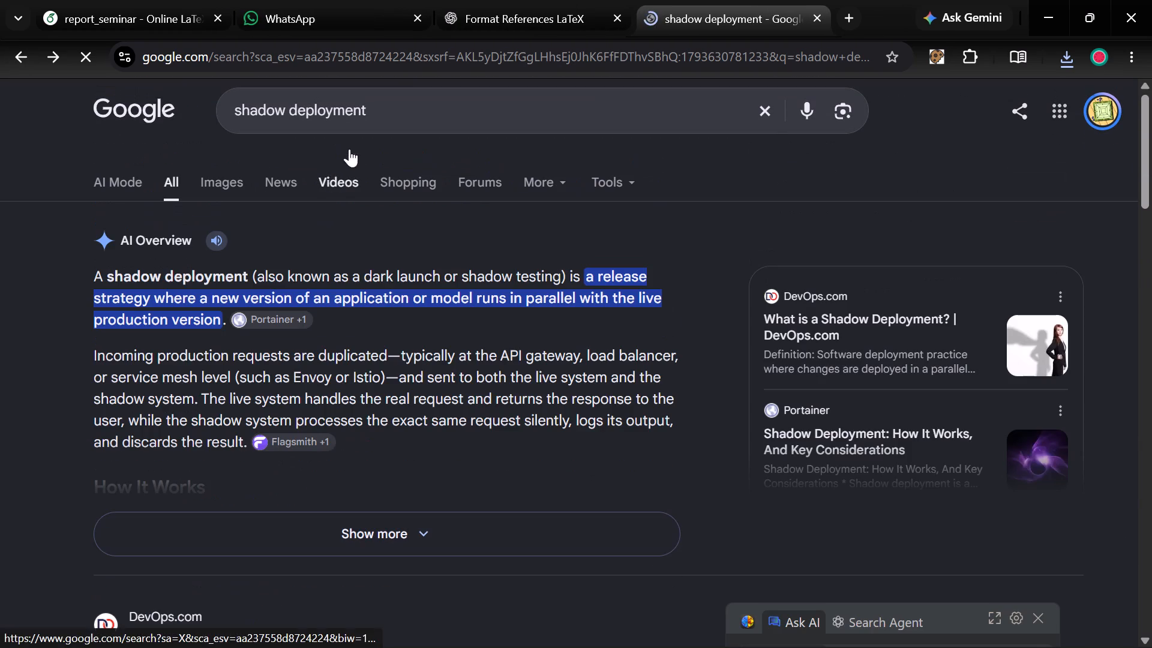
{"action": "left_click", "coordinate": [390, 122]}
{"action": "key", "text": "space"}
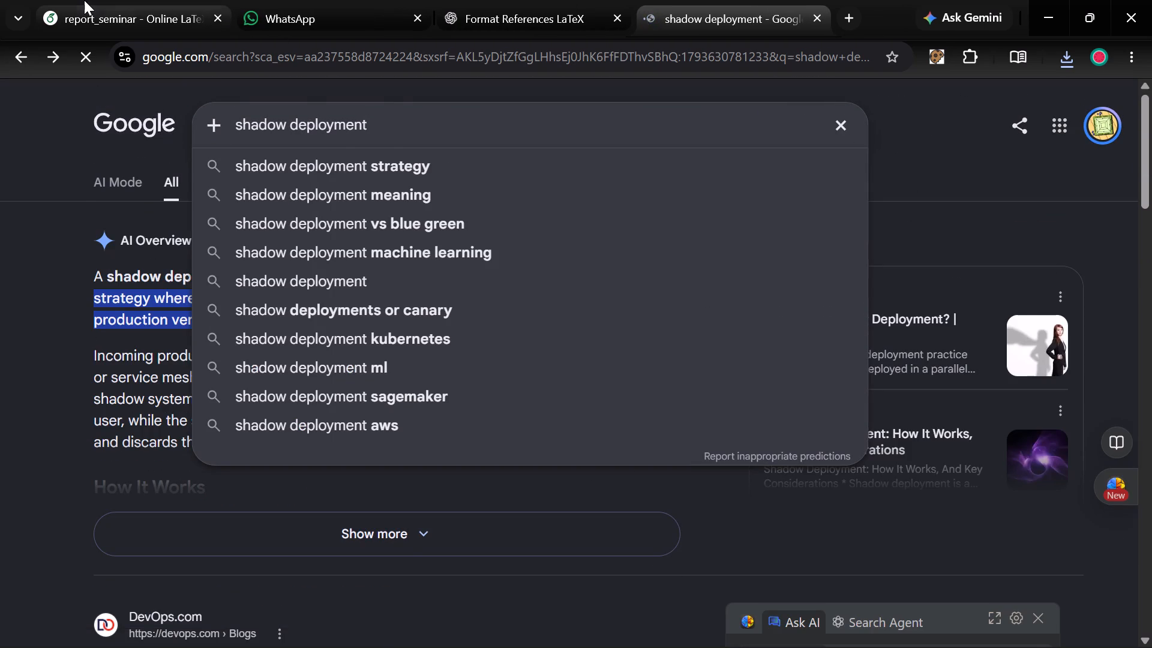
Switch to the Overleaf report, delete the Shadow Deployment Model subsection with its figure and the closing "These models describe" paragraph, and recompile.
{"action": "left_click", "coordinate": [81, 0]}
{"action": "scroll", "coordinate": [321, 379], "scroll_direction": "up", "scroll_amount": 1}
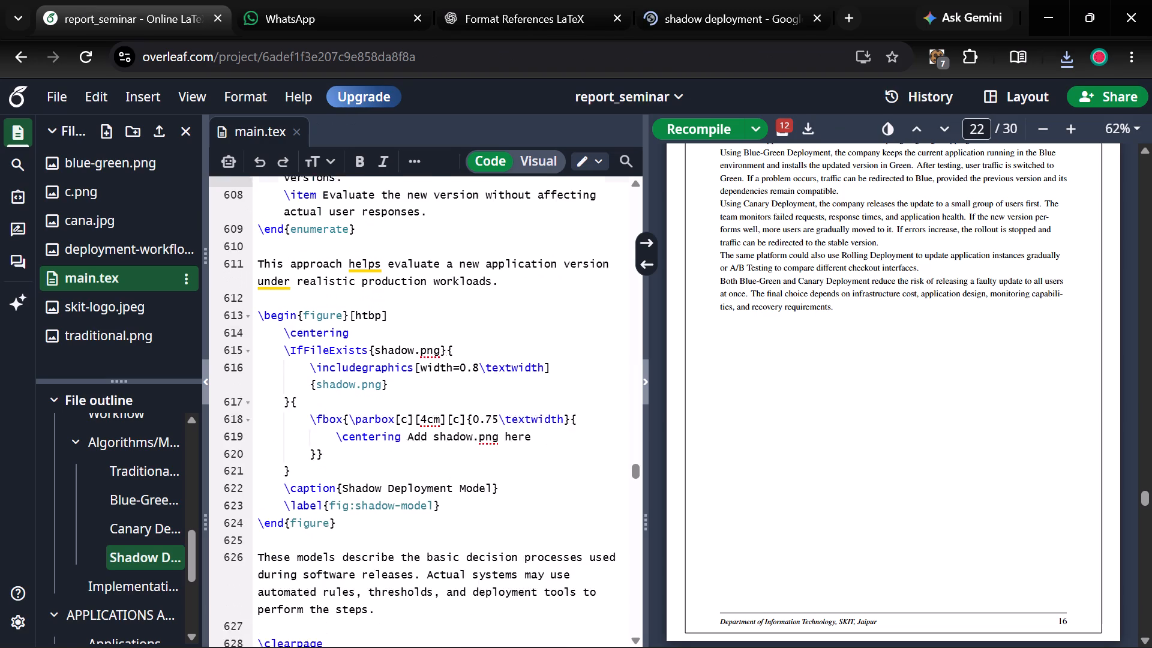
{"action": "scroll", "coordinate": [321, 379], "scroll_direction": "up", "scroll_amount": 4}
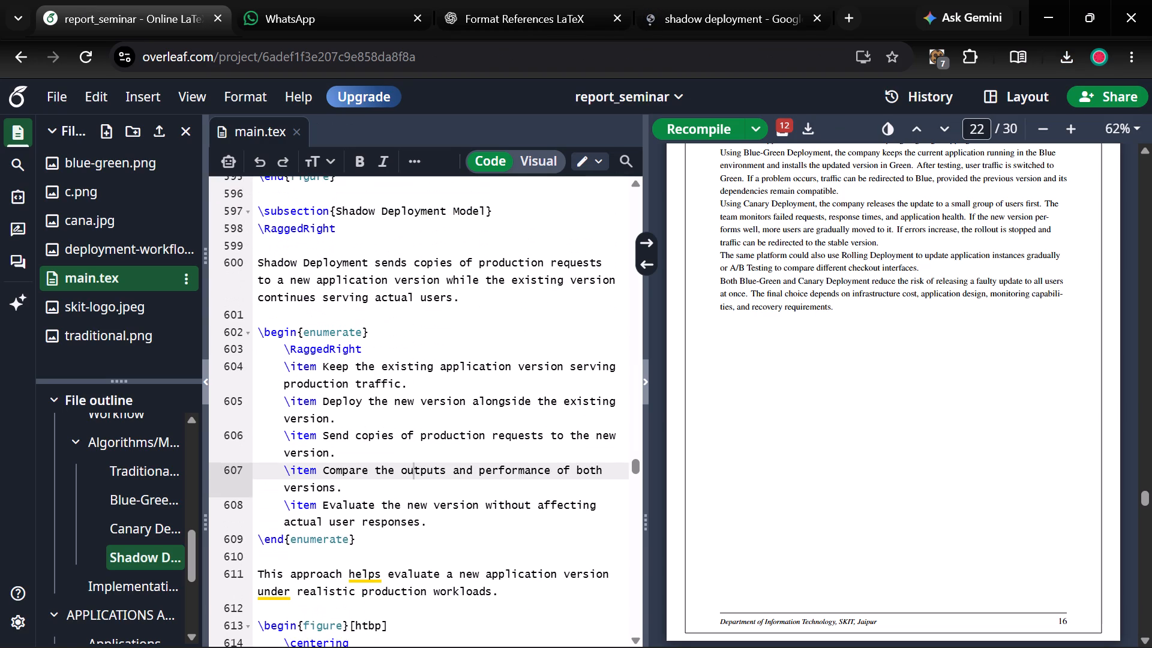
{"action": "scroll", "coordinate": [347, 343], "scroll_direction": "up", "scroll_amount": 1}
{"action": "left_click_drag", "start_coordinate": [270, 256], "coordinate": [379, 647]}
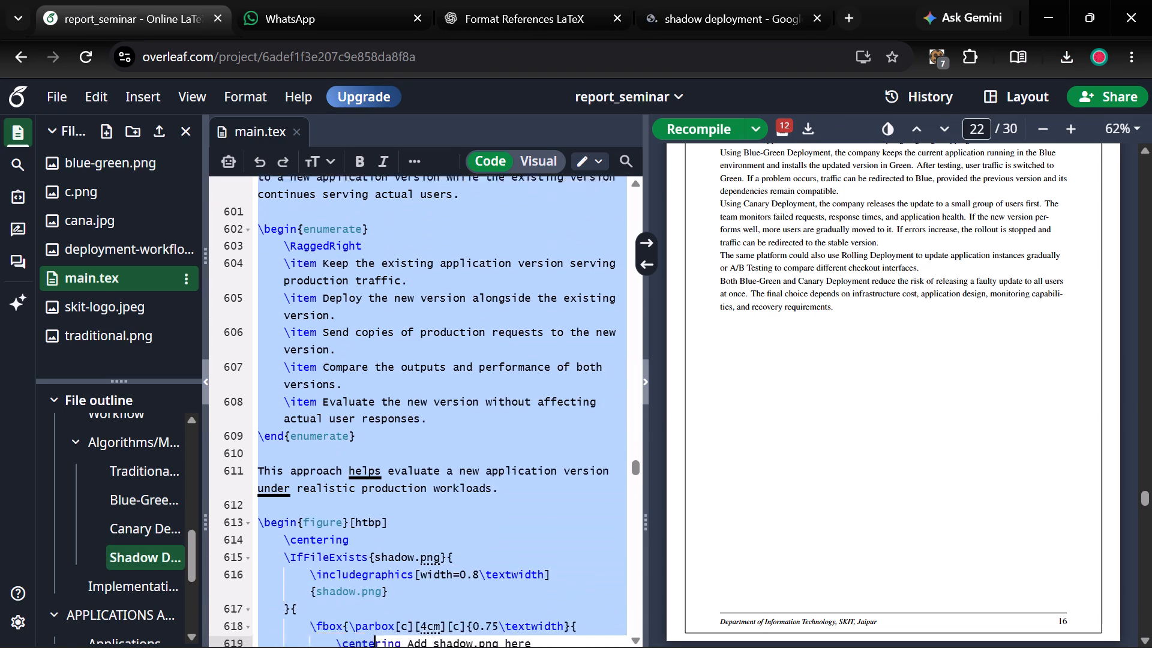
{"action": "left_click_drag", "start_coordinate": [379, 647], "coordinate": [345, 535]}
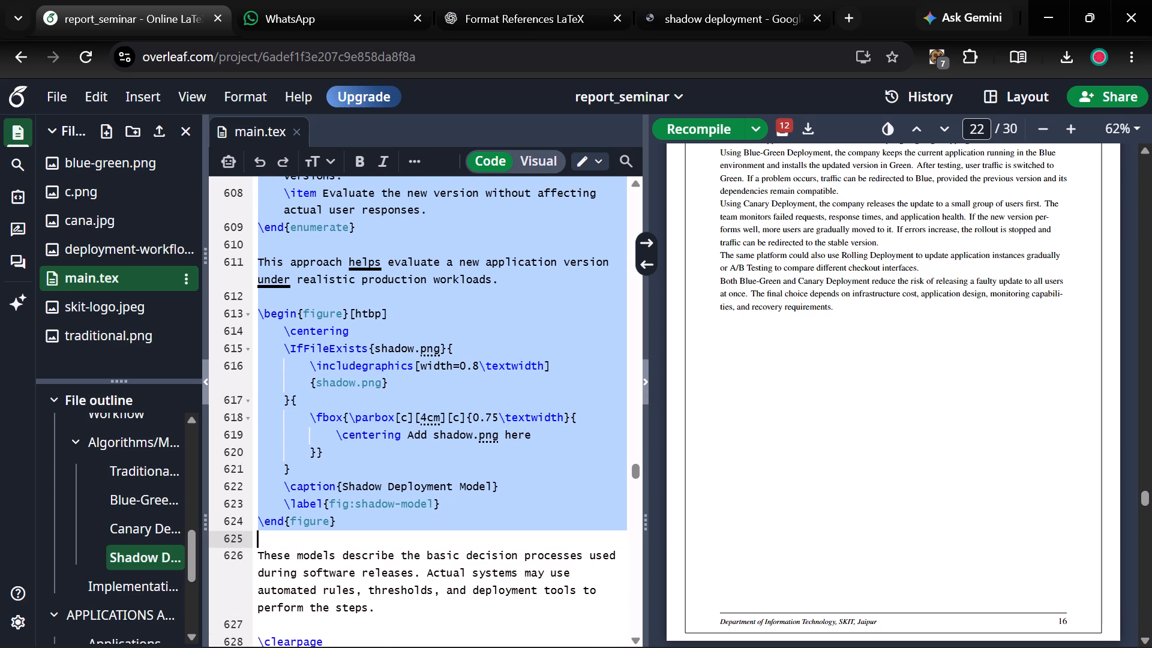
{"action": "left_click_drag", "start_coordinate": [345, 535], "coordinate": [389, 610]}
{"action": "key", "text": "BackSpace"}
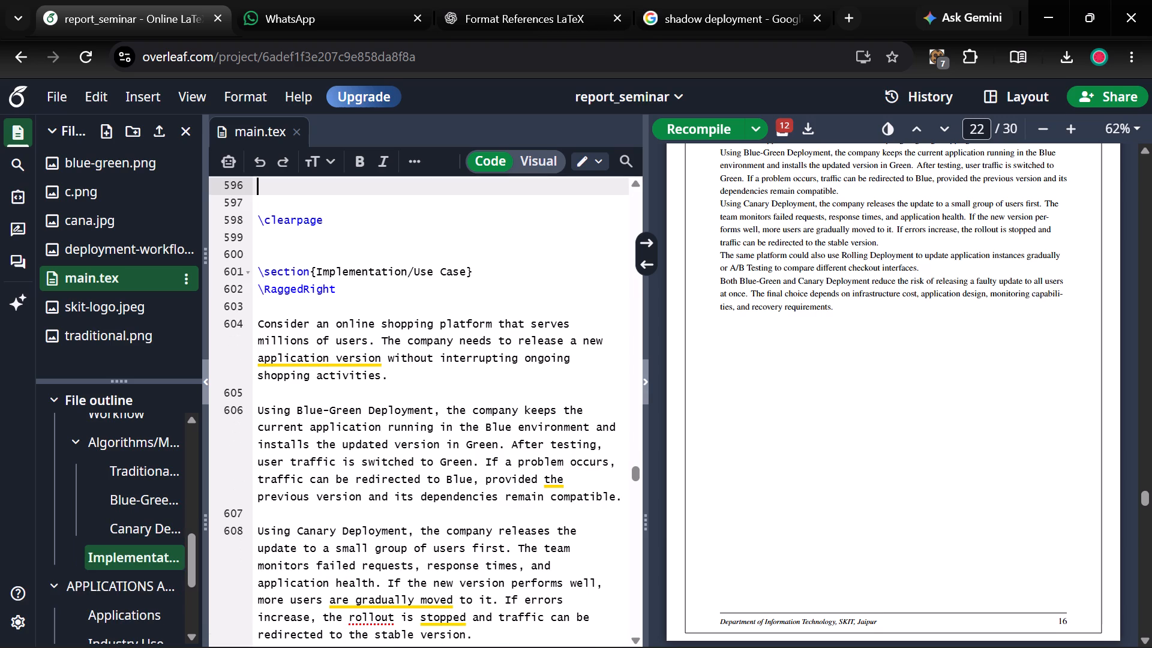
{"action": "left_click", "coordinate": [704, 129]}
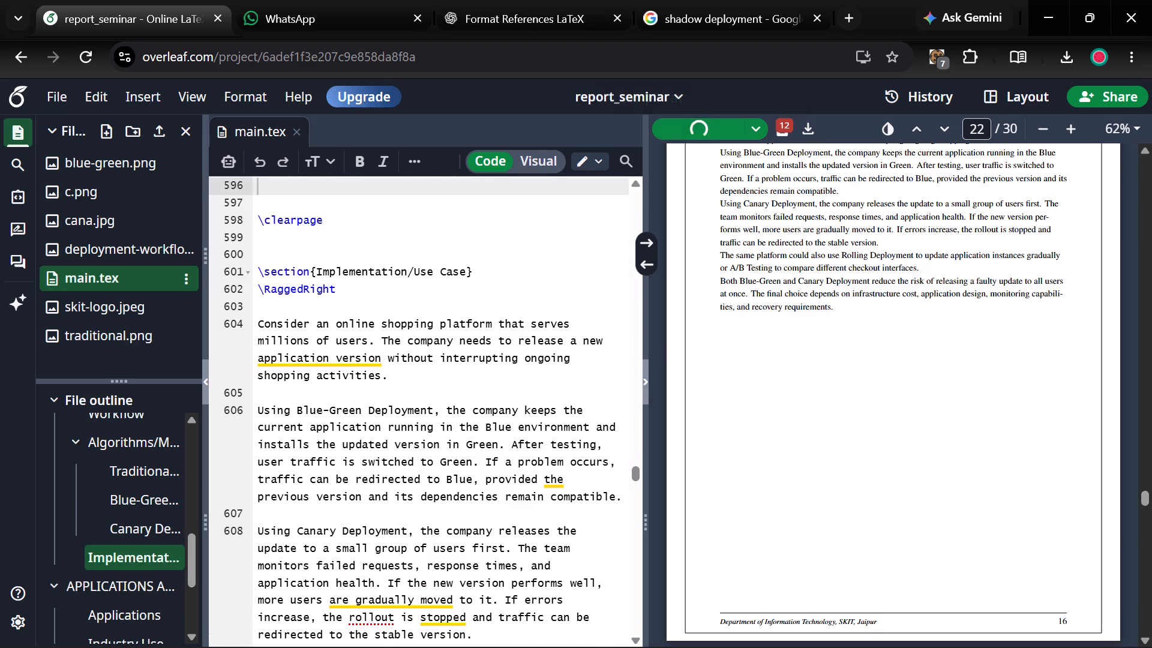
Remove the \clearpage command between the Canary Deployment figure and the Implementation/Use Case section, and recompile the report.
{"action": "scroll", "coordinate": [412, 346], "scroll_direction": "up", "scroll_amount": 2}
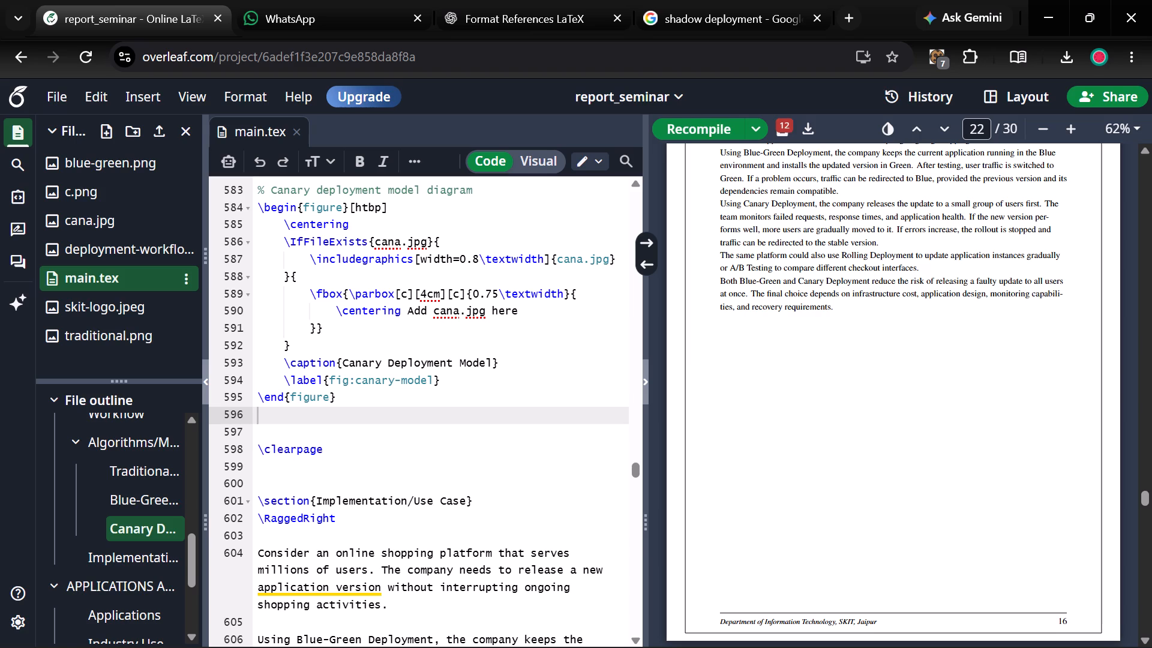
{"action": "scroll", "coordinate": [726, 410], "scroll_direction": "up", "scroll_amount": 2}
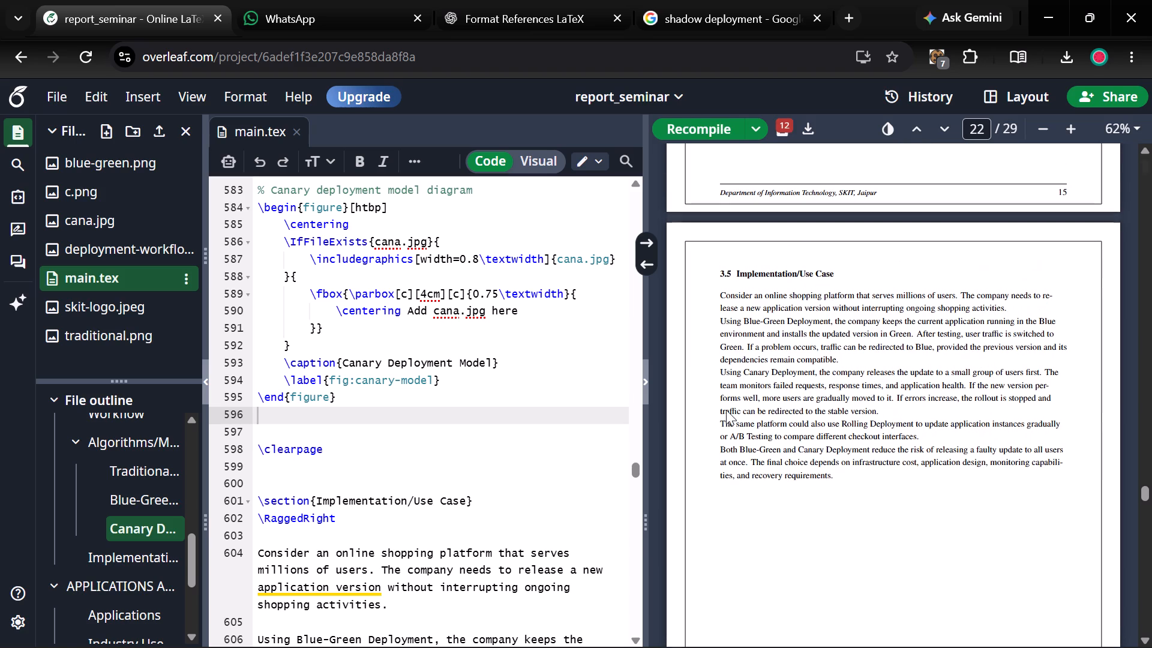
{"action": "scroll", "coordinate": [846, 341], "scroll_direction": "up", "scroll_amount": 1}
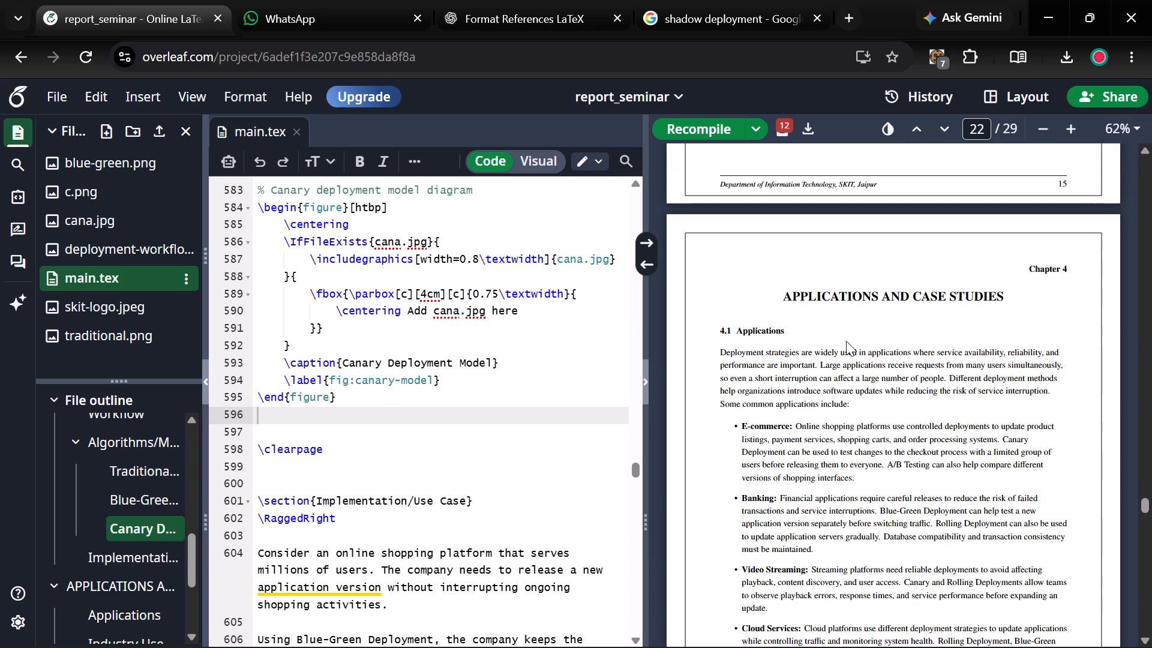
{"action": "scroll", "coordinate": [846, 341], "scroll_direction": "down", "scroll_amount": 2}
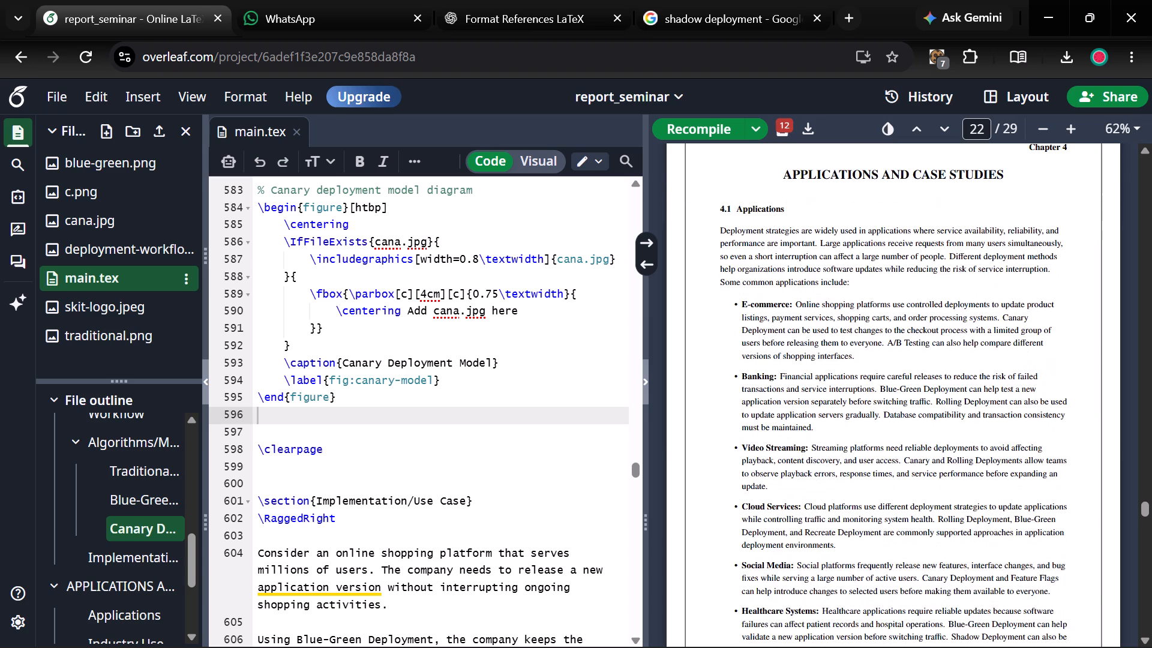
{"action": "scroll", "coordinate": [846, 341], "scroll_direction": "down", "scroll_amount": 1}
{"action": "scroll", "coordinate": [846, 341], "scroll_direction": "up", "scroll_amount": 7}
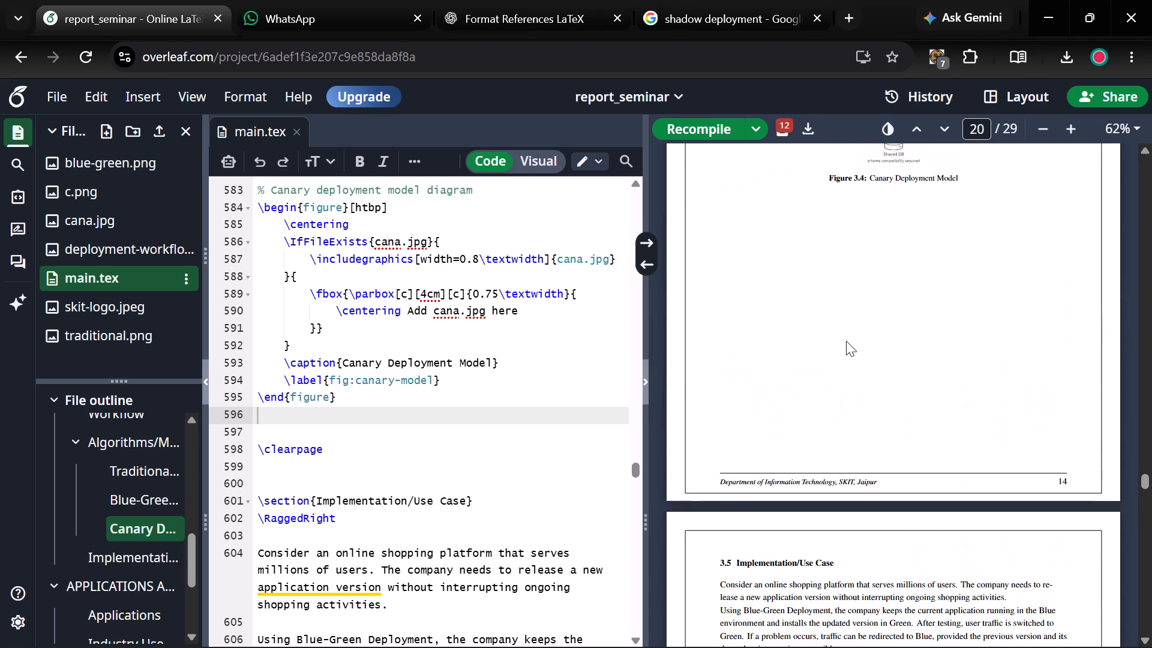
{"action": "scroll", "coordinate": [846, 341], "scroll_direction": "up", "scroll_amount": 2}
{"action": "scroll", "coordinate": [846, 341], "scroll_direction": "down", "scroll_amount": 1}
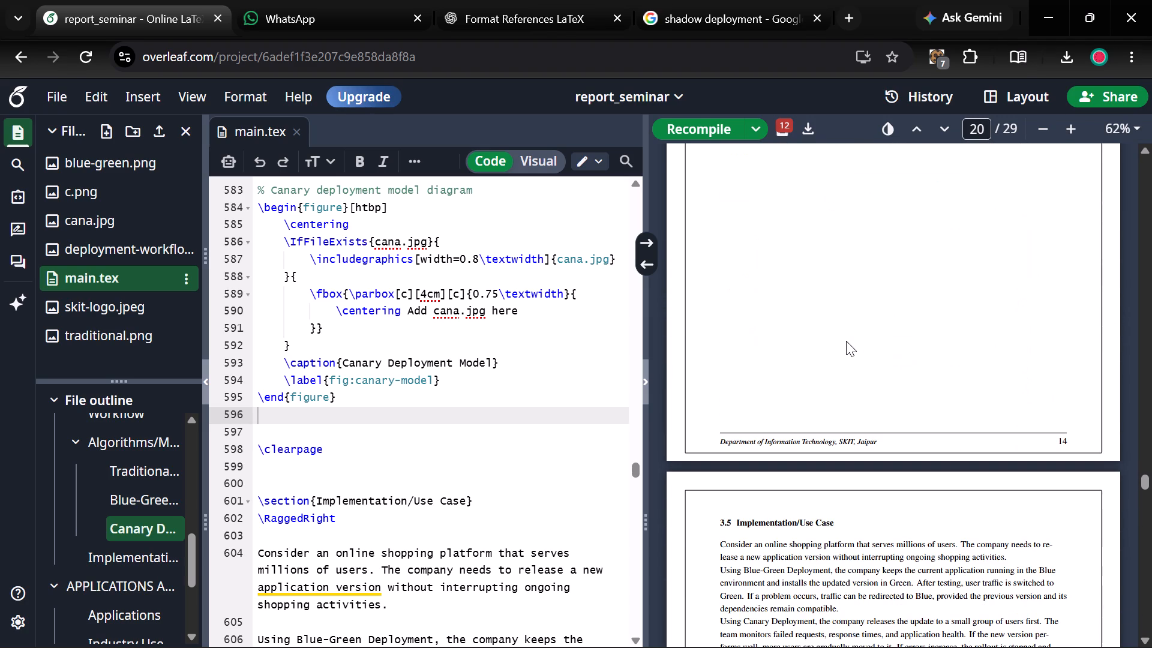
{"action": "left_click", "coordinate": [337, 442]}
{"action": "key", "text": "BackSpace"}
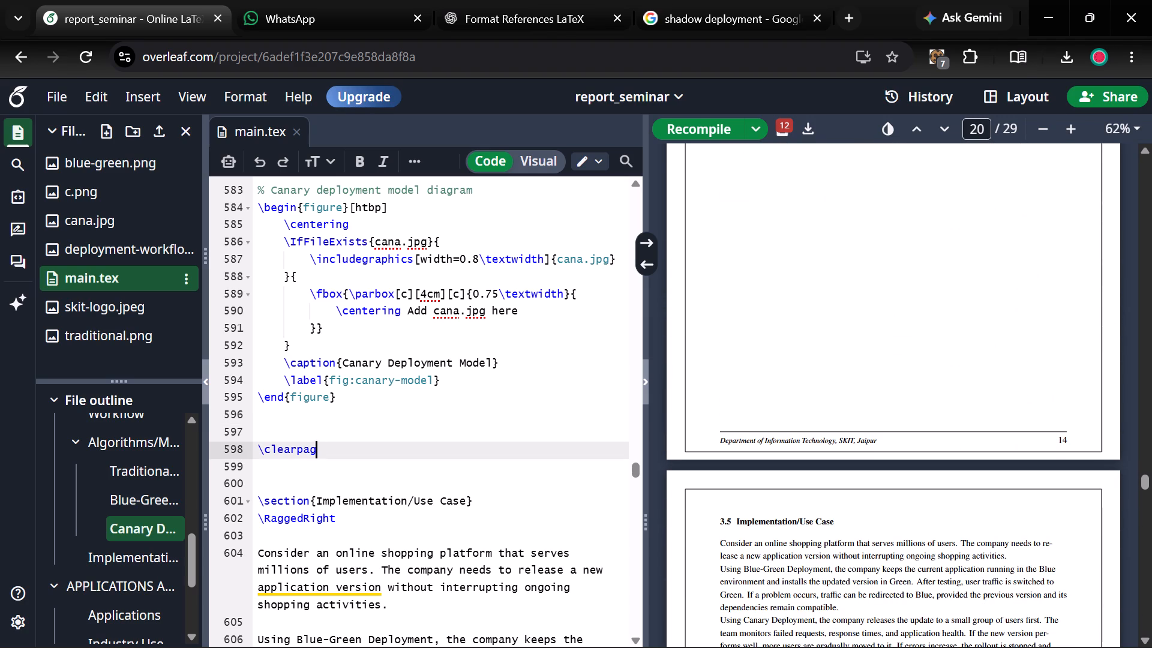
{"action": "key", "text": "BackSpace"}
{"action": "key", "text": "BackSpace"}
{"action": "key", "text": "BackSpace"}
{"action": "key", "text": "BackSpace"}
{"action": "key", "text": "BackSpace"}
{"action": "key", "text": "BackSpace"}
{"action": "key", "text": "BackSpace"}
{"action": "key", "text": "BackSpace"}
{"action": "key", "text": "BackSpace"}
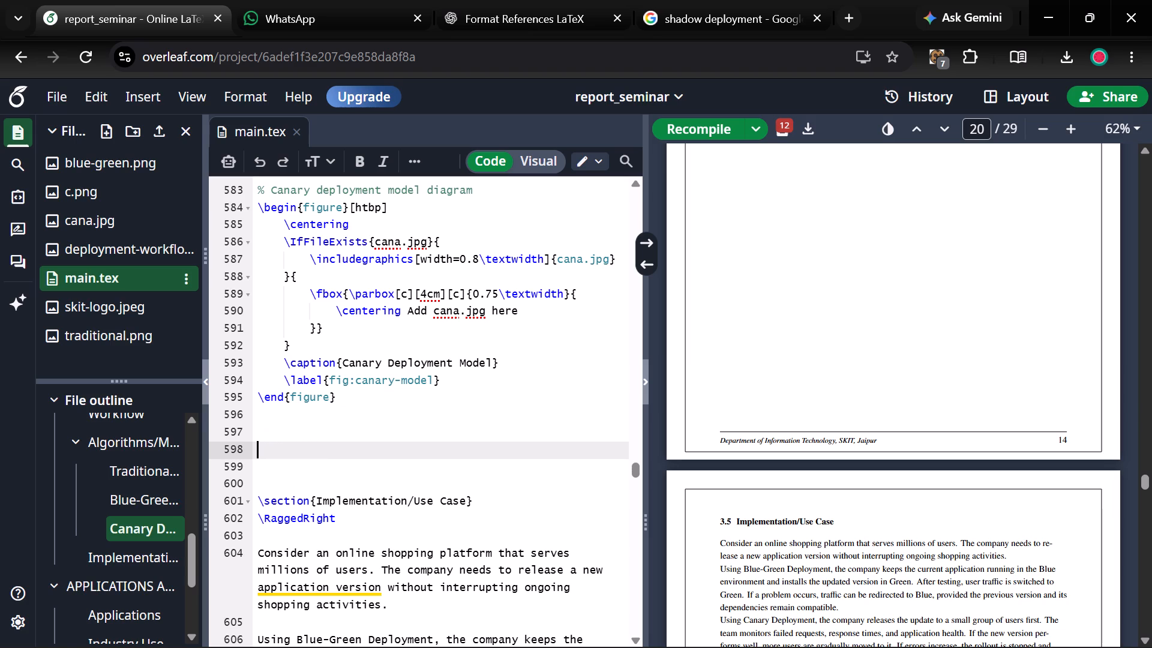
{"action": "left_click", "coordinate": [680, 130]}
Check the page layout around Section 3.5, the table of contents and the List of Figures in the compiled report.
{"action": "scroll", "coordinate": [800, 296], "scroll_direction": "down", "scroll_amount": 1}
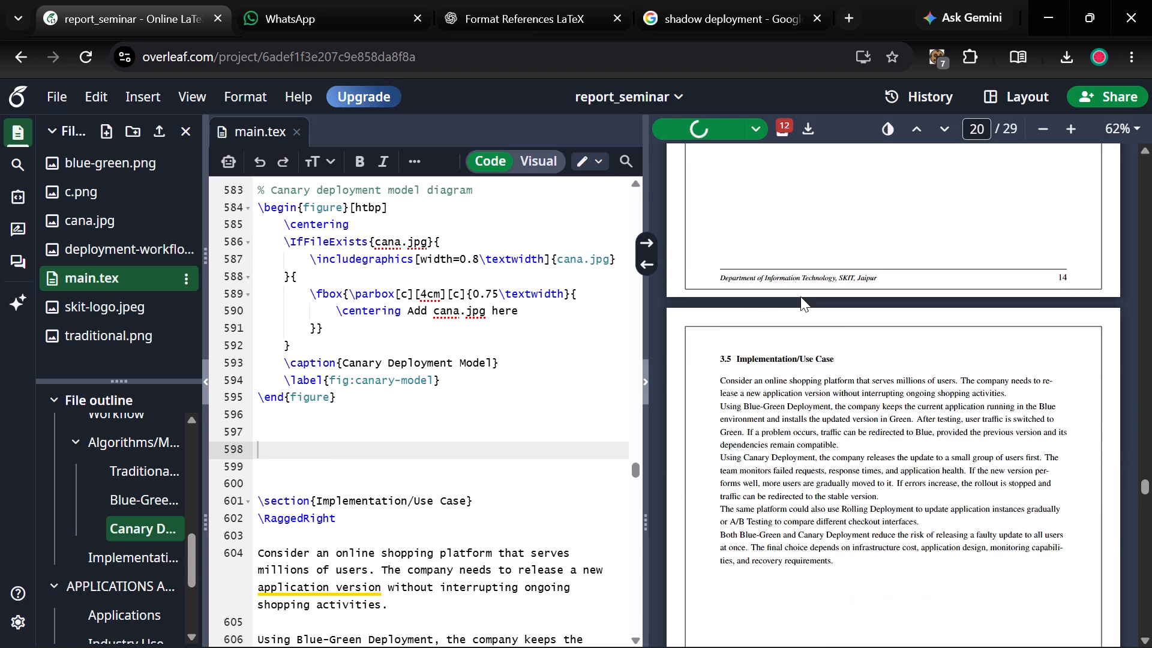
{"action": "scroll", "coordinate": [800, 296], "scroll_direction": "down", "scroll_amount": 2}
{"action": "scroll", "coordinate": [800, 296], "scroll_direction": "up", "scroll_amount": 3}
{"action": "scroll", "coordinate": [800, 296], "scroll_direction": "down", "scroll_amount": 3}
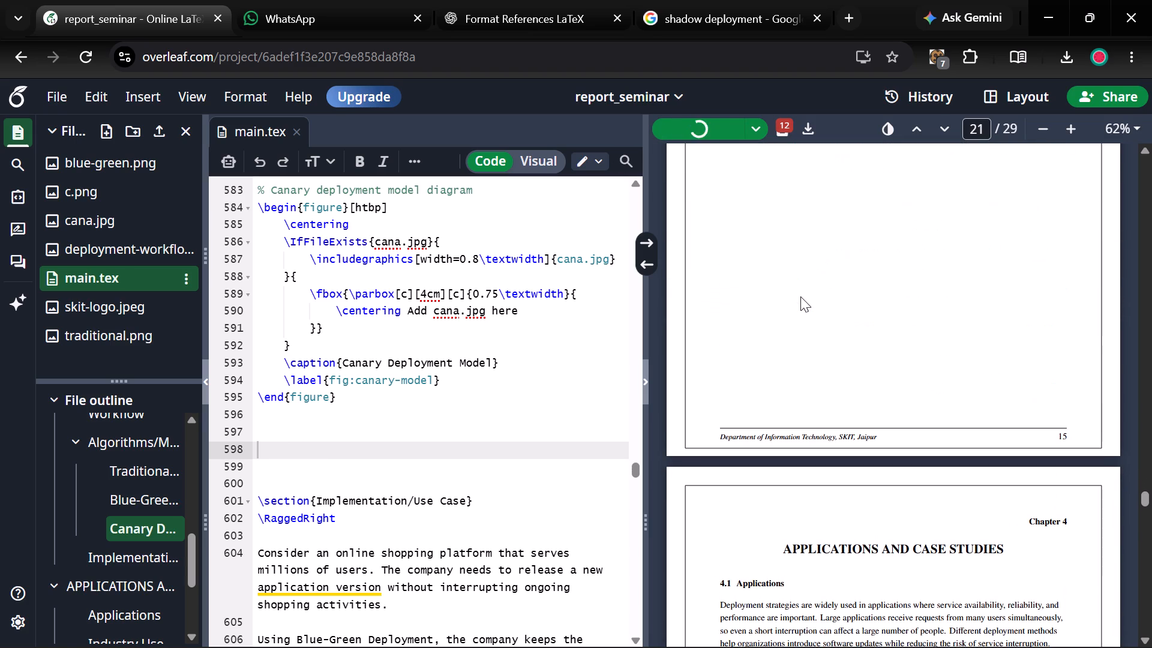
{"action": "scroll", "coordinate": [800, 296], "scroll_direction": "up", "scroll_amount": 8}
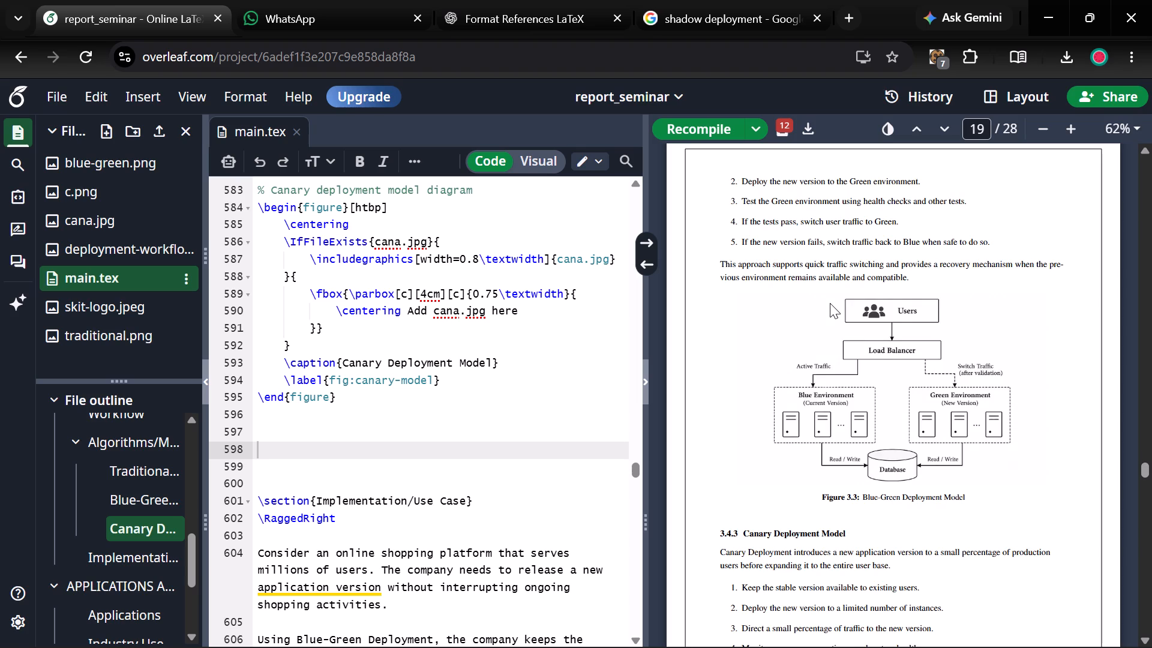
{"action": "scroll", "coordinate": [830, 303], "scroll_direction": "up", "scroll_amount": 1}
{"action": "scroll", "coordinate": [830, 303], "scroll_direction": "up", "scroll_amount": 20}
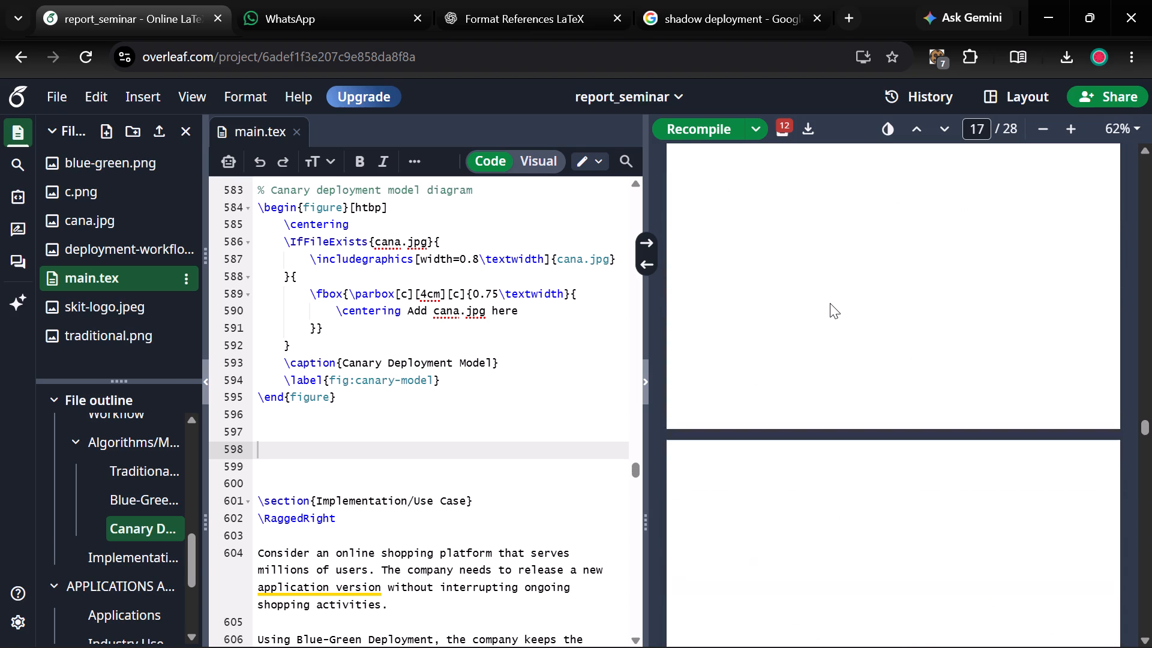
{"action": "scroll", "coordinate": [830, 303], "scroll_direction": "up", "scroll_amount": 20}
{"action": "scroll", "coordinate": [830, 303], "scroll_direction": "up", "scroll_amount": 5}
{"action": "scroll", "coordinate": [830, 303], "scroll_direction": "down", "scroll_amount": 13}
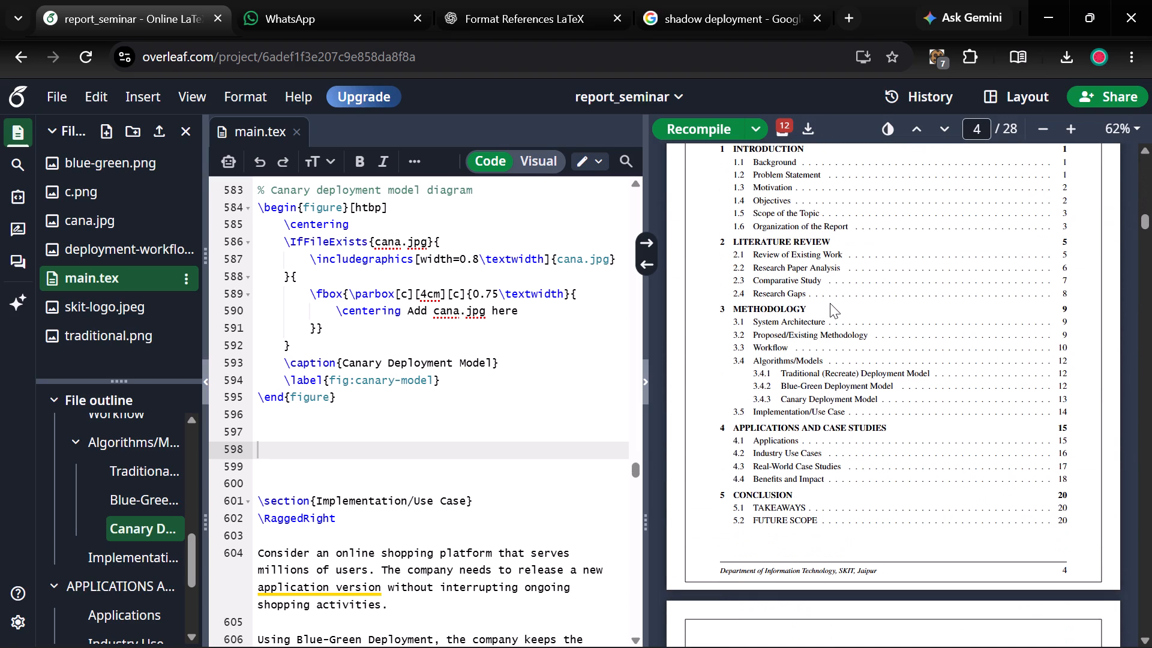
{"action": "scroll", "coordinate": [830, 303], "scroll_direction": "down", "scroll_amount": 4}
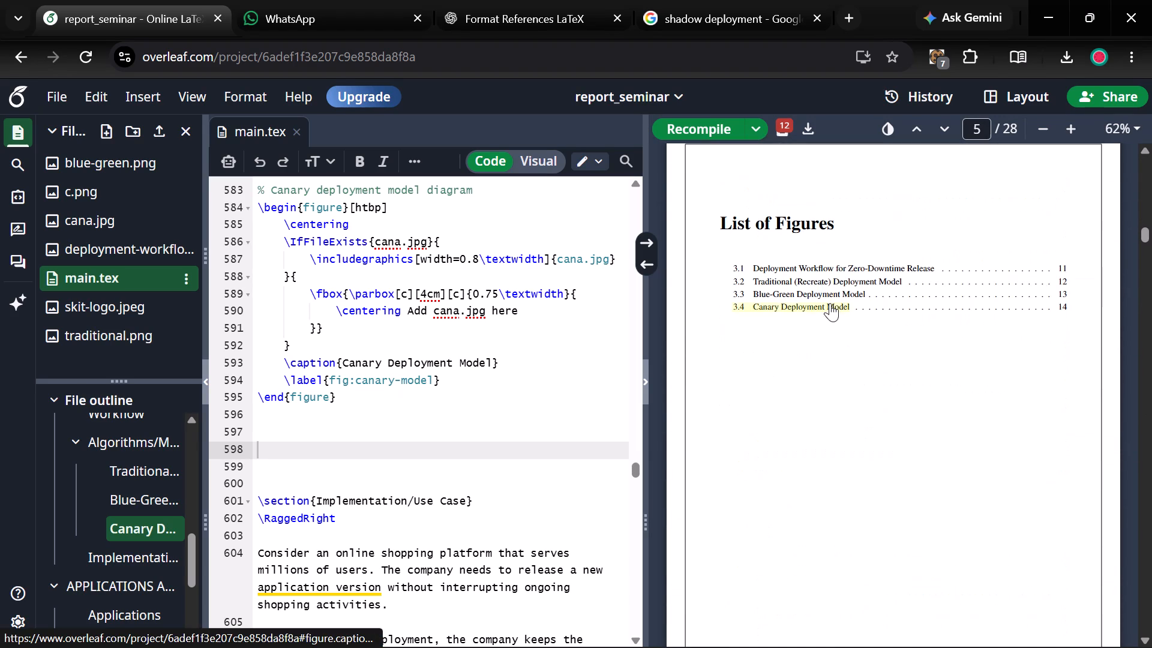
Review the Introduction and Literature Review chapters in the compiled report up to the start of the Methodology chapter.
{"action": "scroll", "coordinate": [830, 303], "scroll_direction": "down", "scroll_amount": 7}
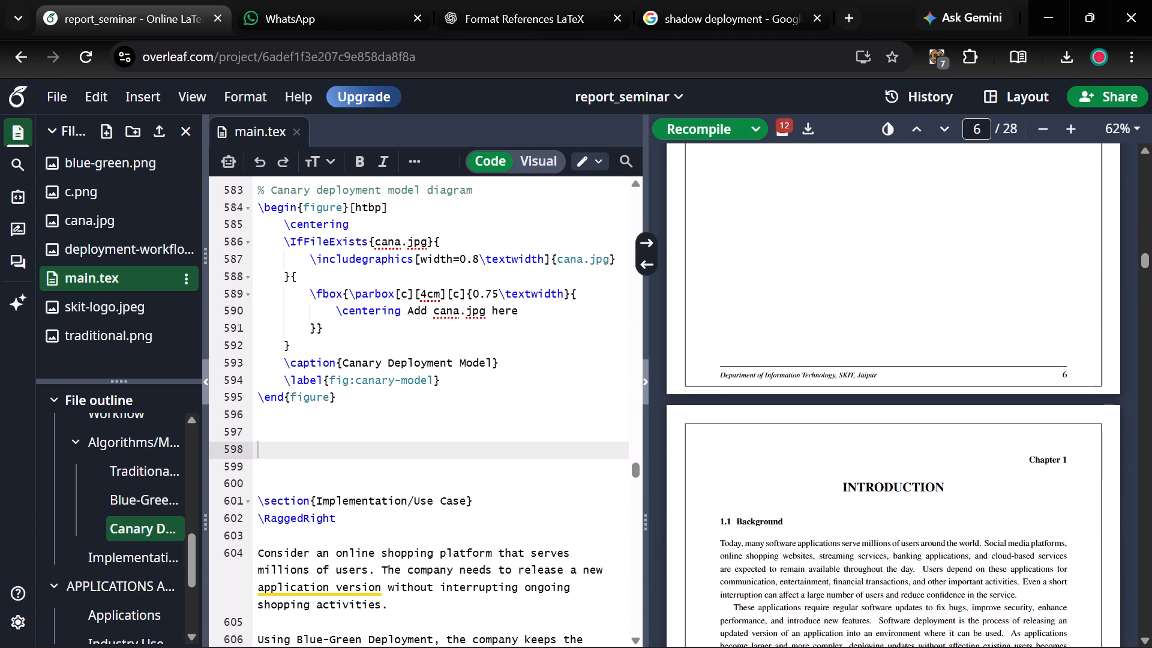
{"action": "scroll", "coordinate": [830, 303], "scroll_direction": "down", "scroll_amount": 7}
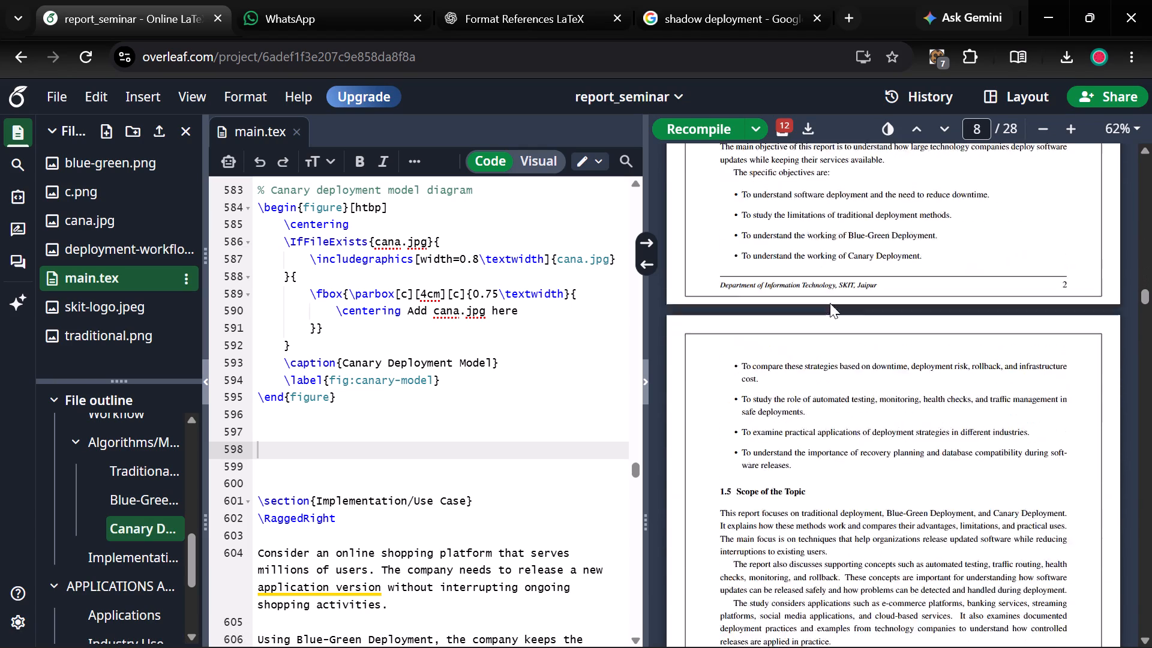
{"action": "scroll", "coordinate": [830, 303], "scroll_direction": "down", "scroll_amount": 3}
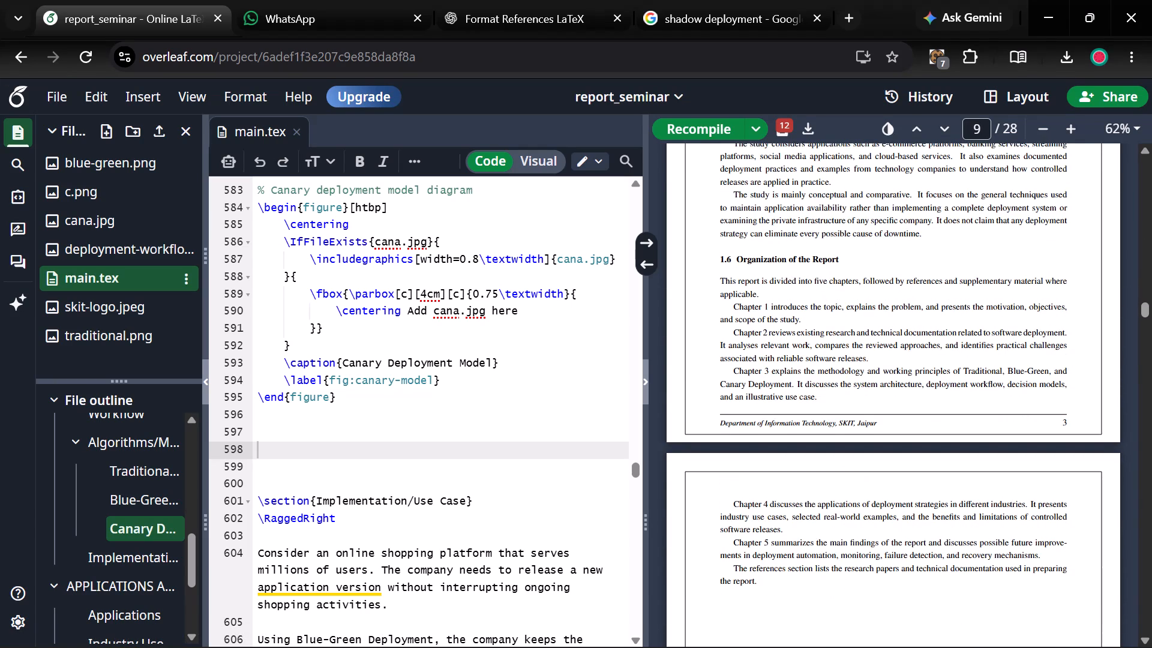
{"action": "scroll", "coordinate": [830, 303], "scroll_direction": "down", "scroll_amount": 5}
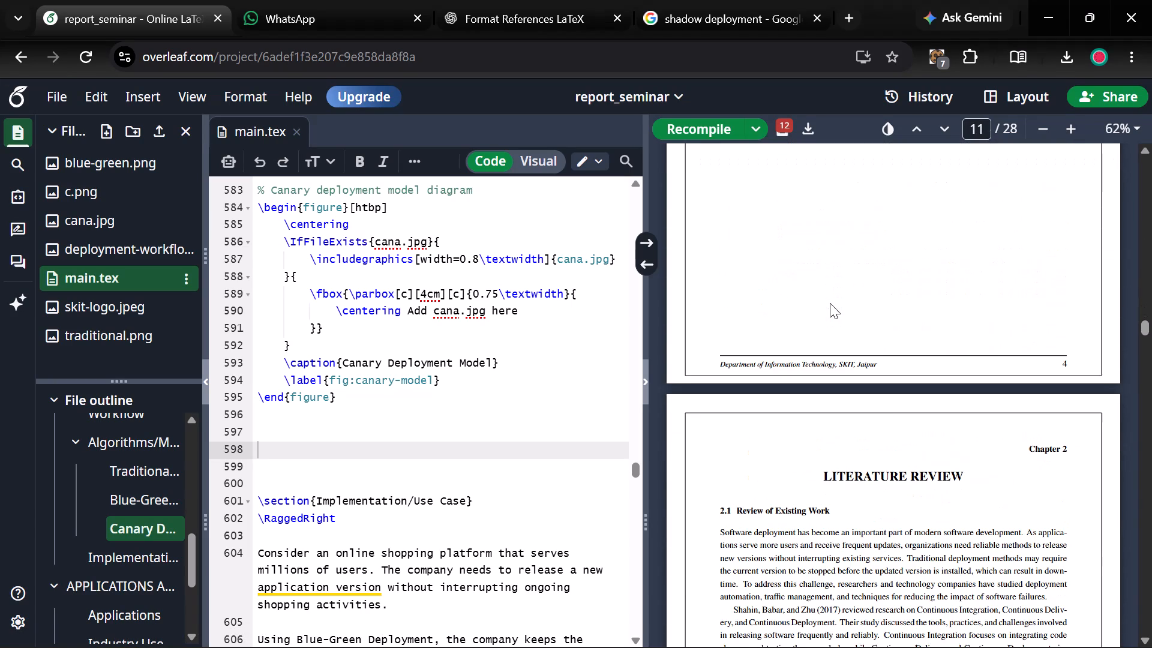
{"action": "scroll", "coordinate": [839, 383], "scroll_direction": "down", "scroll_amount": 2}
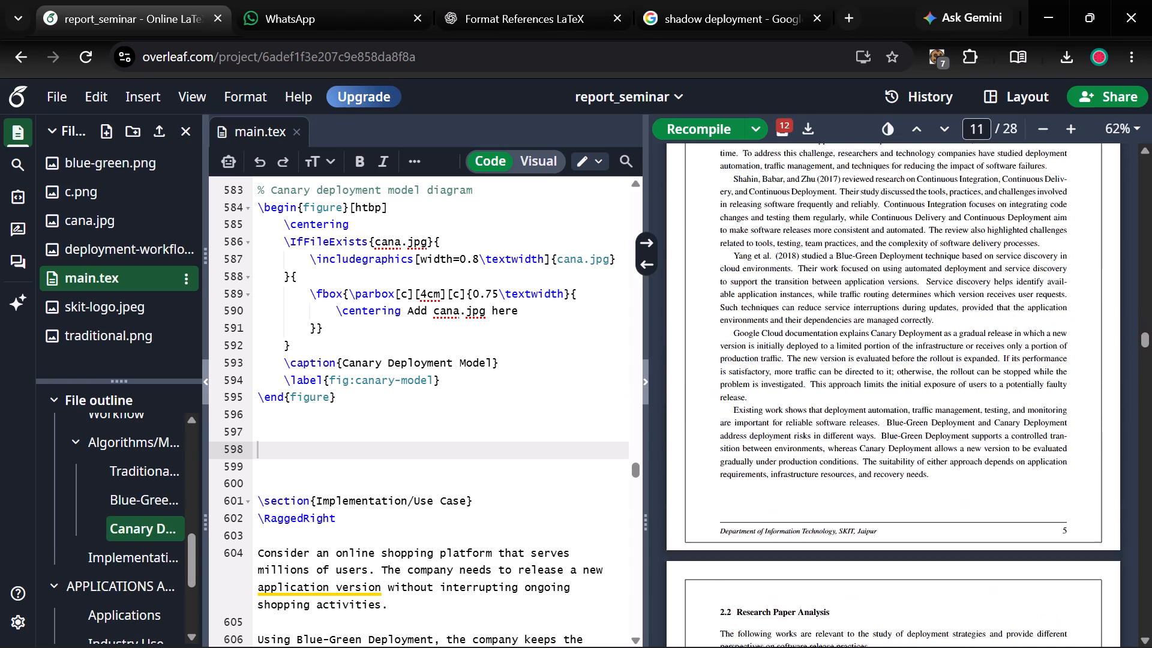
{"action": "scroll", "coordinate": [839, 383], "scroll_direction": "down", "scroll_amount": 3}
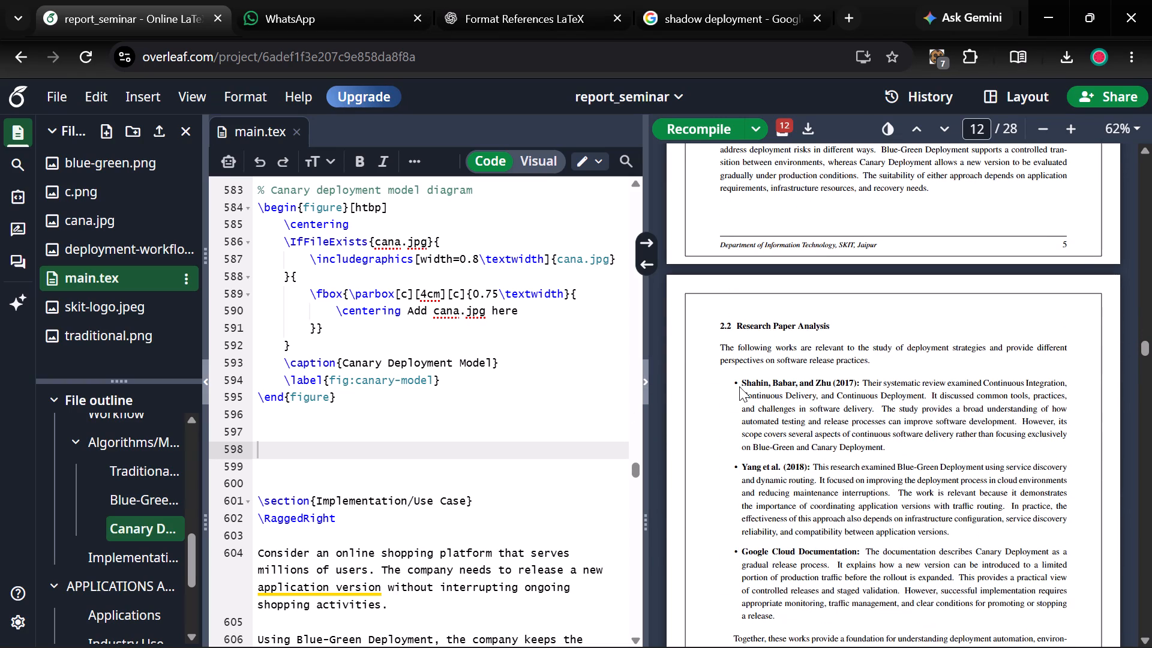
{"action": "scroll", "coordinate": [799, 384], "scroll_direction": "down", "scroll_amount": 11}
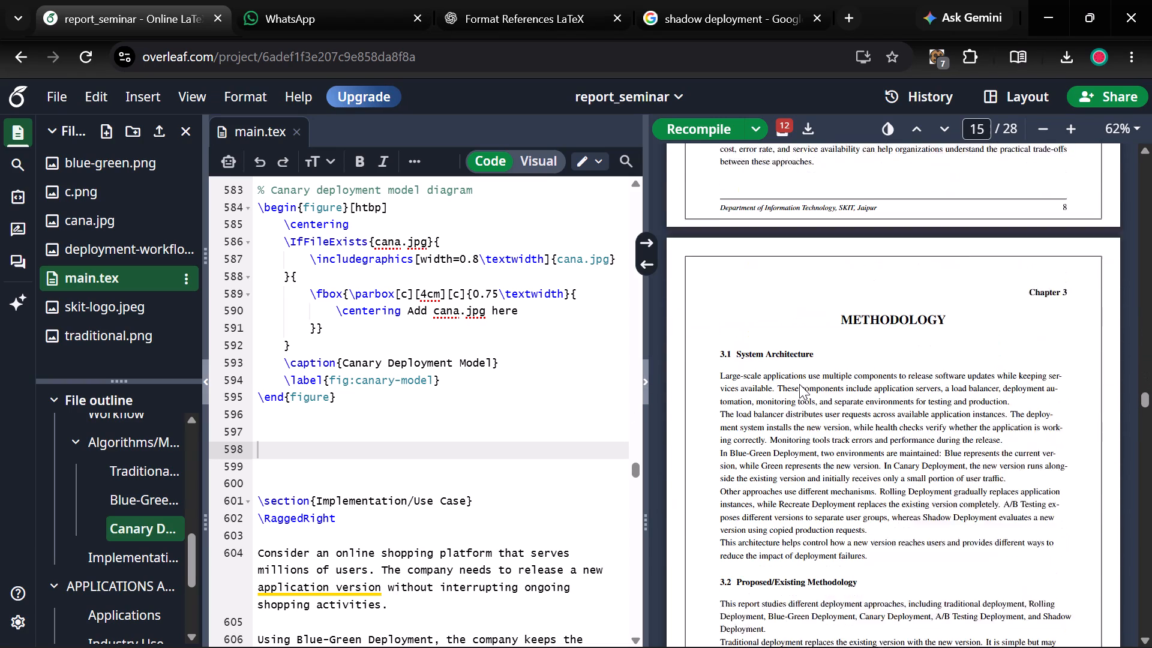
Review the Methodology chapter in the compiled report, from the deployment approaches and workflow through the deployment model diagrams.
{"action": "scroll", "coordinate": [799, 384], "scroll_direction": "down", "scroll_amount": 5}
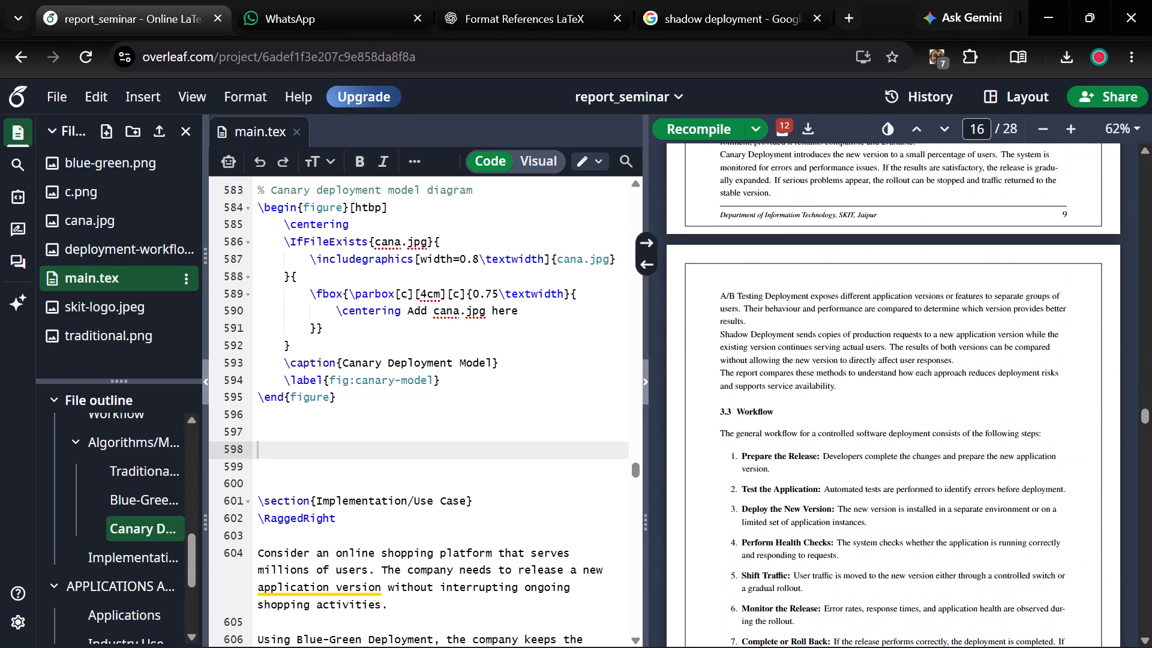
{"action": "scroll", "coordinate": [799, 384], "scroll_direction": "down", "scroll_amount": 1}
{"action": "scroll", "coordinate": [799, 384], "scroll_direction": "up", "scroll_amount": 1}
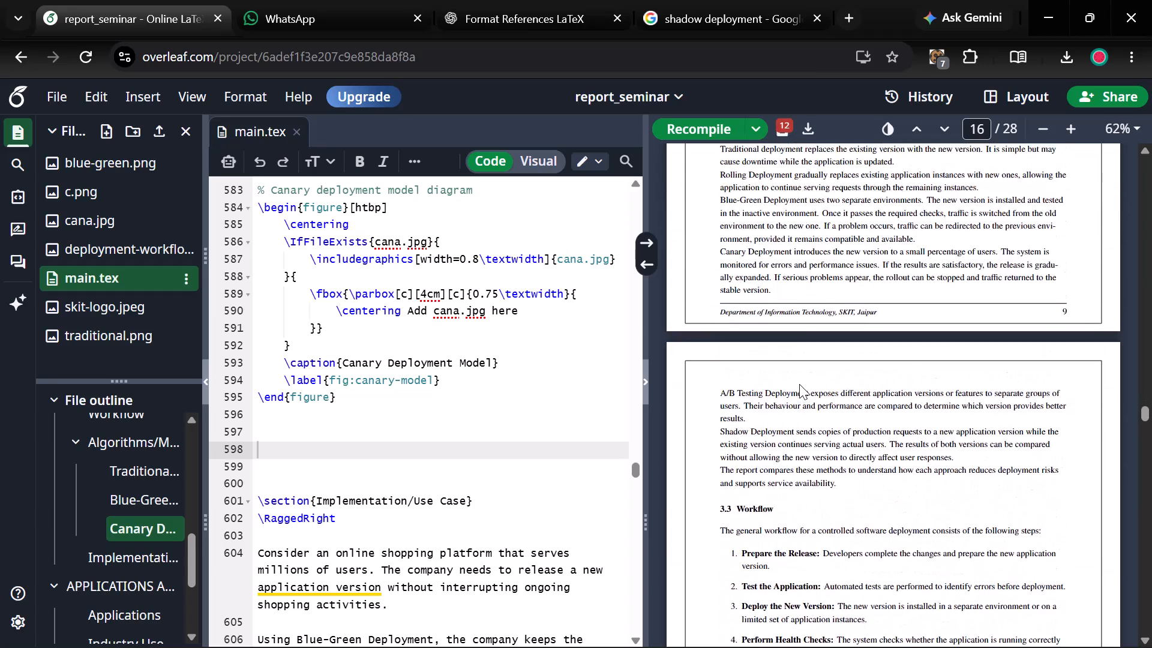
{"action": "scroll", "coordinate": [799, 384], "scroll_direction": "up", "scroll_amount": 1}
{"action": "scroll", "coordinate": [799, 384], "scroll_direction": "down", "scroll_amount": 1}
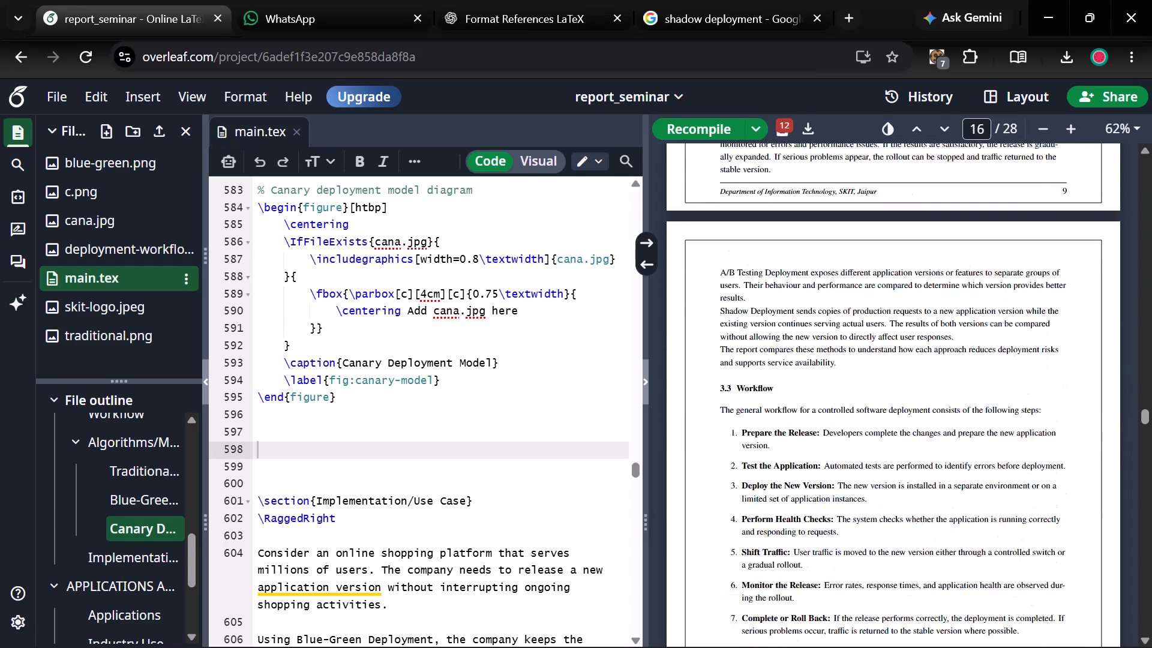
{"action": "scroll", "coordinate": [799, 384], "scroll_direction": "down", "scroll_amount": 7}
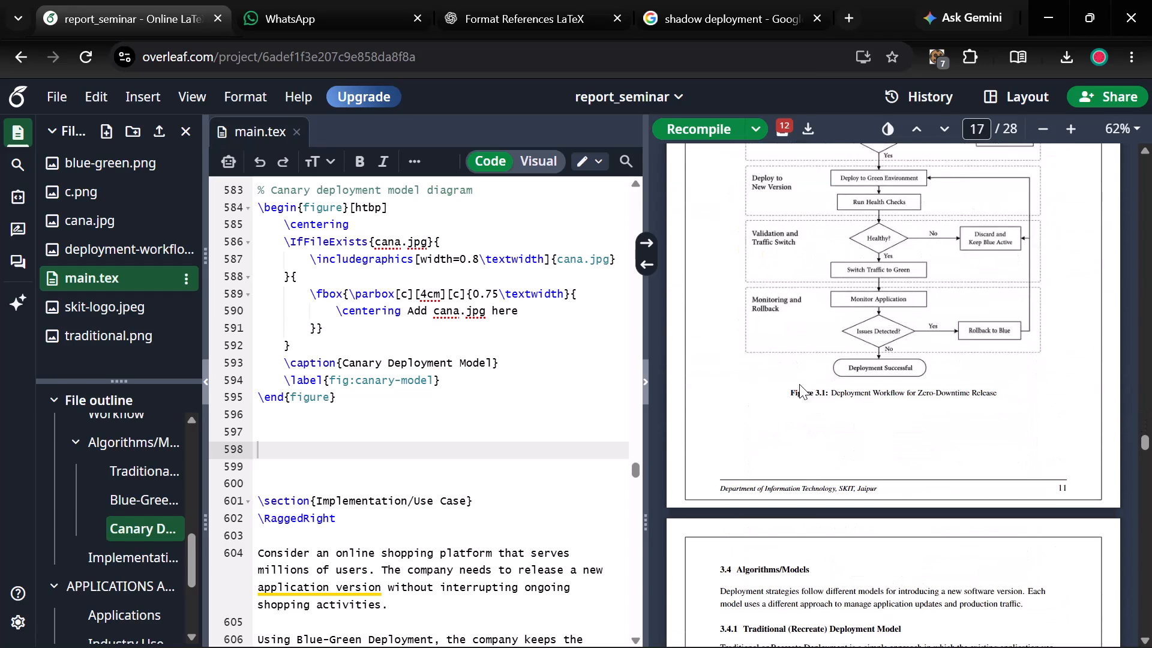
{"action": "scroll", "coordinate": [799, 384], "scroll_direction": "down", "scroll_amount": 2}
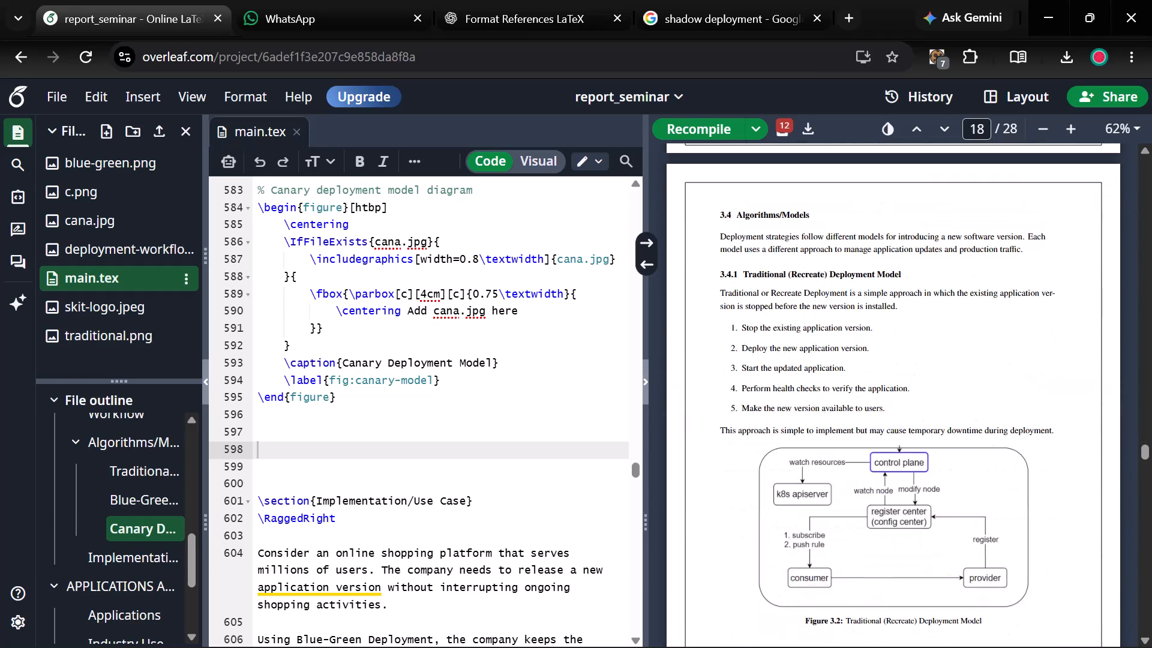
{"action": "scroll", "coordinate": [455, 374], "scroll_direction": "up", "scroll_amount": 5}
{"action": "scroll", "coordinate": [814, 392], "scroll_direction": "down", "scroll_amount": 4}
Review the Introduction chapter in the compiled report, from the Background section through the Organization of the Report section.
{"action": "scroll", "coordinate": [475, 406], "scroll_direction": "up", "scroll_amount": 3}
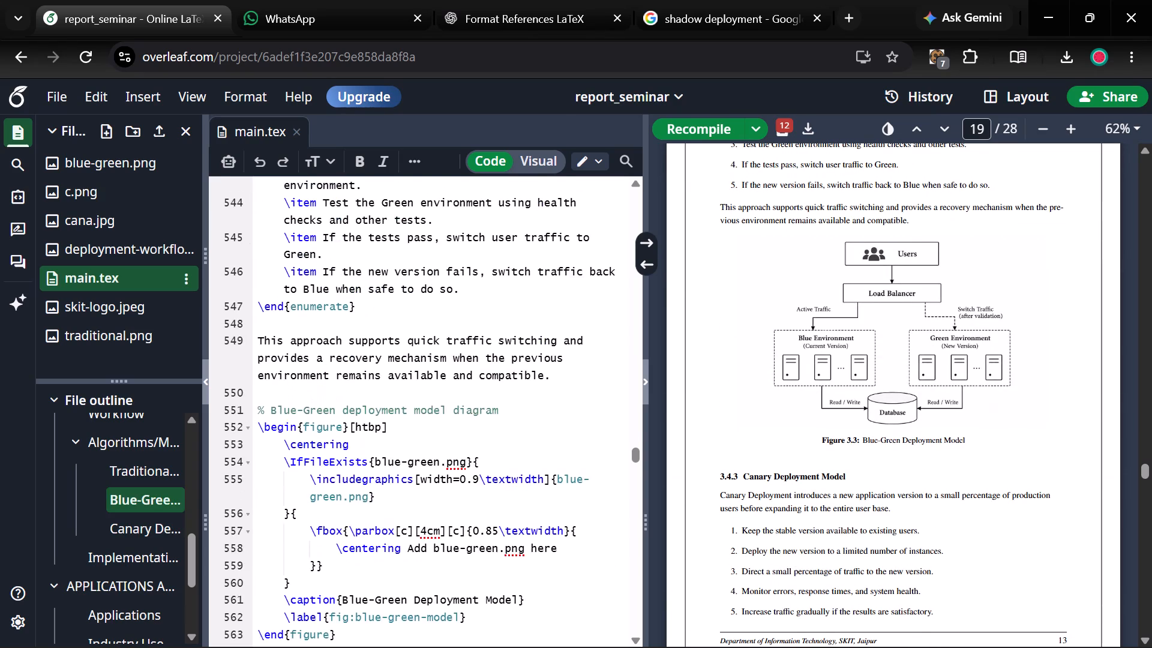
{"action": "scroll", "coordinate": [475, 406], "scroll_direction": "up", "scroll_amount": 7}
{"action": "scroll", "coordinate": [400, 367], "scroll_direction": "up", "scroll_amount": 5}
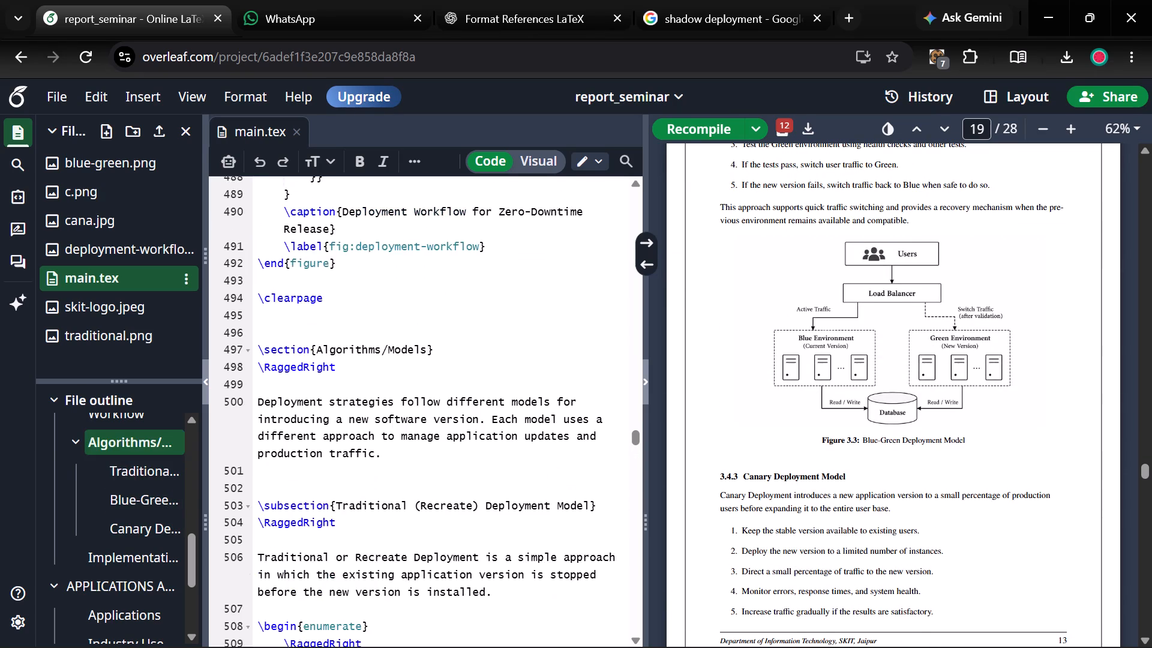
{"action": "scroll", "coordinate": [400, 367], "scroll_direction": "up", "scroll_amount": 20}
{"action": "scroll", "coordinate": [400, 367], "scroll_direction": "up", "scroll_amount": 20}
{"action": "scroll", "coordinate": [400, 367], "scroll_direction": "up", "scroll_amount": 2}
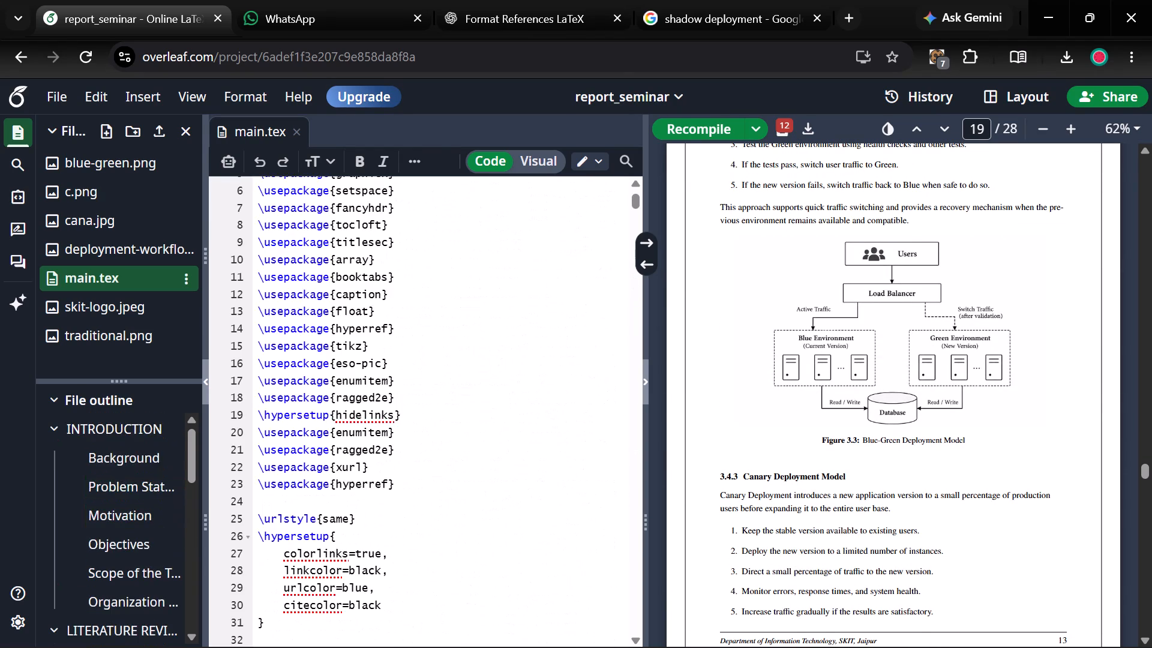
{"action": "scroll", "coordinate": [922, 422], "scroll_direction": "up", "scroll_amount": 15}
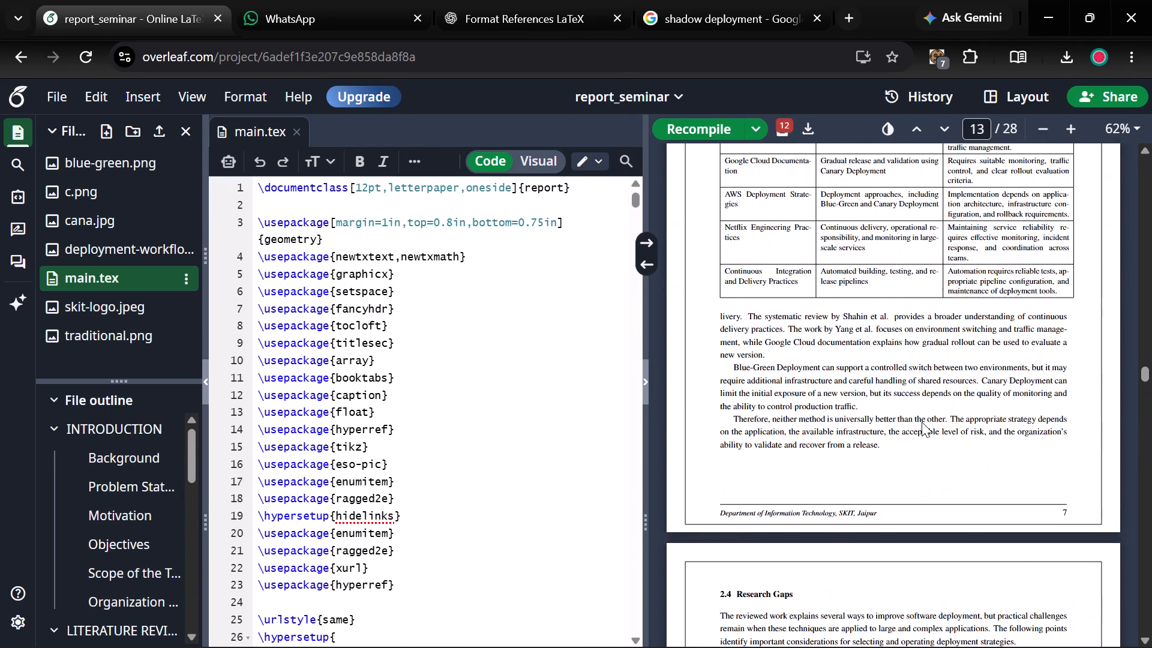
{"action": "scroll", "coordinate": [922, 422], "scroll_direction": "up", "scroll_amount": 14}
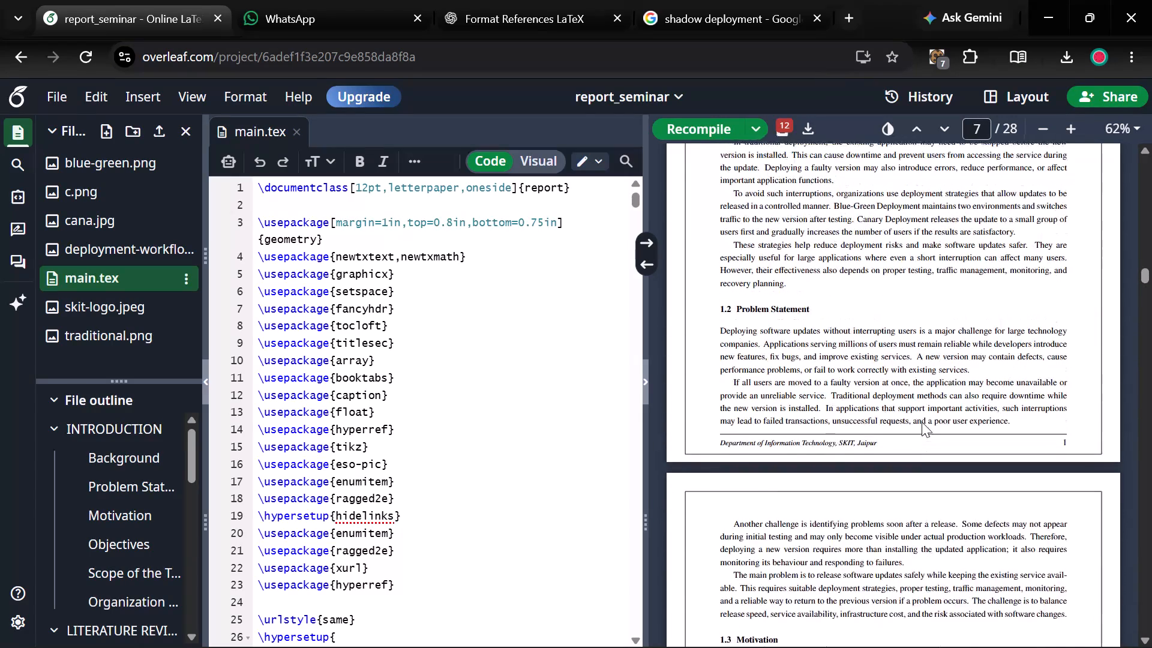
{"action": "scroll", "coordinate": [922, 422], "scroll_direction": "up", "scroll_amount": 1}
{"action": "scroll", "coordinate": [846, 370], "scroll_direction": "down", "scroll_amount": 1}
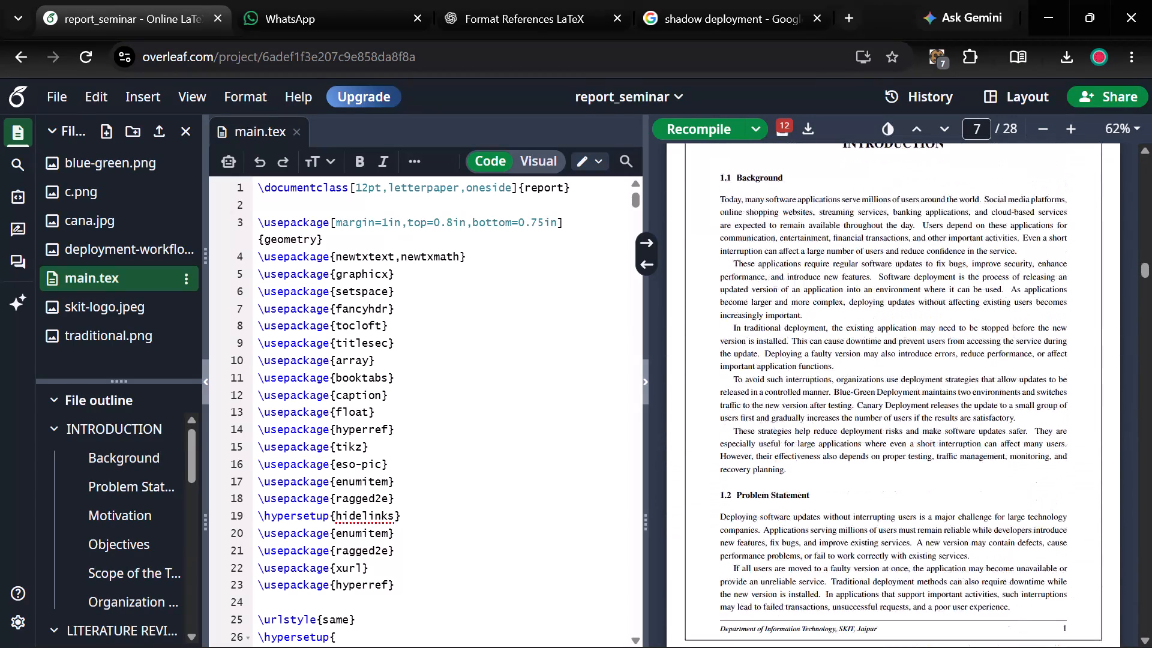
{"action": "scroll", "coordinate": [846, 370], "scroll_direction": "down", "scroll_amount": 1}
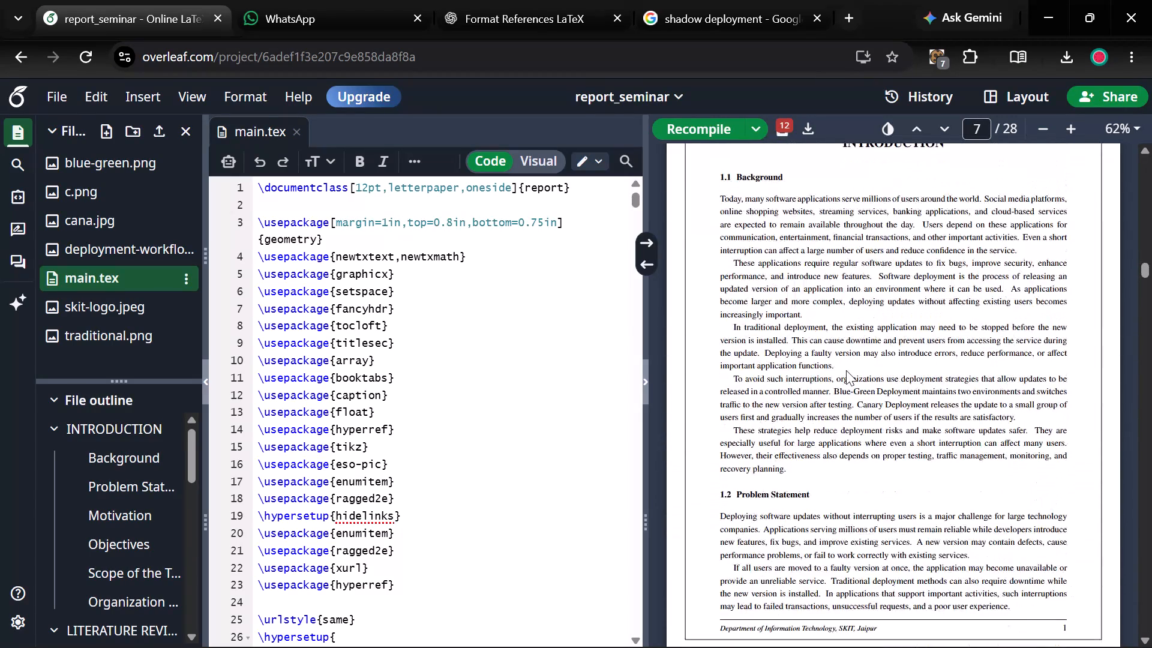
{"action": "scroll", "coordinate": [846, 370], "scroll_direction": "down", "scroll_amount": 4}
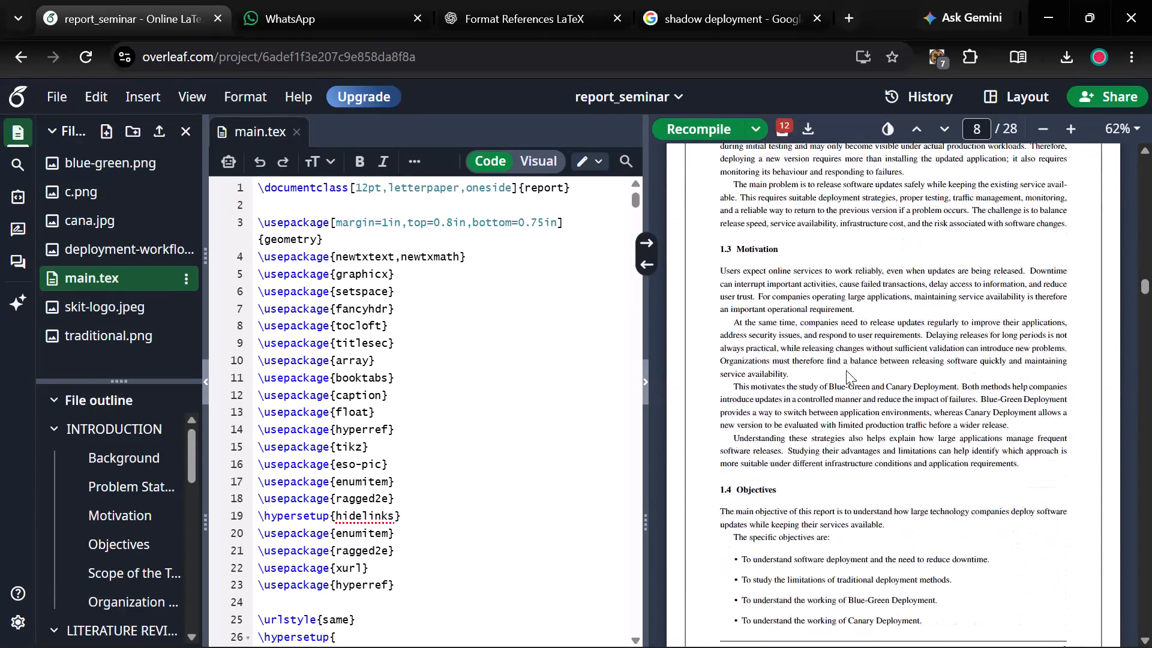
{"action": "scroll", "coordinate": [846, 370], "scroll_direction": "down", "scroll_amount": 8}
{"action": "scroll", "coordinate": [846, 370], "scroll_direction": "up", "scroll_amount": 2}
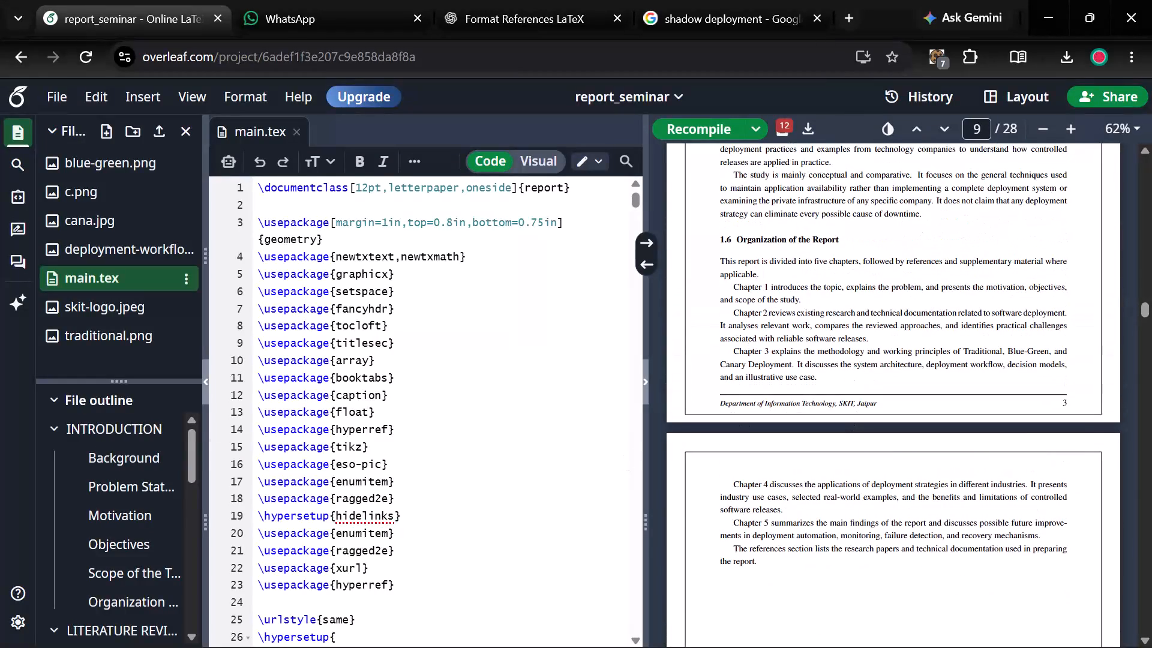
{"action": "left_click", "coordinate": [397, 442]}
{"action": "scroll", "coordinate": [397, 442], "scroll_direction": "down", "scroll_amount": 16}
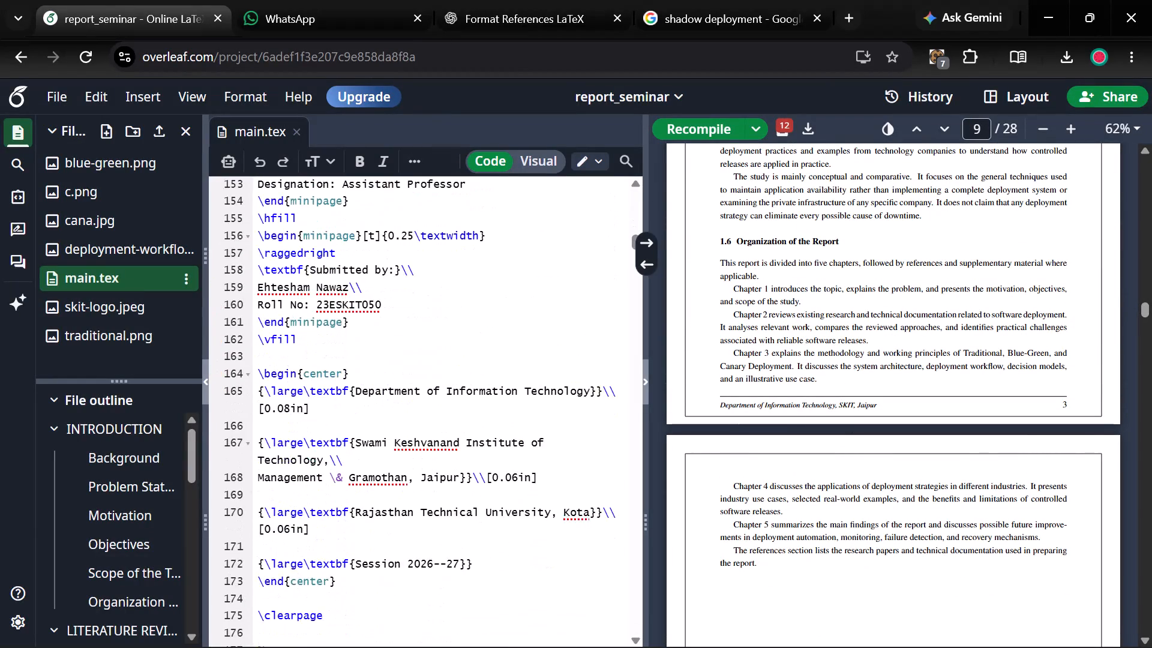
{"action": "scroll", "coordinate": [397, 442], "scroll_direction": "down", "scroll_amount": 8}
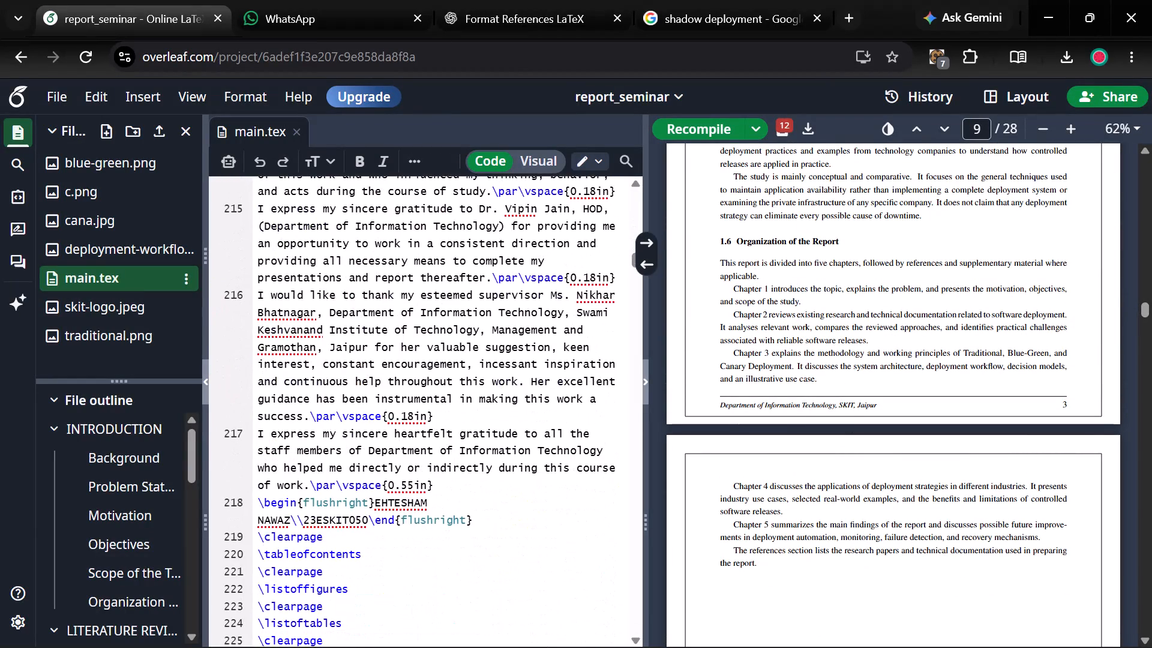
{"action": "scroll", "coordinate": [397, 442], "scroll_direction": "down", "scroll_amount": 5}
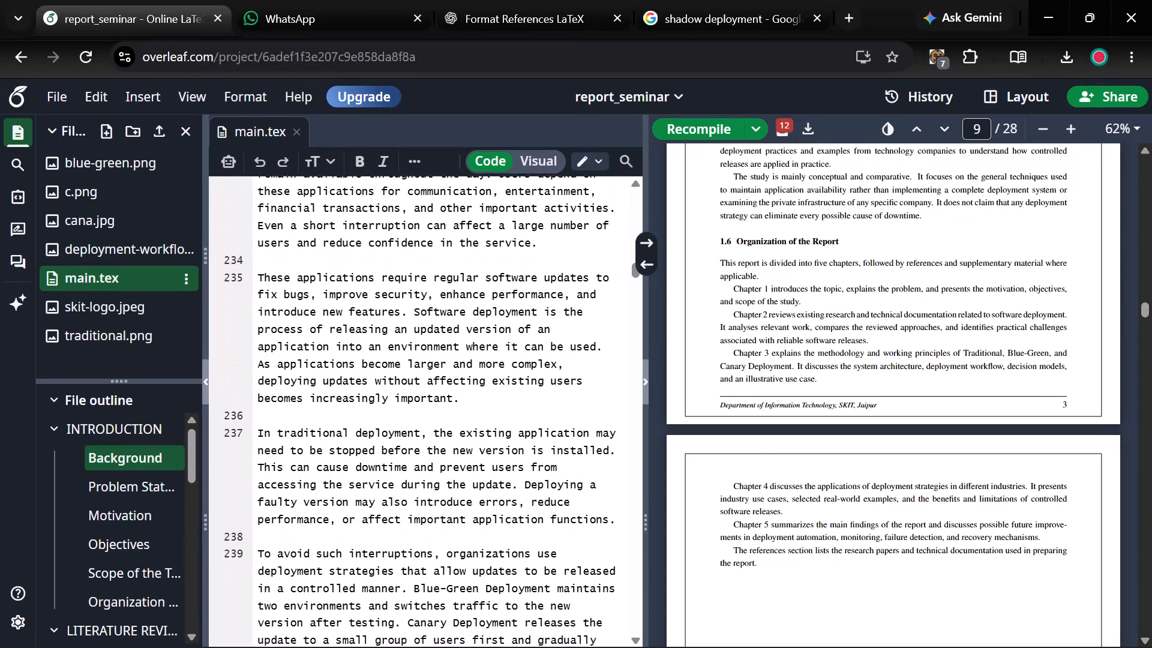
{"action": "scroll", "coordinate": [397, 442], "scroll_direction": "down", "scroll_amount": 7}
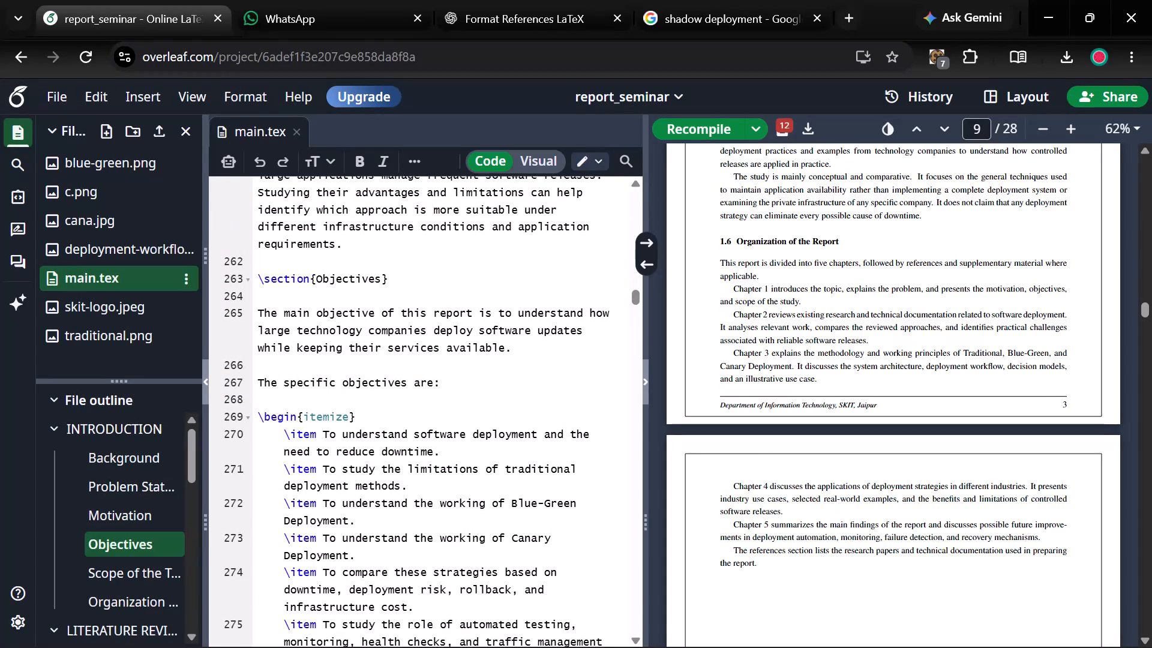
{"action": "scroll", "coordinate": [385, 404], "scroll_direction": "up", "scroll_amount": 3}
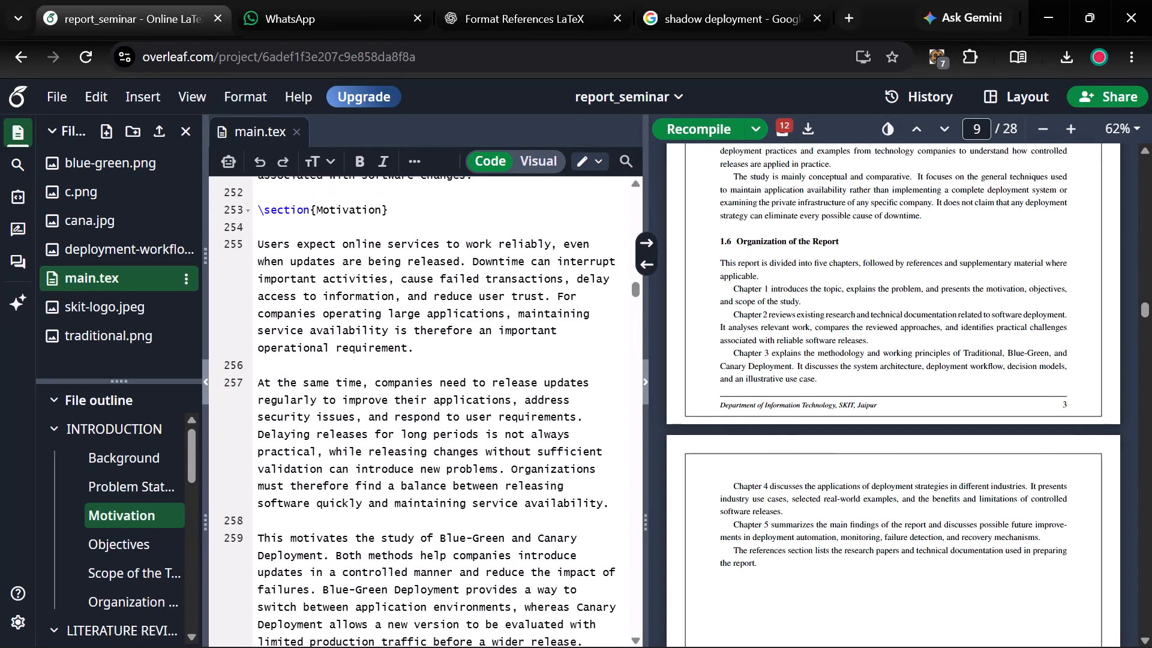
{"action": "scroll", "coordinate": [385, 404], "scroll_direction": "up", "scroll_amount": 7}
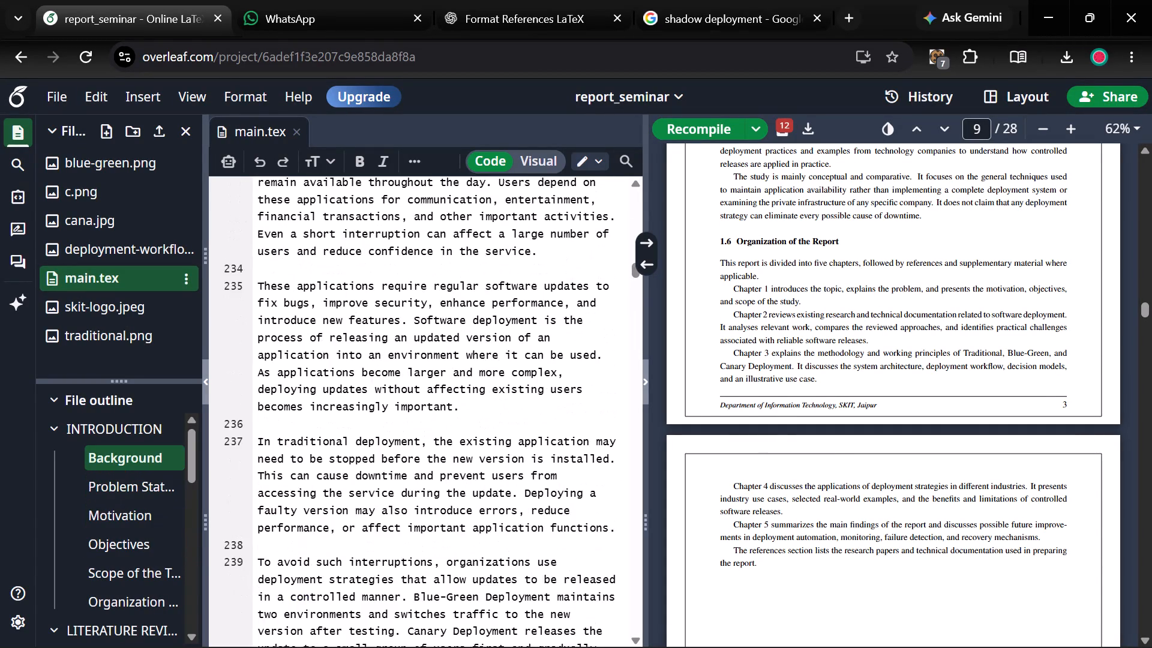
{"action": "scroll", "coordinate": [385, 404], "scroll_direction": "up", "scroll_amount": 4}
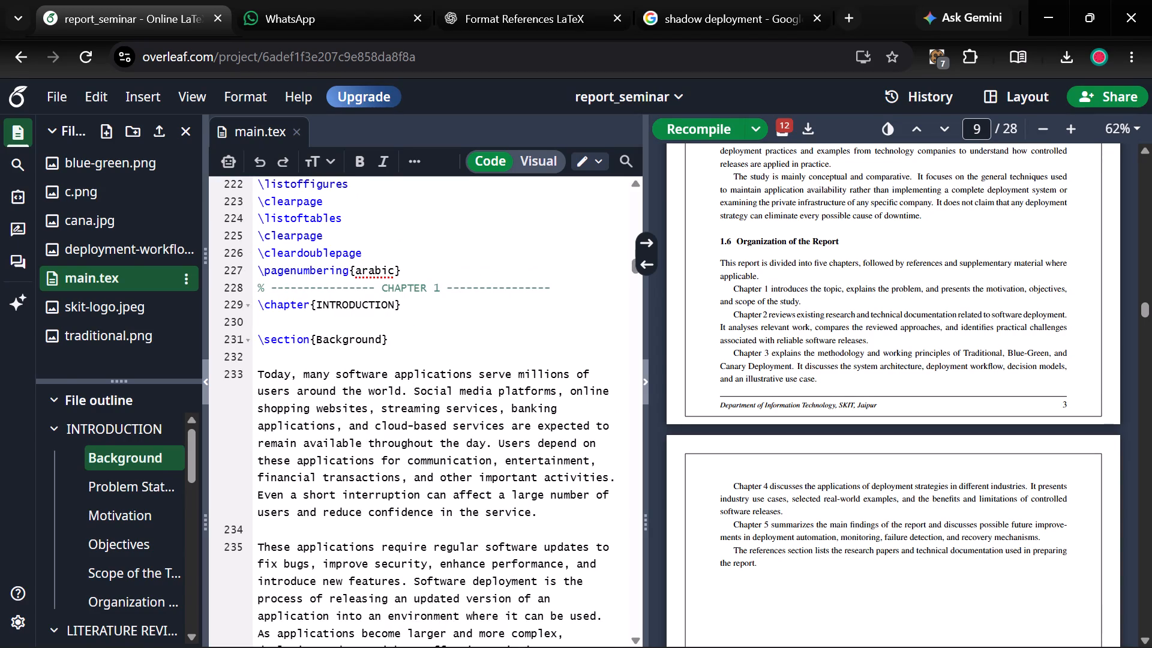
{"action": "left_click_drag", "start_coordinate": [256, 289], "coordinate": [401, 647]}
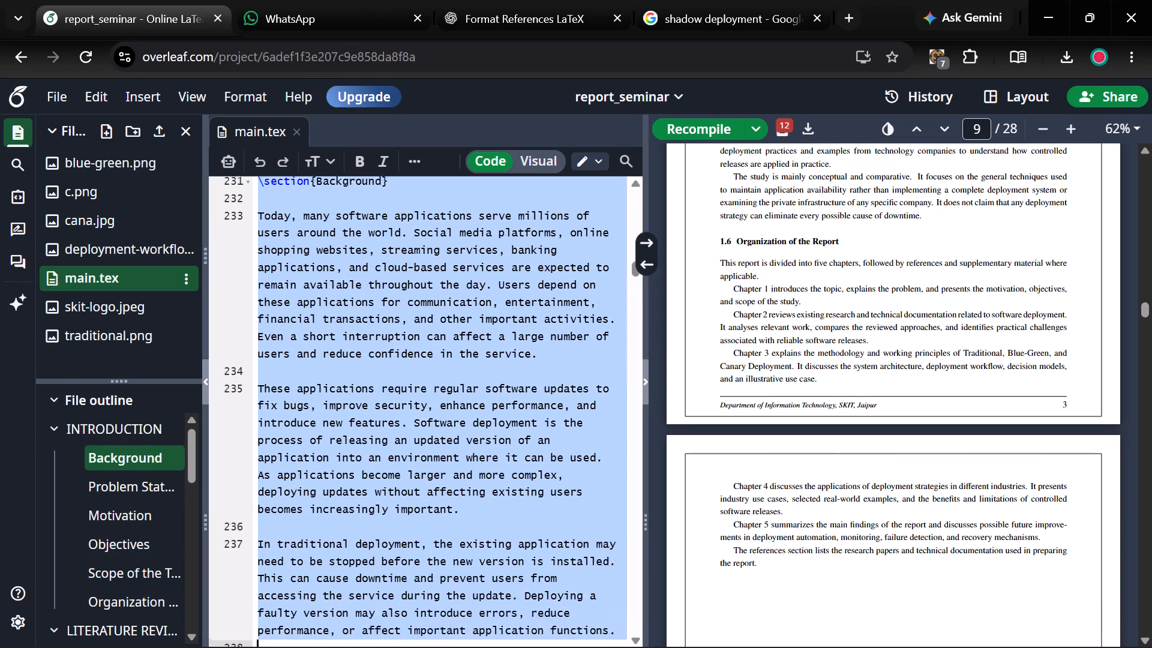
{"action": "left_click_drag", "start_coordinate": [401, 647], "coordinate": [411, 647]}
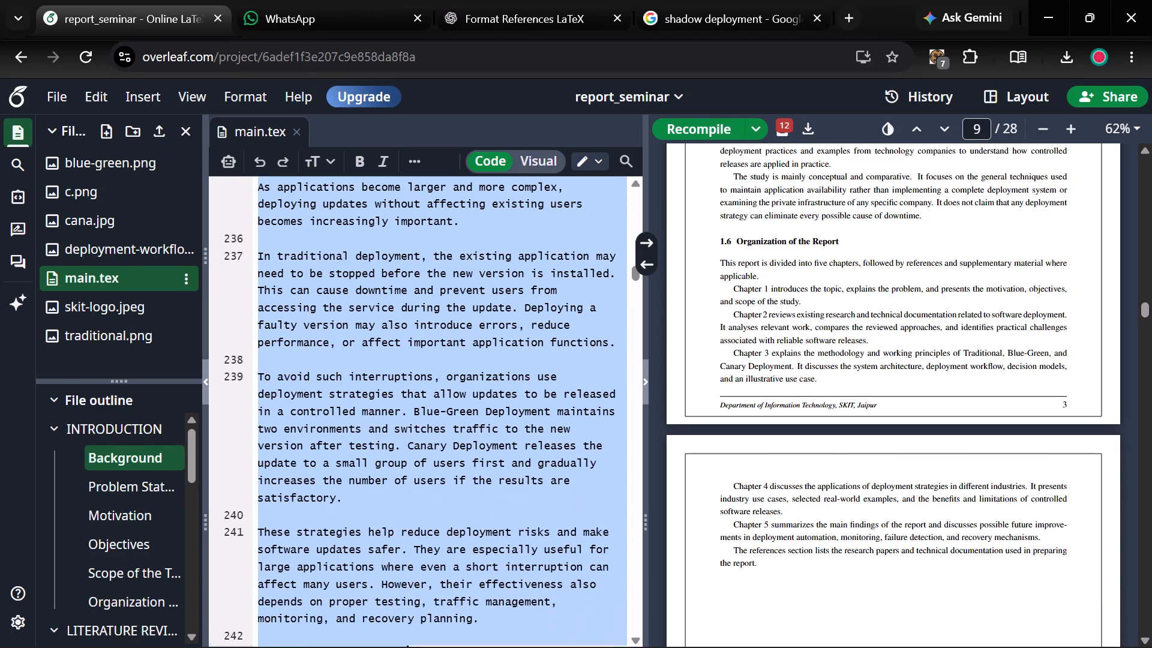
{"action": "left_click_drag", "start_coordinate": [411, 647], "coordinate": [409, 647]}
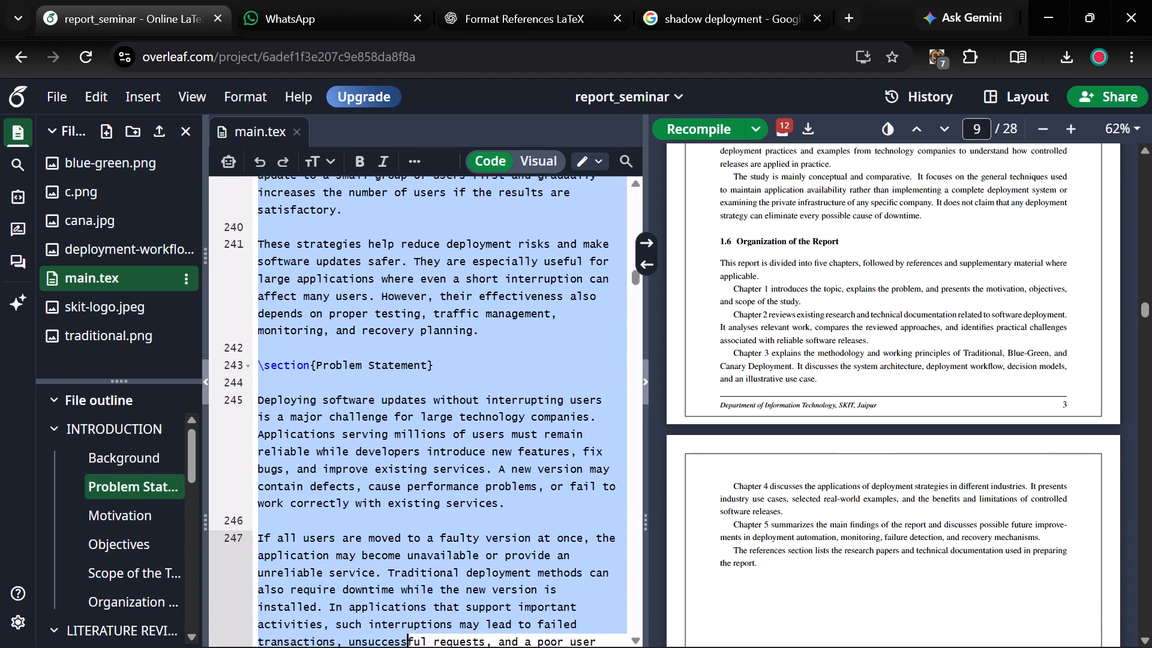
{"action": "left_click_drag", "start_coordinate": [409, 647], "coordinate": [409, 647]}
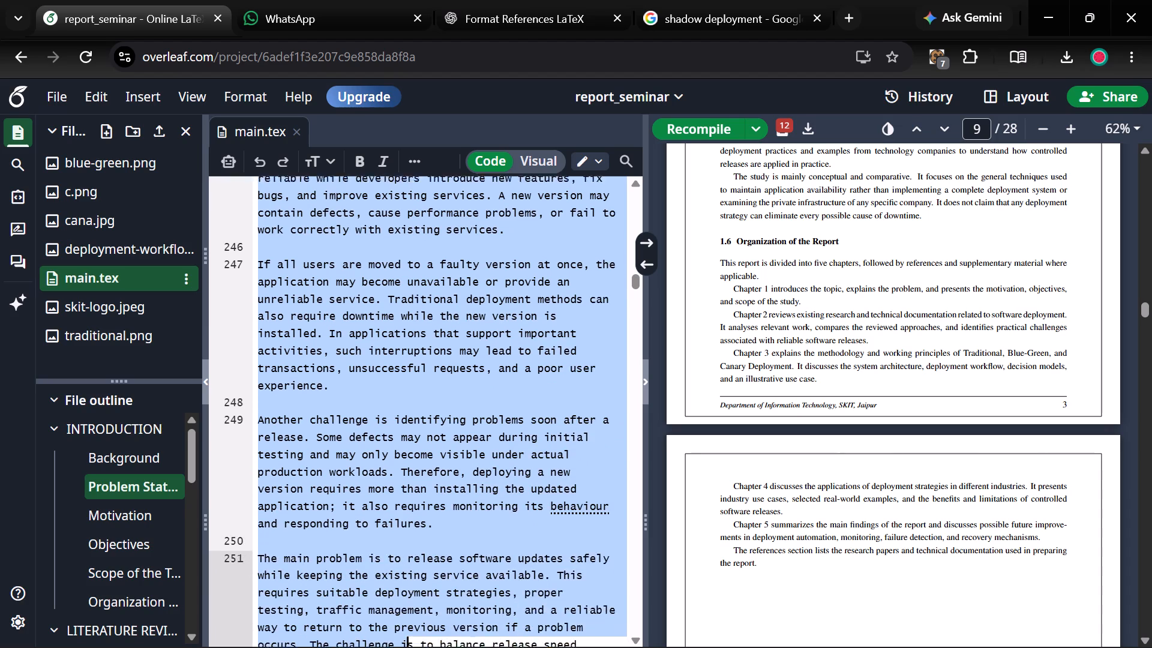
{"action": "left_click_drag", "start_coordinate": [409, 647], "coordinate": [406, 647]}
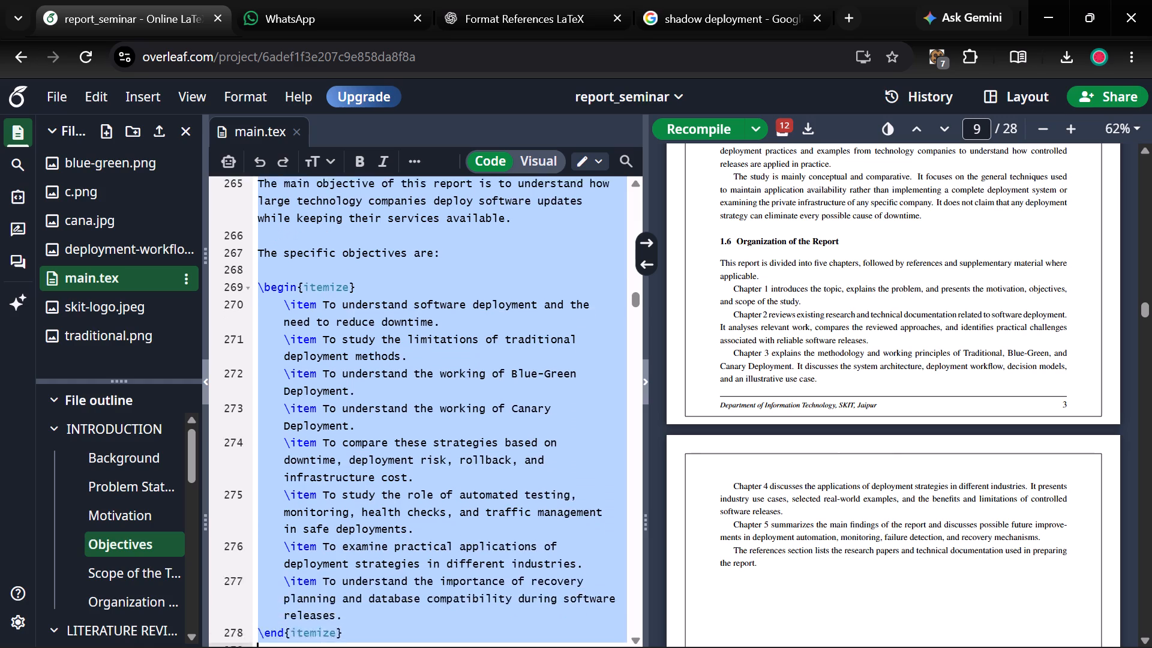
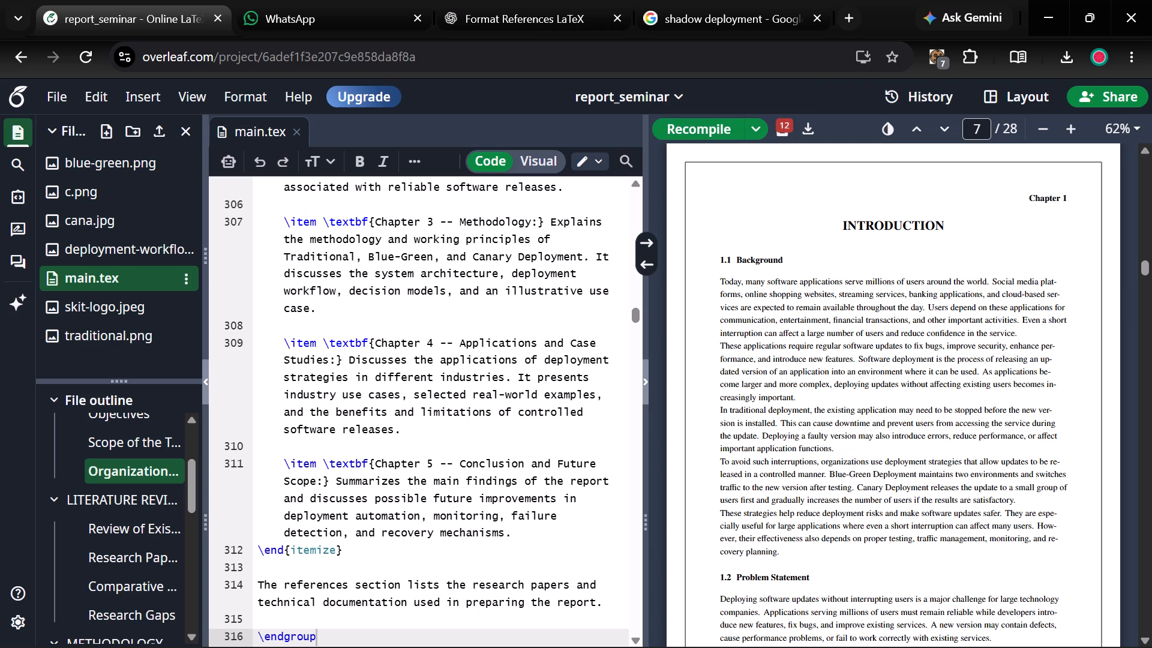
Review the recompiled Introduction chapter down to Organization of the Report, checking how its chapter points are laid out across pages.
{"action": "scroll", "coordinate": [908, 349], "scroll_direction": "down", "scroll_amount": 1}
{"action": "scroll", "coordinate": [854, 327], "scroll_direction": "down", "scroll_amount": 2}
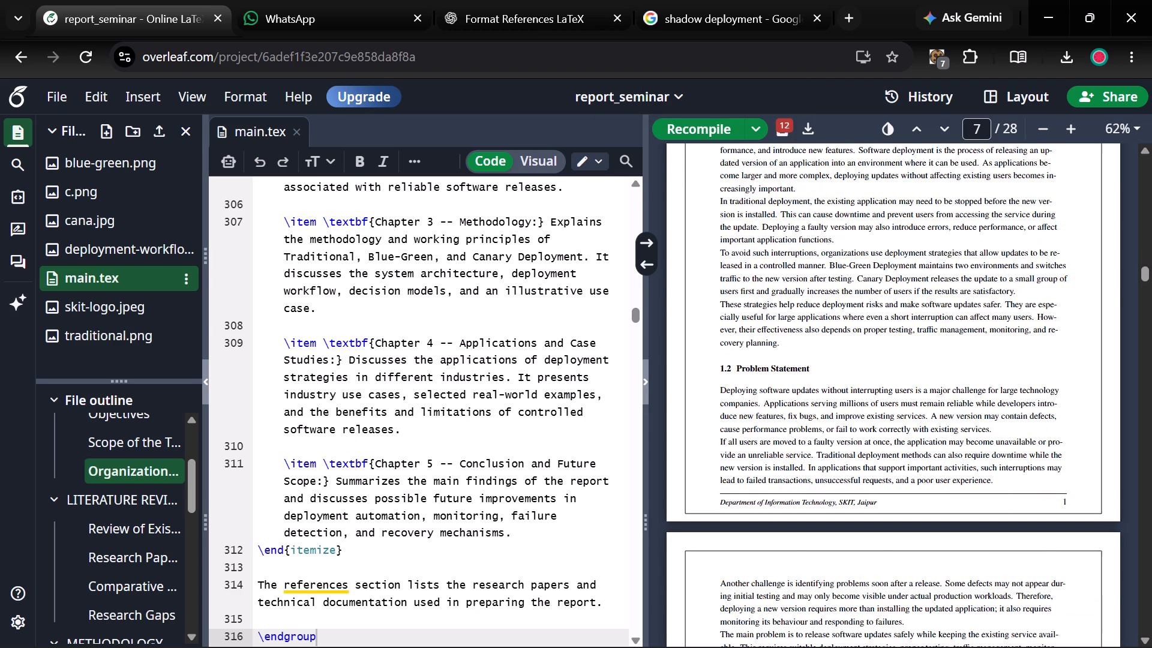
{"action": "scroll", "coordinate": [854, 327], "scroll_direction": "down", "scroll_amount": 6}
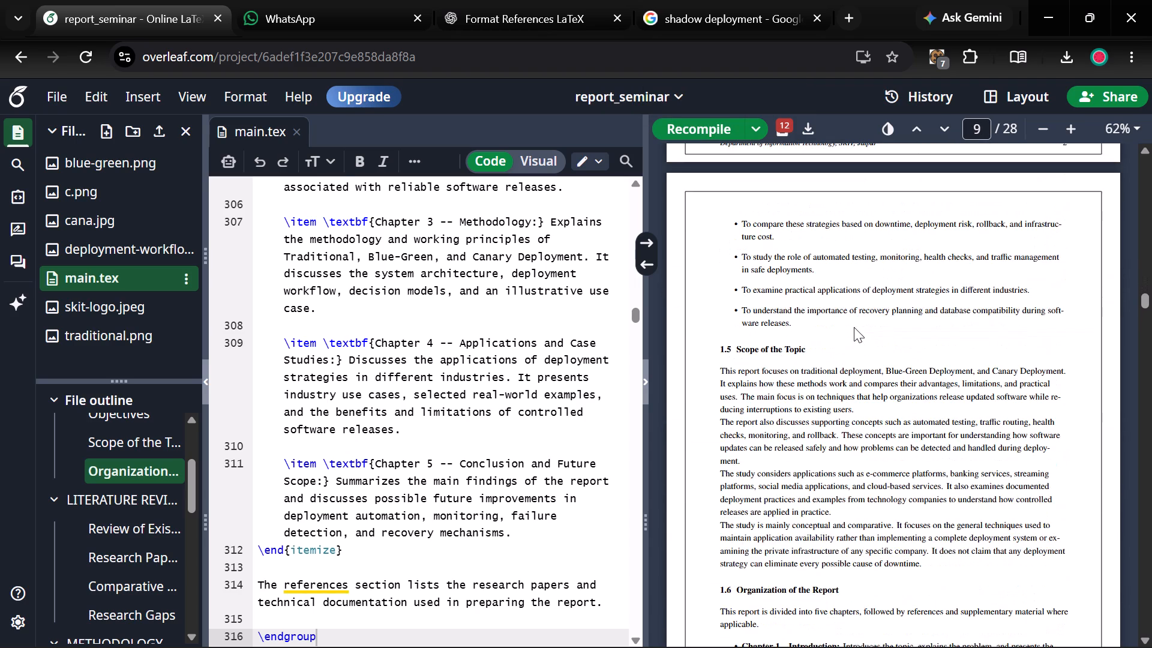
{"action": "scroll", "coordinate": [854, 327], "scroll_direction": "down", "scroll_amount": 2}
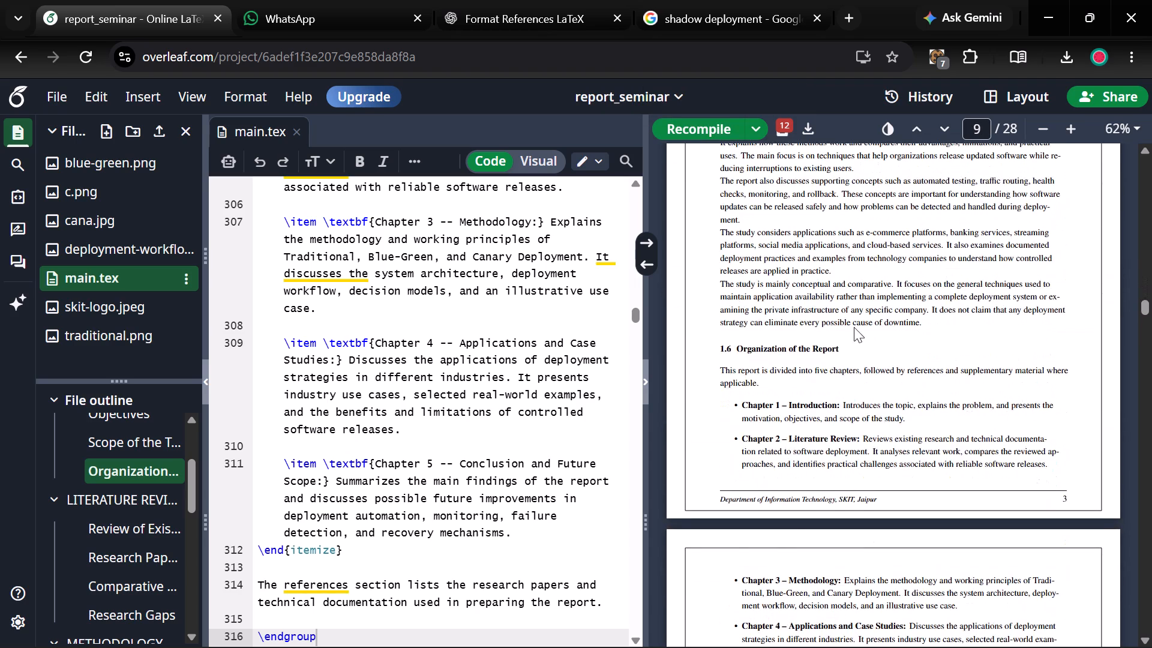
{"action": "scroll", "coordinate": [854, 327], "scroll_direction": "down", "scroll_amount": 2}
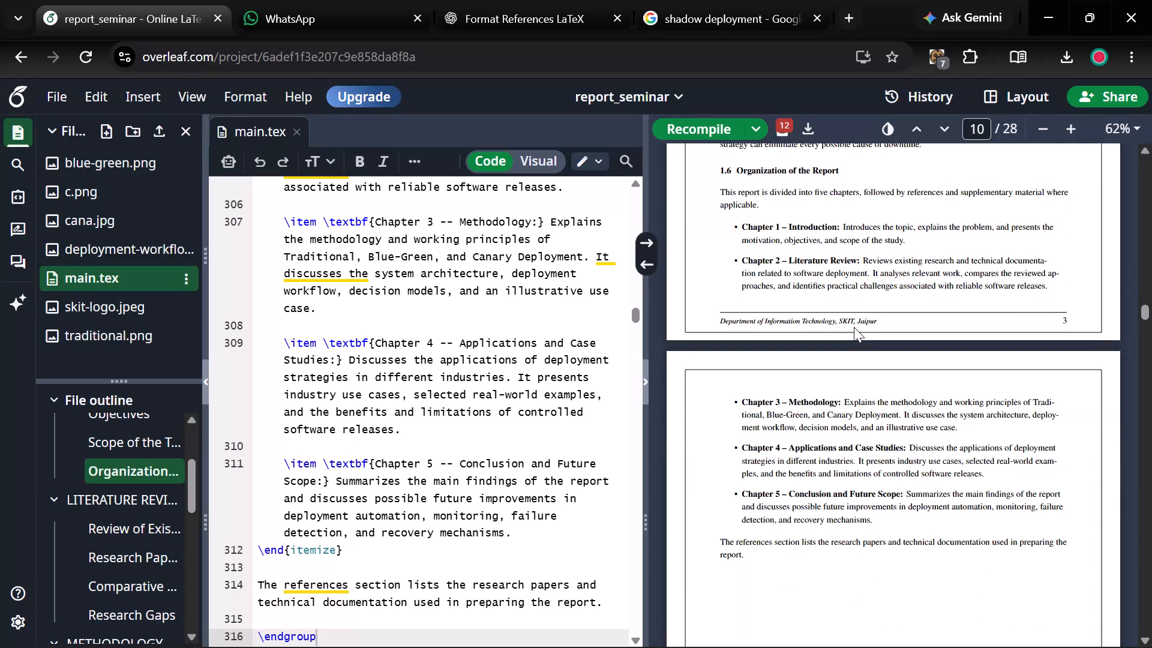
{"action": "scroll", "coordinate": [854, 327], "scroll_direction": "down", "scroll_amount": 3}
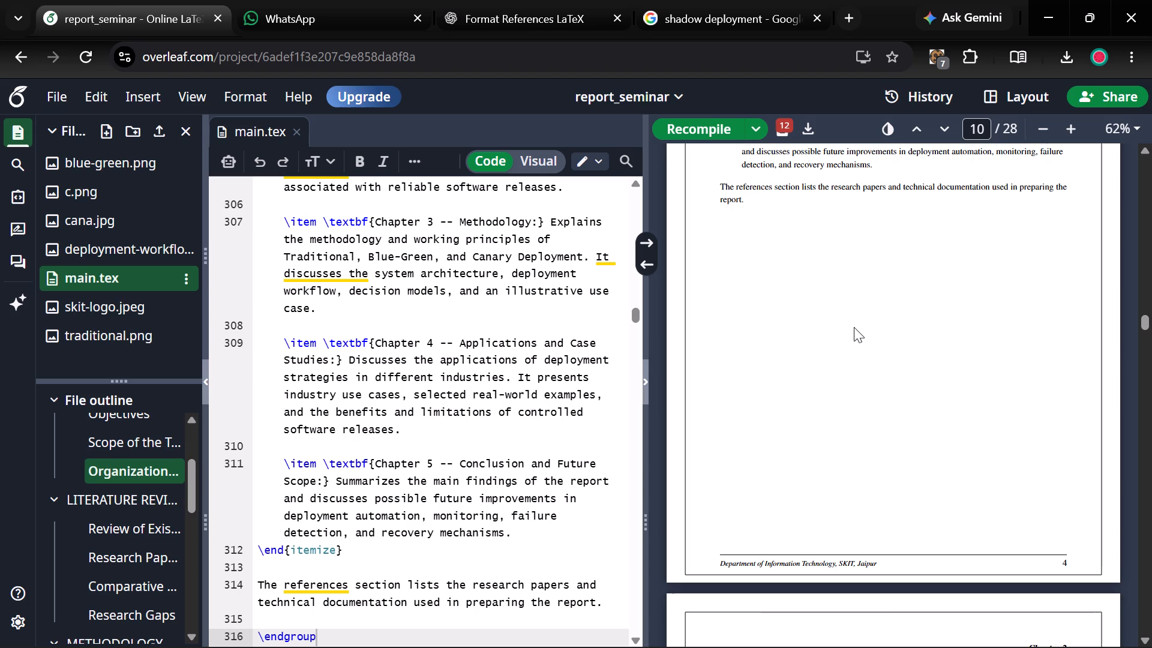
{"action": "scroll", "coordinate": [854, 327], "scroll_direction": "up", "scroll_amount": 1}
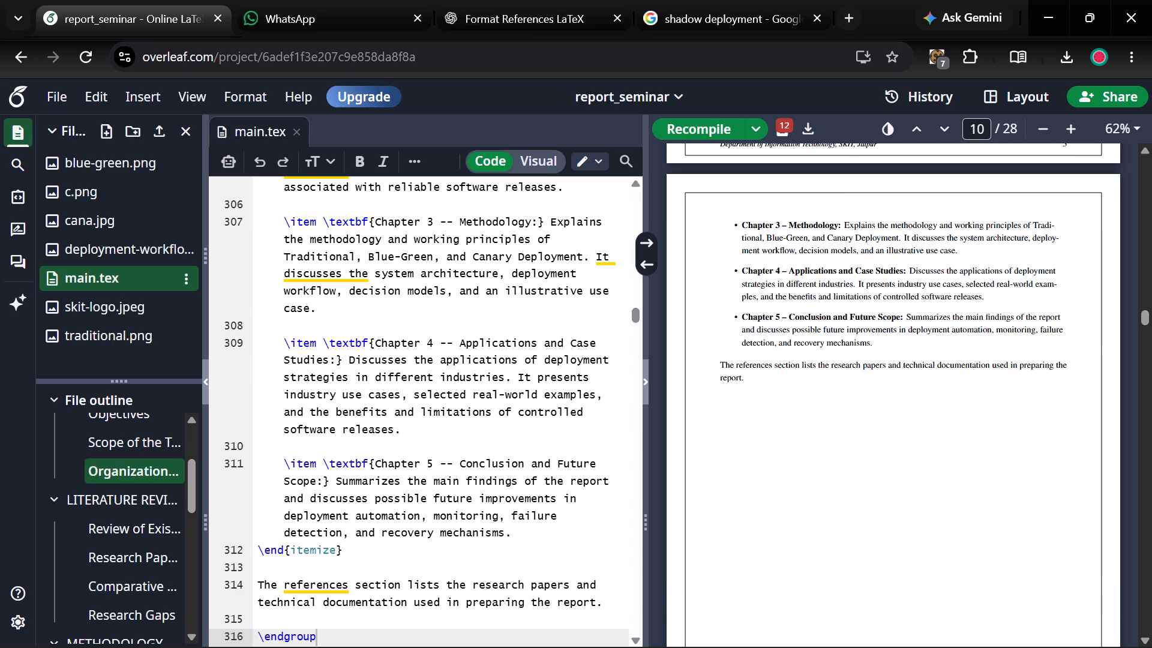
{"action": "scroll", "coordinate": [854, 327], "scroll_direction": "up", "scroll_amount": 2}
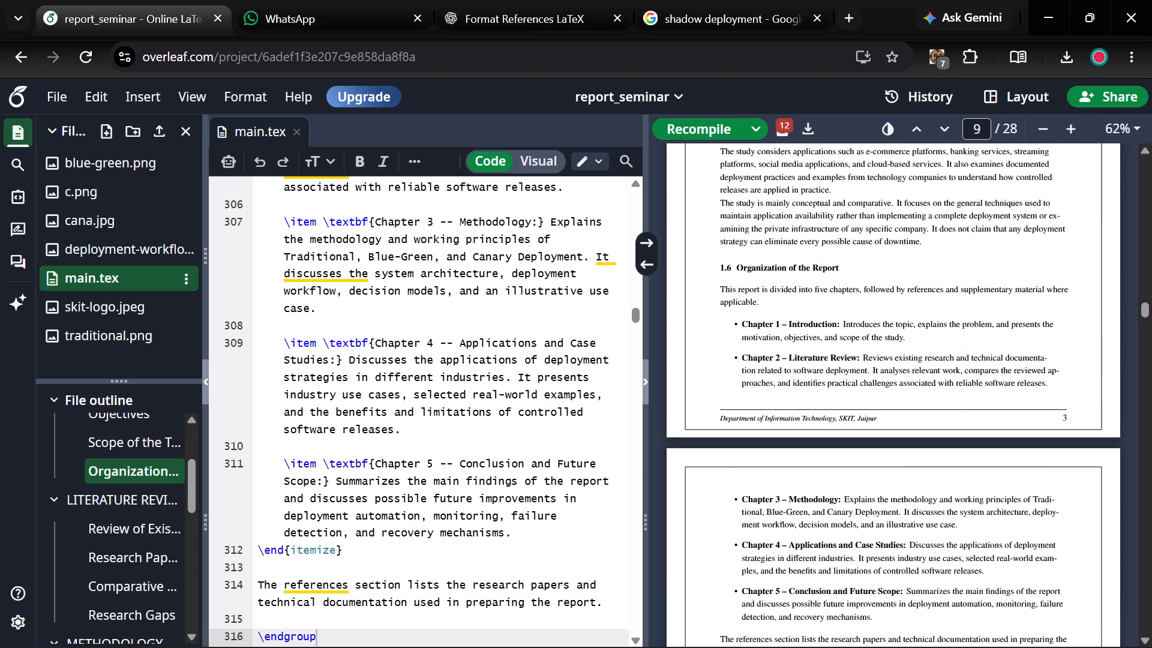
Check the Contents page of the compiled report and look through the Introduction pages again to the Organization of the Report points.
{"action": "scroll", "coordinate": [854, 327], "scroll_direction": "up", "scroll_amount": 19}
{"action": "scroll", "coordinate": [854, 327], "scroll_direction": "down", "scroll_amount": 3}
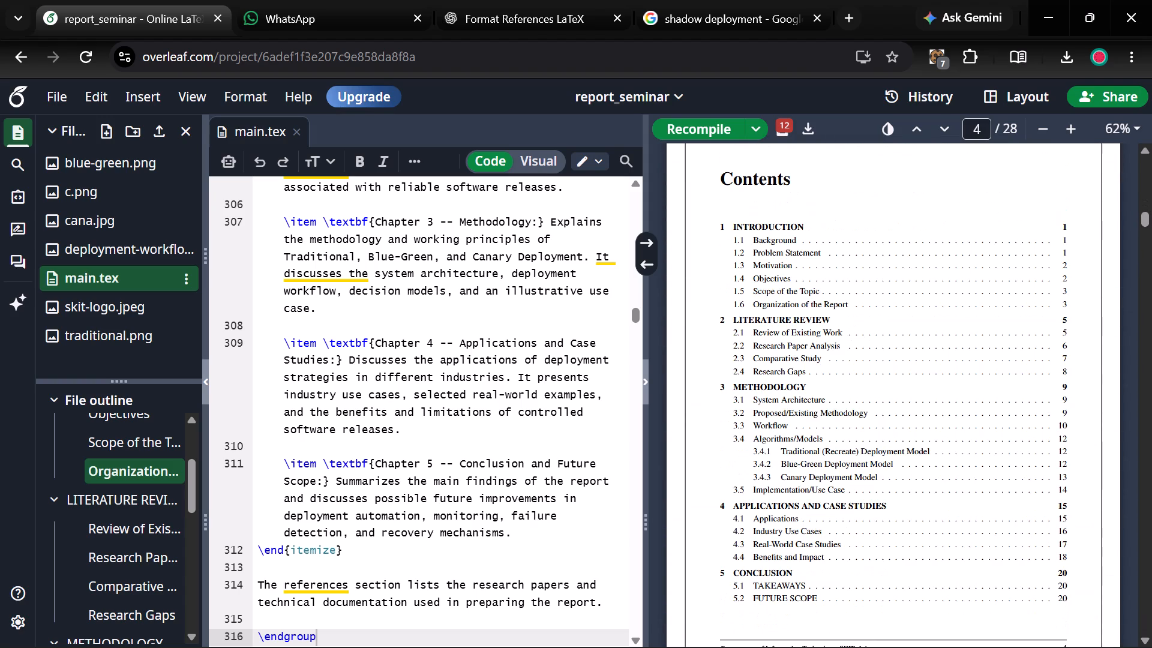
{"action": "scroll", "coordinate": [854, 327], "scroll_direction": "down", "scroll_amount": 1}
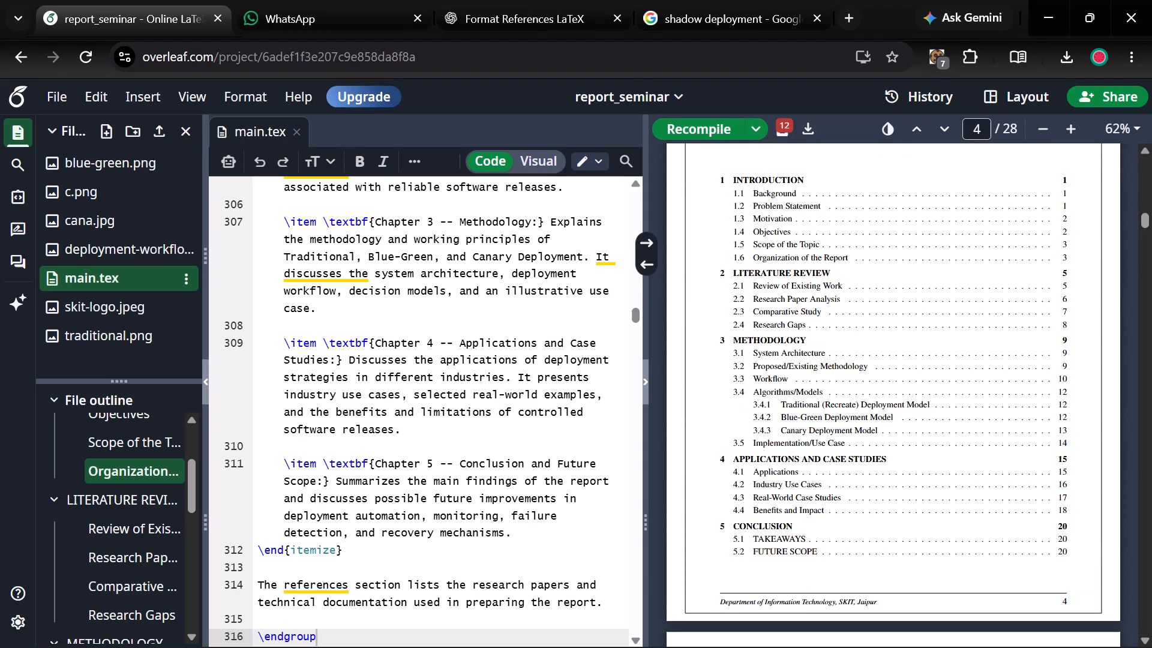
{"action": "scroll", "coordinate": [854, 327], "scroll_direction": "down", "scroll_amount": 11}
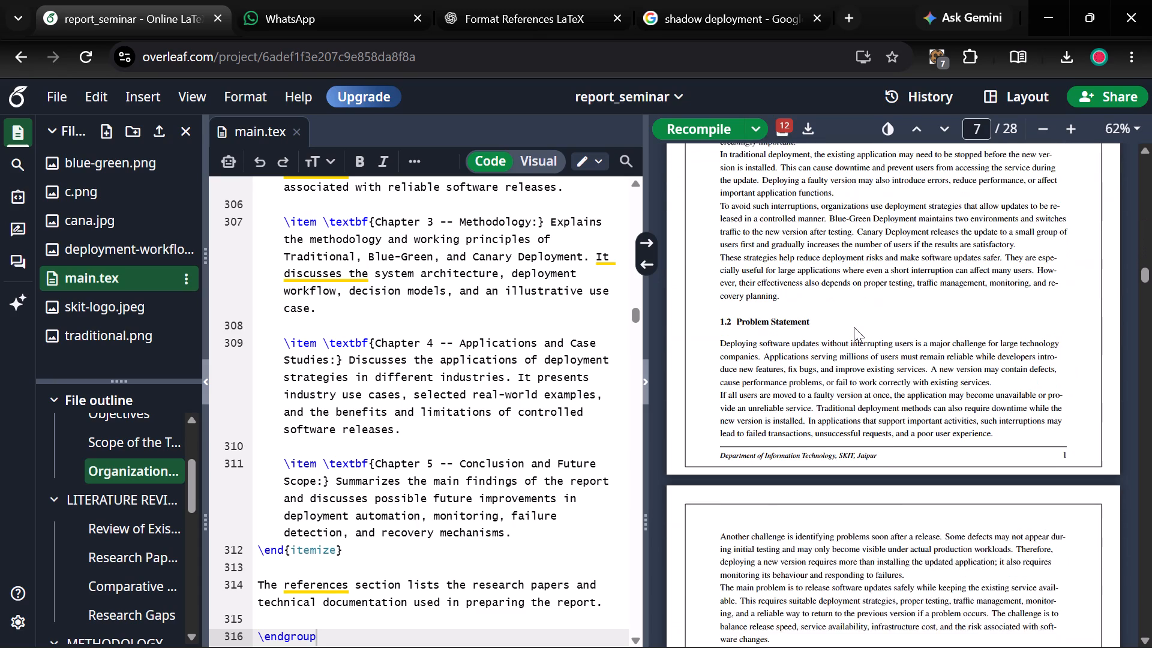
{"action": "scroll", "coordinate": [854, 327], "scroll_direction": "down", "scroll_amount": 12}
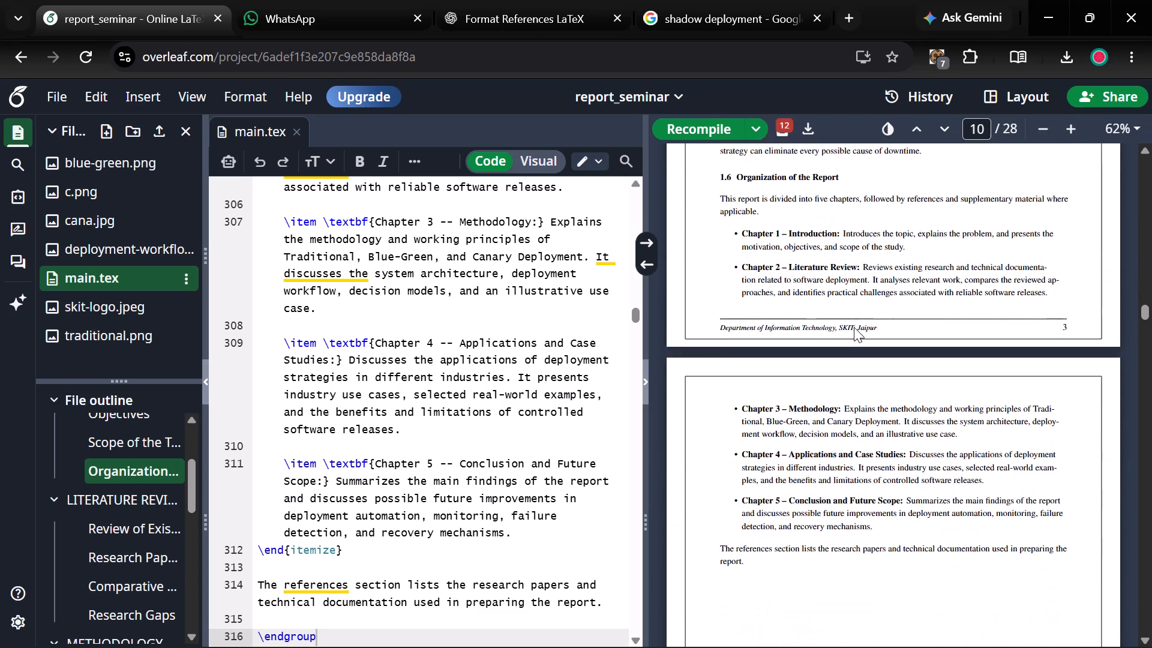
{"action": "scroll", "coordinate": [854, 327], "scroll_direction": "down", "scroll_amount": 6}
{"action": "scroll", "coordinate": [854, 327], "scroll_direction": "up", "scroll_amount": 1}
Review the compiled Literature Review chapter's alignment and formatting, from Review of Existing Work through Research Gaps.
{"action": "scroll", "coordinate": [854, 327], "scroll_direction": "down", "scroll_amount": 2}
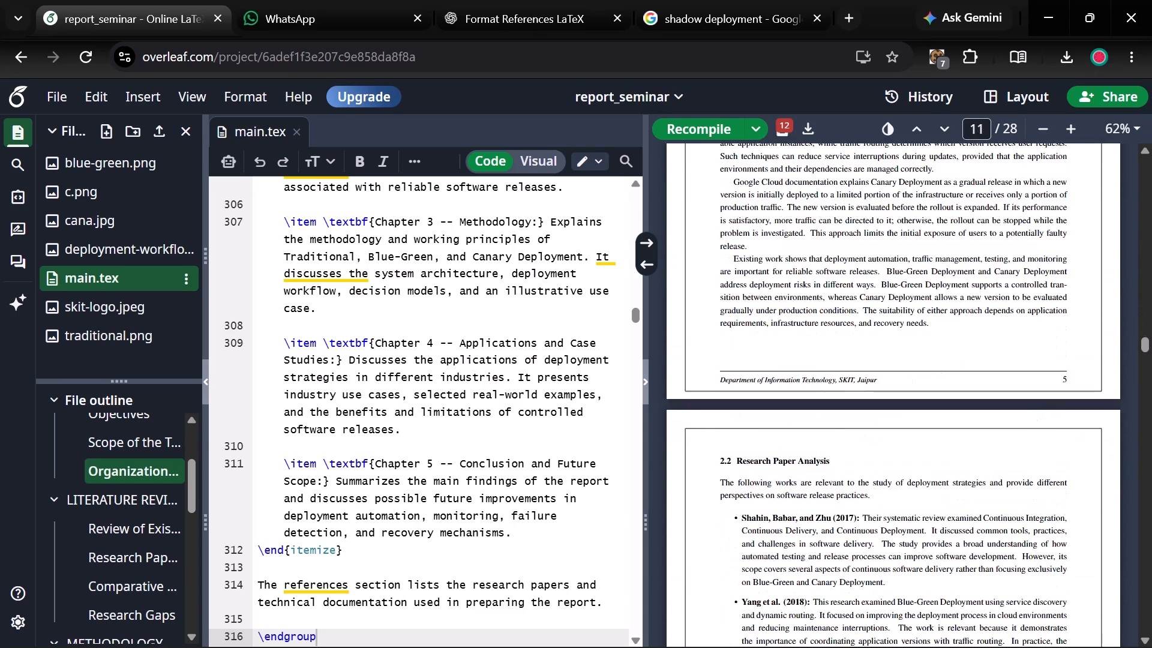
{"action": "scroll", "coordinate": [854, 327], "scroll_direction": "down", "scroll_amount": 5}
{"action": "scroll", "coordinate": [854, 327], "scroll_direction": "up", "scroll_amount": 1}
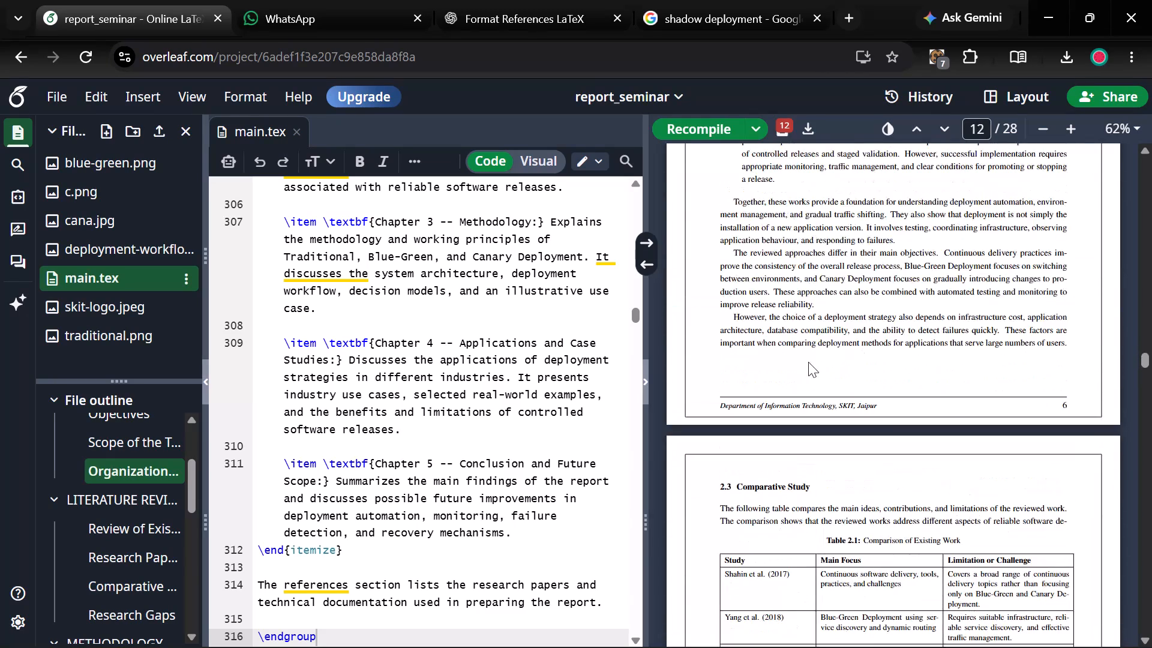
{"action": "scroll", "coordinate": [806, 362], "scroll_direction": "down", "scroll_amount": 6}
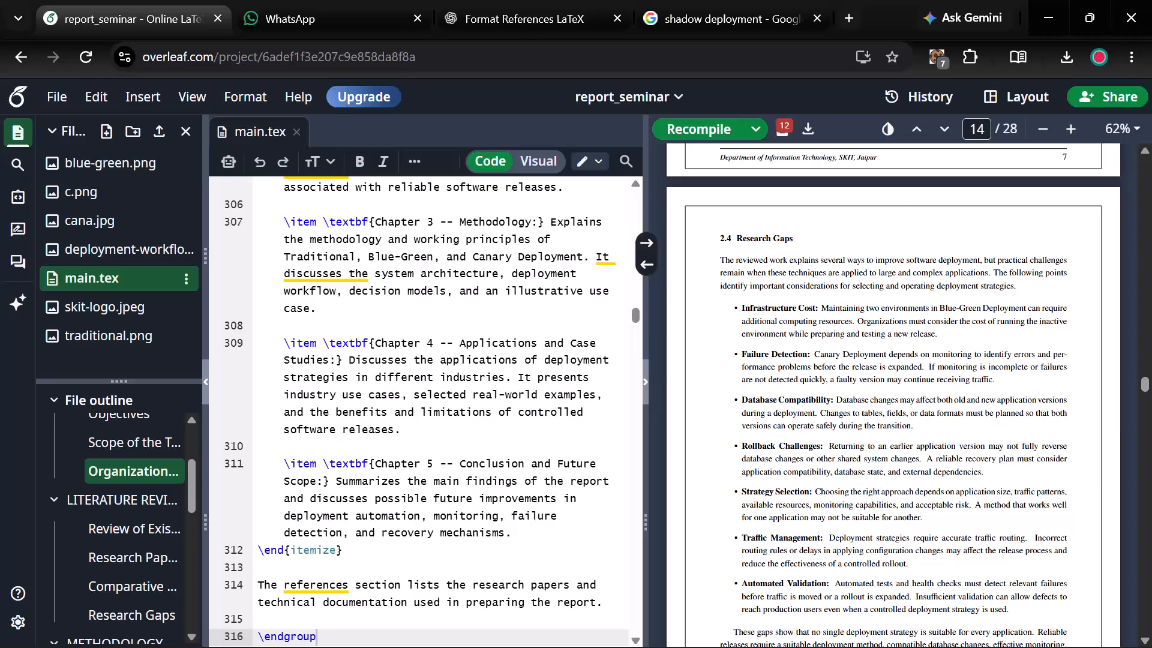
{"action": "scroll", "coordinate": [806, 362], "scroll_direction": "down", "scroll_amount": 2}
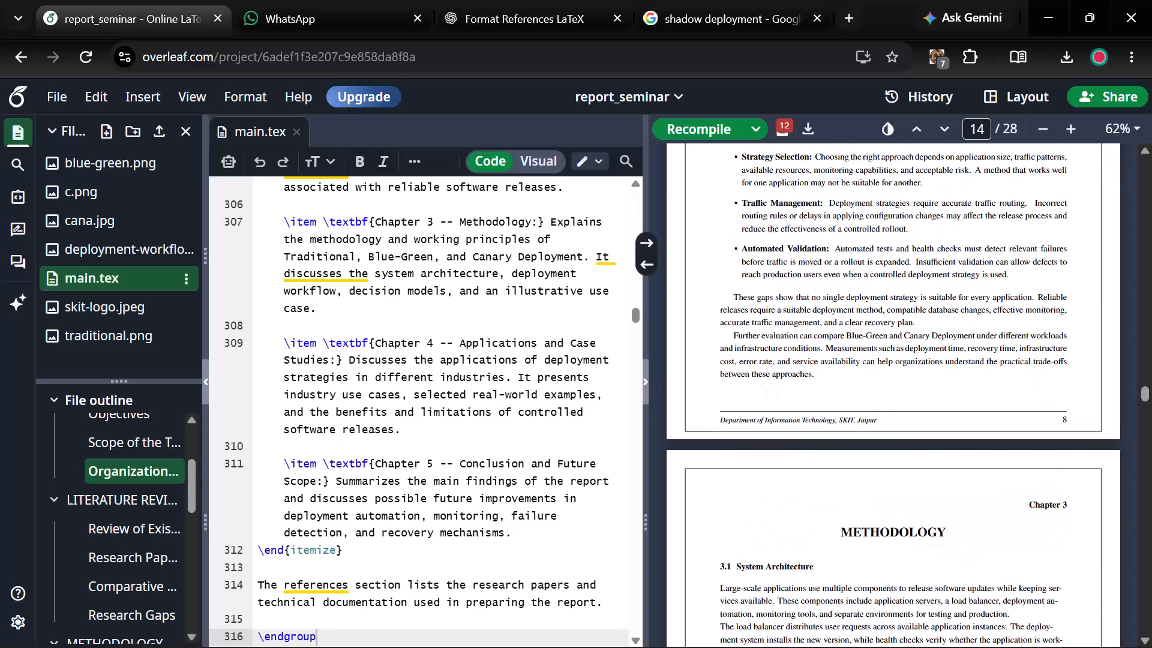
{"action": "scroll", "coordinate": [806, 362], "scroll_direction": "down", "scroll_amount": 1}
{"action": "scroll", "coordinate": [806, 362], "scroll_direction": "up", "scroll_amount": 2}
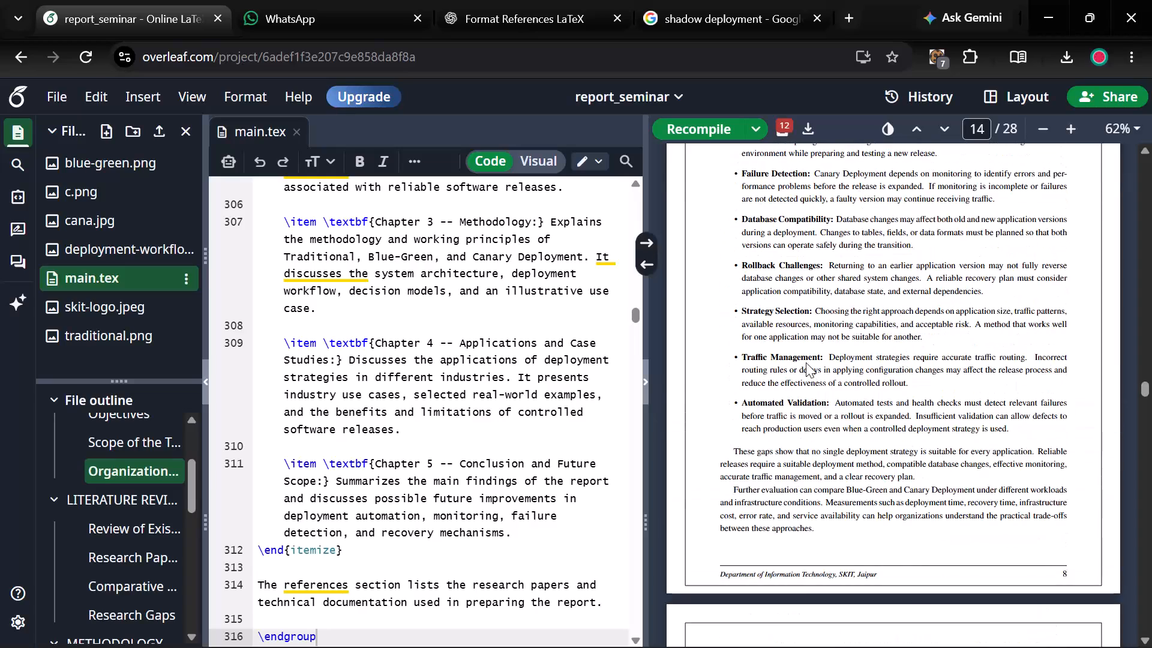
{"action": "scroll", "coordinate": [806, 362], "scroll_direction": "up", "scroll_amount": 1}
Copy the whole Chapter 2 Literature Review source in main.tex, from the CHAPTER 2 comment line through the end of Research Gaps.
{"action": "left_click", "coordinate": [352, 407]}
{"action": "scroll", "coordinate": [352, 407], "scroll_direction": "down", "scroll_amount": 2}
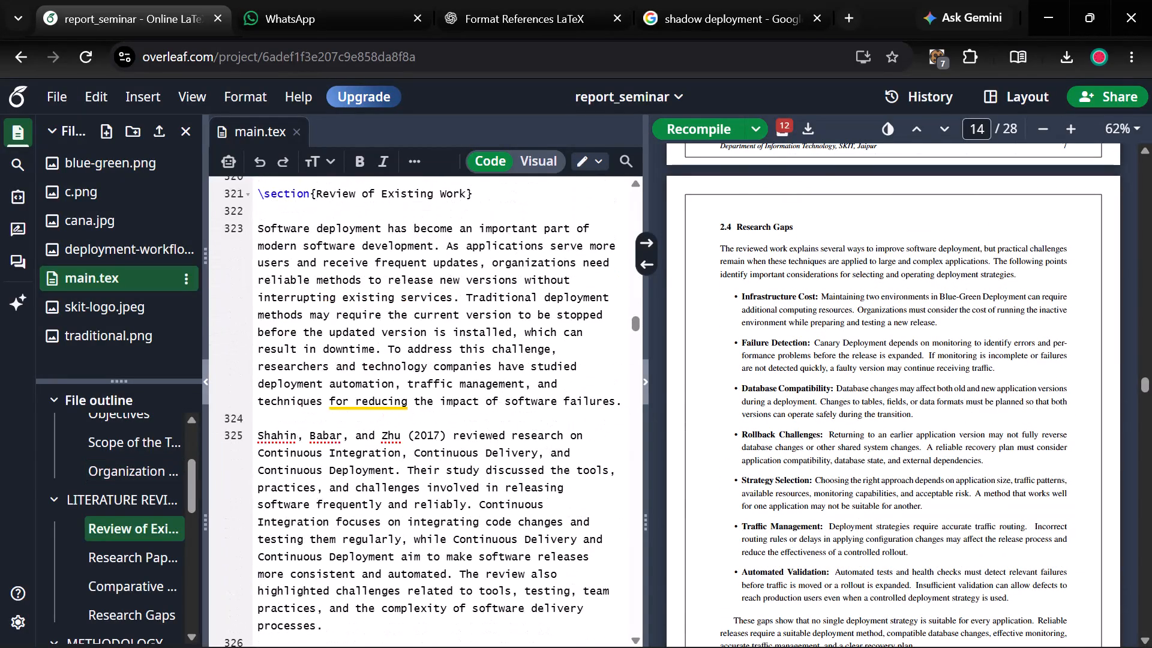
{"action": "scroll", "coordinate": [352, 407], "scroll_direction": "down", "scroll_amount": 1}
{"action": "scroll", "coordinate": [352, 407], "scroll_direction": "up", "scroll_amount": 1}
{"action": "left_click_drag", "start_coordinate": [265, 254], "coordinate": [512, 647]}
{"action": "left_click", "coordinate": [421, 412]}
{"action": "scroll", "coordinate": [421, 412], "scroll_direction": "up", "scroll_amount": 1}
{"action": "scroll", "coordinate": [421, 412], "scroll_direction": "down", "scroll_amount": 5}
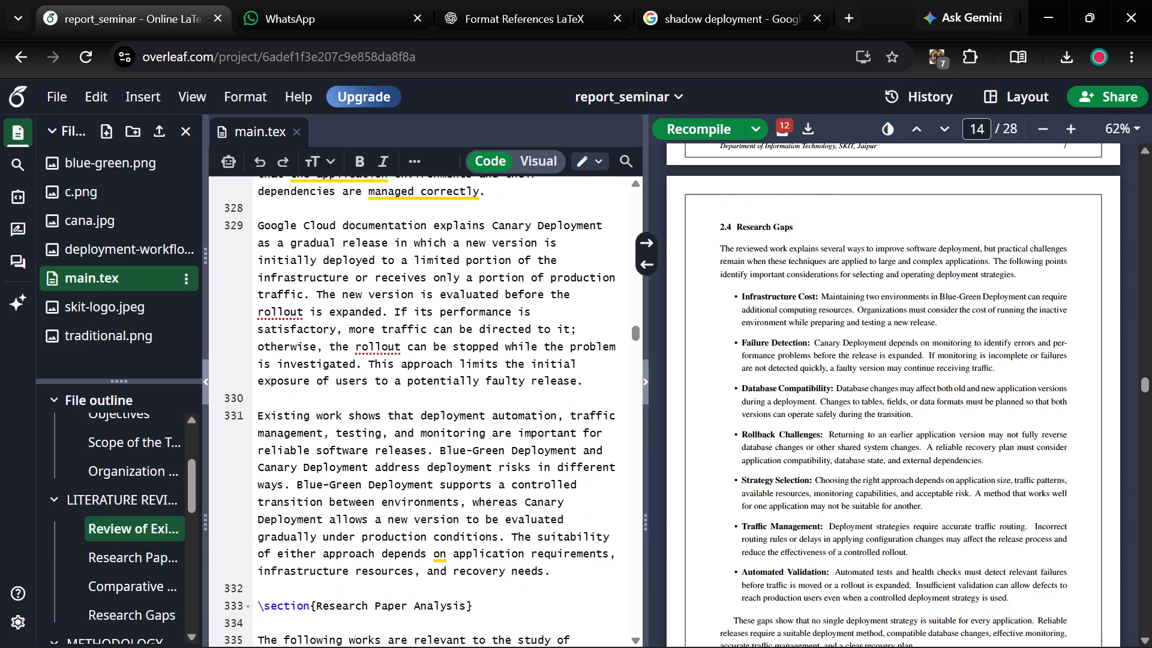
{"action": "scroll", "coordinate": [421, 412], "scroll_direction": "down", "scroll_amount": 10}
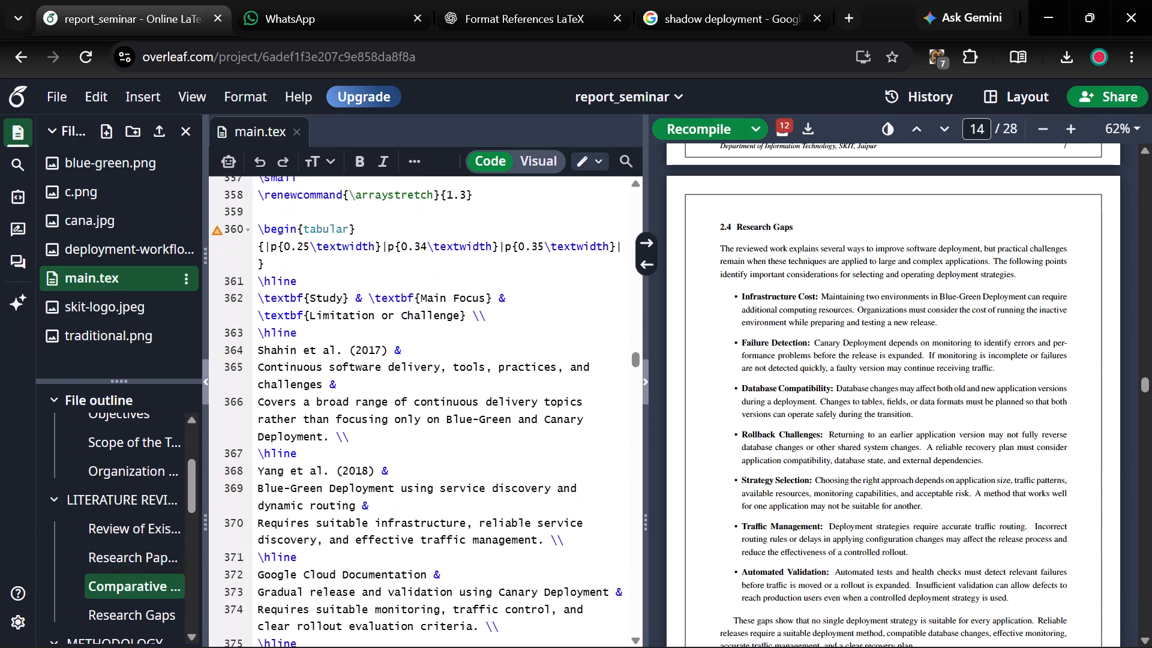
{"action": "scroll", "coordinate": [421, 412], "scroll_direction": "down", "scroll_amount": 12}
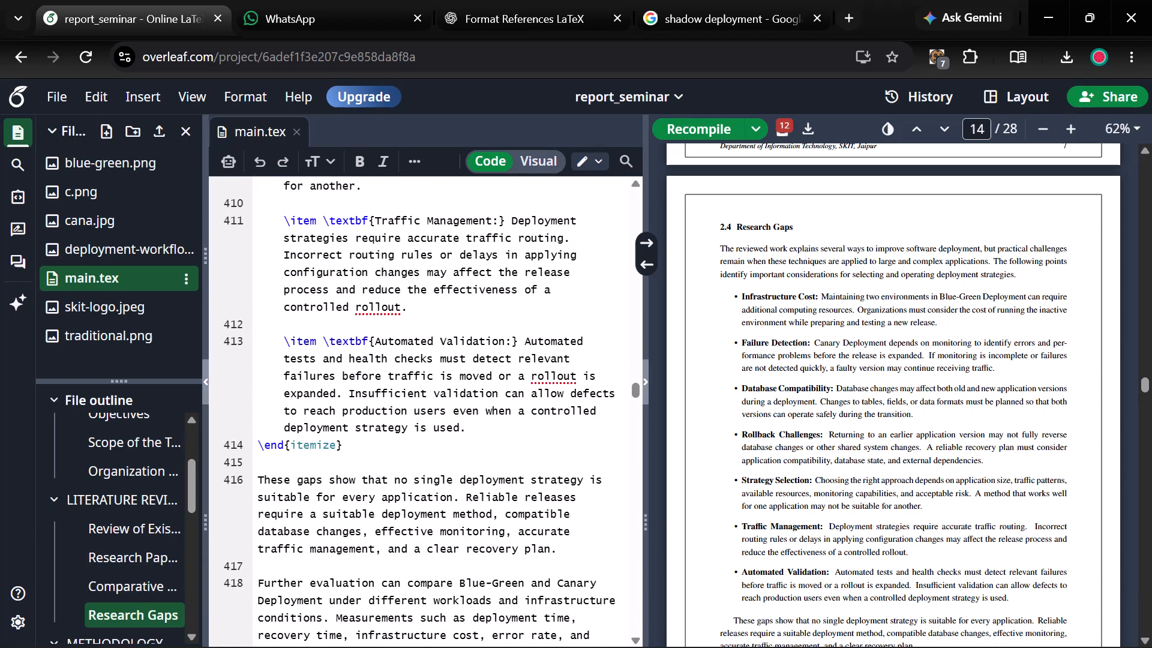
{"action": "scroll", "coordinate": [421, 412], "scroll_direction": "right", "scroll_amount": 2}
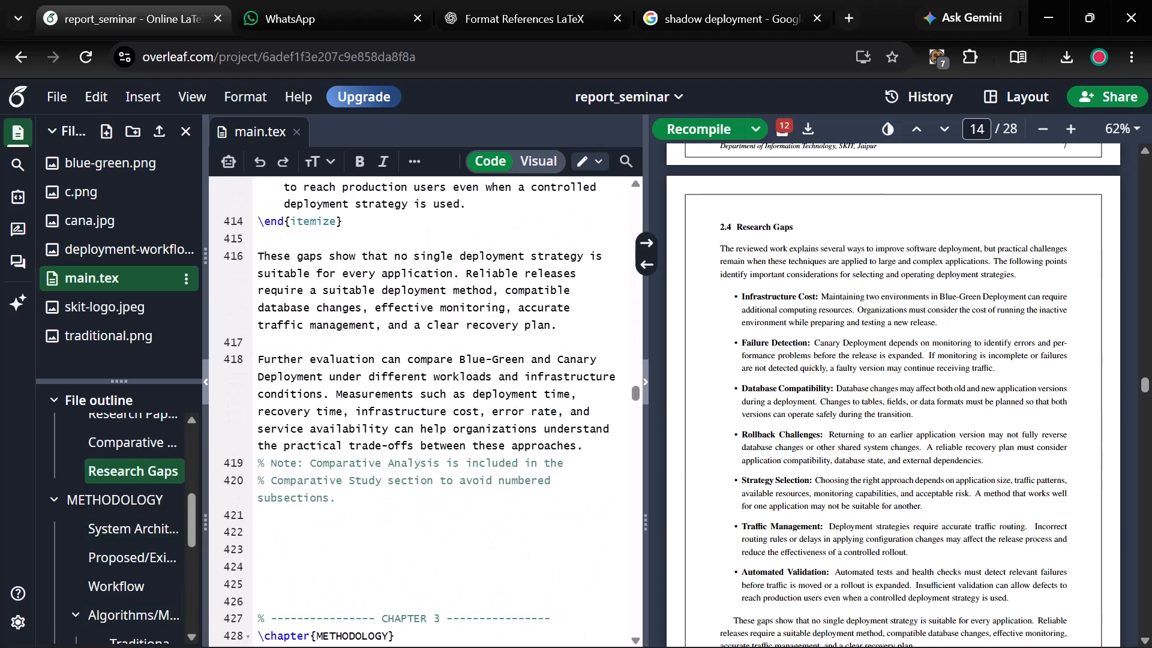
{"action": "left_click_drag", "start_coordinate": [377, 550], "coordinate": [277, 13]}
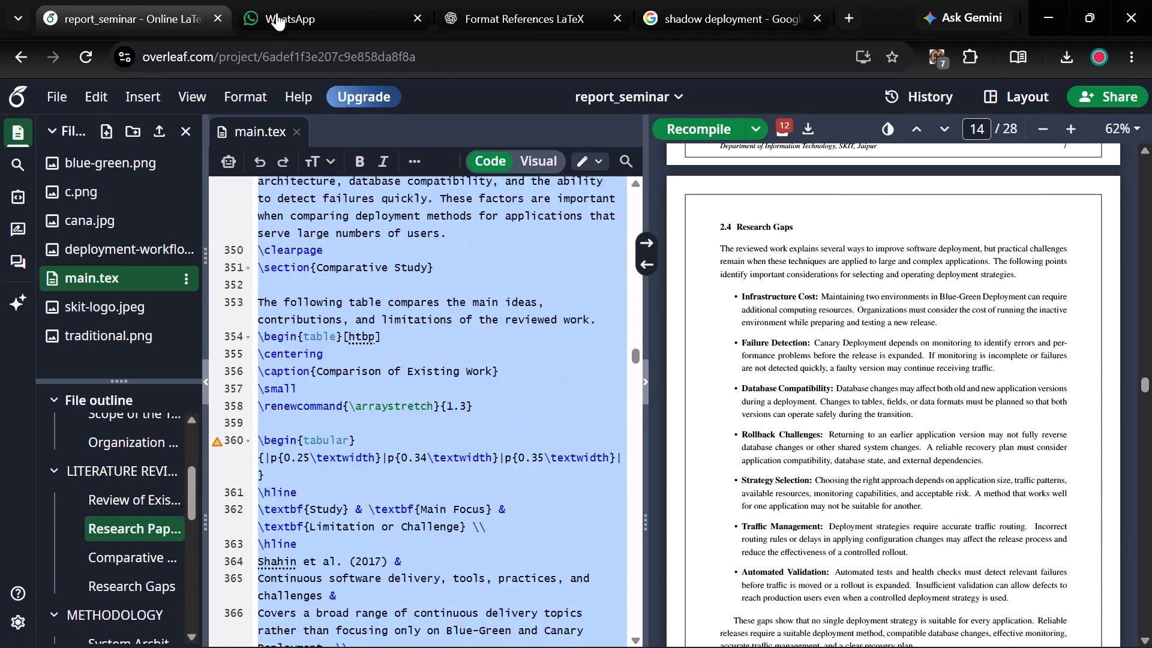
{"action": "left_click_drag", "start_coordinate": [277, 13], "coordinate": [350, 0]}
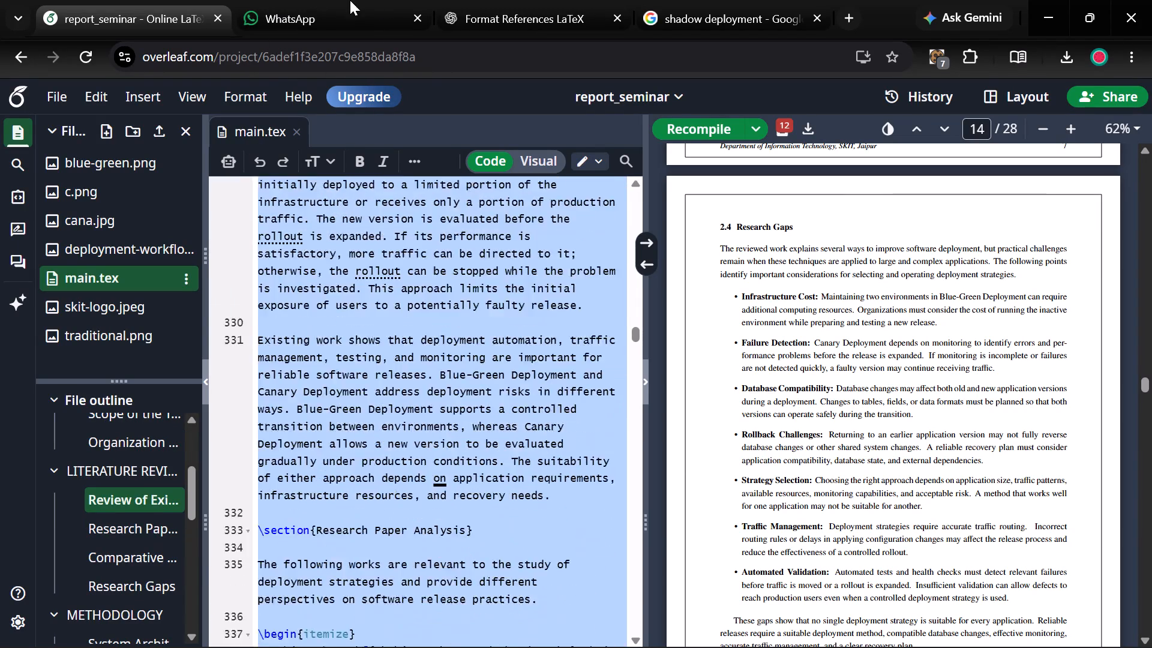
{"action": "left_click_drag", "start_coordinate": [350, 0], "coordinate": [246, 164]}
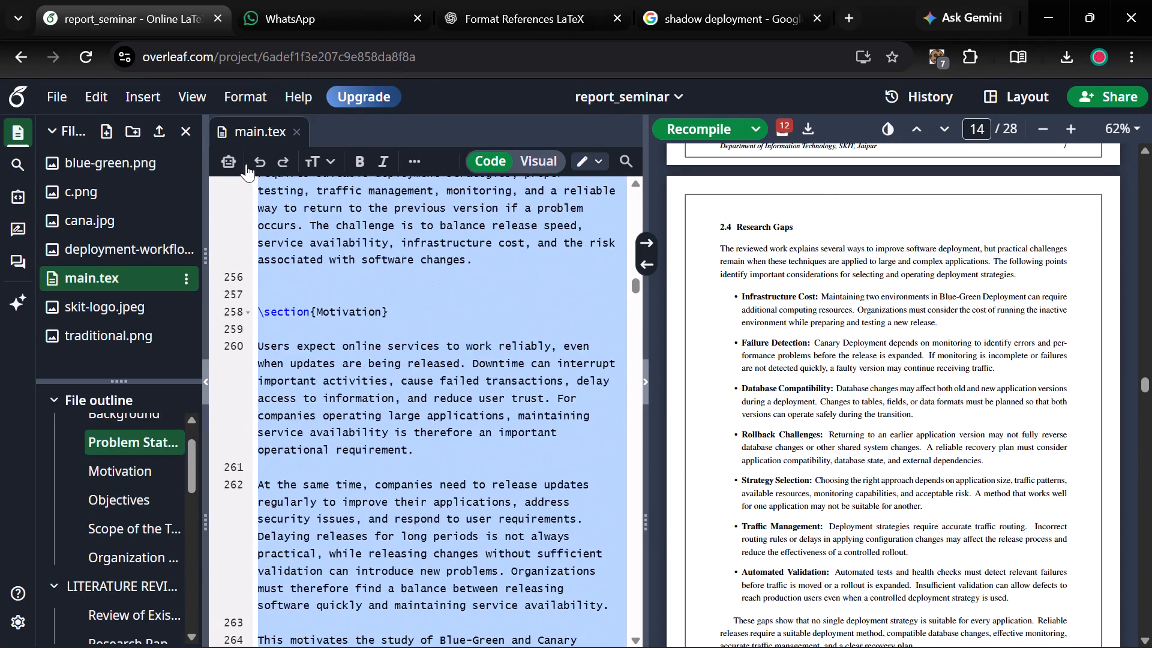
{"action": "left_click_drag", "start_coordinate": [246, 164], "coordinate": [245, 94]}
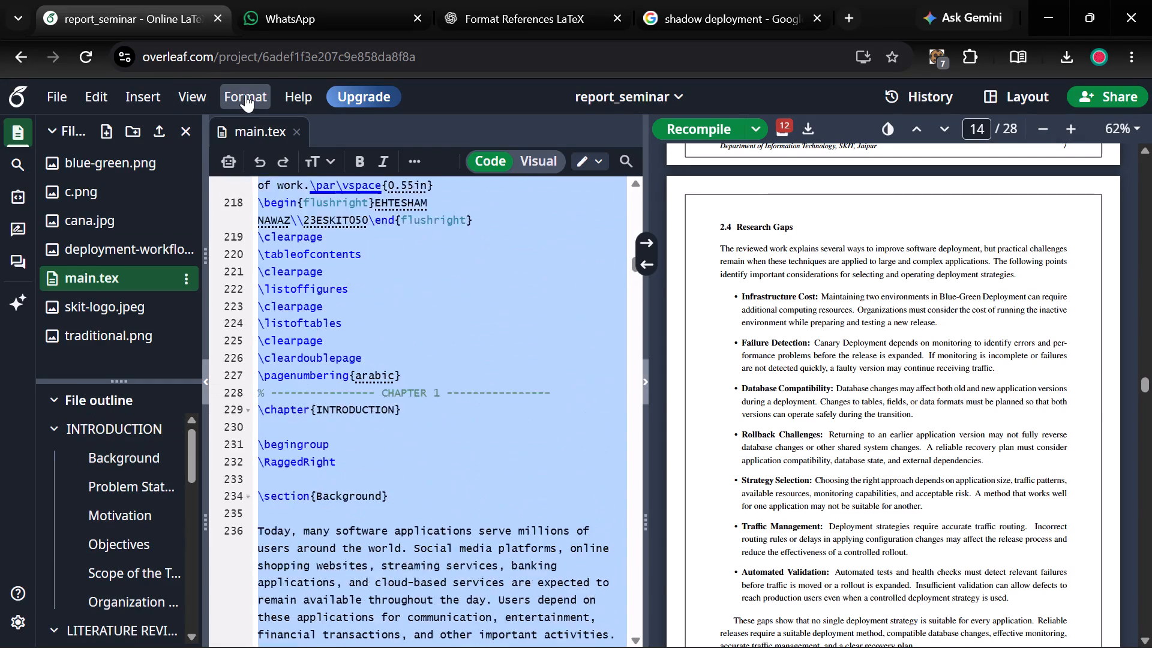
{"action": "left_click_drag", "start_coordinate": [245, 94], "coordinate": [213, 647]}
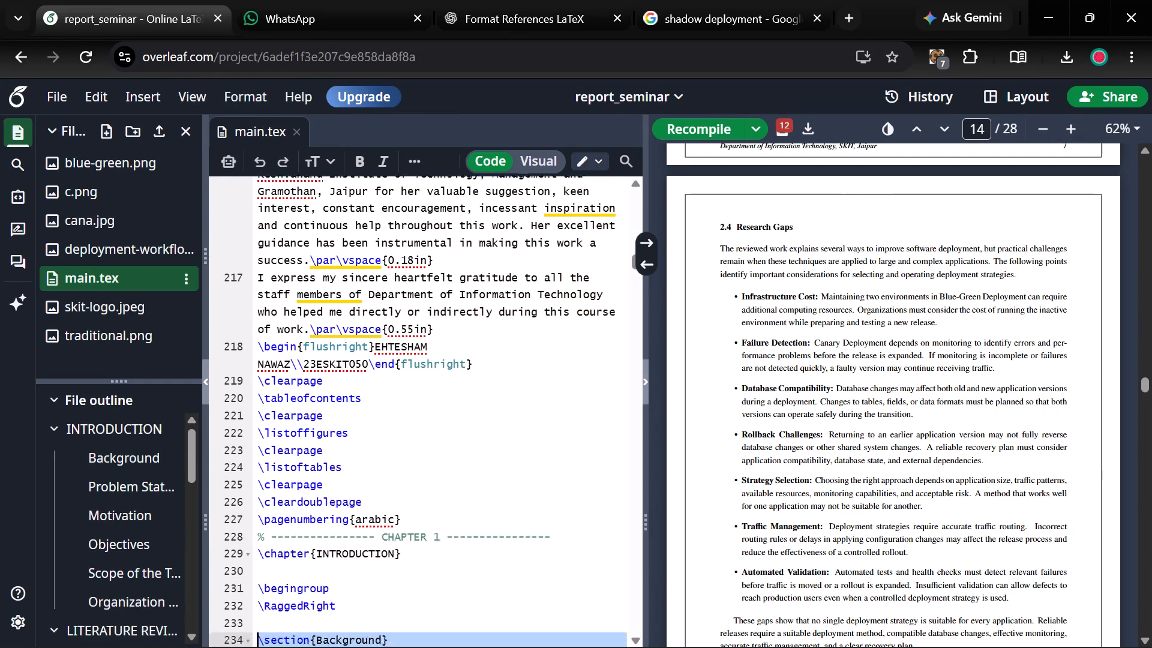
{"action": "left_click_drag", "start_coordinate": [213, 647], "coordinate": [205, 647]}
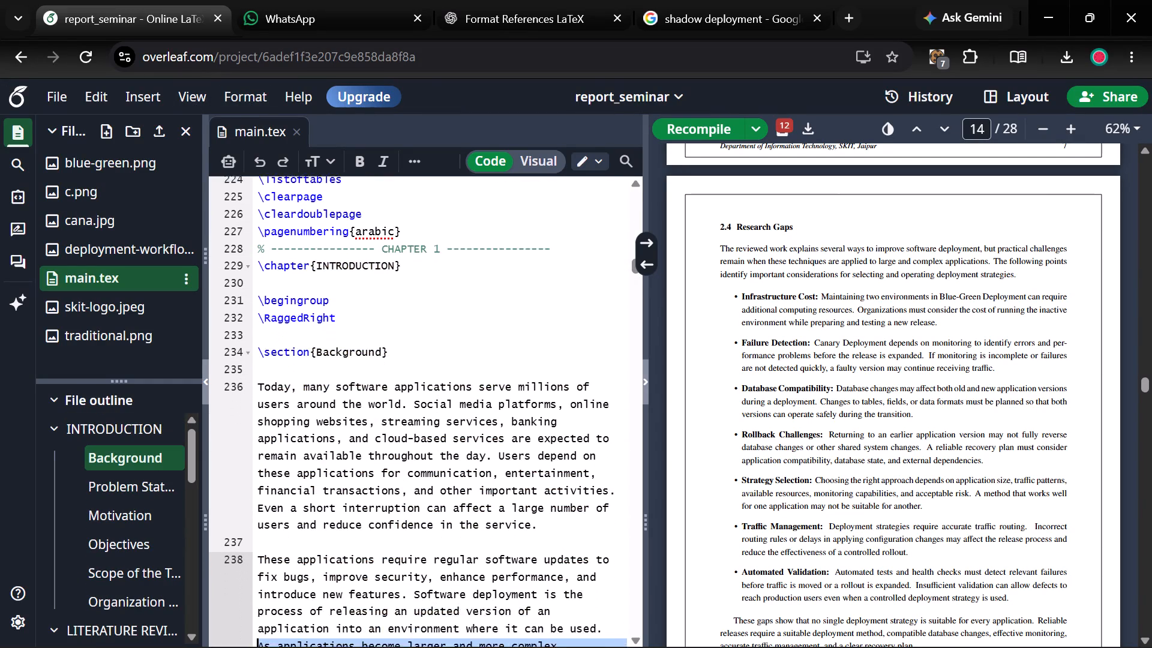
{"action": "left_click_drag", "start_coordinate": [205, 647], "coordinate": [201, 647]}
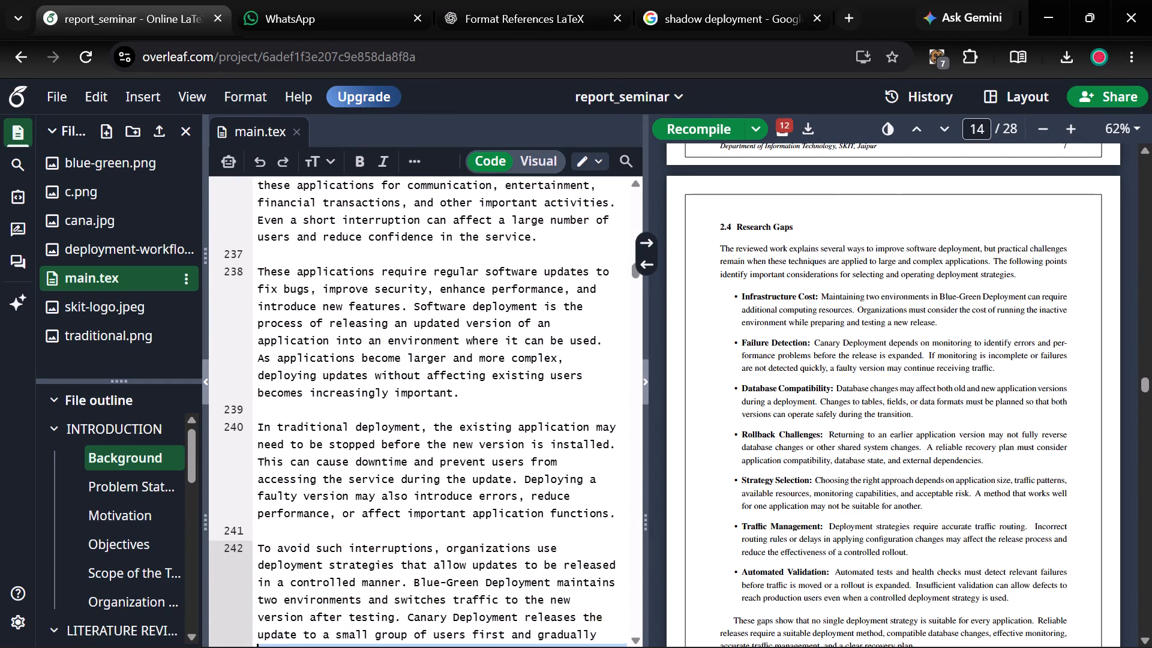
{"action": "left_click_drag", "start_coordinate": [201, 647], "coordinate": [211, 647]}
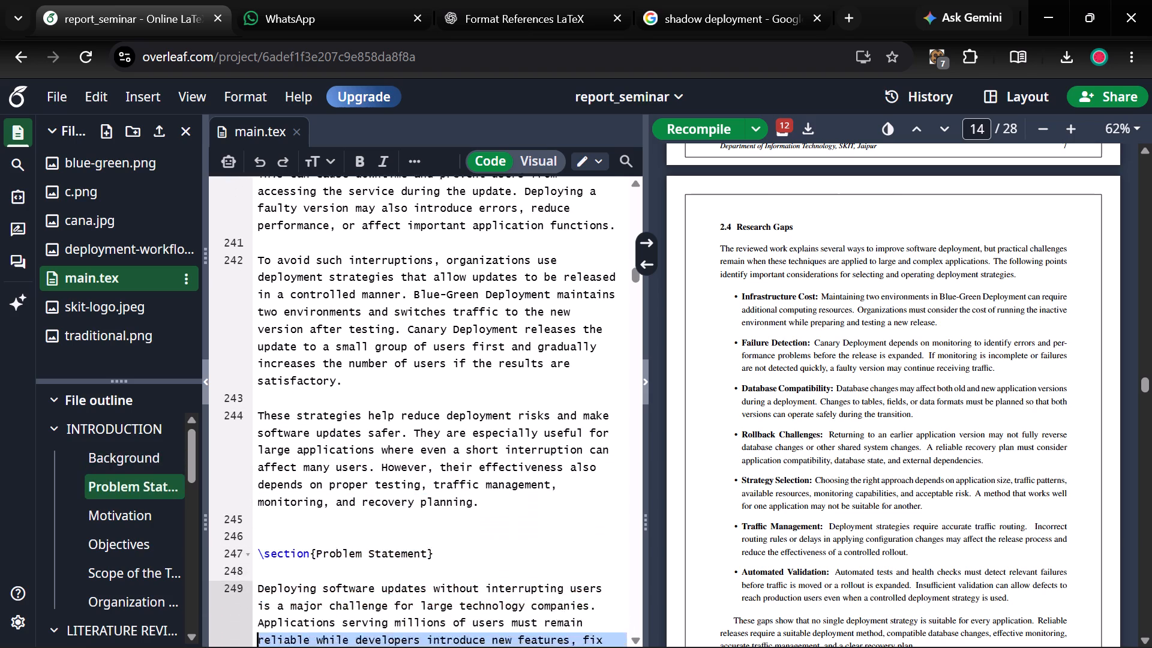
{"action": "left_click_drag", "start_coordinate": [211, 647], "coordinate": [203, 647]}
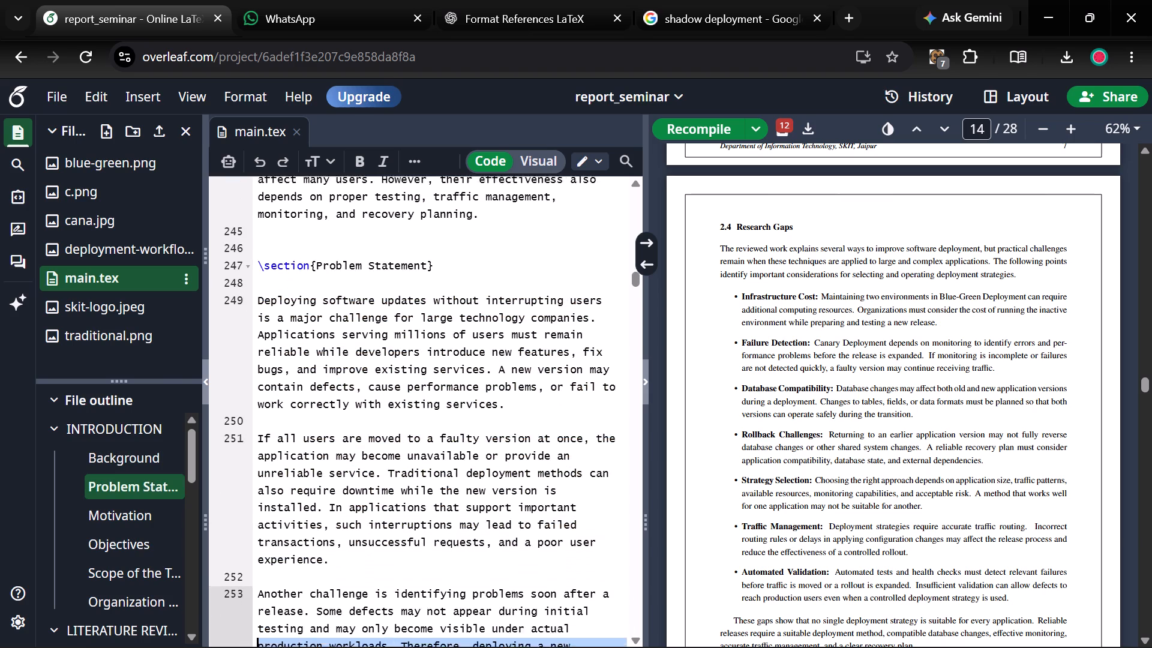
{"action": "left_click_drag", "start_coordinate": [203, 647], "coordinate": [209, 647]}
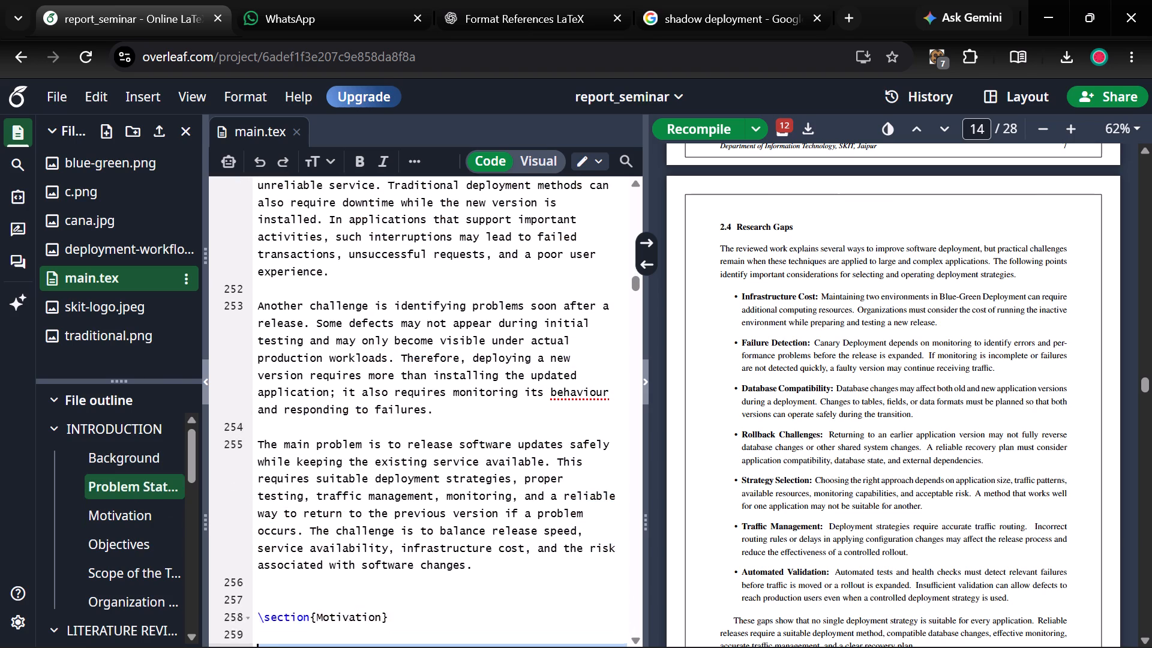
{"action": "left_click_drag", "start_coordinate": [209, 647], "coordinate": [218, 647]}
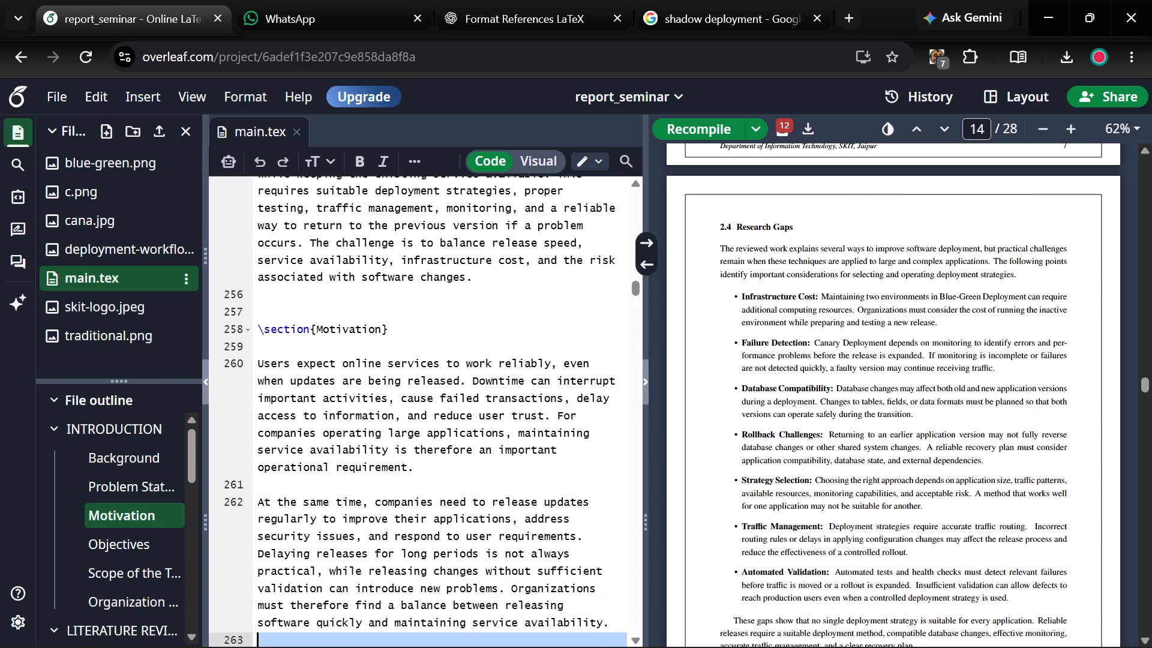
{"action": "left_click_drag", "start_coordinate": [218, 647], "coordinate": [208, 647]}
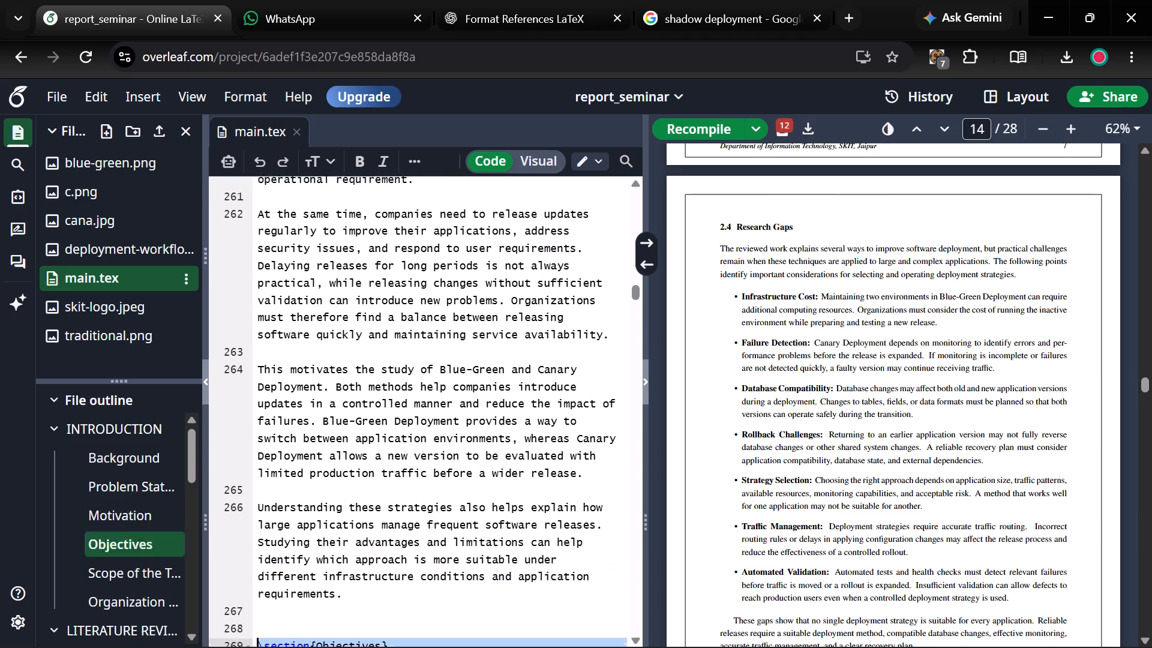
{"action": "left_click_drag", "start_coordinate": [208, 647], "coordinate": [217, 647]}
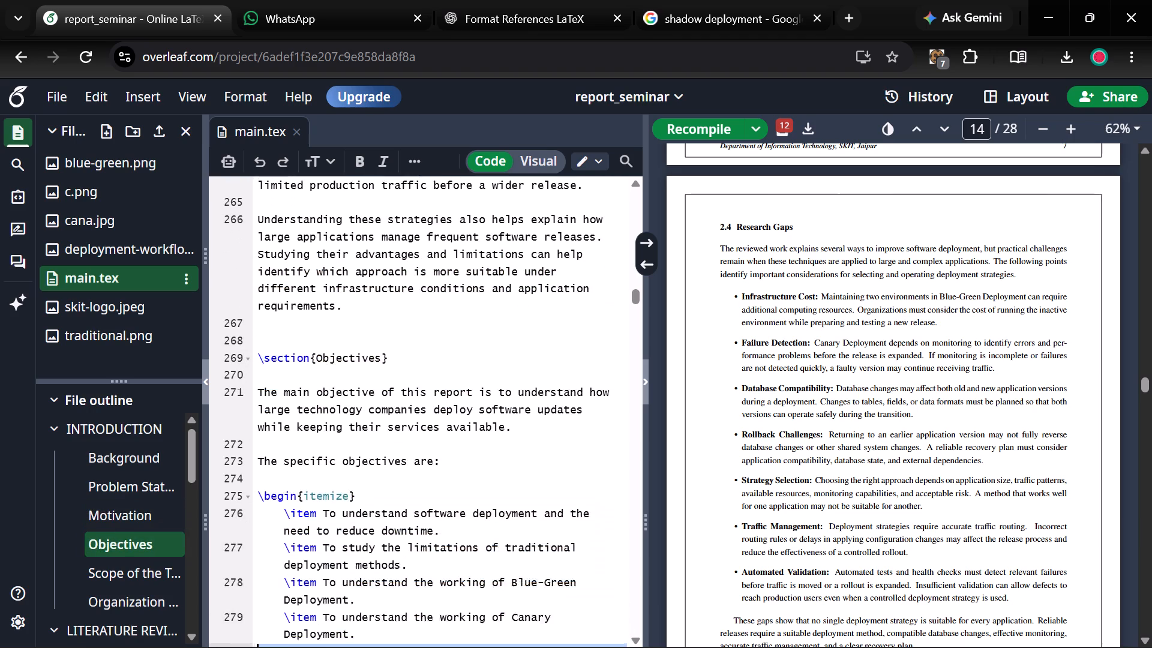
{"action": "left_click_drag", "start_coordinate": [217, 647], "coordinate": [203, 647]}
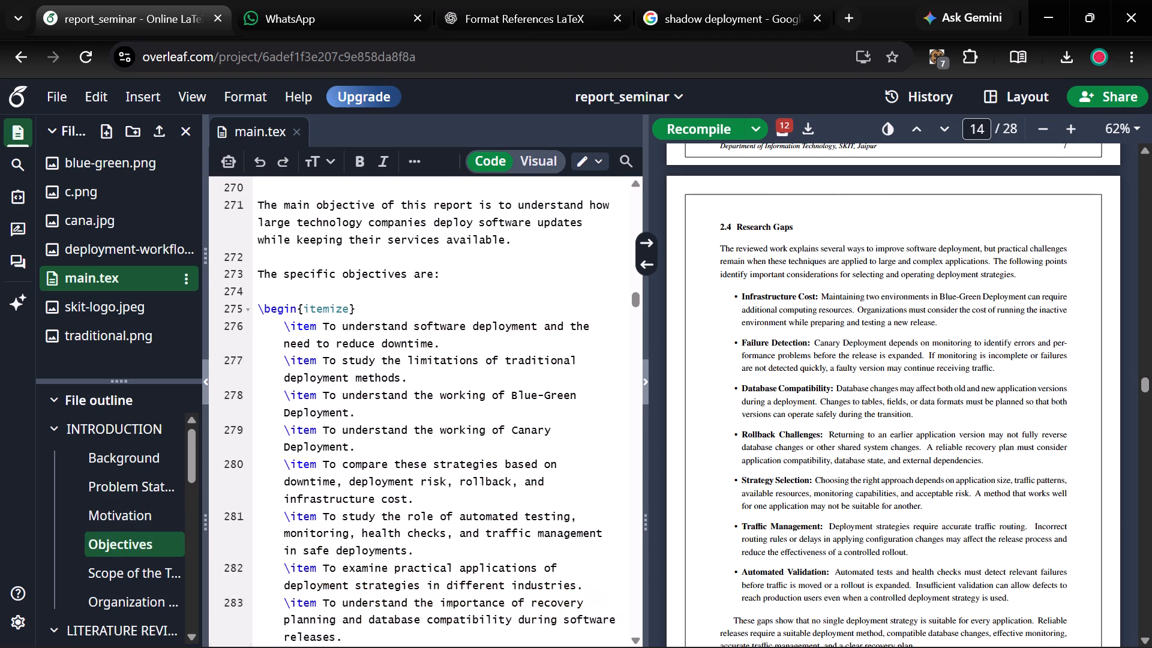
{"action": "left_click_drag", "start_coordinate": [203, 647], "coordinate": [202, 647]}
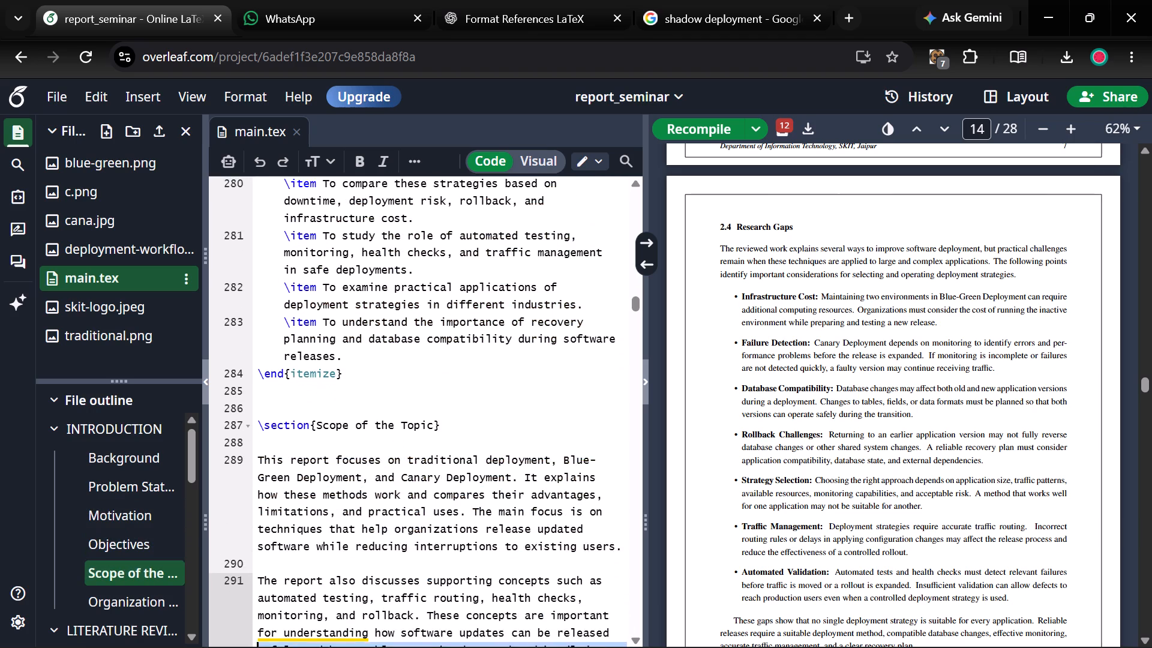
{"action": "left_click_drag", "start_coordinate": [202, 647], "coordinate": [202, 647]}
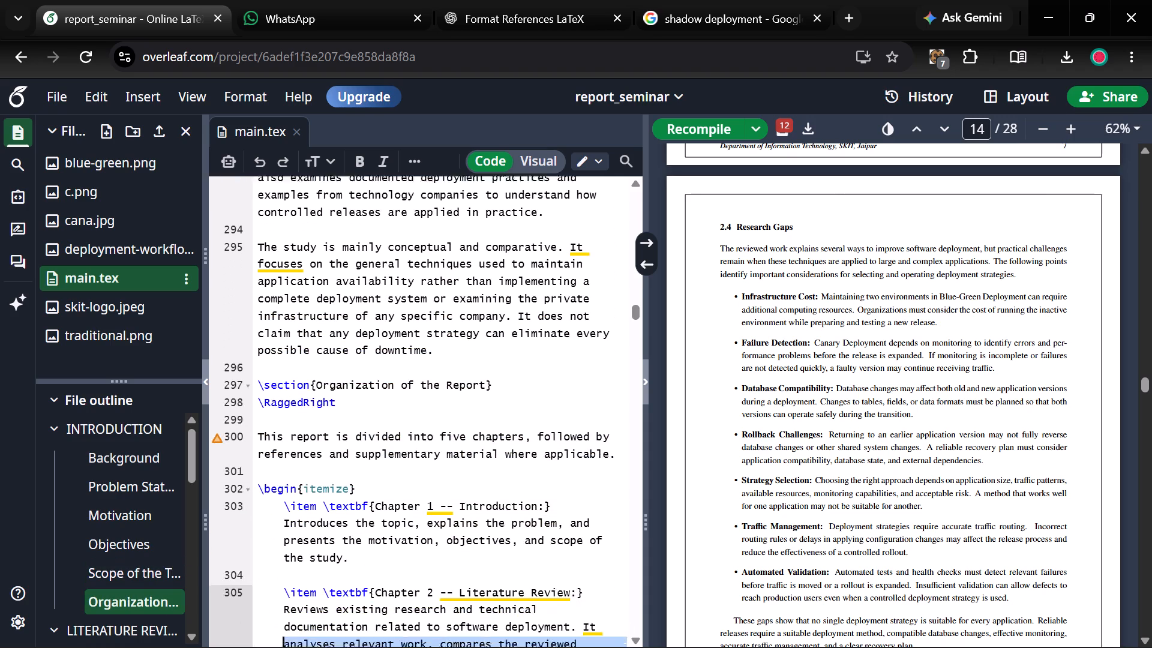
{"action": "left_click_drag", "start_coordinate": [202, 647], "coordinate": [200, 647]}
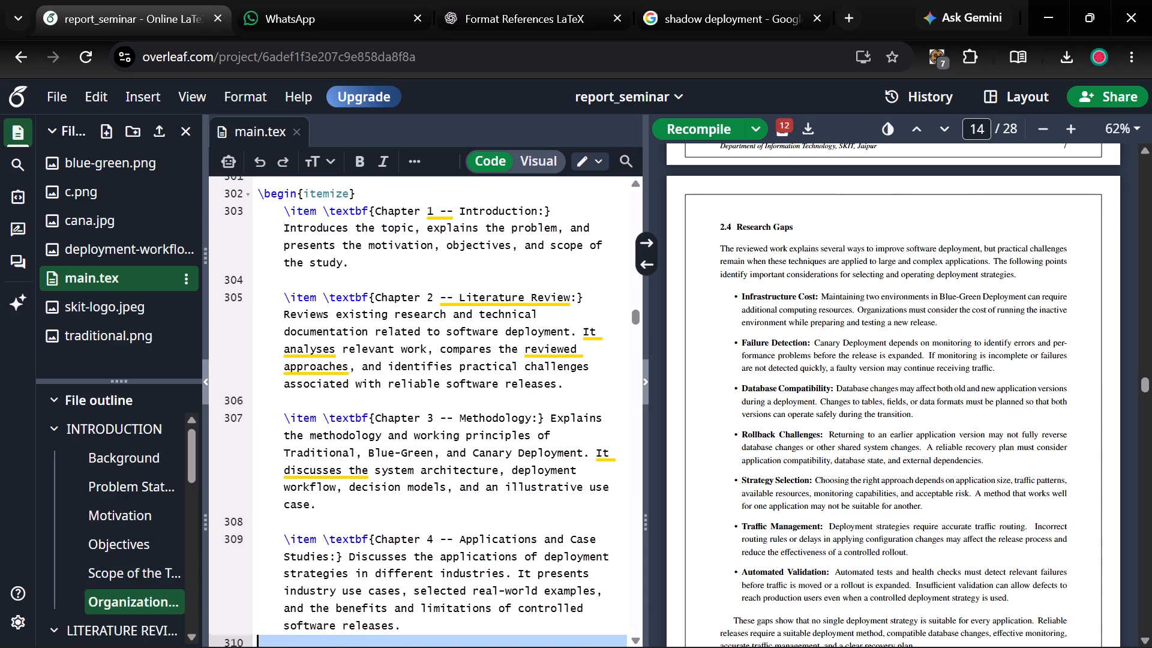
{"action": "left_click_drag", "start_coordinate": [200, 647], "coordinate": [202, 647]}
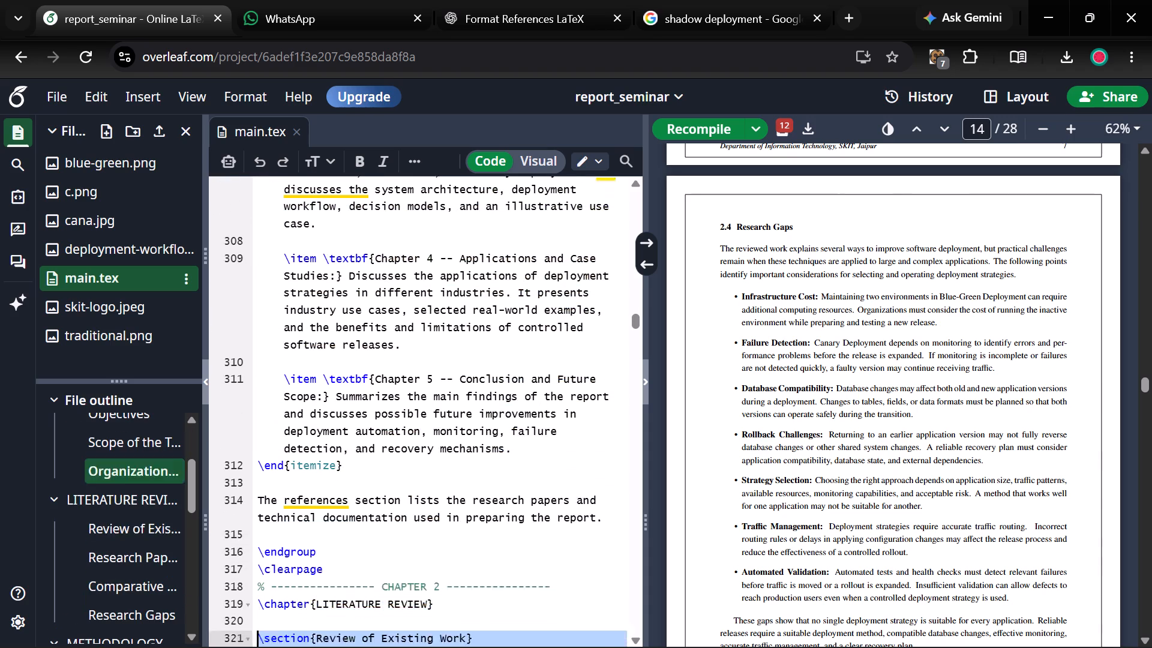
{"action": "left_click_drag", "start_coordinate": [202, 647], "coordinate": [202, 520]}
{"action": "key", "text": "ctrl+c"}
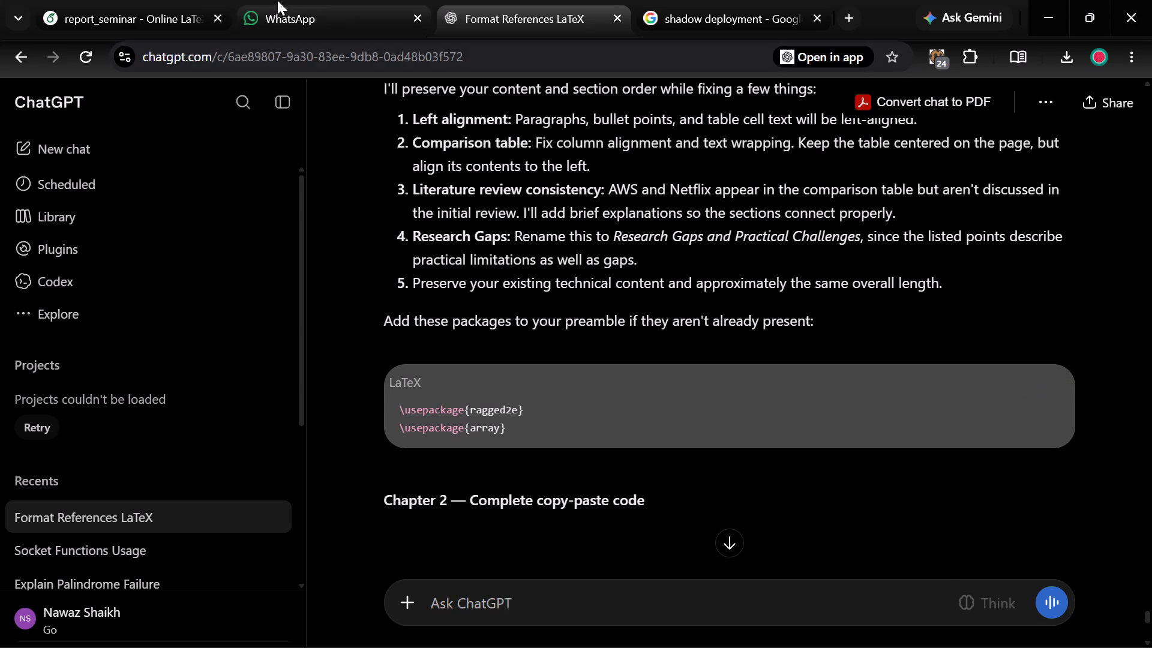
In Overleaf, check the main.tex preamble for the ragged2e and array packages.
{"action": "left_click", "coordinate": [140, 0]}
{"action": "left_click", "coordinate": [392, 346]}
{"action": "scroll", "coordinate": [392, 346], "scroll_direction": "up", "scroll_amount": 16}
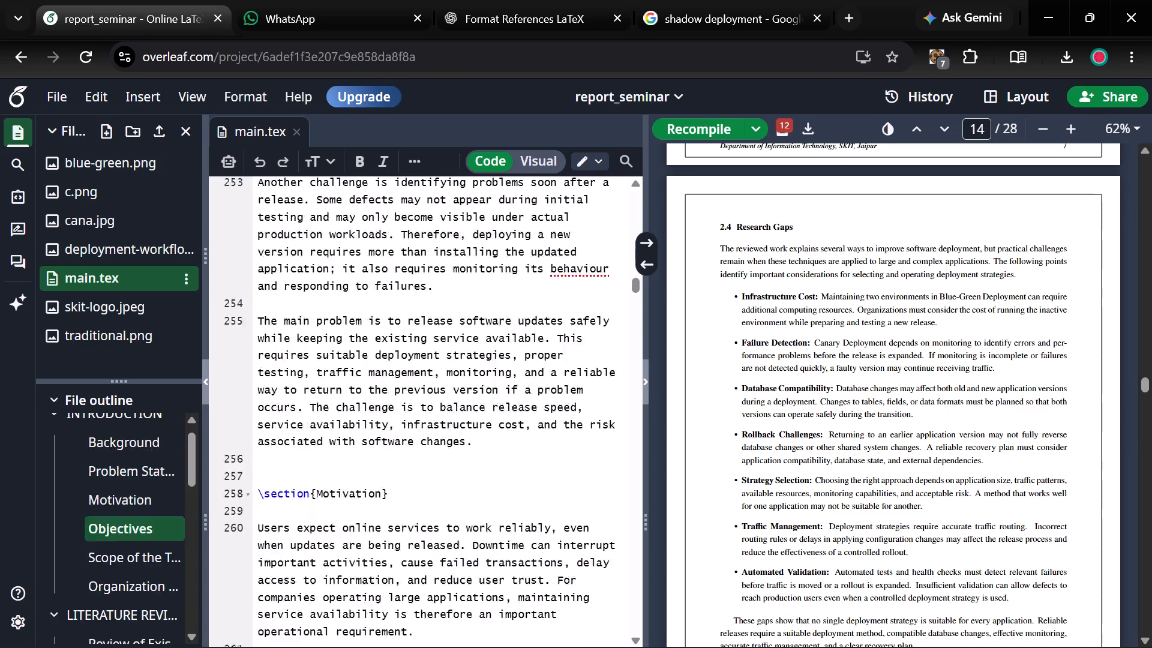
{"action": "scroll", "coordinate": [392, 346], "scroll_direction": "up", "scroll_amount": 20}
{"action": "scroll", "coordinate": [392, 346], "scroll_direction": "up", "scroll_amount": 5}
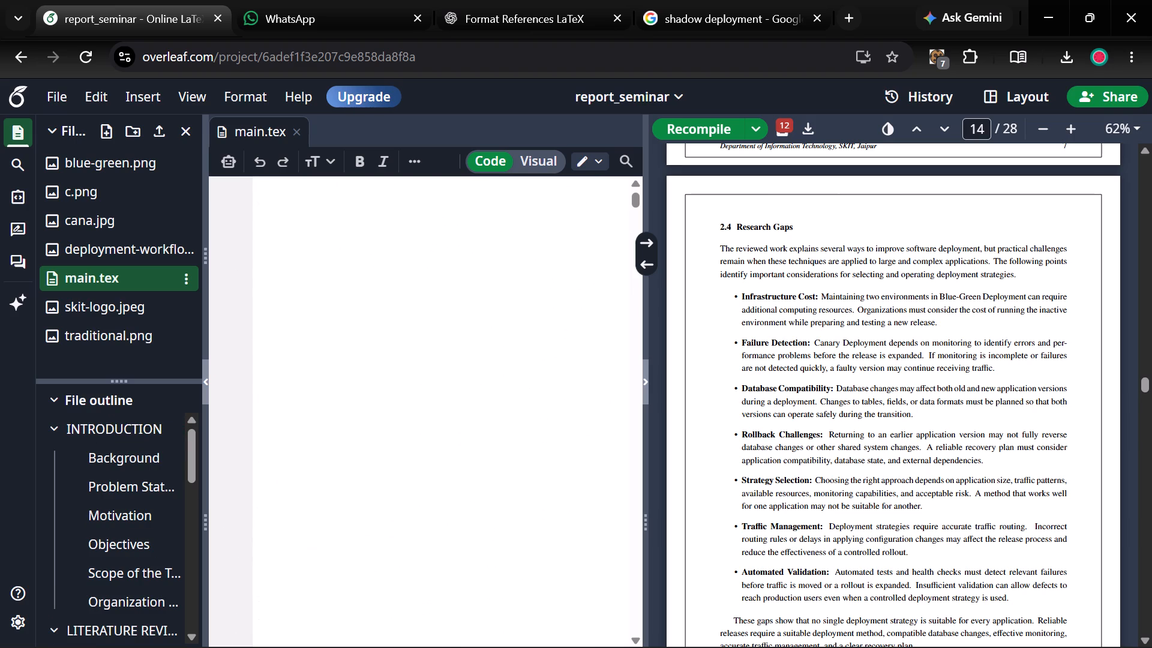
{"action": "scroll", "coordinate": [353, 433], "scroll_direction": "down", "scroll_amount": 1}
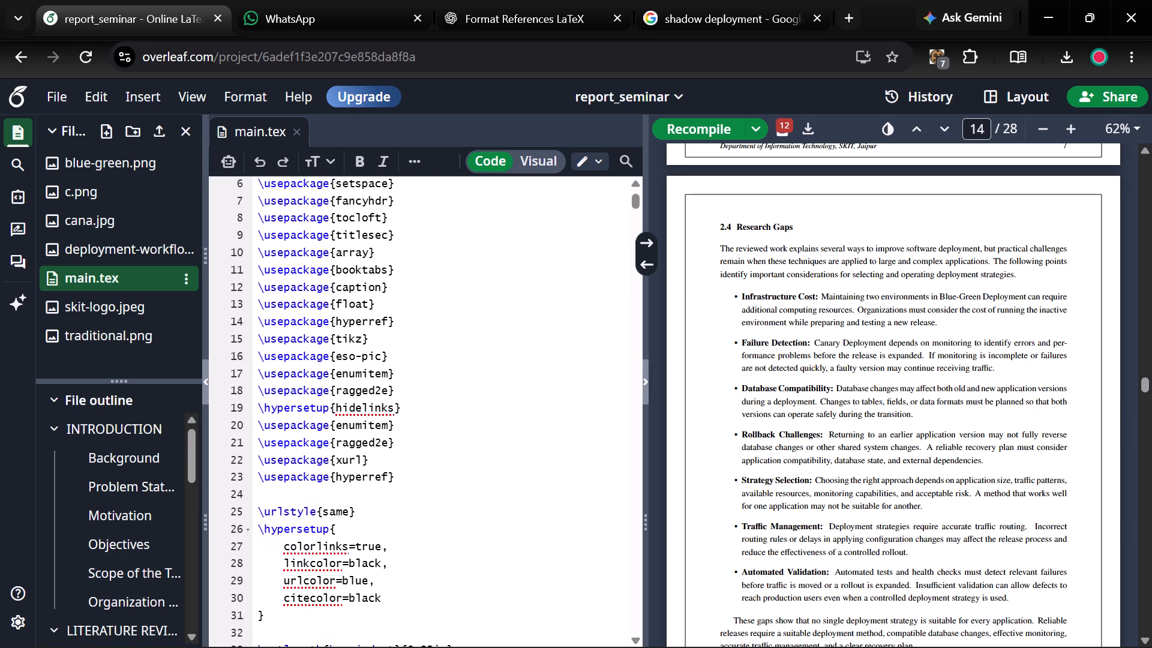
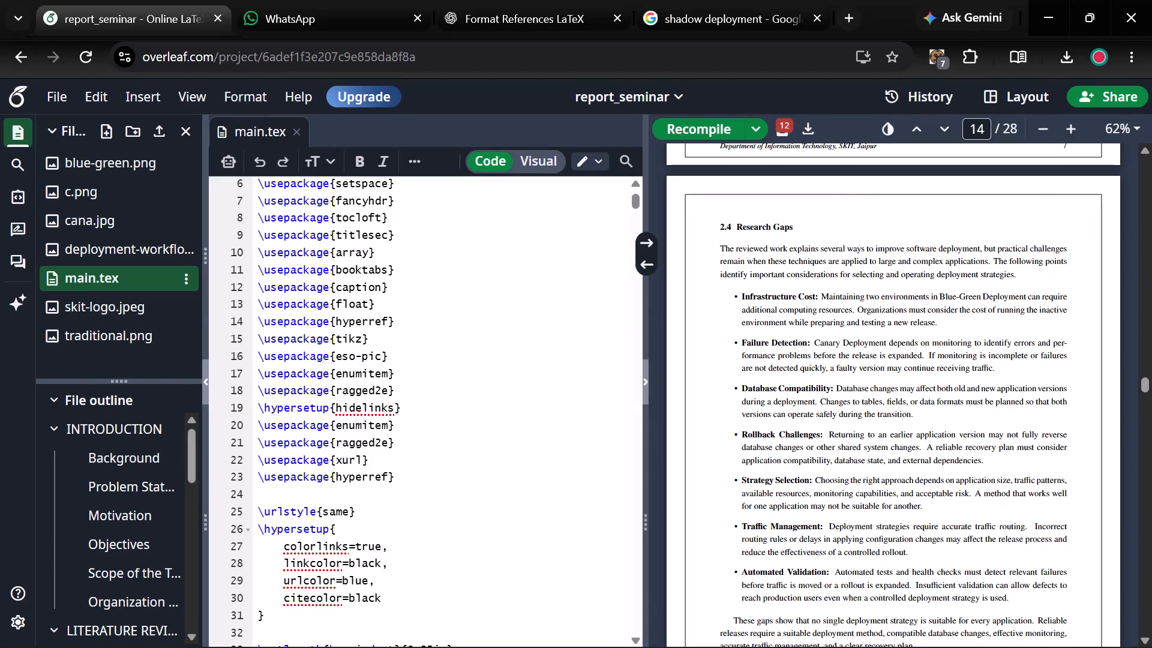
{"action": "left_click", "coordinate": [542, 306]}
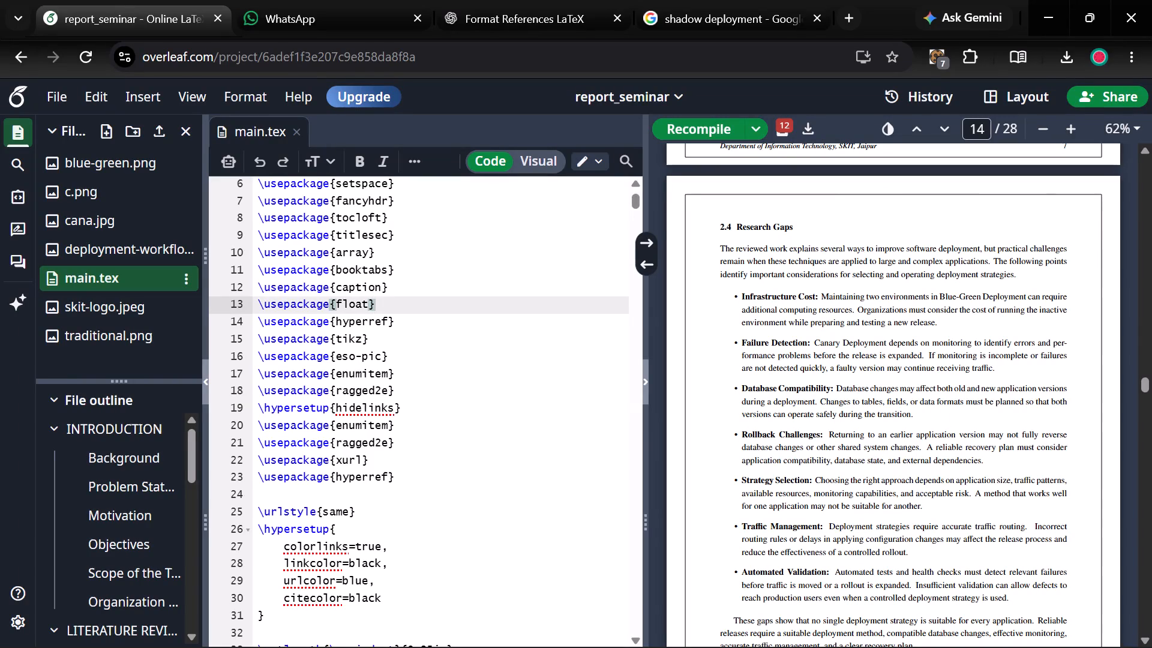
{"action": "left_click", "coordinate": [417, 475]}
{"action": "scroll", "coordinate": [417, 475], "scroll_direction": "up", "scroll_amount": 2}
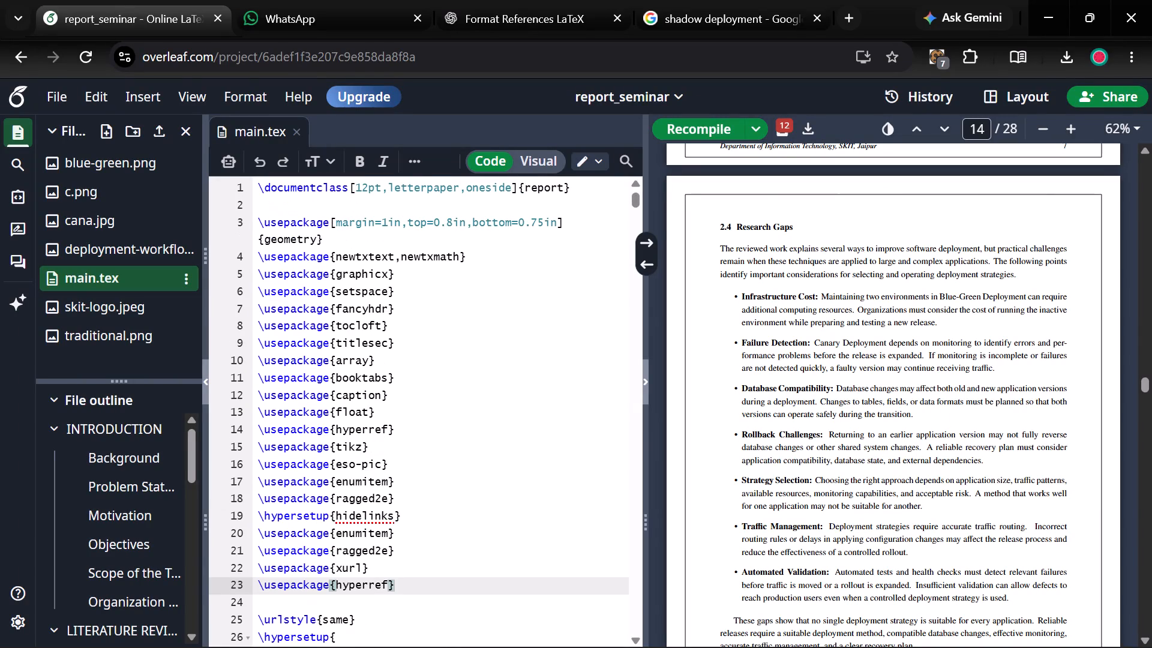
{"action": "scroll", "coordinate": [403, 345], "scroll_direction": "down", "scroll_amount": 2}
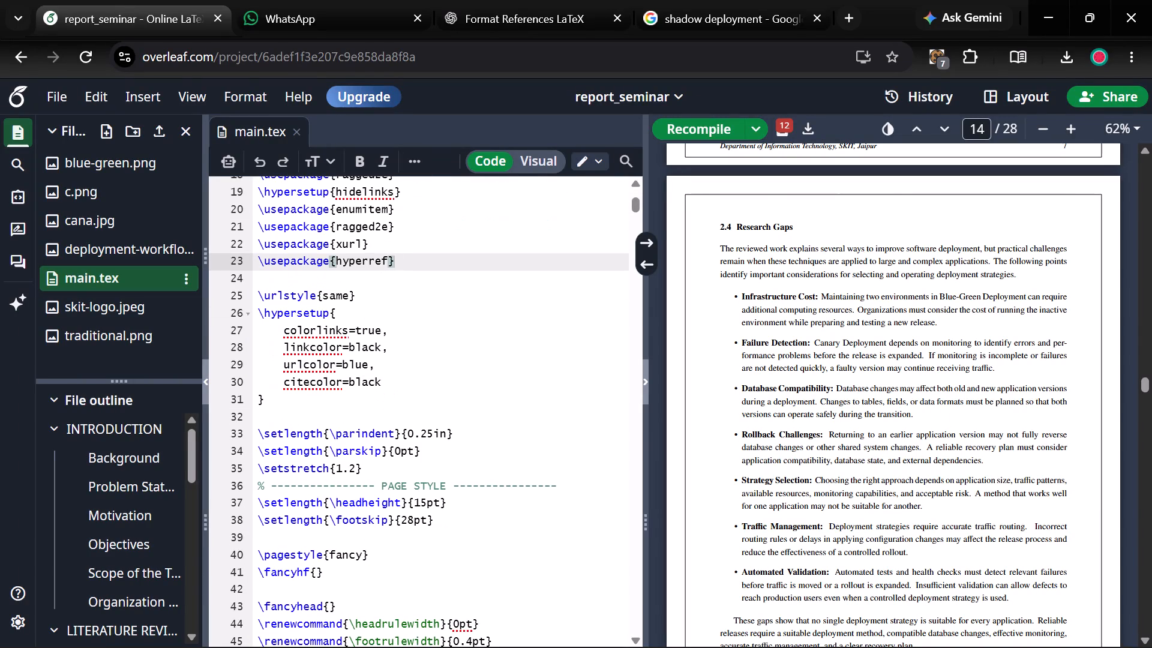
{"action": "scroll", "coordinate": [403, 345], "scroll_direction": "down", "scroll_amount": 1}
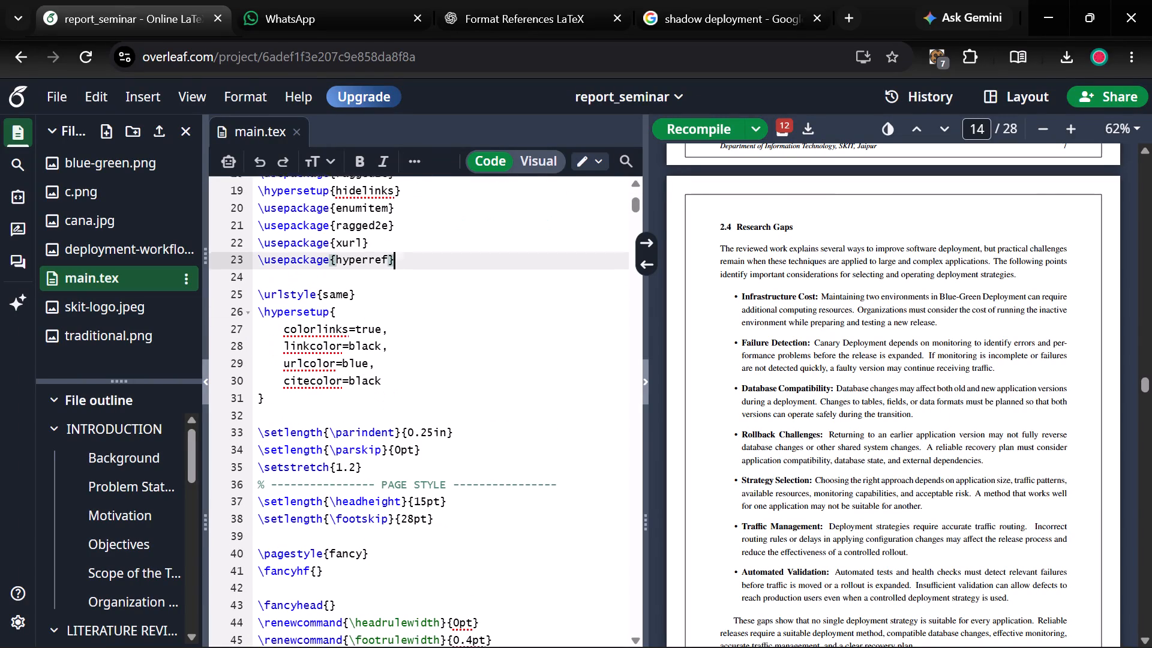
{"action": "scroll", "coordinate": [403, 345], "scroll_direction": "down", "scroll_amount": 3}
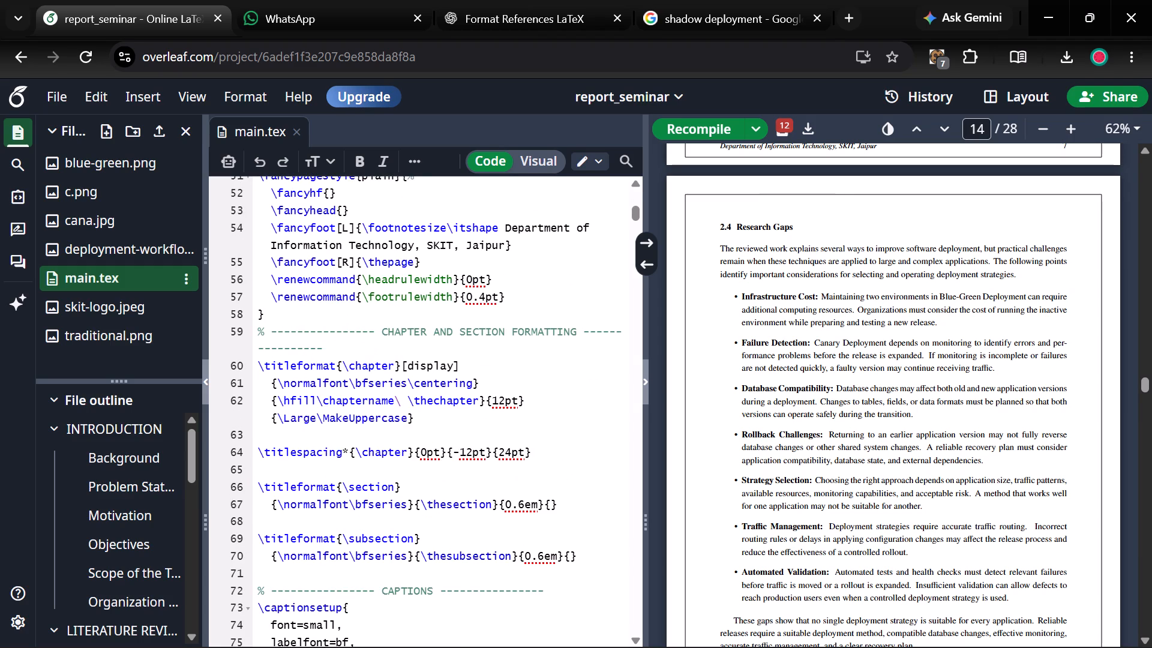
{"action": "scroll", "coordinate": [403, 345], "scroll_direction": "down", "scroll_amount": 6}
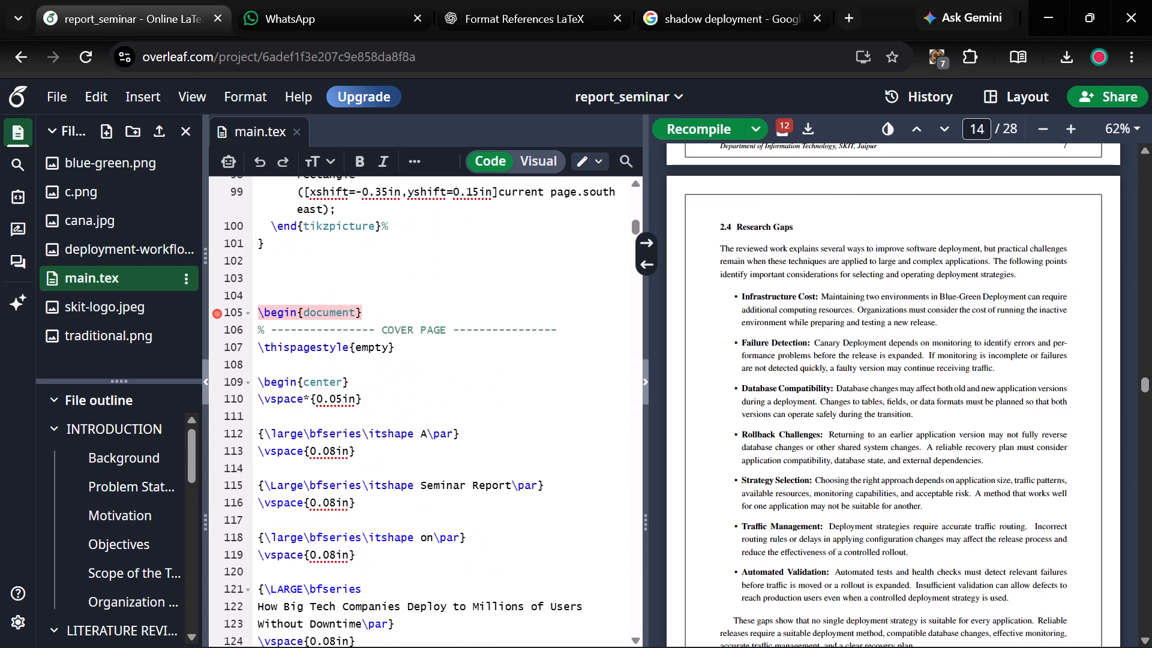
{"action": "scroll", "coordinate": [823, 343], "scroll_direction": "up", "scroll_amount": 7}
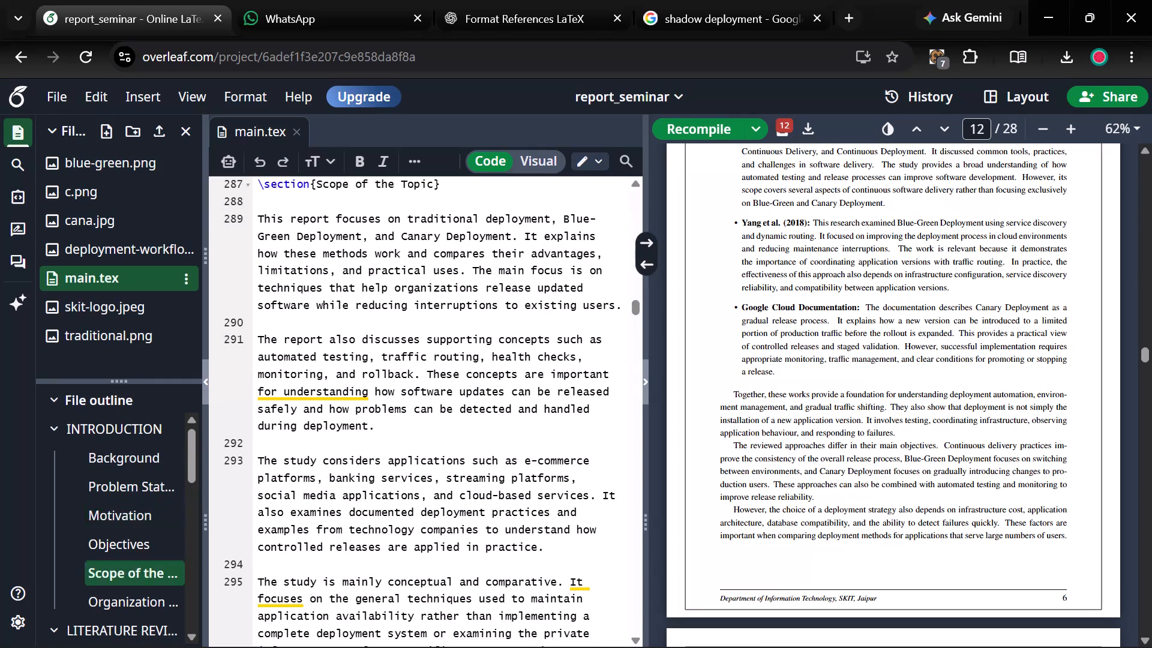
{"action": "scroll", "coordinate": [394, 298], "scroll_direction": "down", "scroll_amount": 9}
{"action": "scroll", "coordinate": [394, 298], "scroll_direction": "right", "scroll_amount": 1}
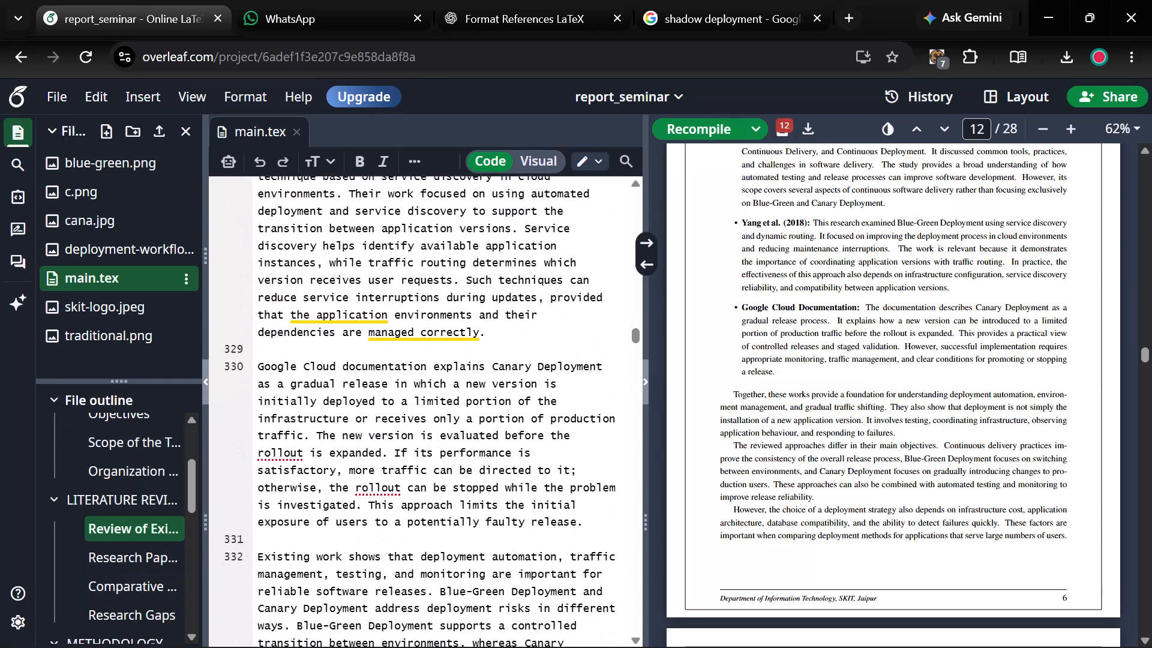
{"action": "scroll", "coordinate": [394, 298], "scroll_direction": "right", "scroll_amount": 1}
{"action": "scroll", "coordinate": [394, 298], "scroll_direction": "up", "scroll_amount": 2}
{"action": "left_click_drag", "start_coordinate": [346, 306], "coordinate": [424, 355]}
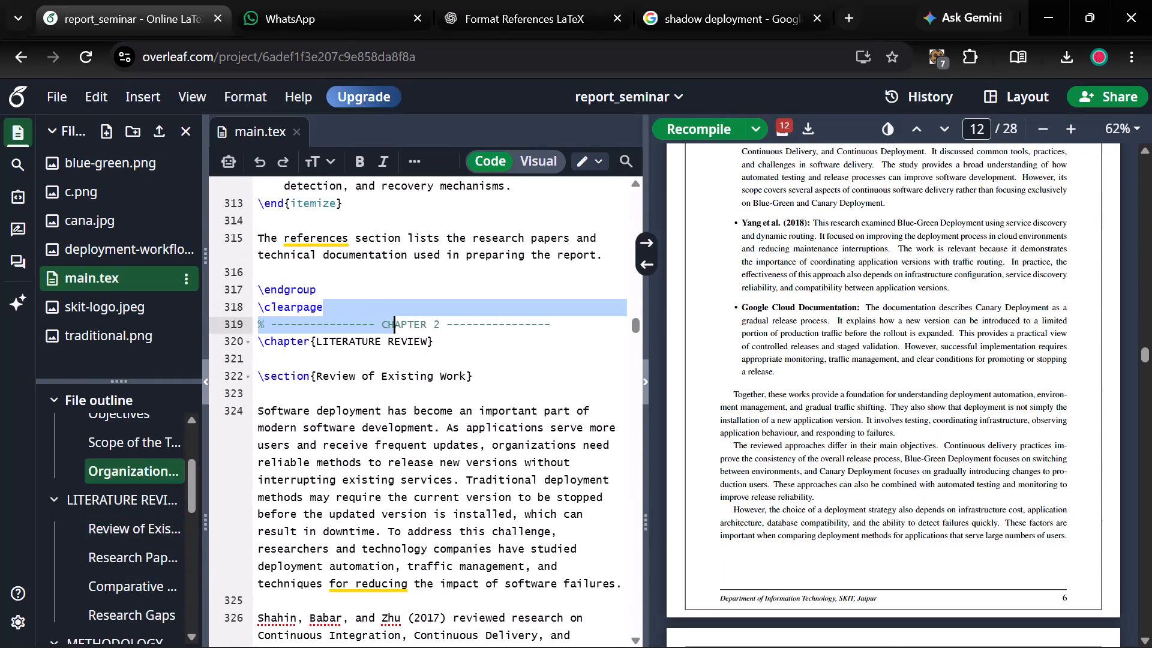
{"action": "left_click_drag", "start_coordinate": [424, 355], "coordinate": [444, 647]}
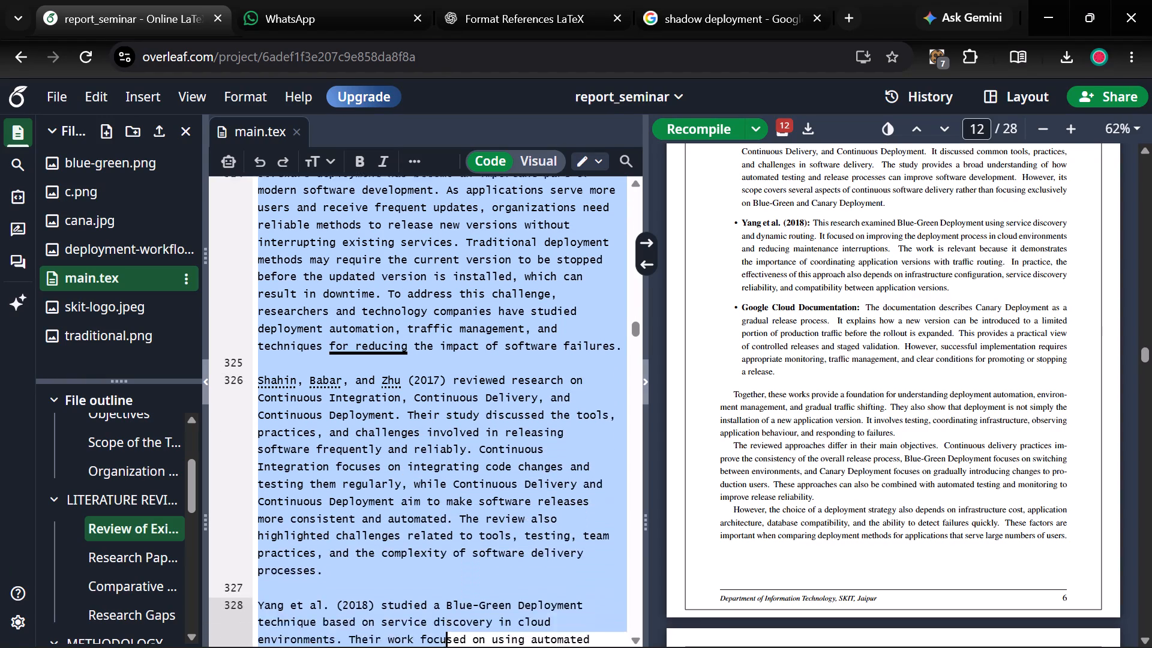
{"action": "left_click_drag", "start_coordinate": [444, 647], "coordinate": [445, 647]}
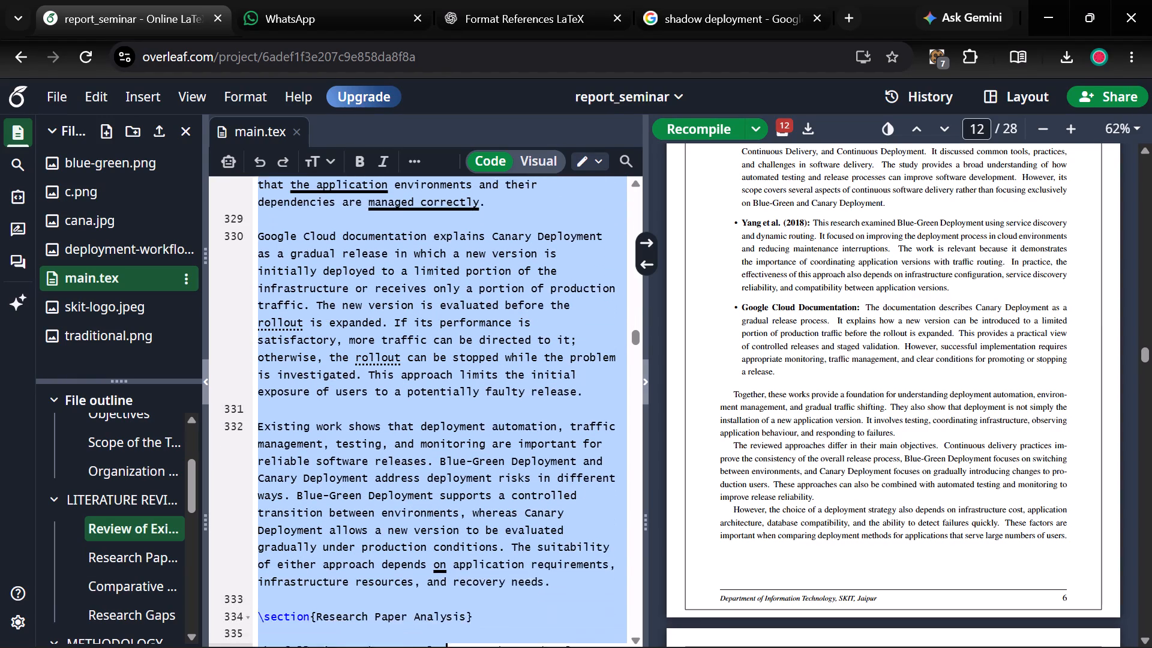
{"action": "left_click_drag", "start_coordinate": [445, 647], "coordinate": [446, 647]}
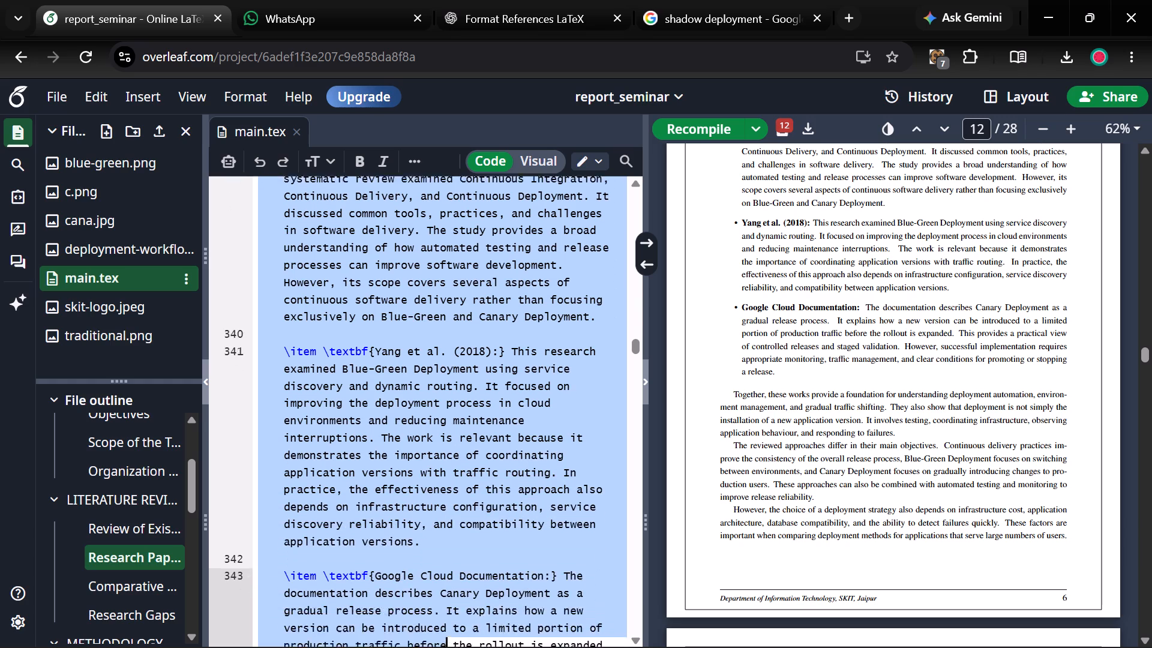
{"action": "left_click_drag", "start_coordinate": [446, 647], "coordinate": [445, 647]}
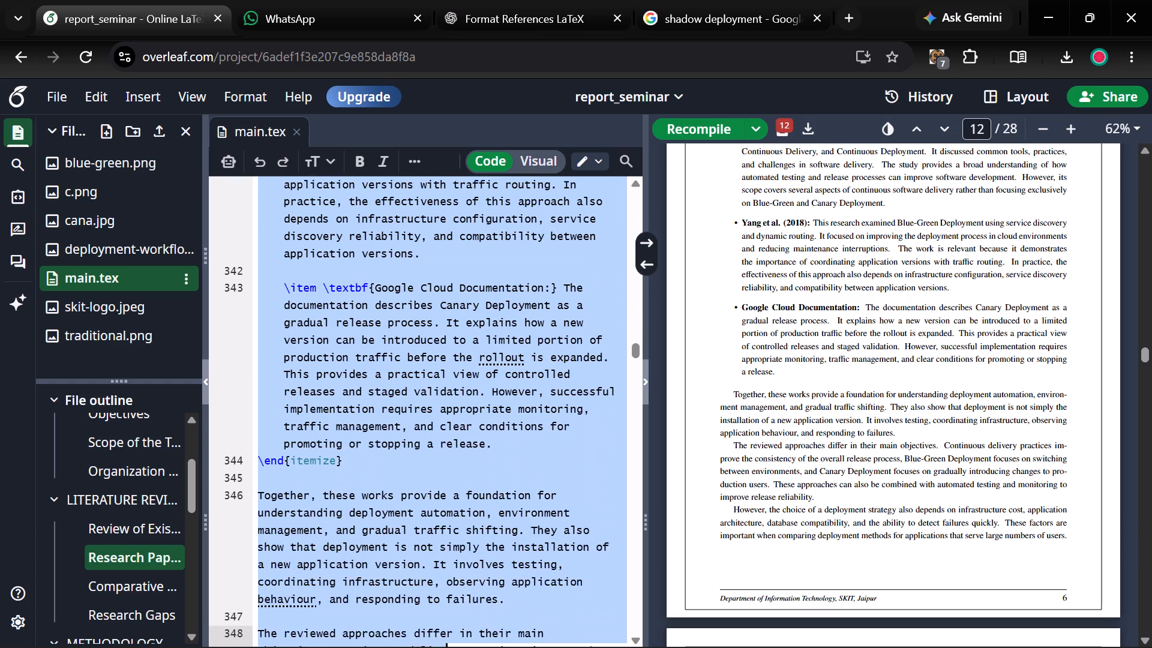
{"action": "left_click_drag", "start_coordinate": [445, 647], "coordinate": [358, 458]}
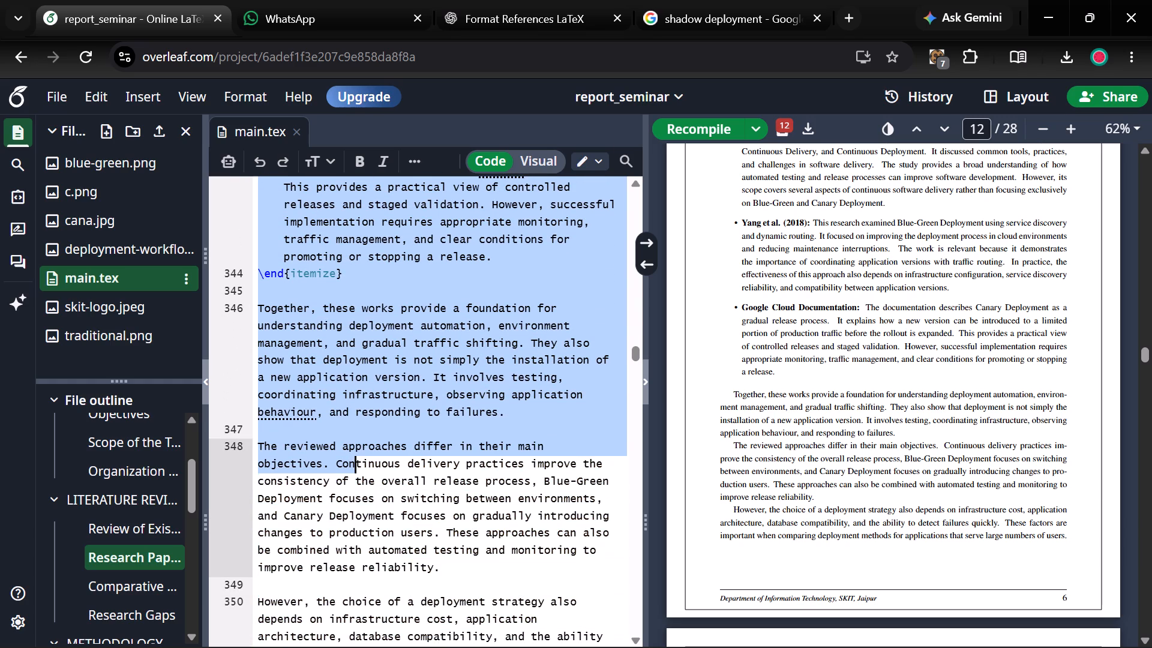
{"action": "left_click_drag", "start_coordinate": [358, 458], "coordinate": [337, 438]}
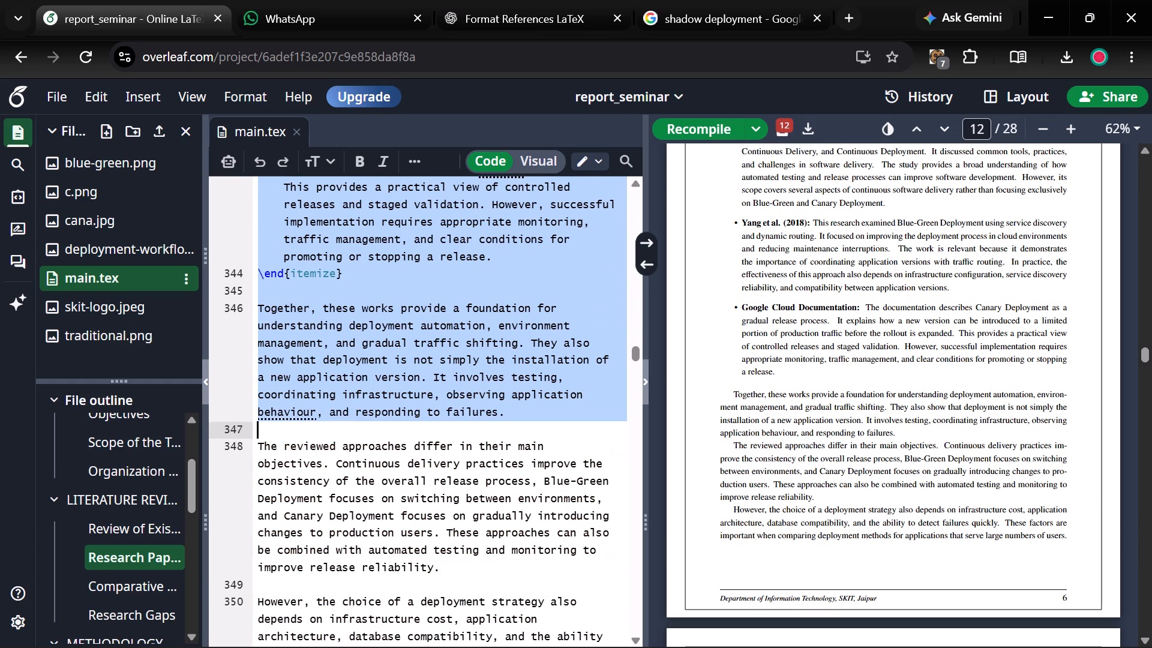
{"action": "left_click_drag", "start_coordinate": [337, 438], "coordinate": [403, 647]}
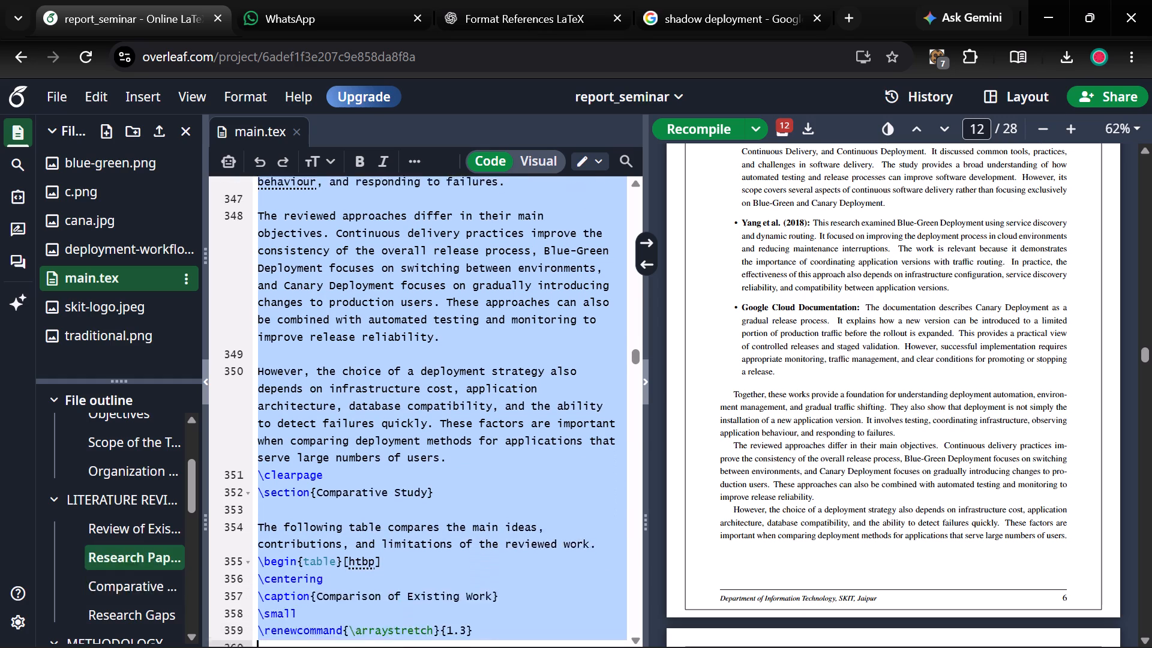
{"action": "left_click_drag", "start_coordinate": [403, 647], "coordinate": [315, 423]}
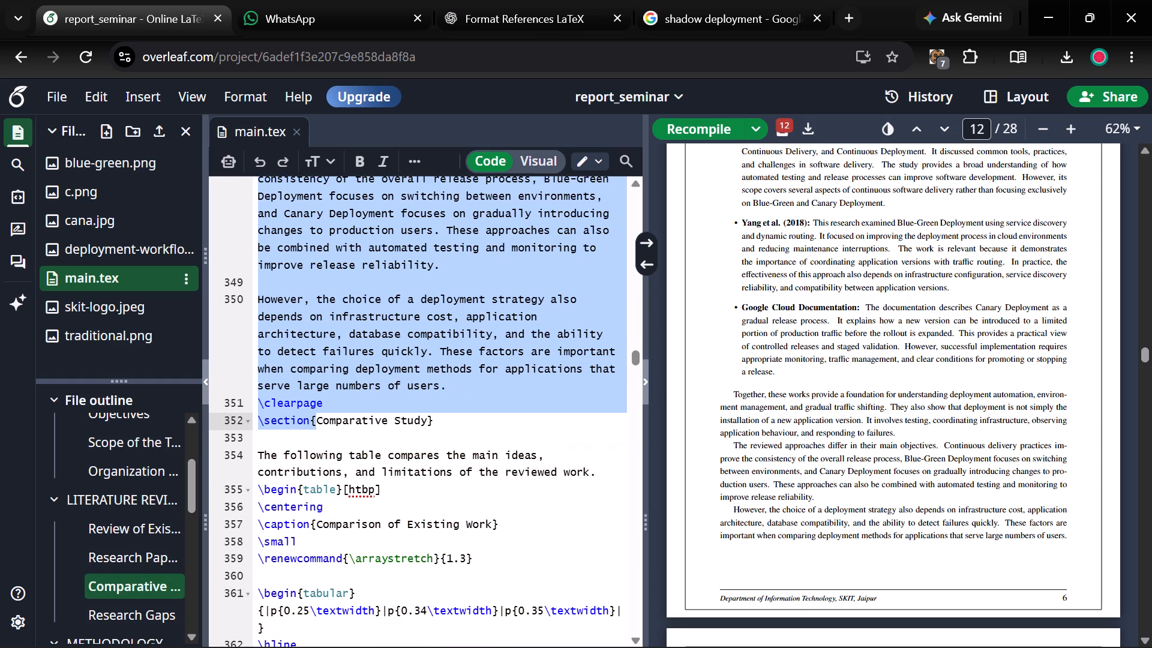
{"action": "left_click_drag", "start_coordinate": [315, 423], "coordinate": [395, 435]}
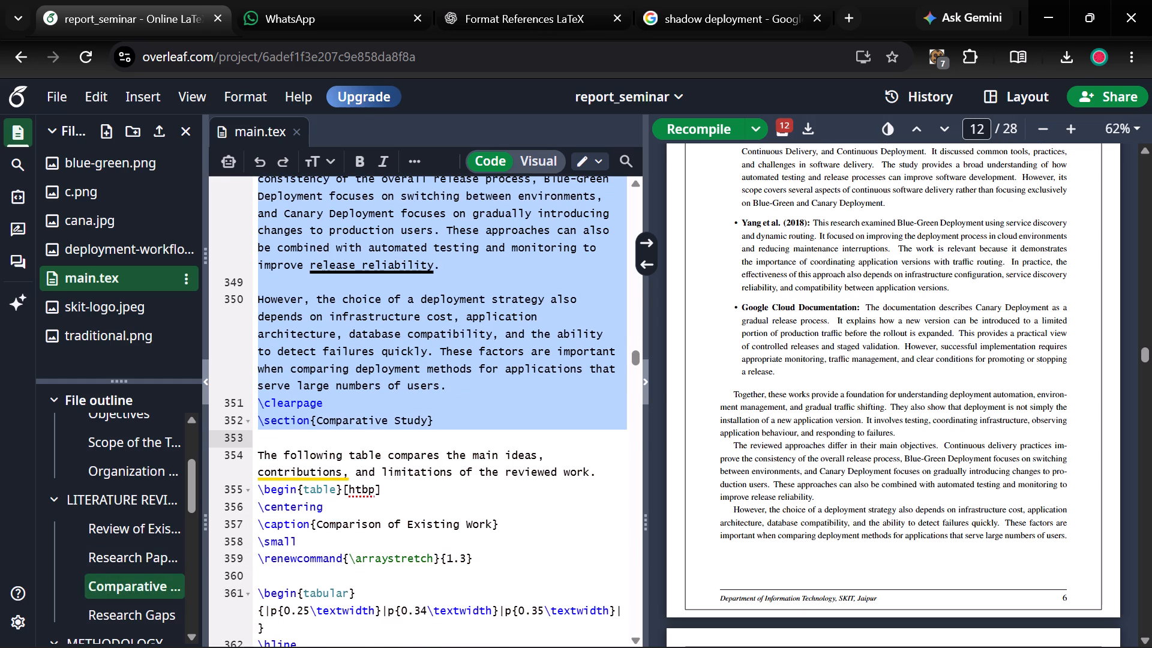
{"action": "left_click_drag", "start_coordinate": [395, 435], "coordinate": [392, 647]}
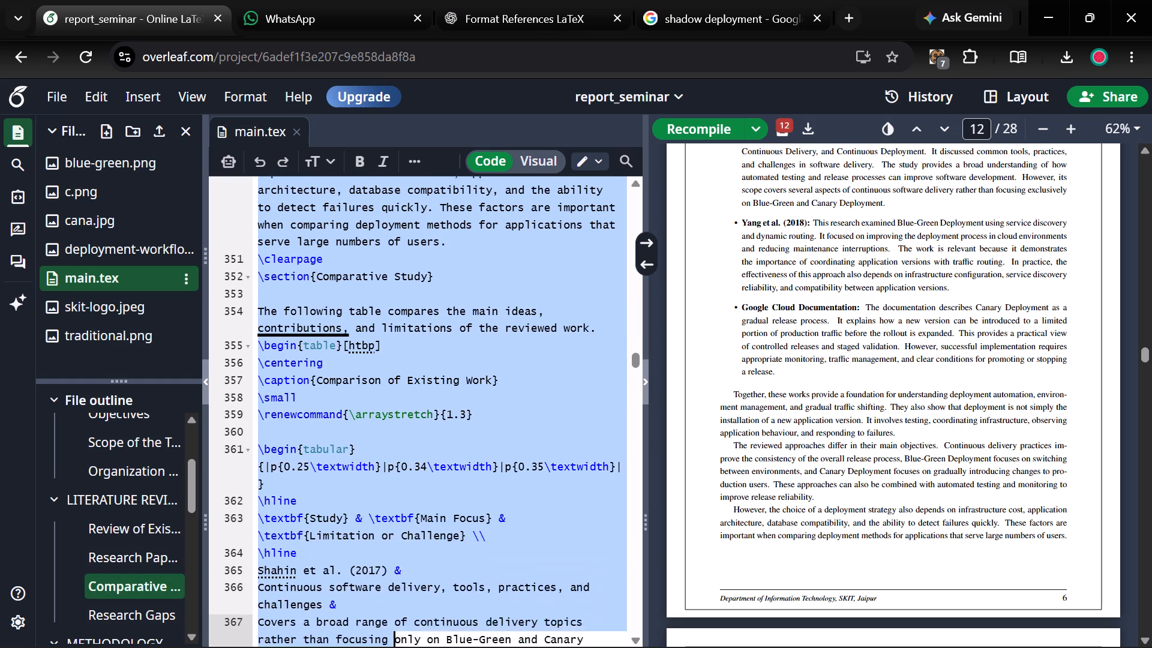
{"action": "left_click_drag", "start_coordinate": [392, 647], "coordinate": [412, 503]}
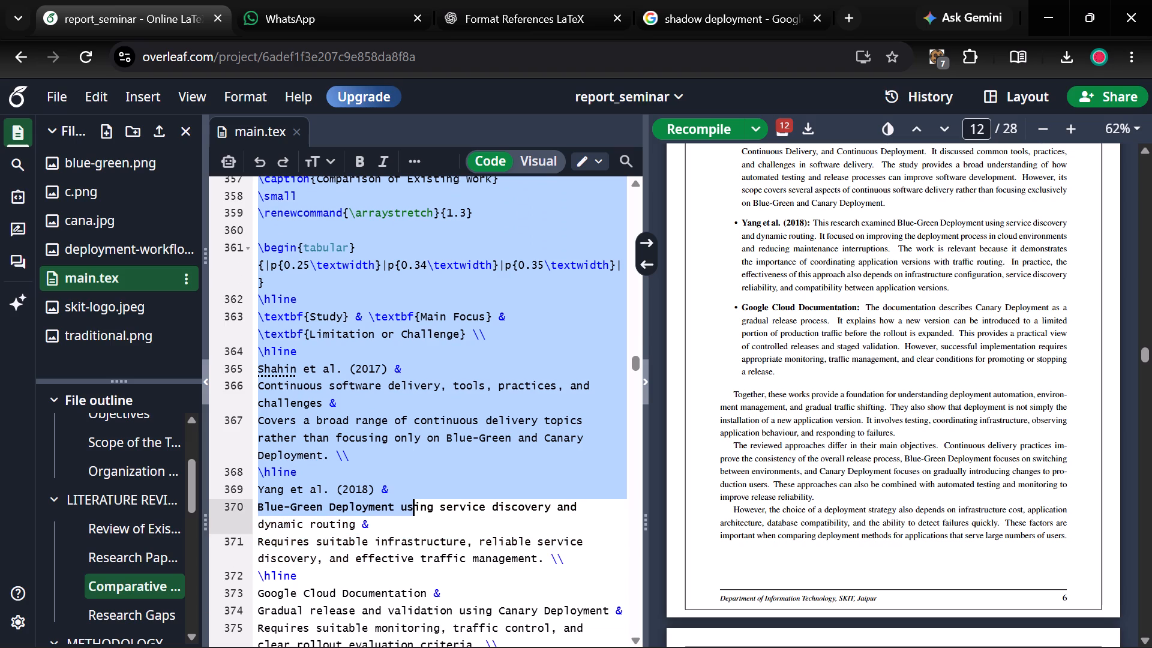
{"action": "left_click_drag", "start_coordinate": [412, 503], "coordinate": [412, 494]}
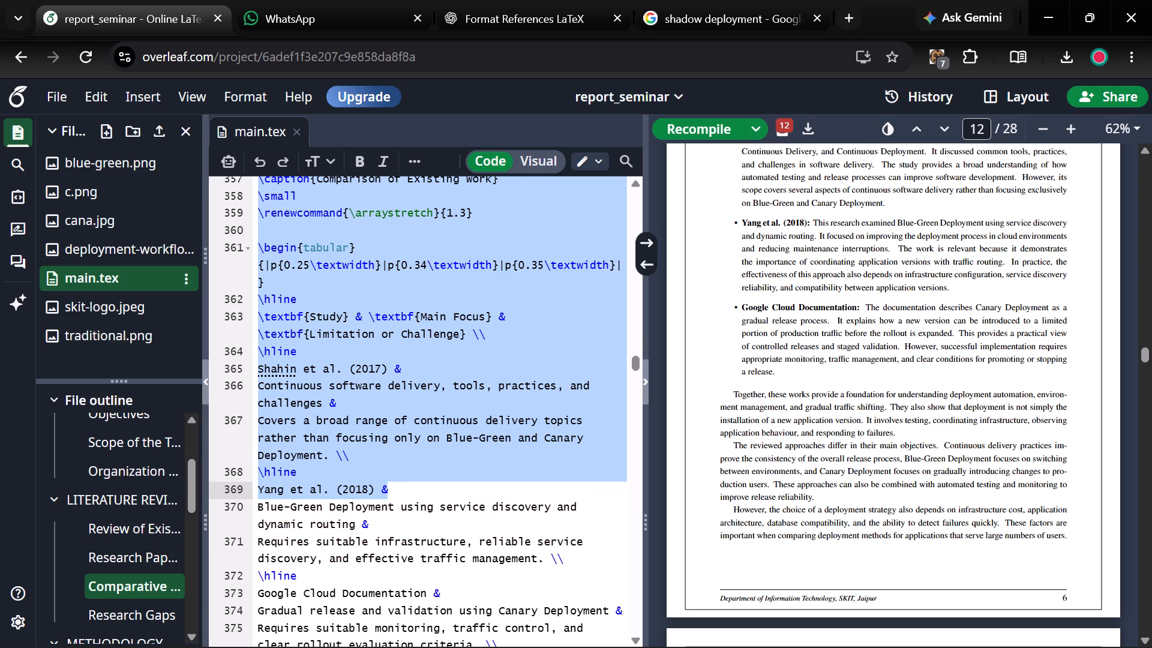
{"action": "left_click_drag", "start_coordinate": [412, 494], "coordinate": [413, 495]}
{"action": "left_click_drag", "start_coordinate": [413, 495], "coordinate": [409, 493]}
{"action": "left_click_drag", "start_coordinate": [409, 493], "coordinate": [407, 493]}
{"action": "left_click_drag", "start_coordinate": [407, 493], "coordinate": [408, 493]}
{"action": "left_click_drag", "start_coordinate": [408, 493], "coordinate": [409, 493]}
Extend the selection through the end of the Research Gaps section and replace the old Chapter 2 source with the copied code.
{"action": "left_click_drag", "start_coordinate": [409, 493], "coordinate": [407, 494]}
{"action": "left_click_drag", "start_coordinate": [407, 494], "coordinate": [404, 647]}
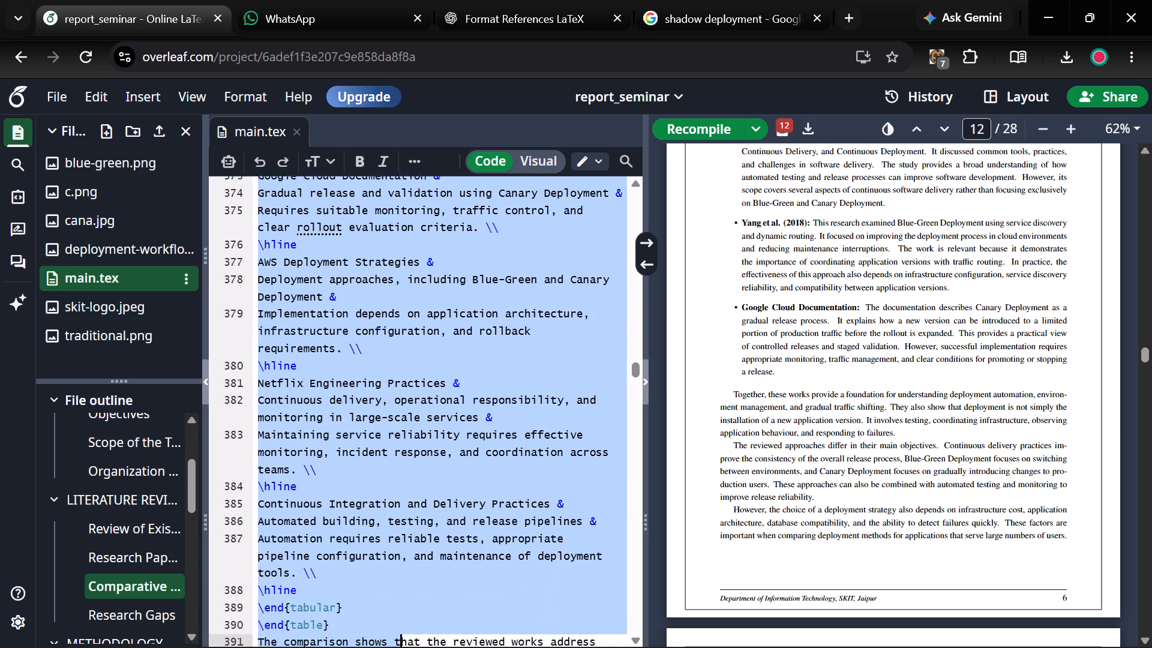
{"action": "left_click_drag", "start_coordinate": [404, 647], "coordinate": [362, 583]}
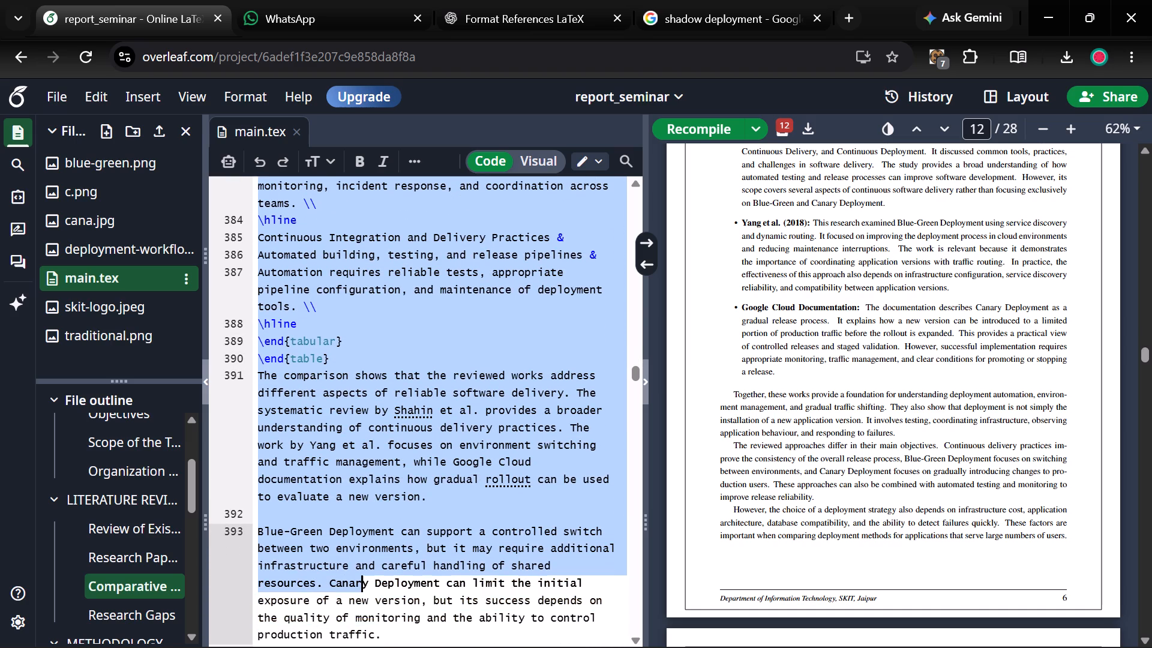
{"action": "left_click_drag", "start_coordinate": [362, 583], "coordinate": [367, 647]}
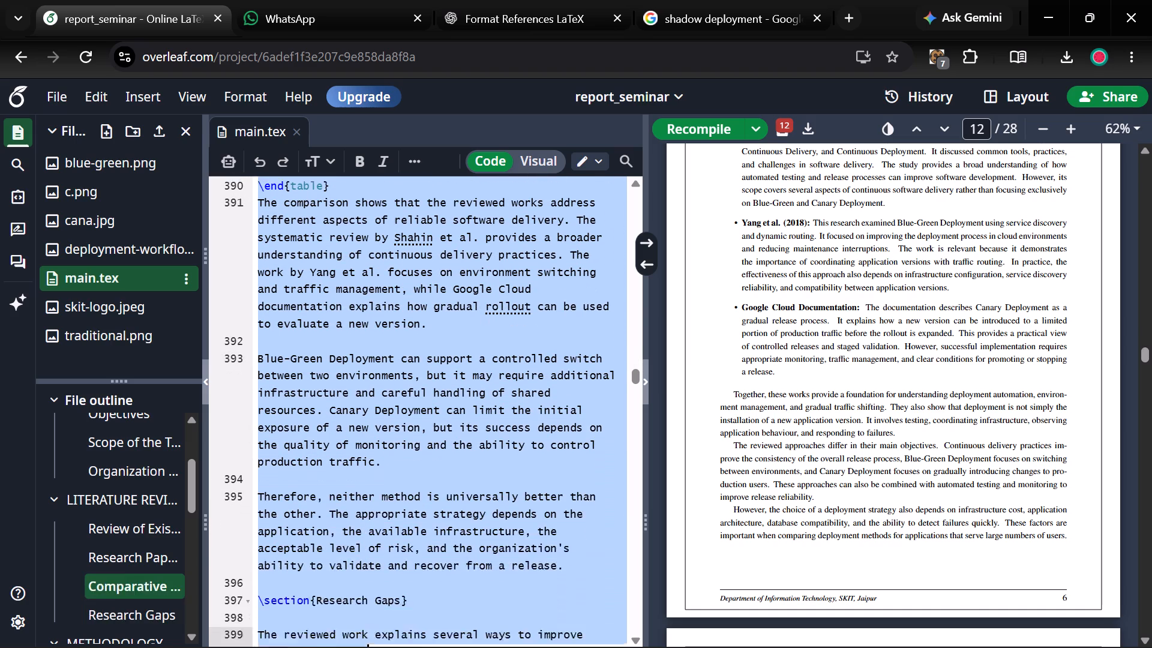
{"action": "left_click_drag", "start_coordinate": [367, 647], "coordinate": [365, 647]}
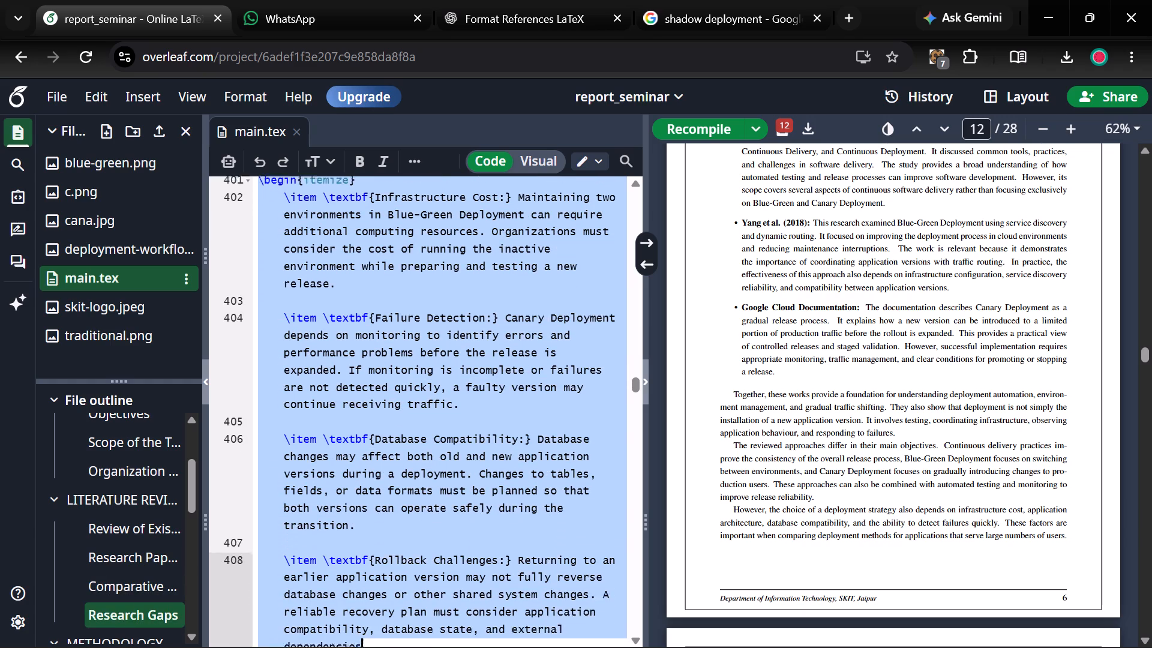
{"action": "left_click_drag", "start_coordinate": [365, 647], "coordinate": [366, 647]}
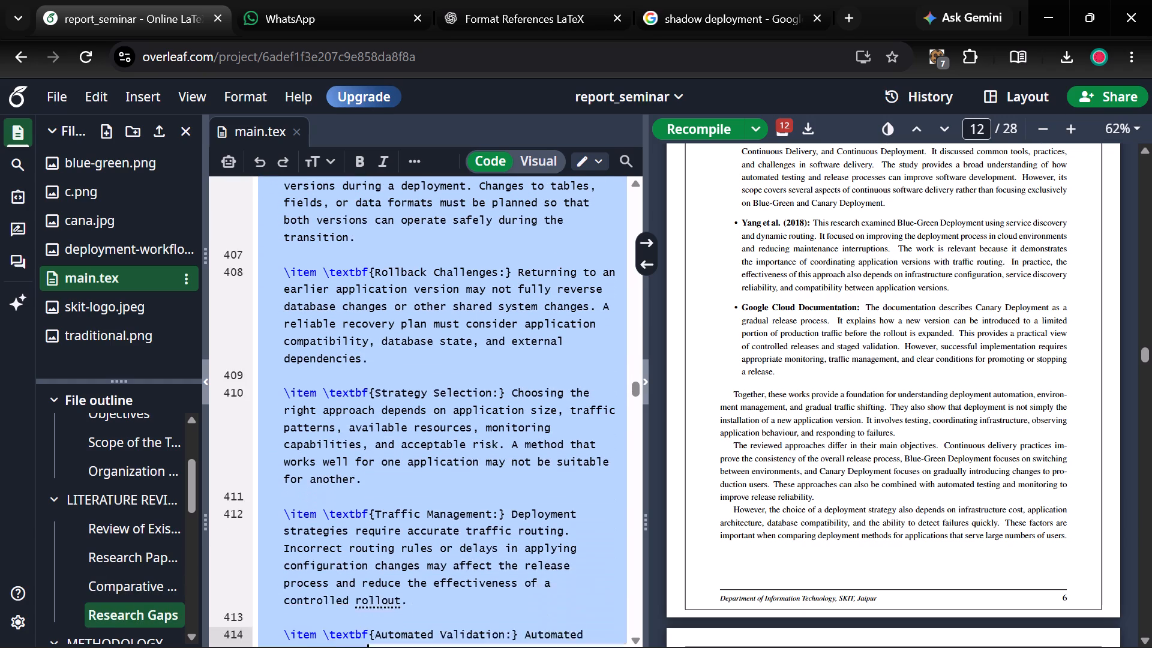
{"action": "left_click_drag", "start_coordinate": [366, 647], "coordinate": [360, 641]}
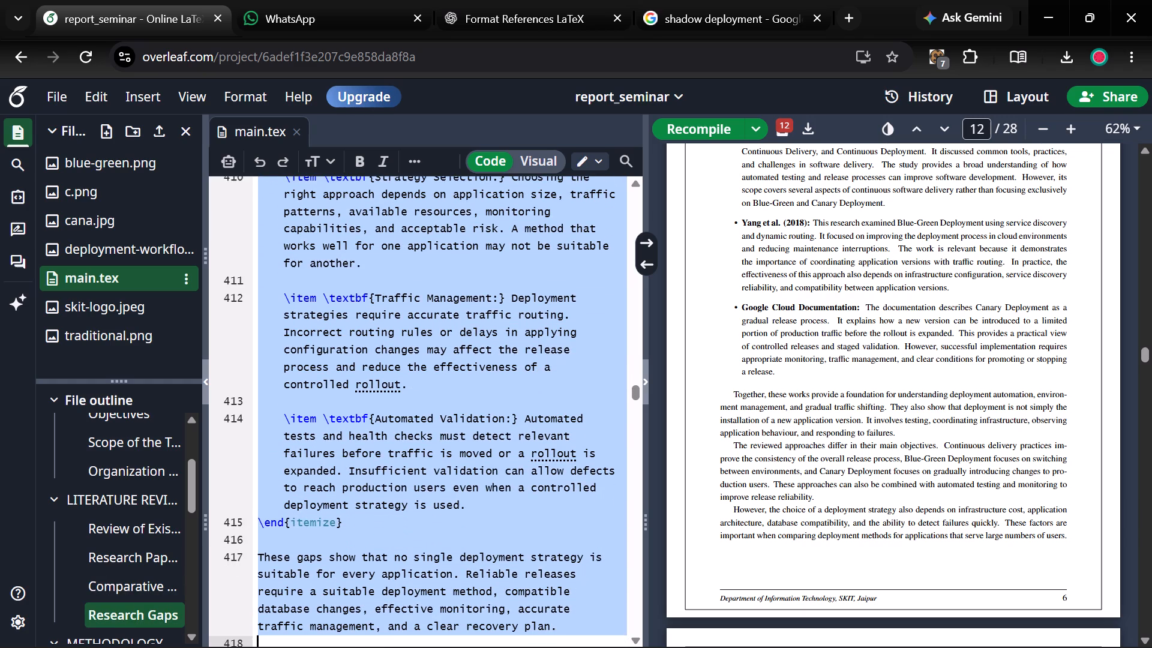
{"action": "left_click_drag", "start_coordinate": [360, 641], "coordinate": [352, 643]}
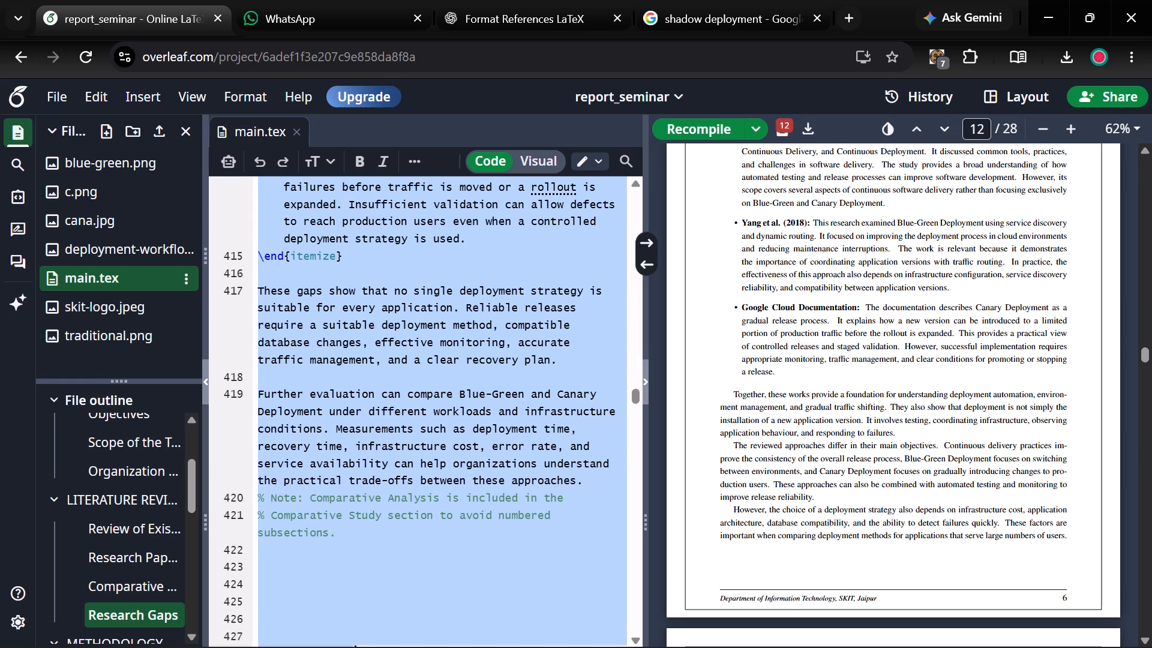
{"action": "left_click_drag", "start_coordinate": [352, 643], "coordinate": [323, 565]}
{"action": "key", "text": "ctrl+v"}
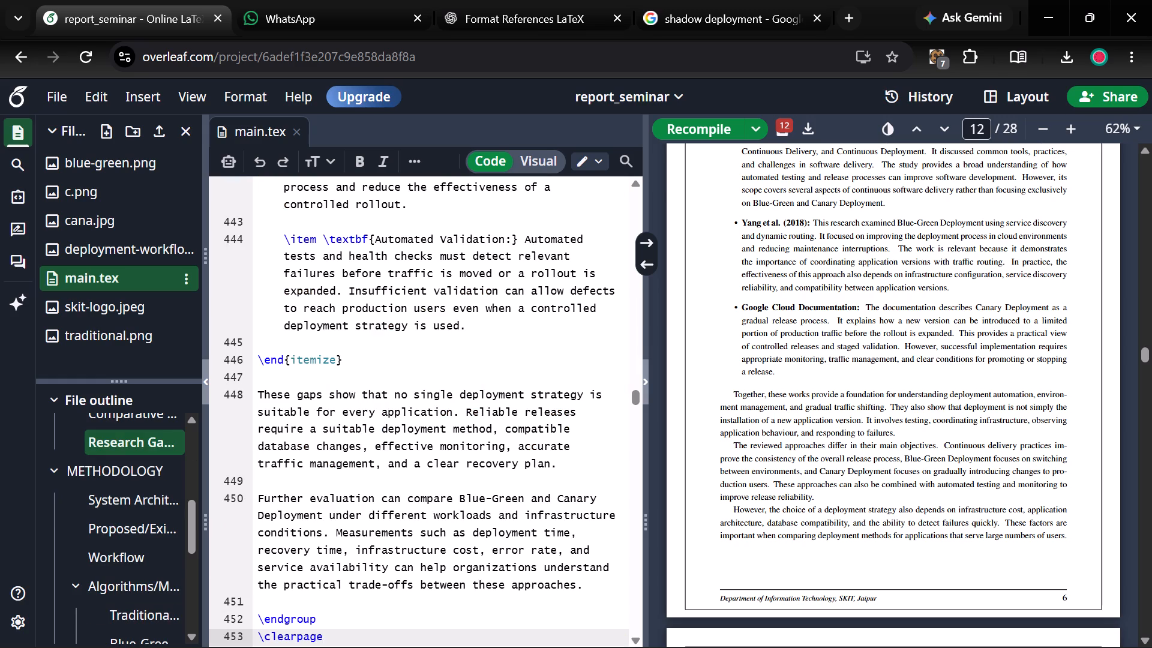
Recompile the report and check the Chapter 2 Literature Review pages in the PDF.
{"action": "left_click", "coordinate": [695, 118]}
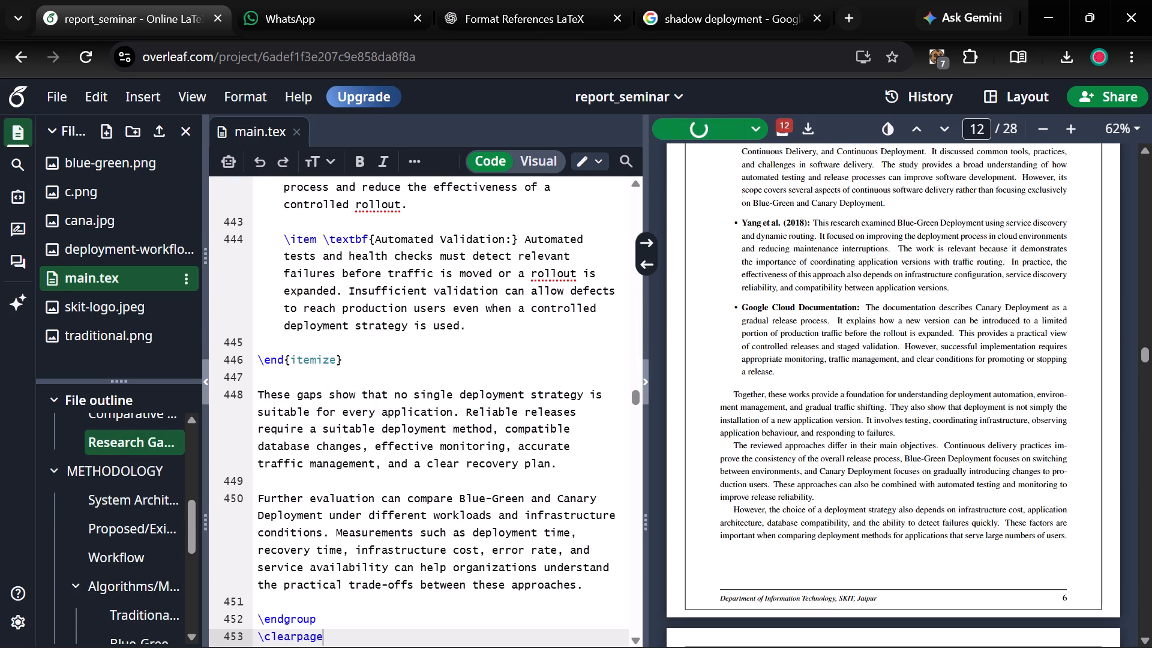
{"action": "scroll", "coordinate": [784, 345], "scroll_direction": "down", "scroll_amount": 2}
{"action": "scroll", "coordinate": [784, 345], "scroll_direction": "up", "scroll_amount": 4}
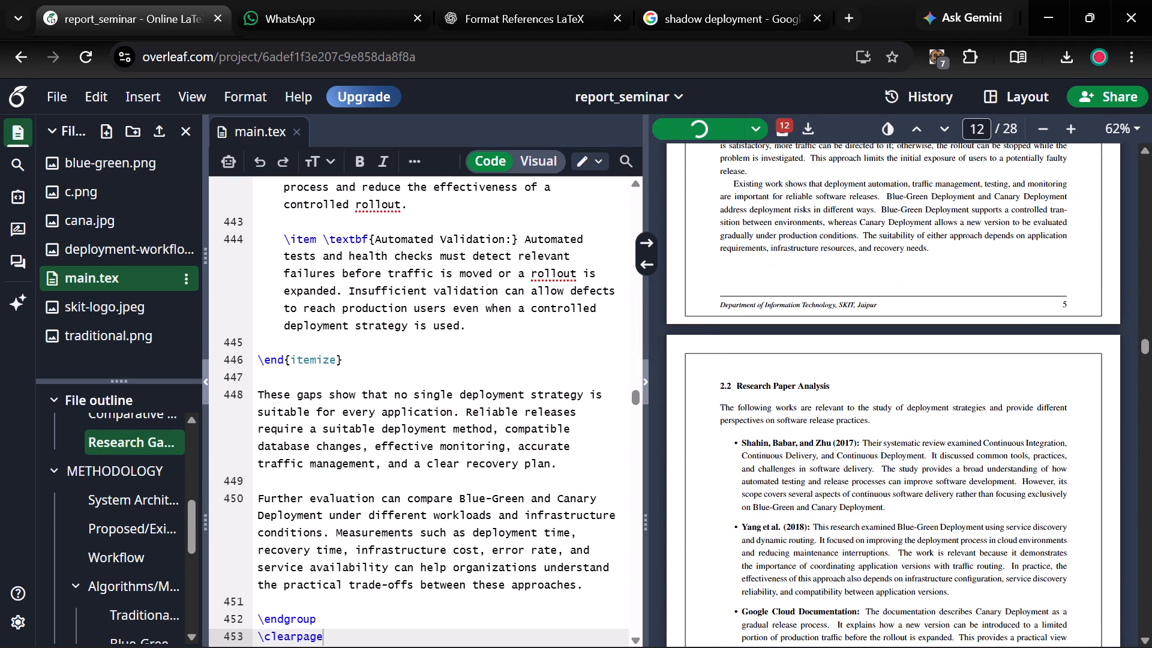
{"action": "scroll", "coordinate": [784, 345], "scroll_direction": "up", "scroll_amount": 4}
{"action": "scroll", "coordinate": [784, 345], "scroll_direction": "down", "scroll_amount": 2}
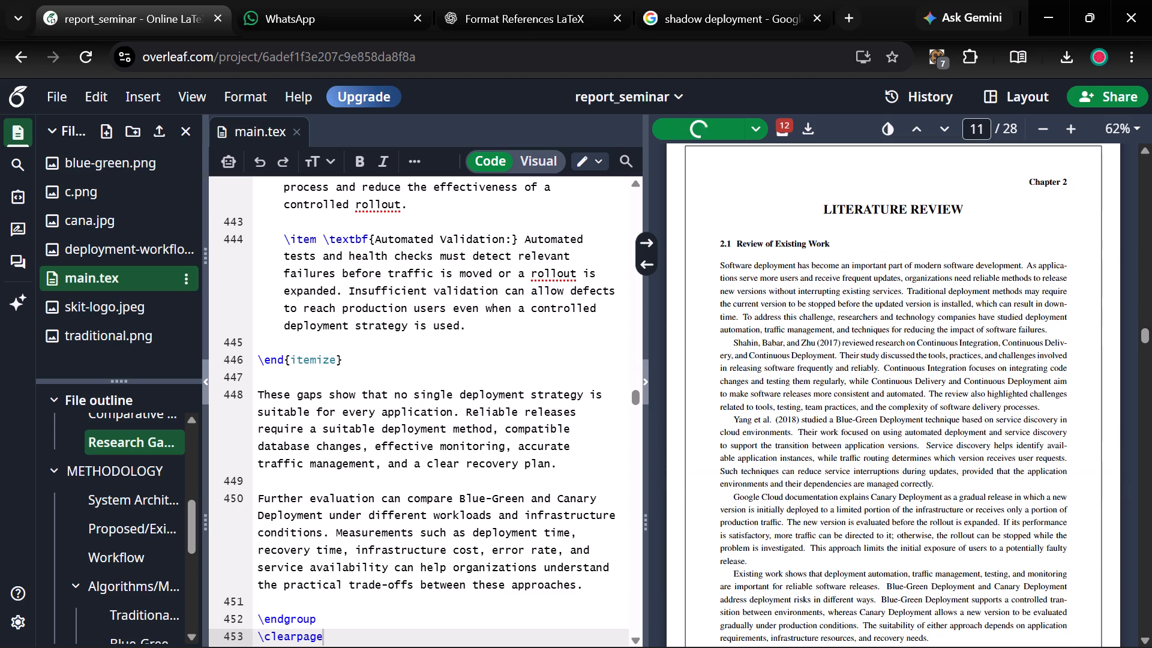
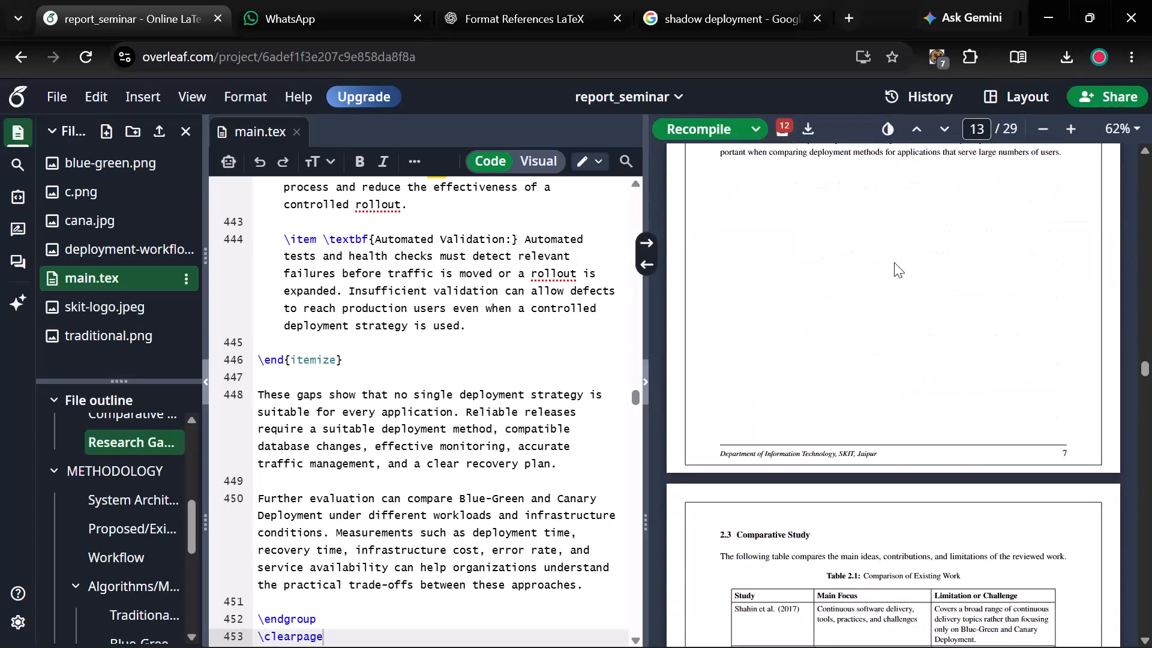
Review the Chapter 2 pages in the compiled PDF, from section 2.3 Comparative Study through section 2.4 and the start of Chapter 3.
{"action": "scroll", "coordinate": [894, 262], "scroll_direction": "down", "scroll_amount": 5}
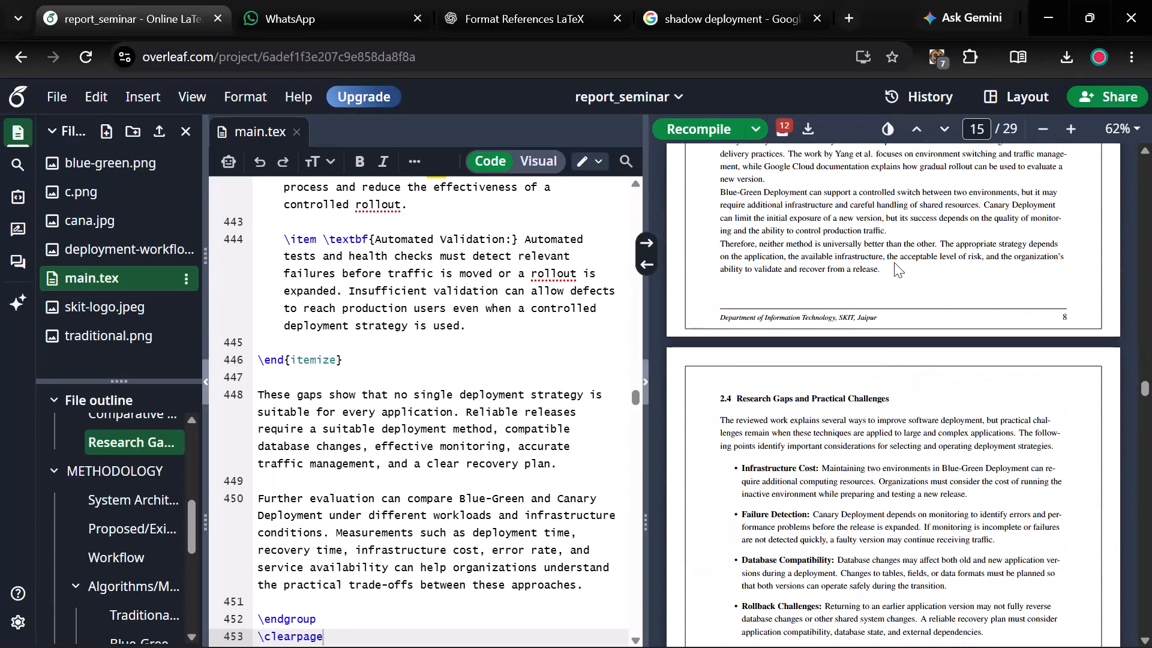
{"action": "scroll", "coordinate": [894, 262], "scroll_direction": "down", "scroll_amount": 5}
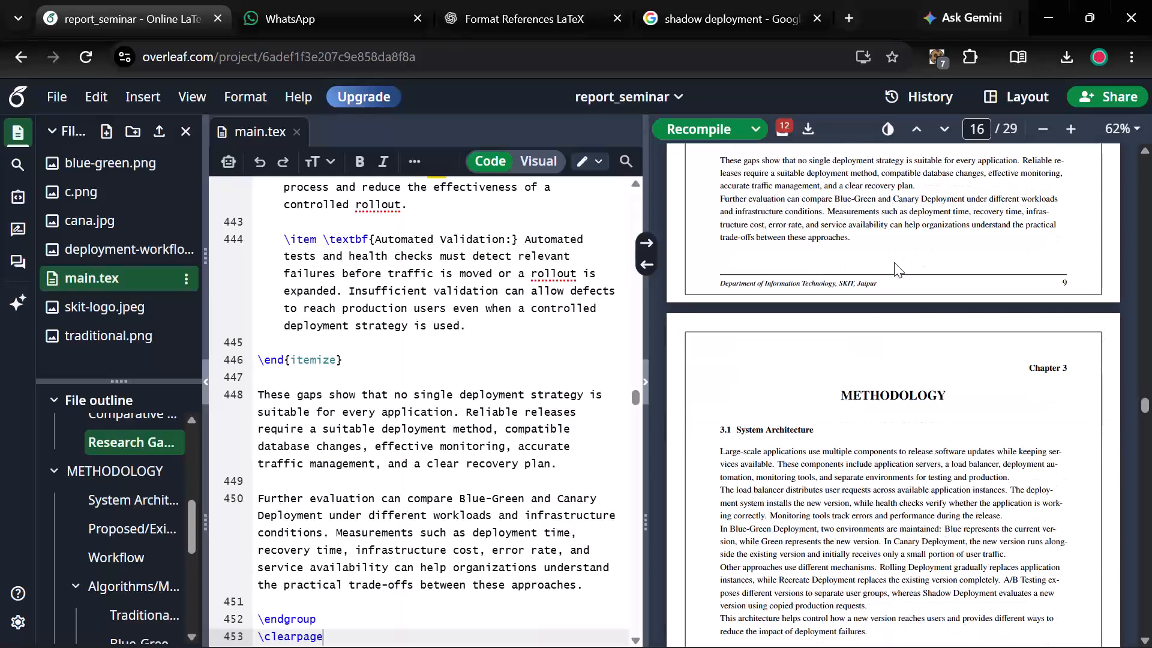
{"action": "scroll", "coordinate": [894, 262], "scroll_direction": "up", "scroll_amount": 4}
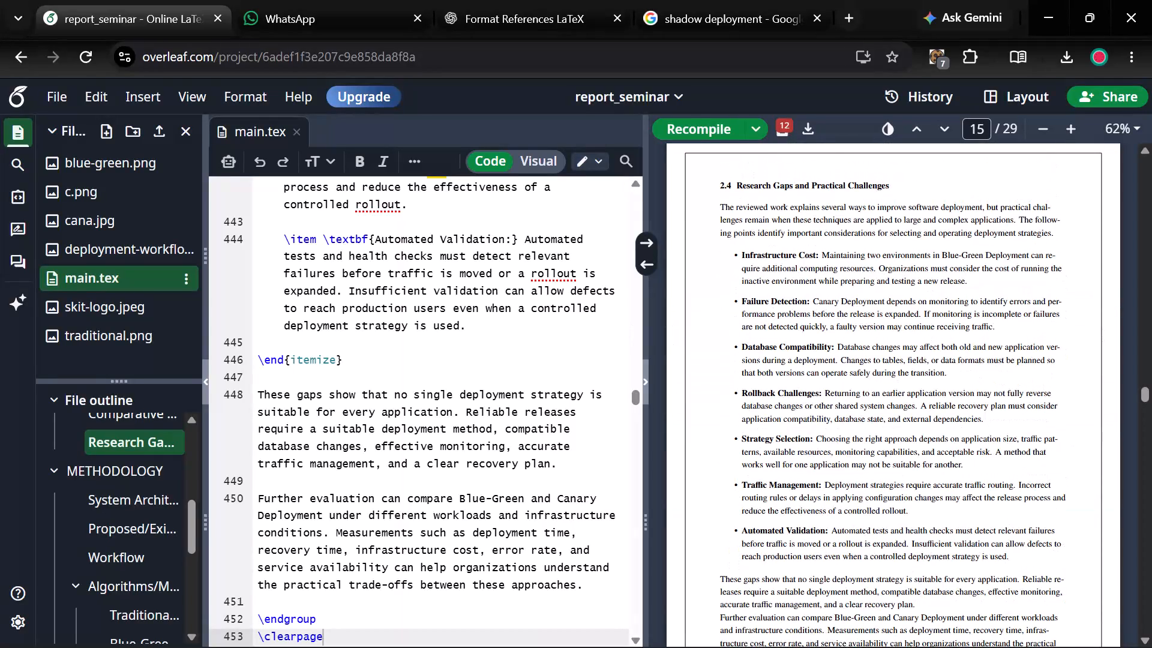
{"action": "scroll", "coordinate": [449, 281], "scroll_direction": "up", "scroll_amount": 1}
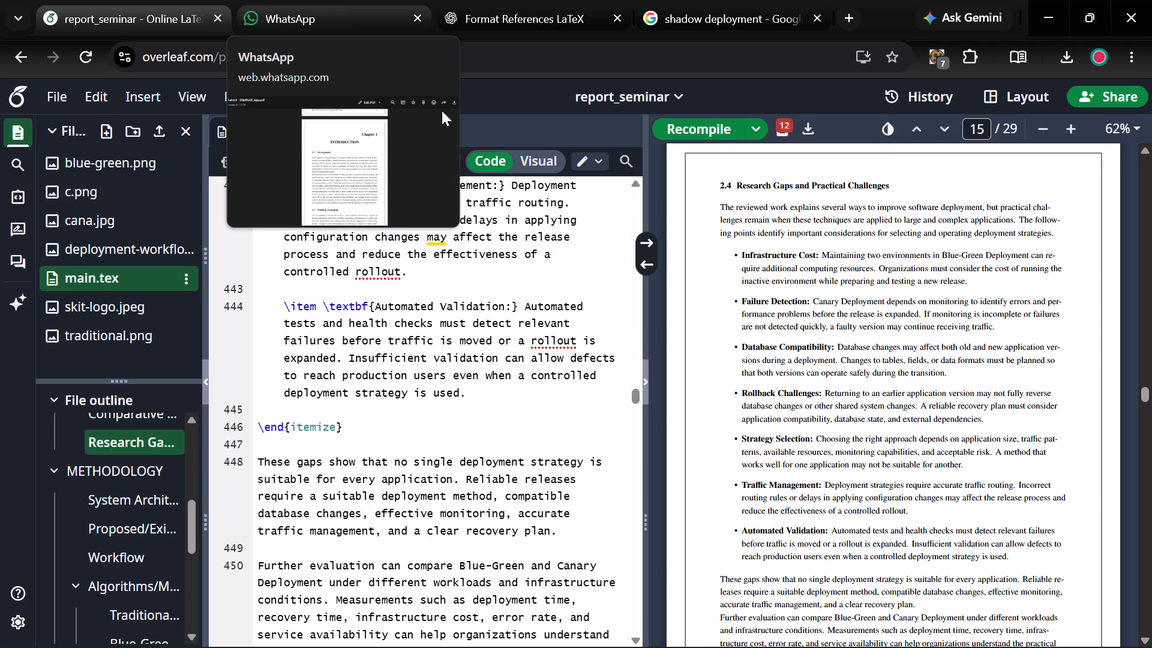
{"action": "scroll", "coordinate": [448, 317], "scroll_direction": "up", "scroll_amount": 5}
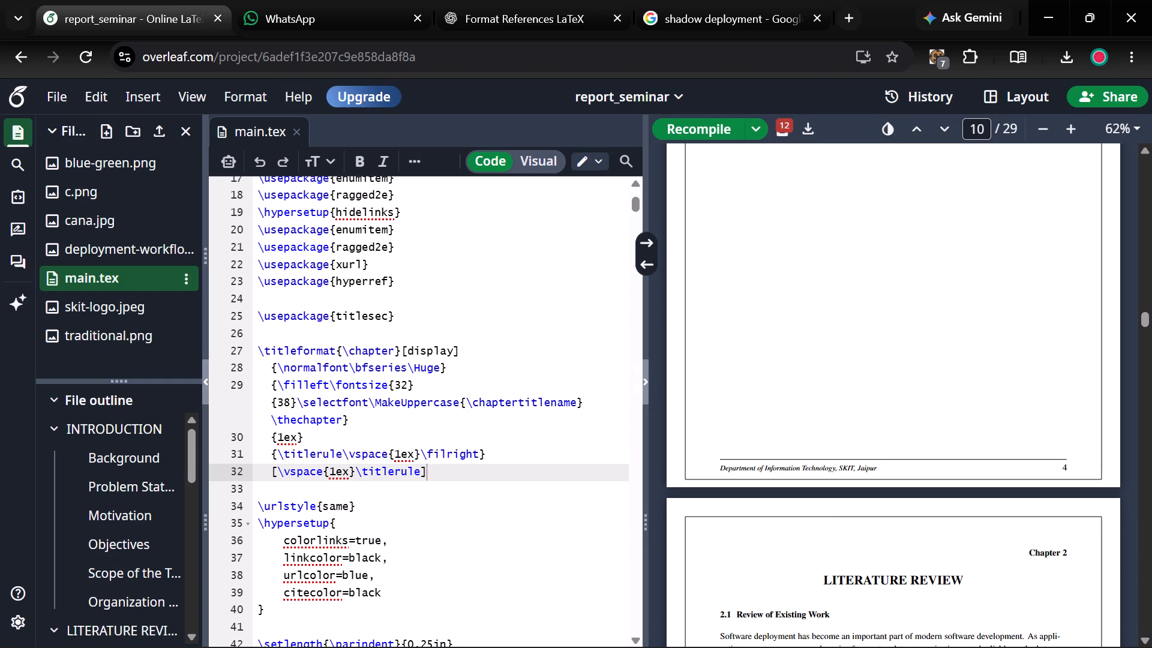
{"action": "left_click", "coordinate": [404, 385]}
{"action": "key", "text": "Right"}
{"action": "key", "text": "BackSpace"}
{"action": "key", "text": "6"}
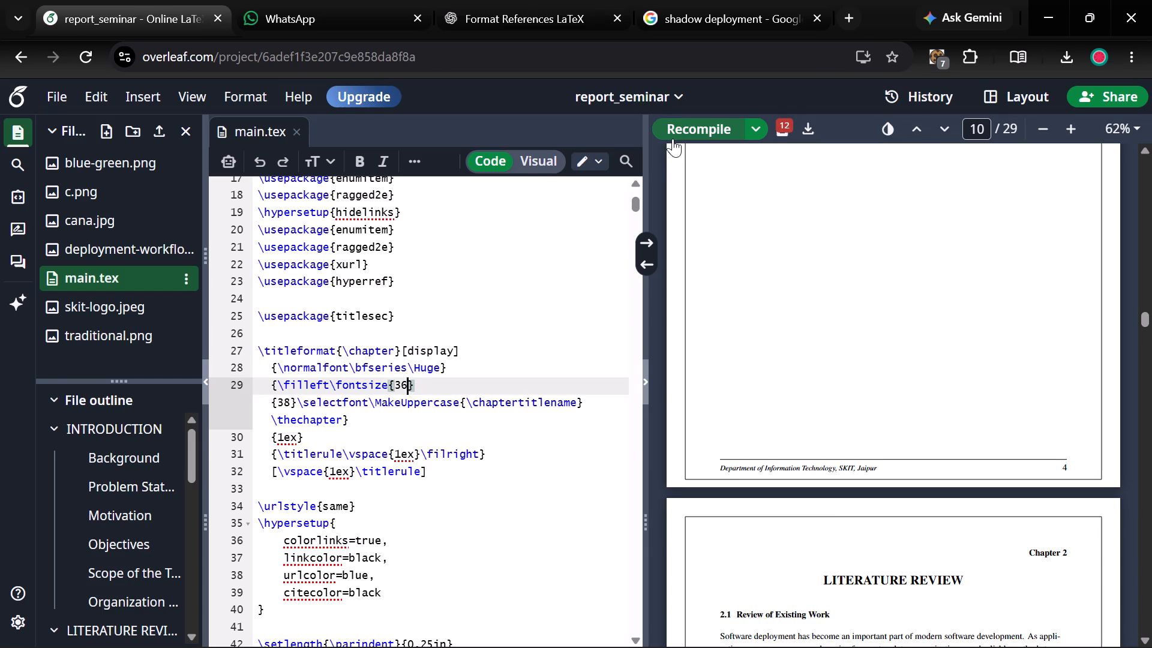
Recompile the report to apply the edited chapter label font size.
{"action": "left_click", "coordinate": [673, 139]}
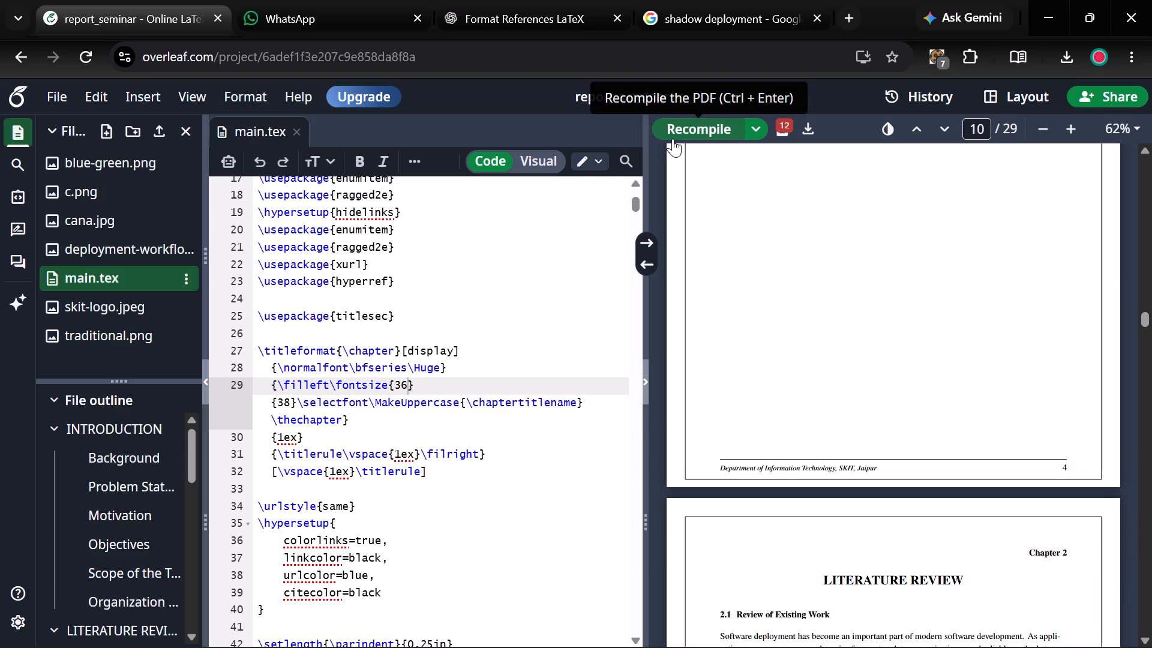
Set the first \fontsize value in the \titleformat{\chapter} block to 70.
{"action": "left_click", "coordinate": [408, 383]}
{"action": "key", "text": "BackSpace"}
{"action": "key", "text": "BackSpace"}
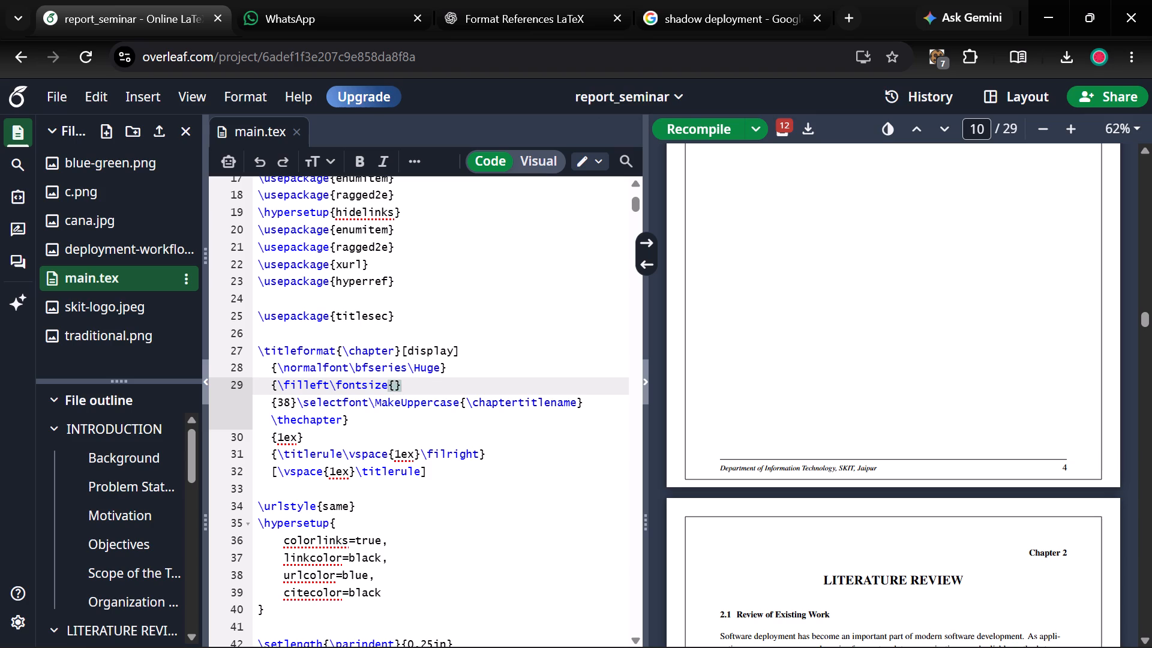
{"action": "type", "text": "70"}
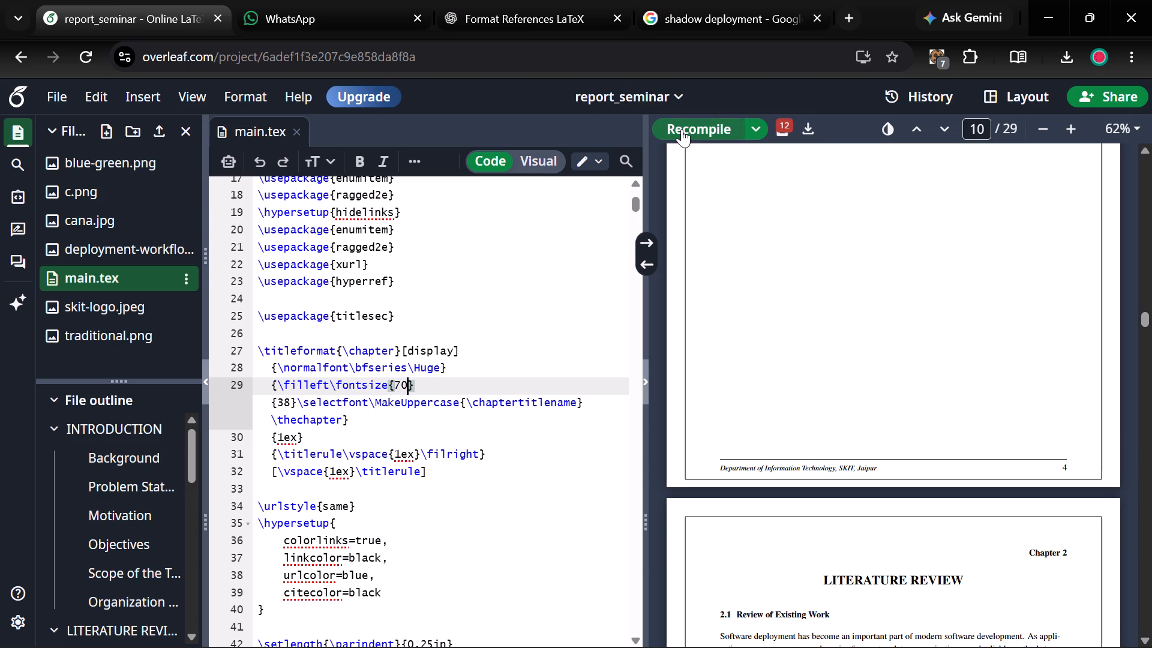
Recompile the report and check the chapter label size on the Chapter 1 and Chapter 2 opening pages of the PDF.
{"action": "left_click", "coordinate": [682, 129]}
{"action": "scroll", "coordinate": [806, 305], "scroll_direction": "up", "scroll_amount": 11}
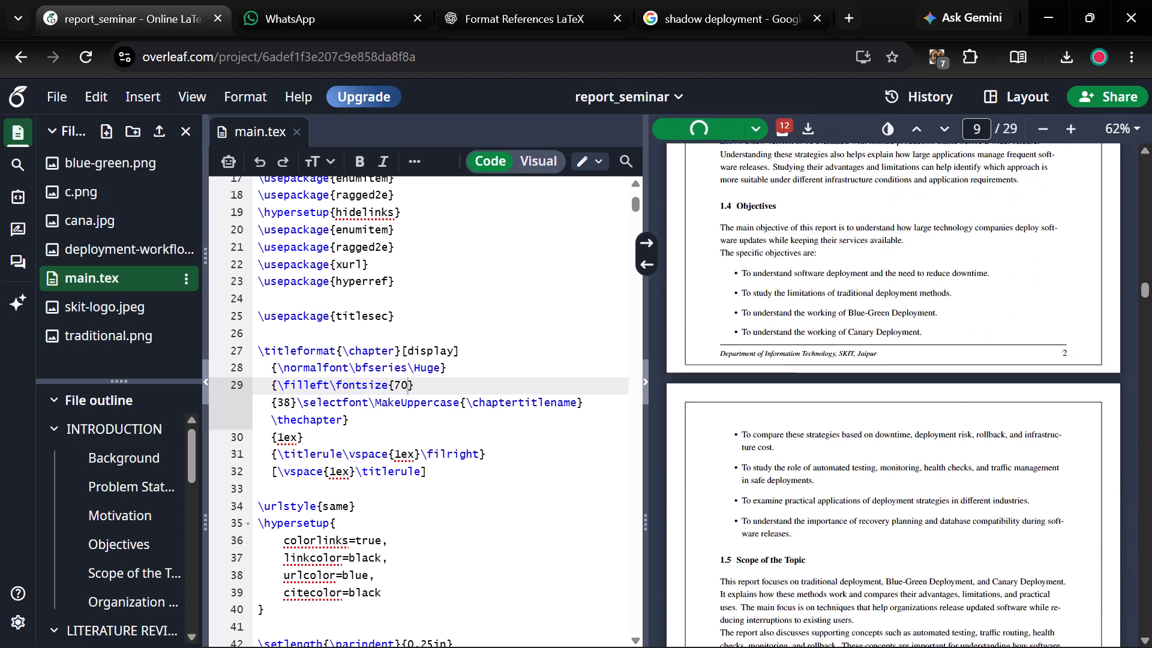
{"action": "scroll", "coordinate": [806, 305], "scroll_direction": "up", "scroll_amount": 16}
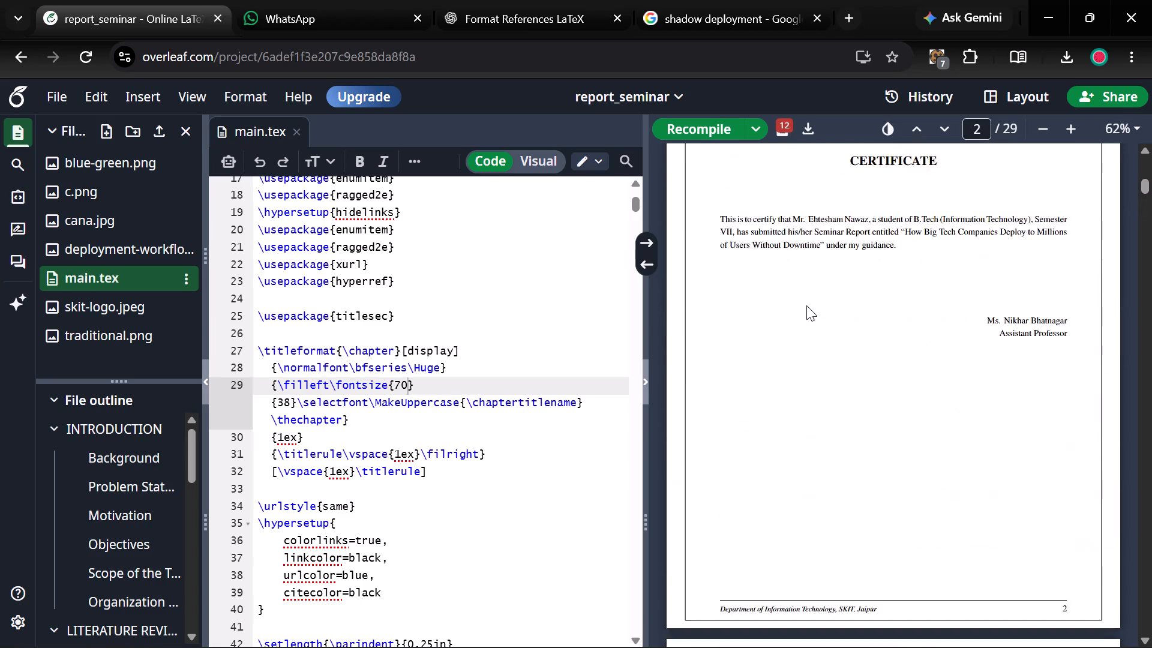
{"action": "scroll", "coordinate": [806, 305], "scroll_direction": "up", "scroll_amount": 9}
{"action": "scroll", "coordinate": [806, 305], "scroll_direction": "down", "scroll_amount": 4}
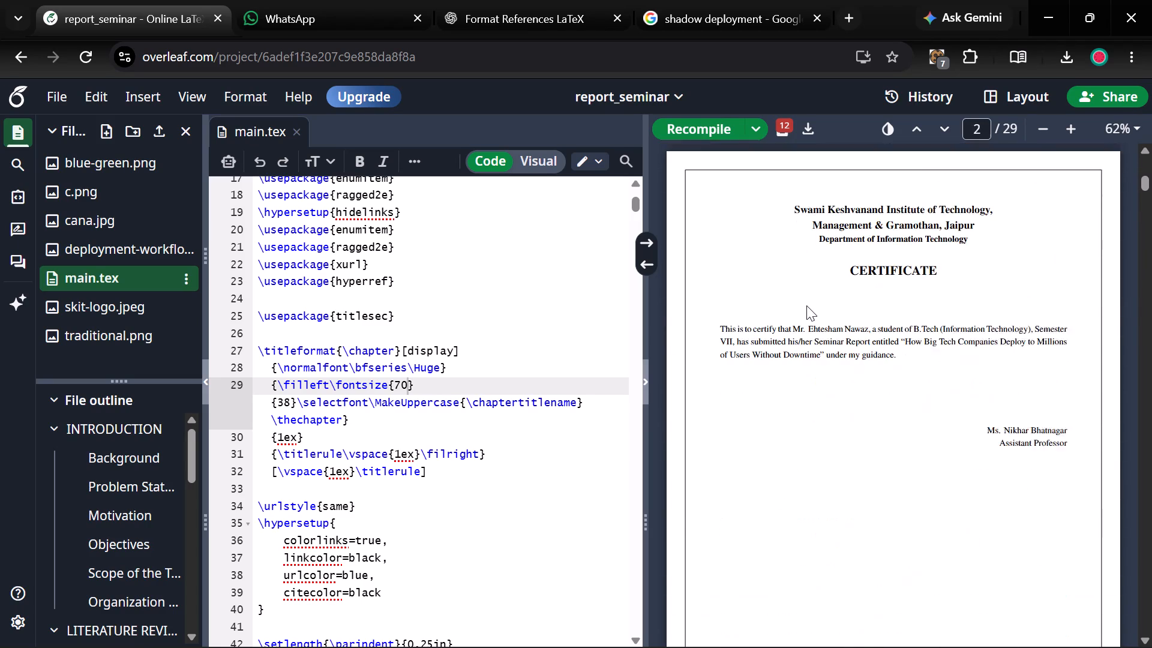
{"action": "scroll", "coordinate": [806, 305], "scroll_direction": "up", "scroll_amount": 3}
{"action": "scroll", "coordinate": [806, 305], "scroll_direction": "down", "scroll_amount": 2}
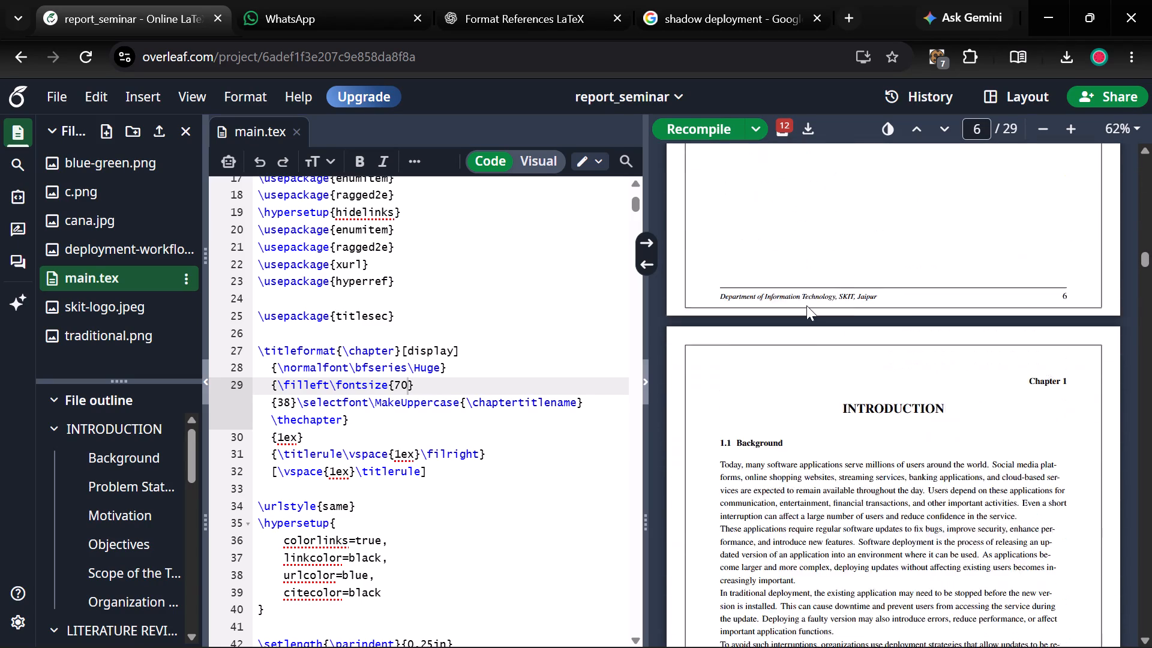
{"action": "scroll", "coordinate": [806, 305], "scroll_direction": "down", "scroll_amount": 11}
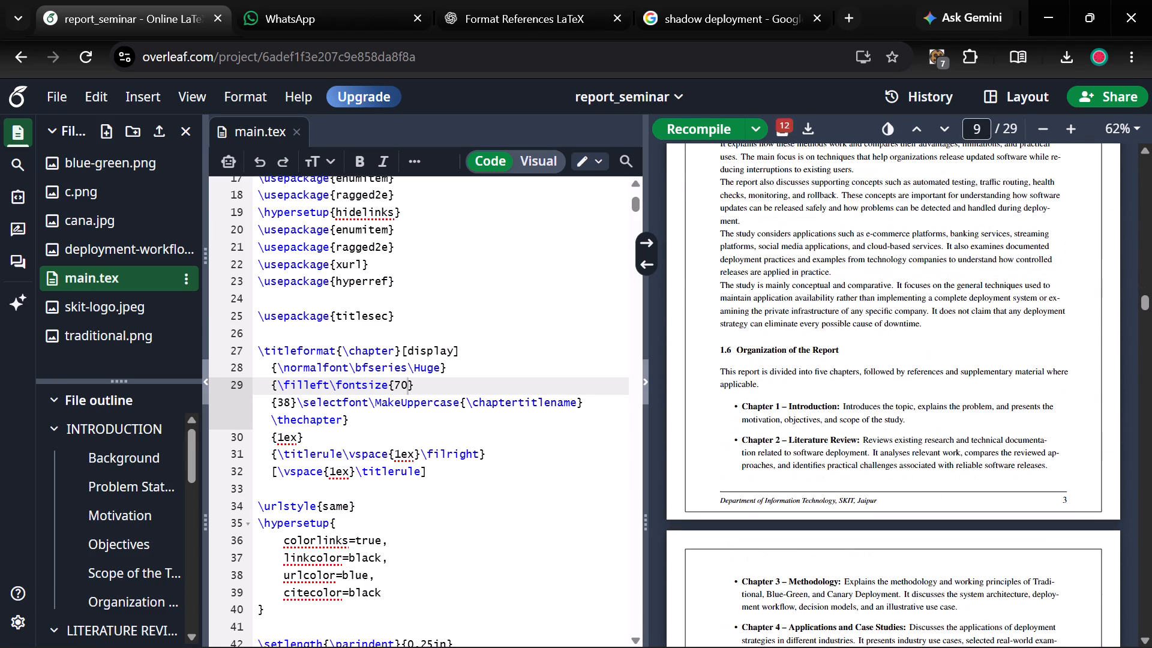
{"action": "scroll", "coordinate": [806, 305], "scroll_direction": "down", "scroll_amount": 1}
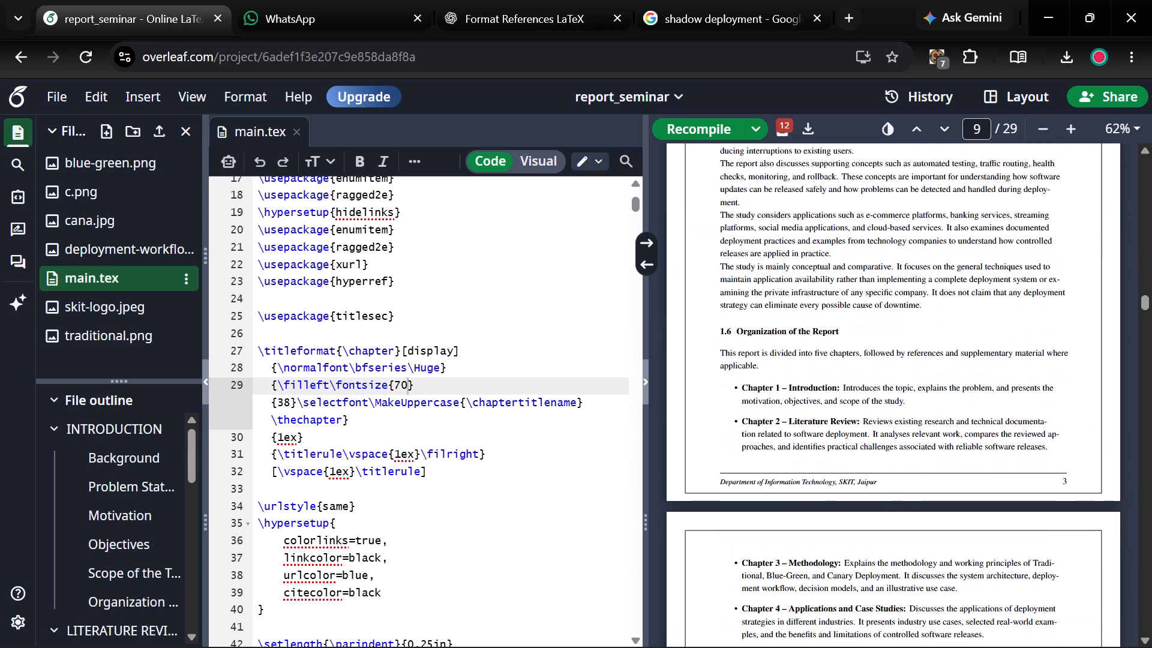
{"action": "scroll", "coordinate": [806, 305], "scroll_direction": "down", "scroll_amount": 7}
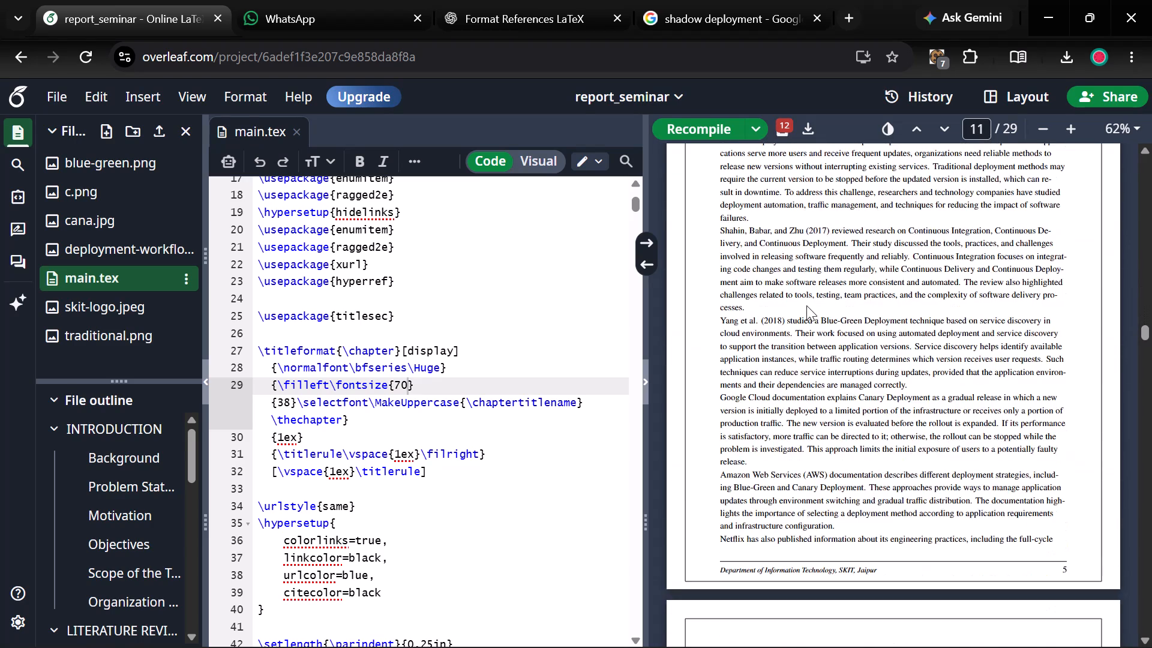
{"action": "scroll", "coordinate": [806, 305], "scroll_direction": "down", "scroll_amount": 6}
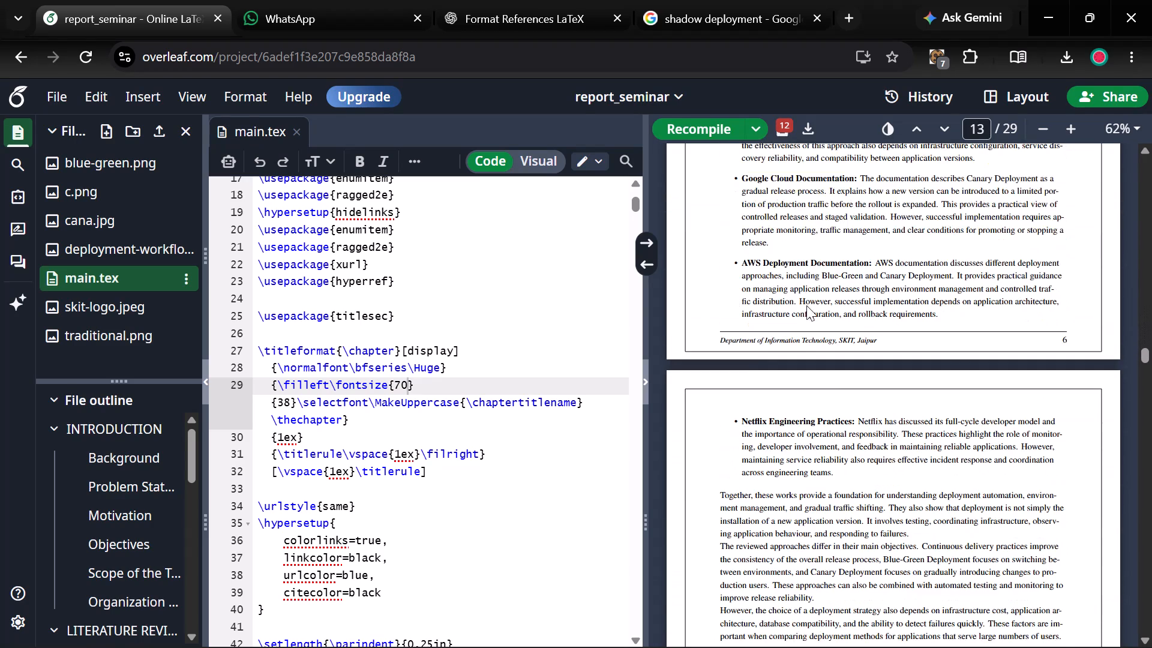
{"action": "scroll", "coordinate": [806, 305], "scroll_direction": "down", "scroll_amount": 6}
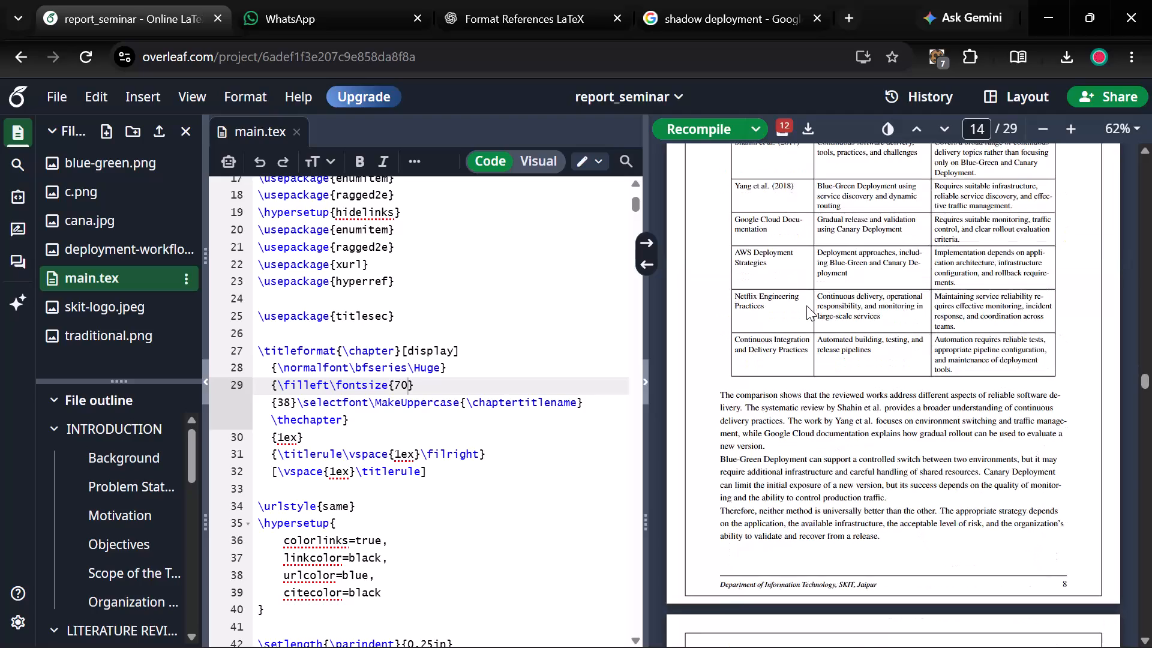
{"action": "scroll", "coordinate": [806, 305], "scroll_direction": "up", "scroll_amount": 5}
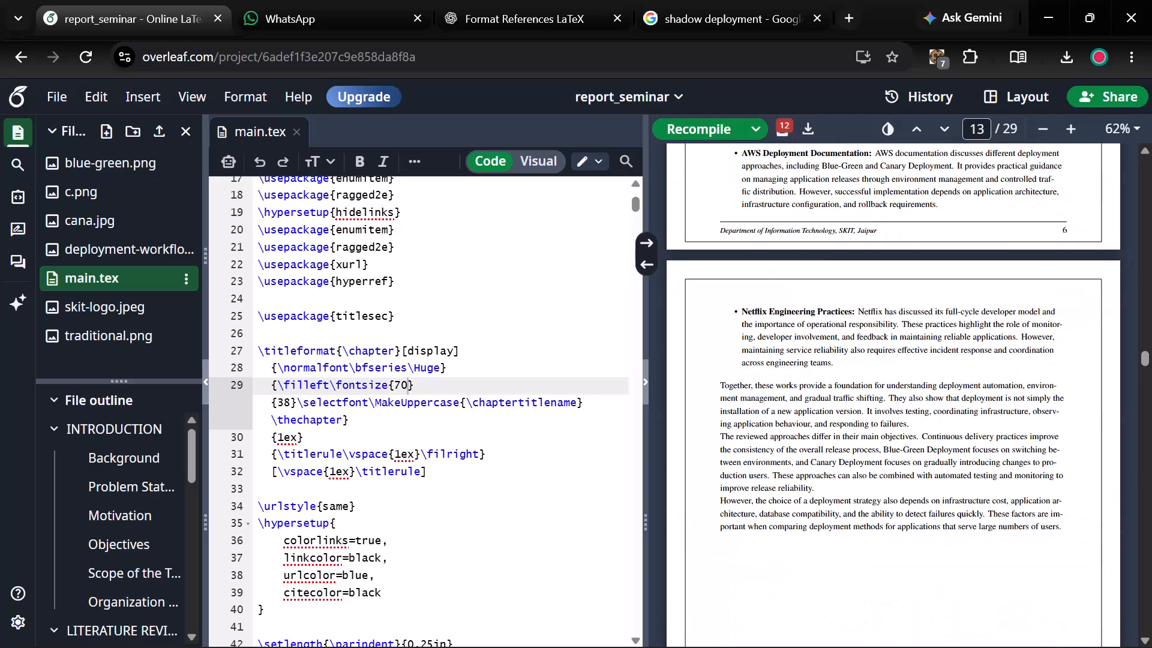
{"action": "scroll", "coordinate": [806, 305], "scroll_direction": "up", "scroll_amount": 9}
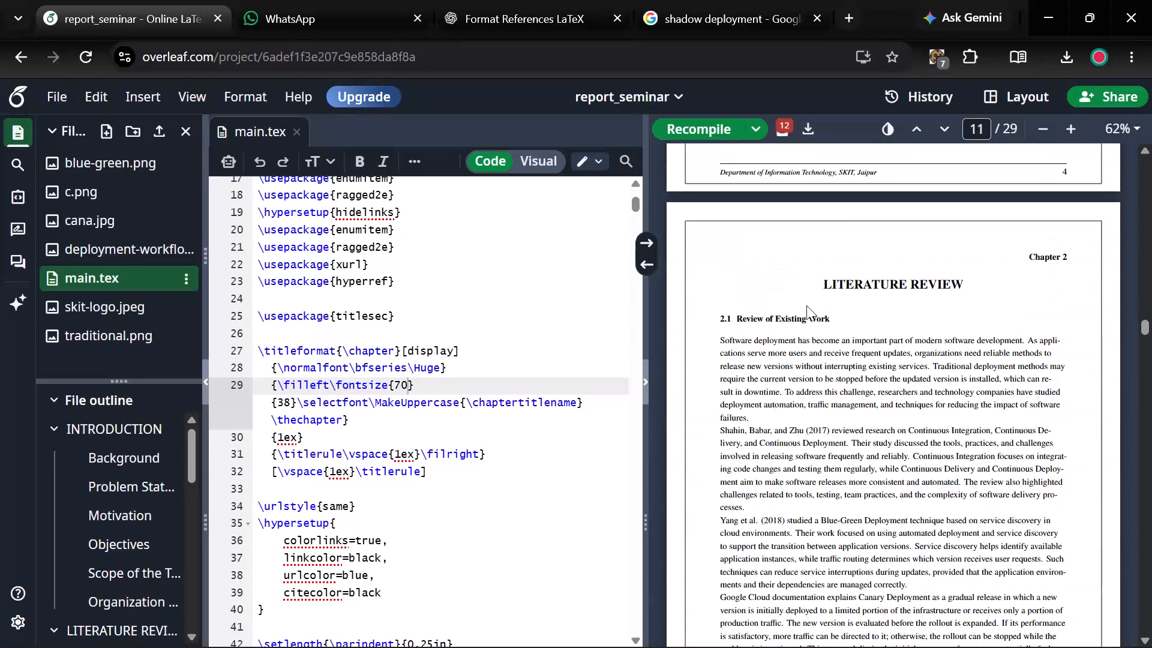
Set the two \fontsize values in the \titleformat{\chapter} block to 36 and 44.
{"action": "left_click", "coordinate": [404, 388]}
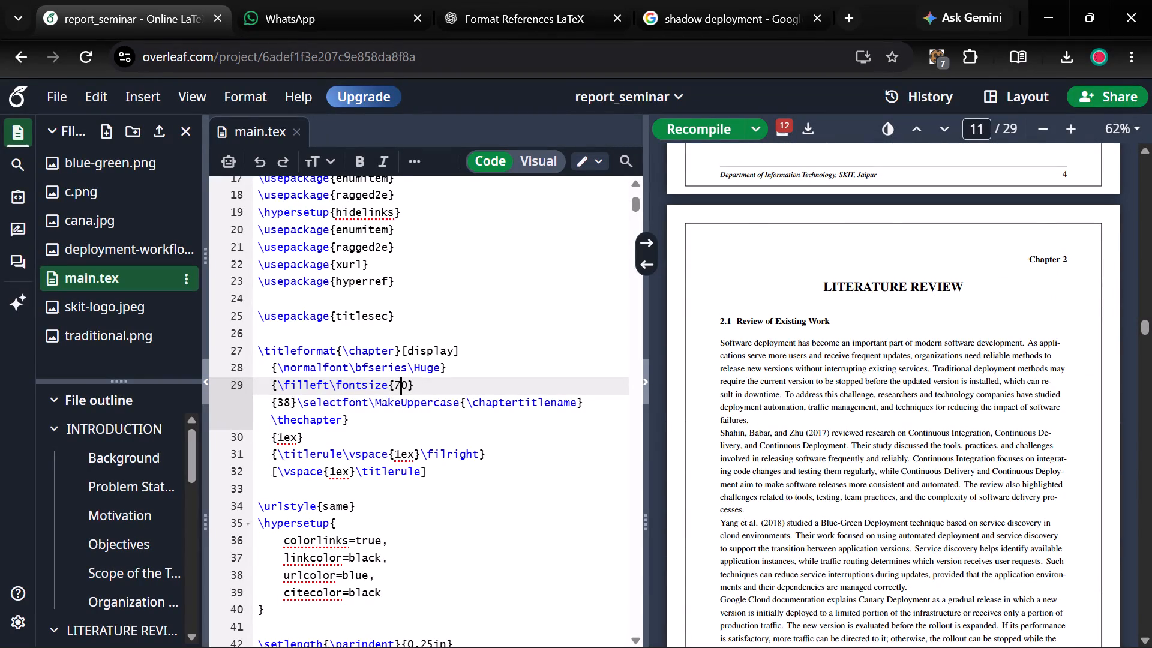
{"action": "key", "text": "Right"}
{"action": "key", "text": "BackSpace"}
{"action": "key", "text": "BackSpace"}
{"action": "type", "text": "36"}
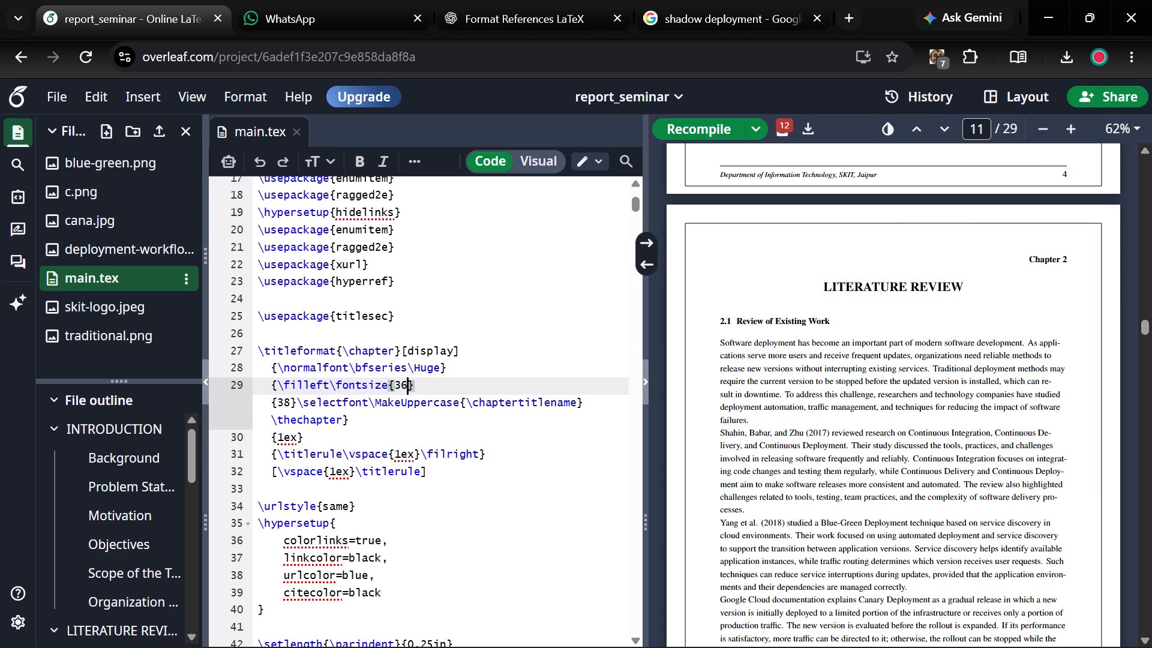
{"action": "left_click", "coordinate": [289, 406]}
{"action": "key", "text": "BackSpace"}
{"action": "key", "text": "BackSpace"}
{"action": "type", "text": "44"}
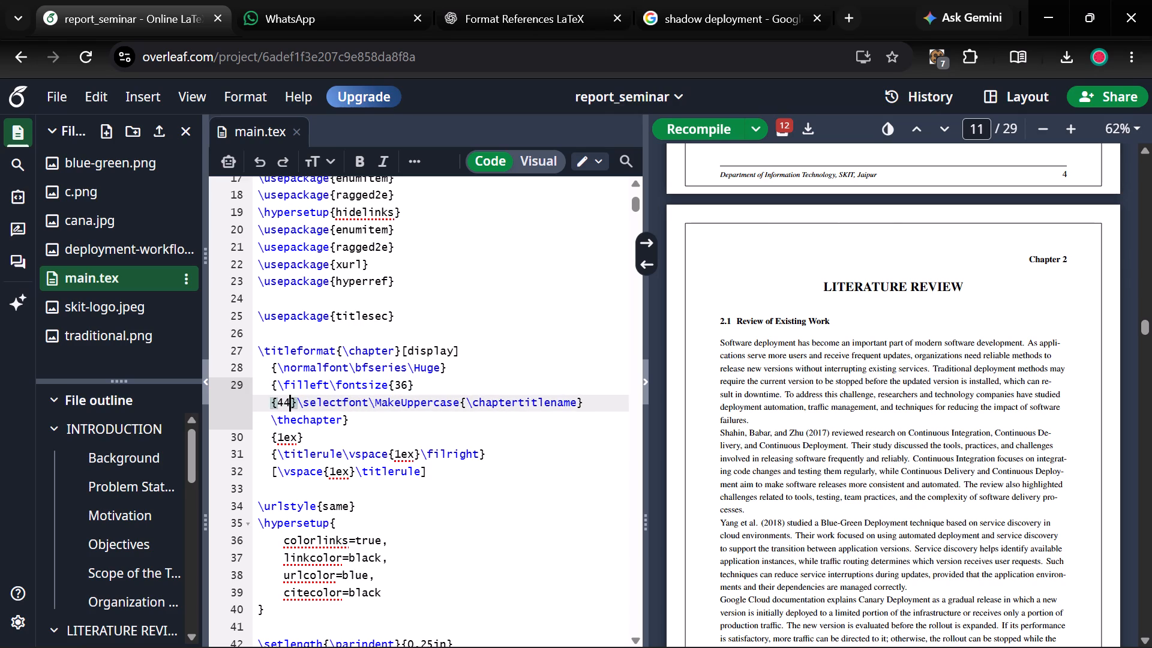
Recompile the report and check the chapter label size on the chapter opening pages of the PDF.
{"action": "left_click", "coordinate": [695, 128]}
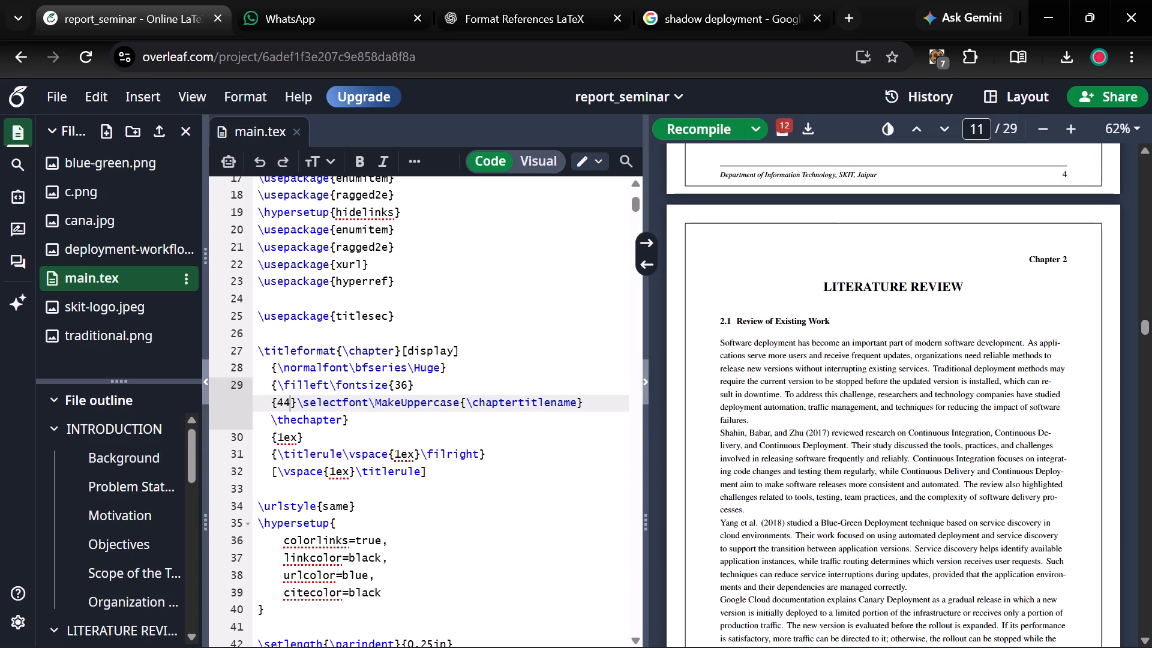
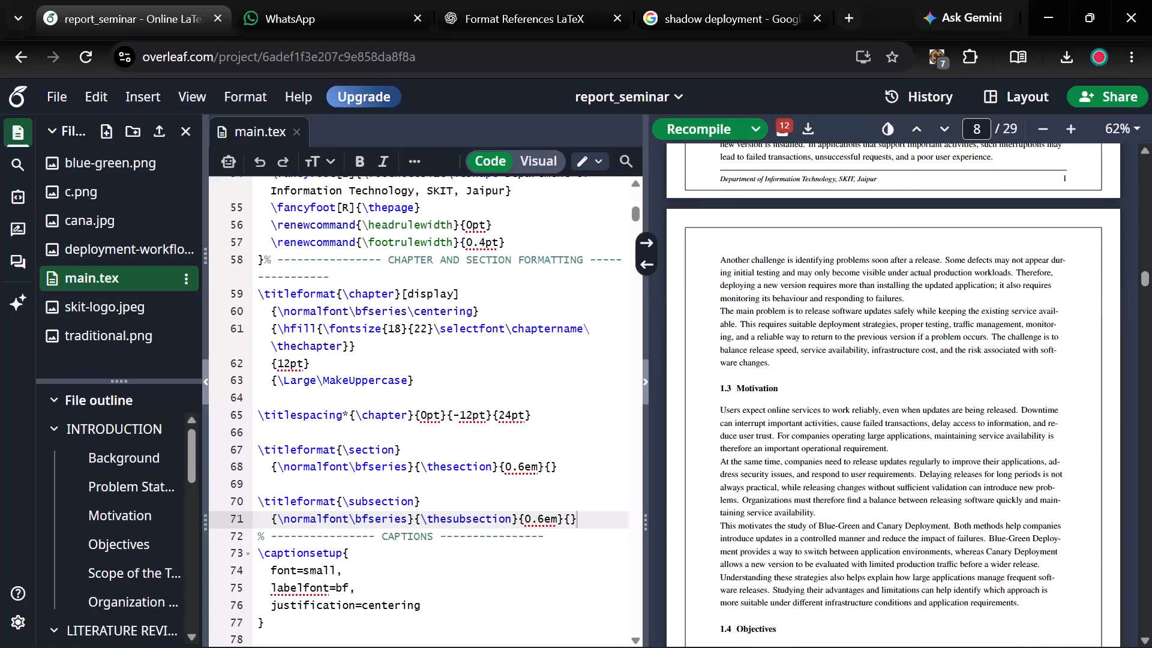
{"action": "scroll", "coordinate": [809, 354], "scroll_direction": "down", "scroll_amount": 2}
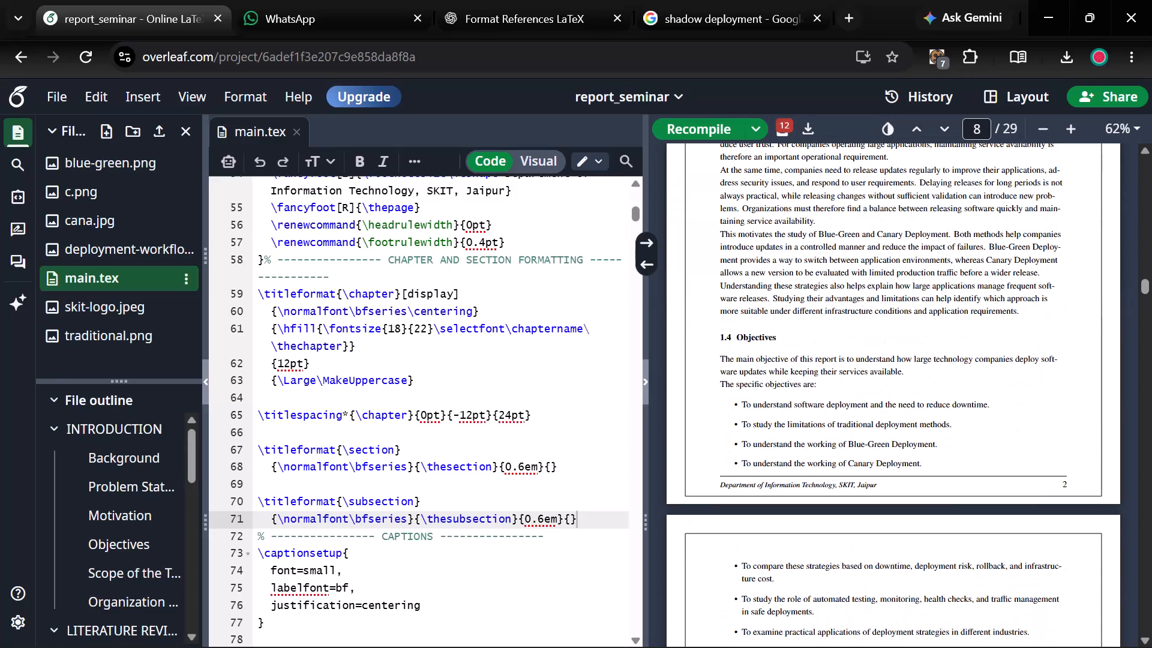
{"action": "scroll", "coordinate": [809, 354], "scroll_direction": "down", "scroll_amount": 1}
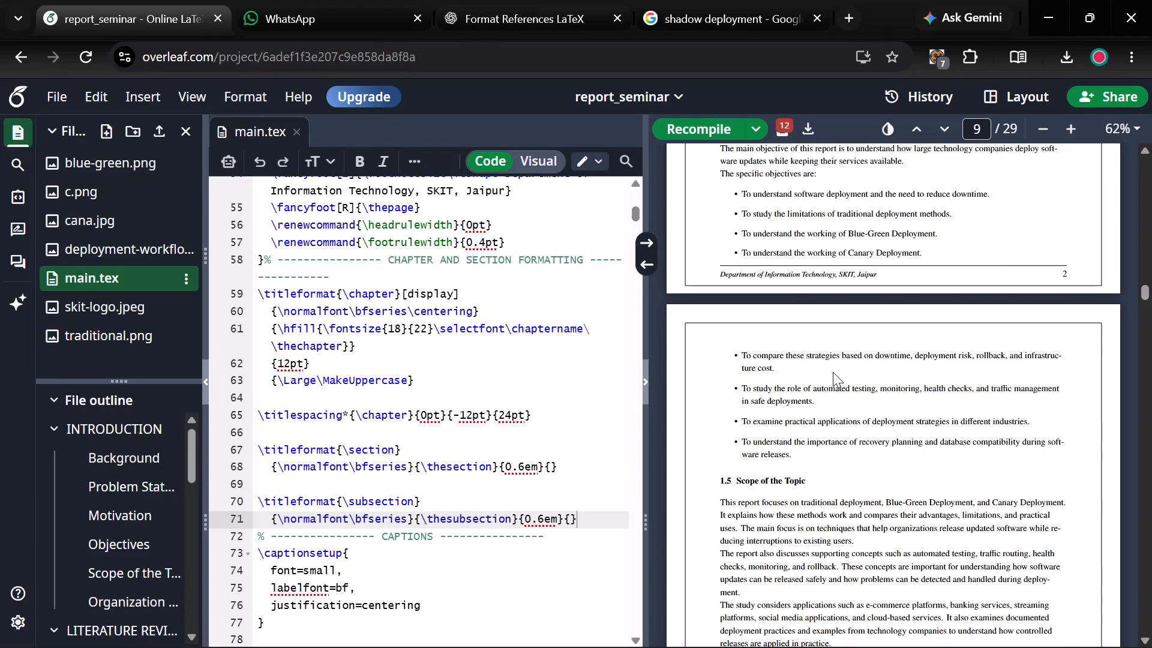
{"action": "scroll", "coordinate": [833, 372], "scroll_direction": "down", "scroll_amount": 6}
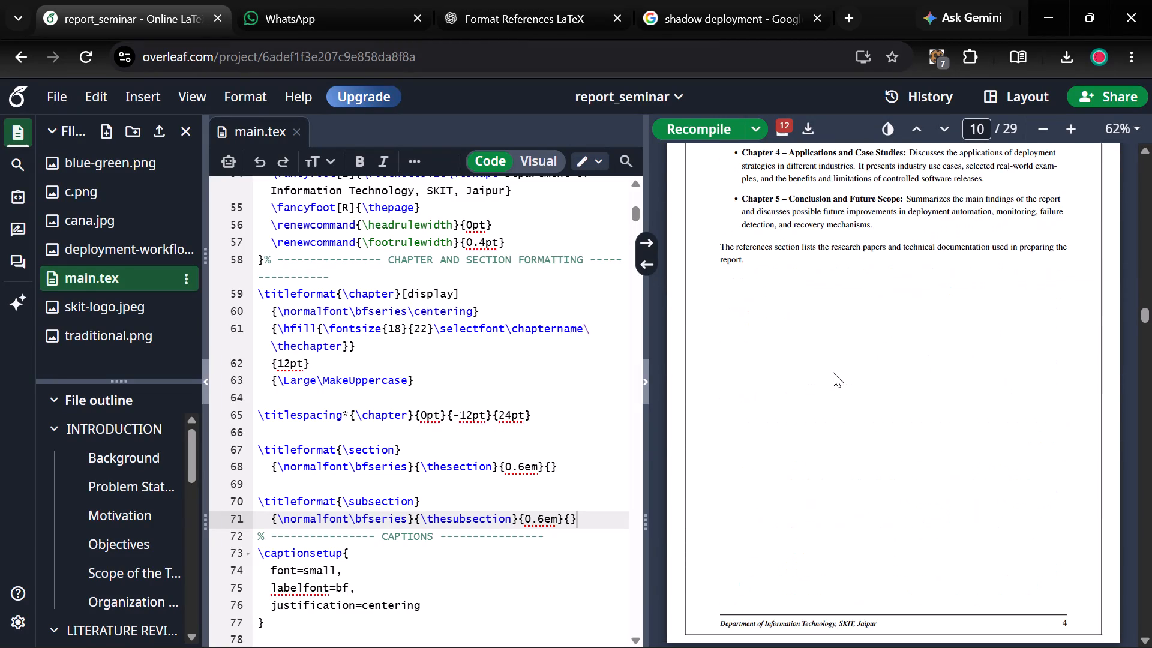
{"action": "scroll", "coordinate": [833, 372], "scroll_direction": "down", "scroll_amount": 6}
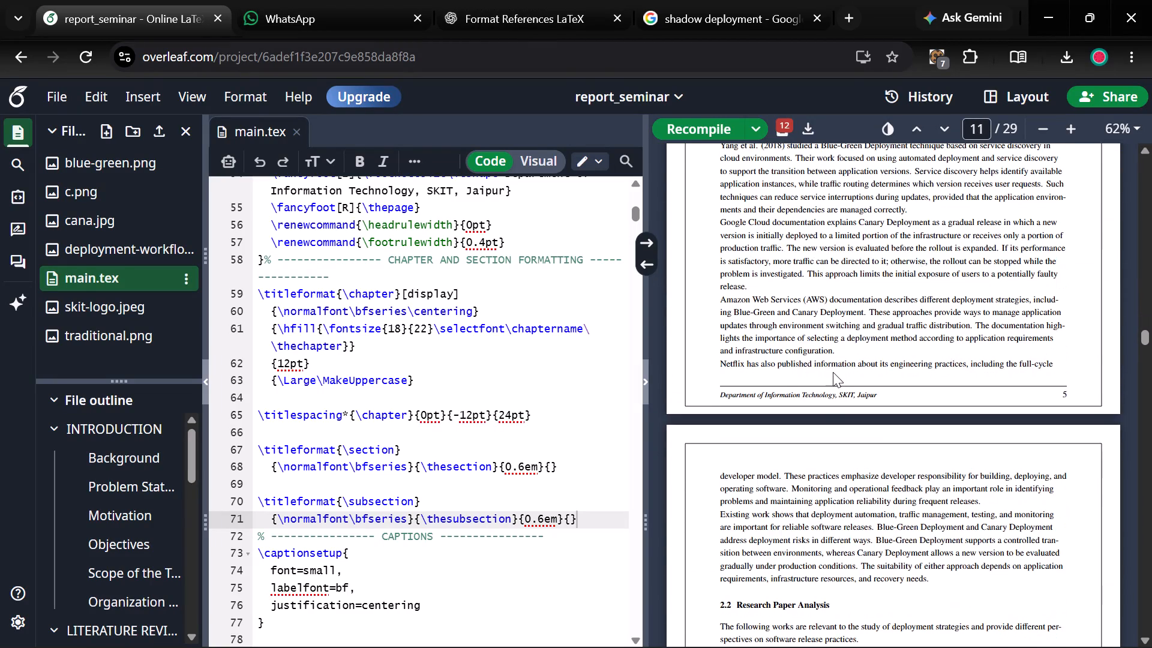
{"action": "scroll", "coordinate": [833, 372], "scroll_direction": "down", "scroll_amount": 3}
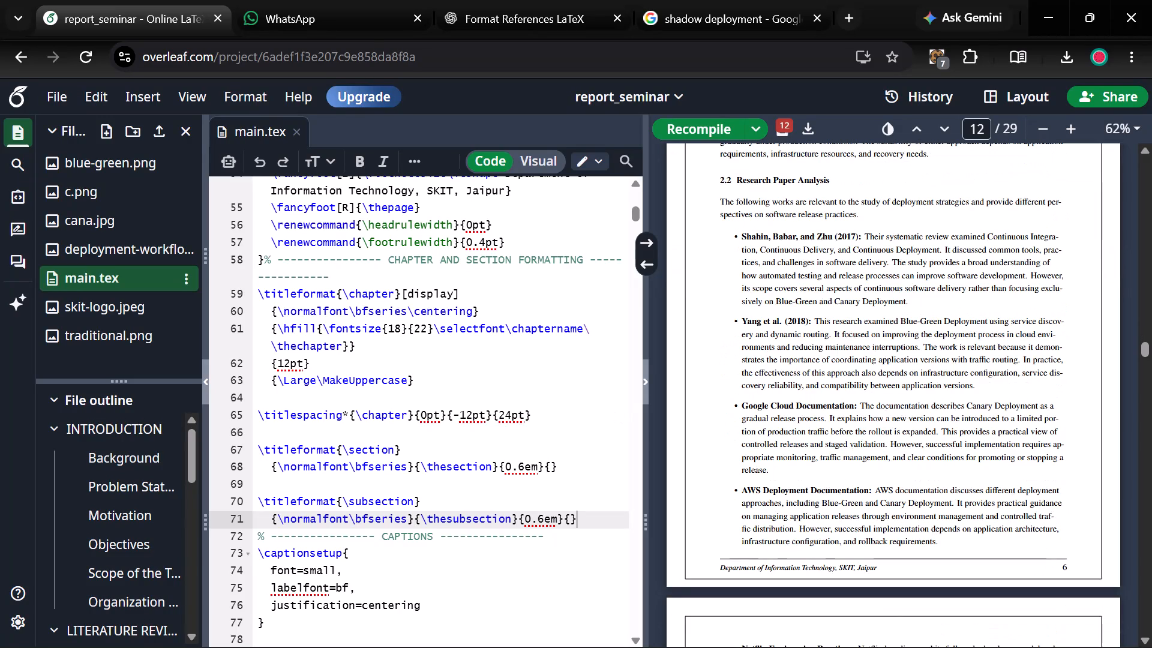
Examine the preamble code in main.tex above the chapter formatting block, including the footer definitions and PAGE STYLE section.
{"action": "scroll", "coordinate": [370, 340], "scroll_direction": "up", "scroll_amount": 15}
{"action": "scroll", "coordinate": [370, 340], "scroll_direction": "down", "scroll_amount": 5}
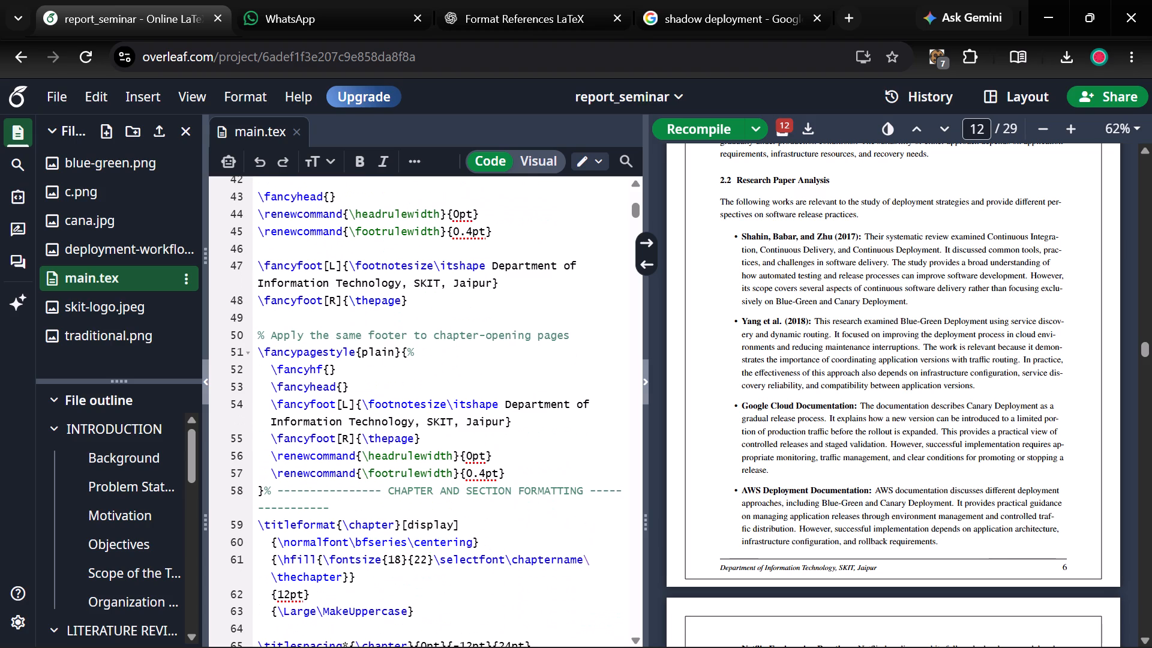
{"action": "scroll", "coordinate": [370, 340], "scroll_direction": "up", "scroll_amount": 1}
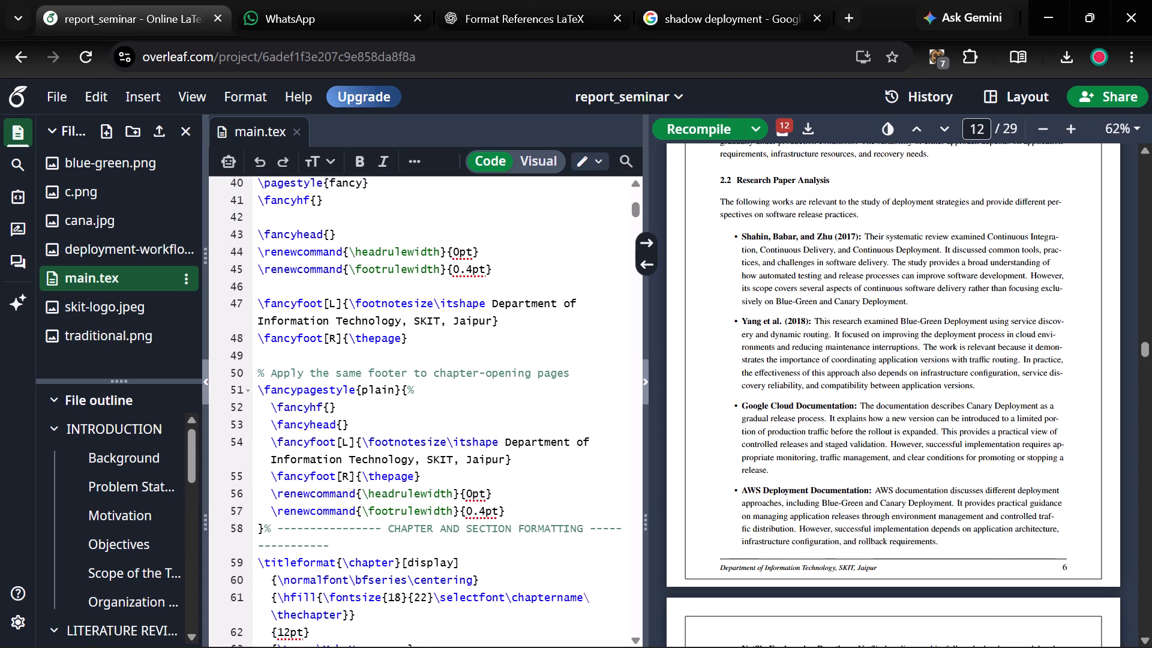
{"action": "scroll", "coordinate": [370, 340], "scroll_direction": "up", "scroll_amount": 1}
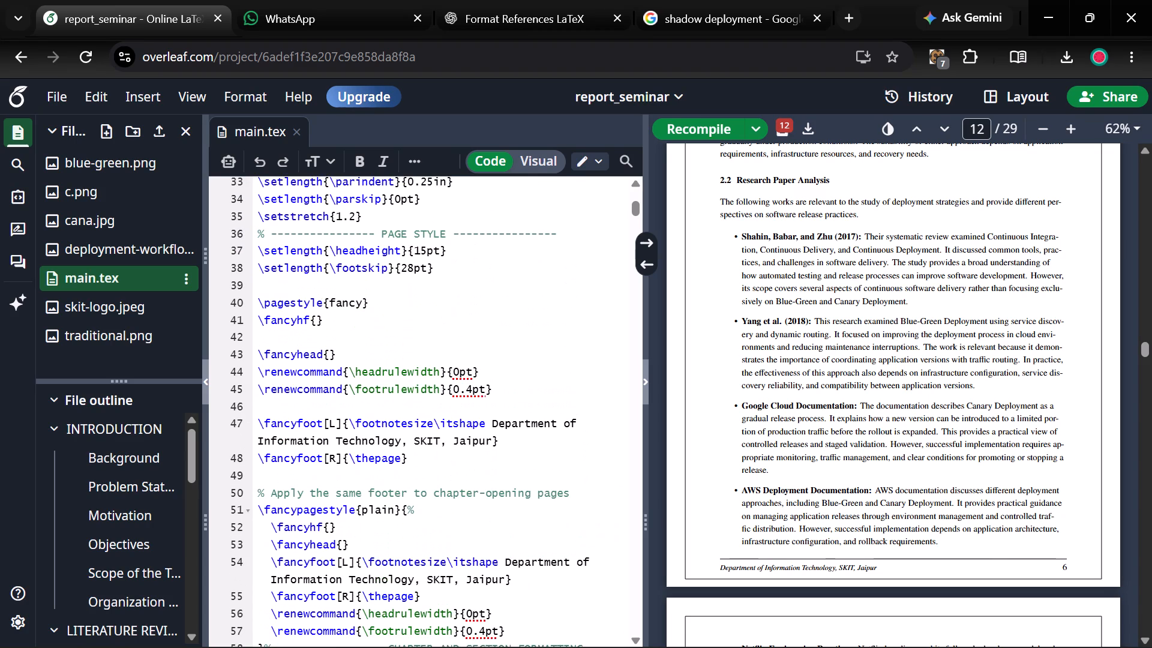
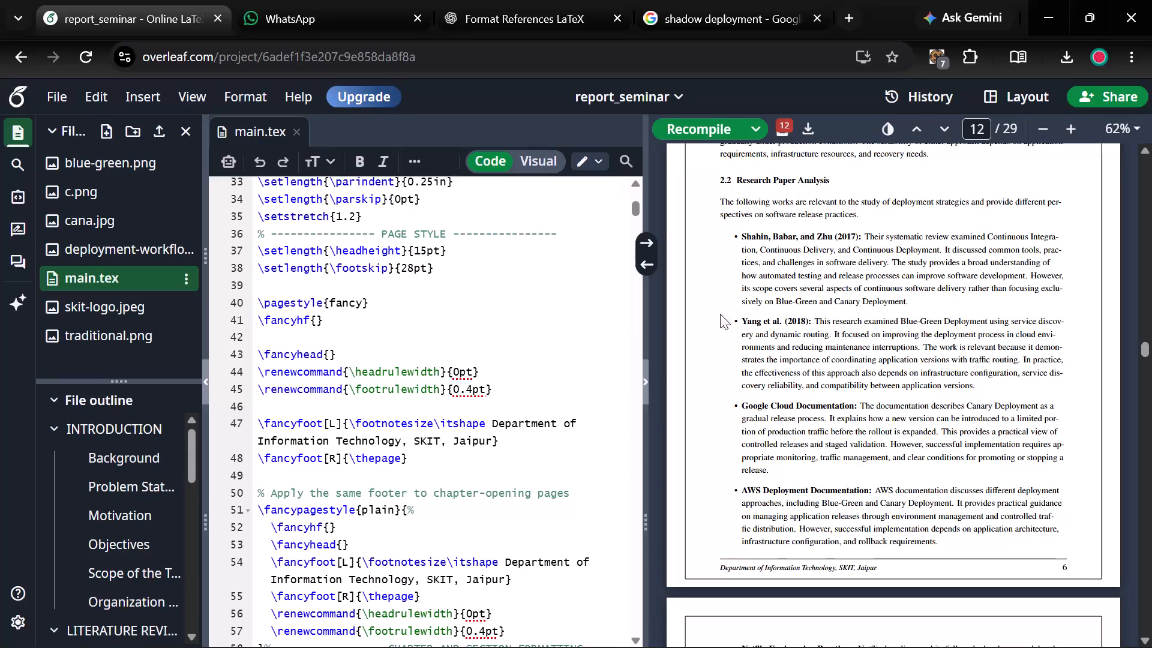
{"action": "scroll", "coordinate": [814, 303], "scroll_direction": "up", "scroll_amount": 2}
{"action": "scroll", "coordinate": [445, 312], "scroll_direction": "up", "scroll_amount": 1}
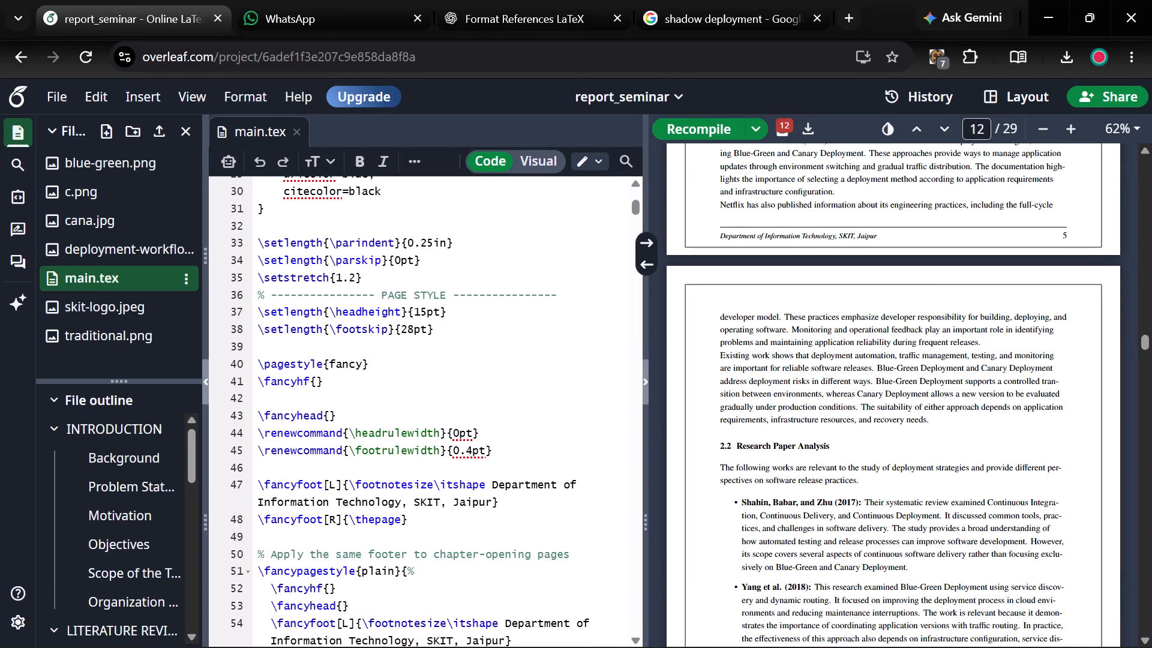
{"action": "scroll", "coordinate": [408, 380], "scroll_direction": "down", "scroll_amount": 2}
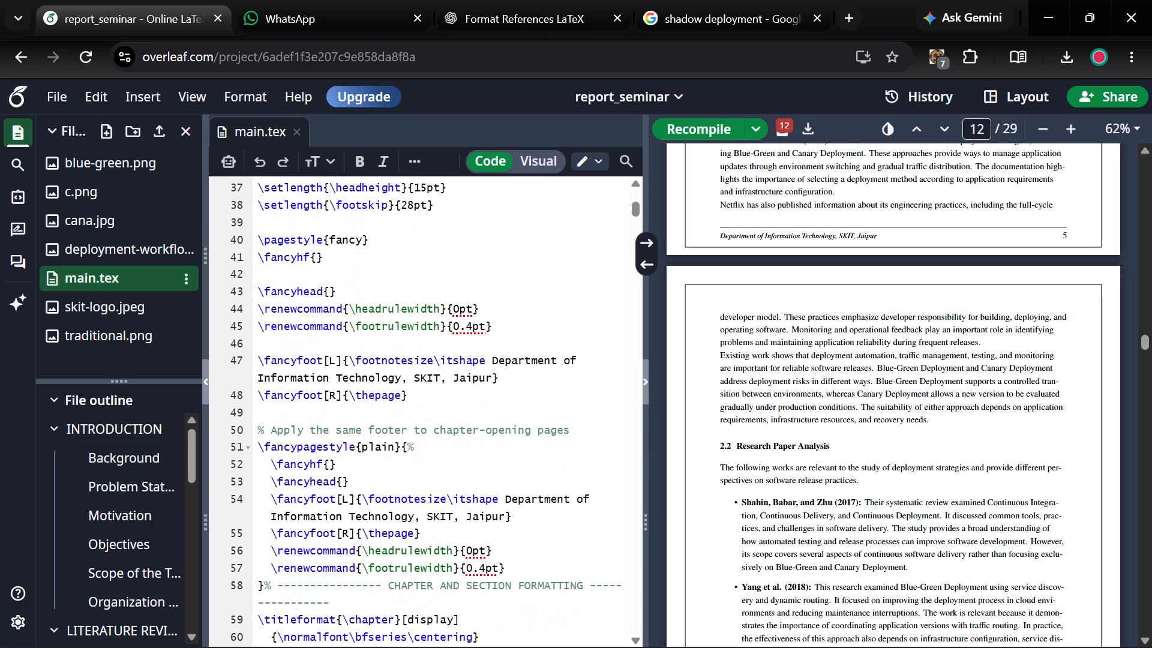
{"action": "scroll", "coordinate": [408, 380], "scroll_direction": "down", "scroll_amount": 2}
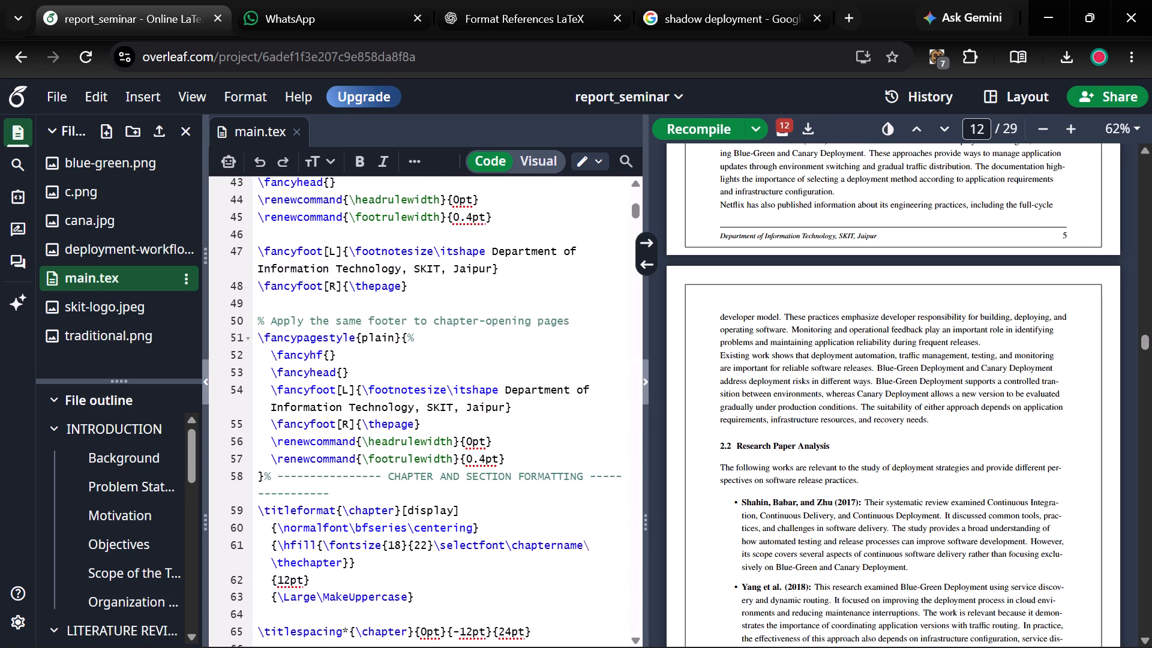
{"action": "scroll", "coordinate": [408, 380], "scroll_direction": "up", "scroll_amount": 1}
{"action": "left_click", "coordinate": [266, 534]}
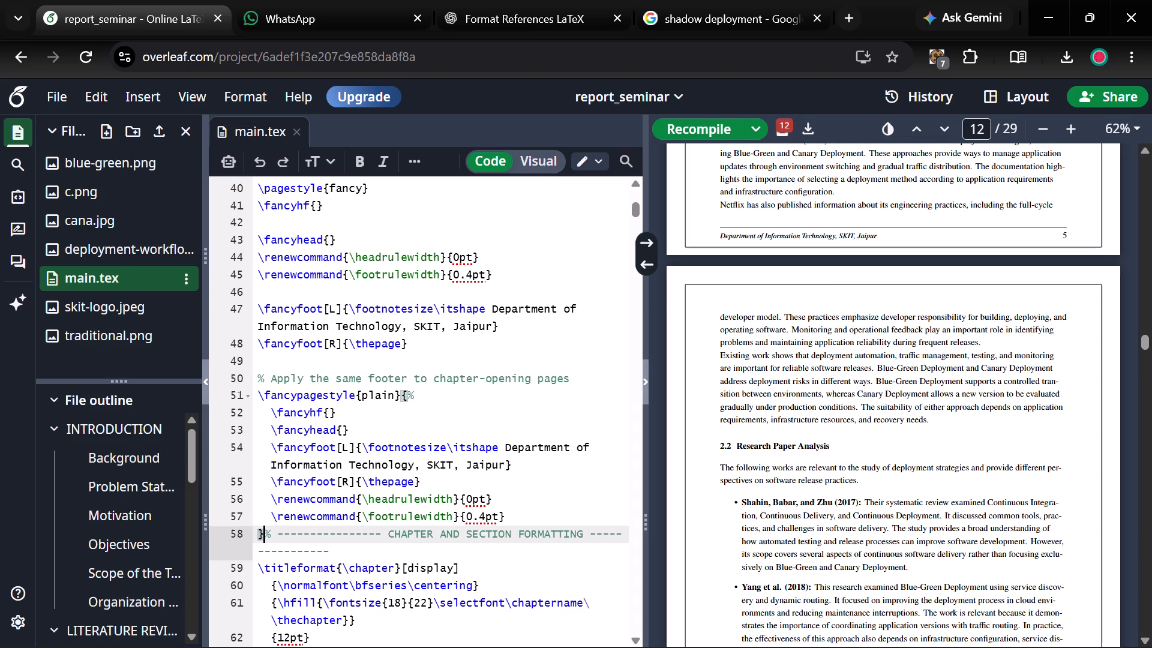
{"action": "key", "text": "Return"}
{"action": "key", "text": "Return"}
{"action": "scroll", "coordinate": [367, 385], "scroll_direction": "up", "scroll_amount": 1}
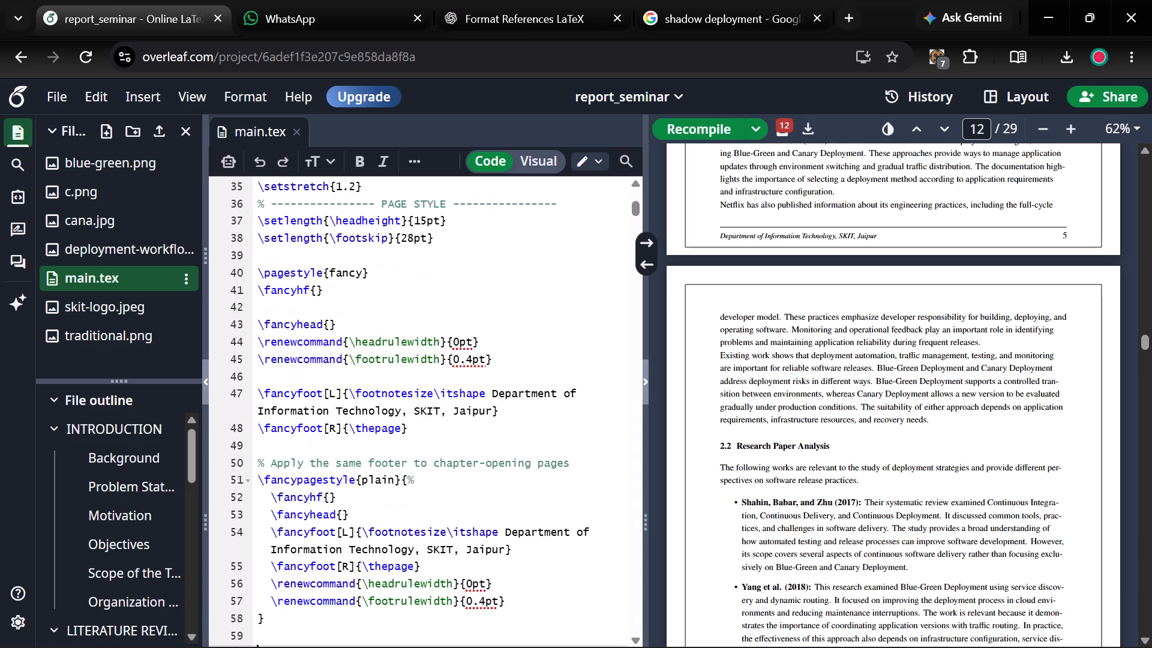
{"action": "scroll", "coordinate": [367, 385], "scroll_direction": "up", "scroll_amount": 1}
{"action": "left_click_drag", "start_coordinate": [254, 205], "coordinate": [392, 323]}
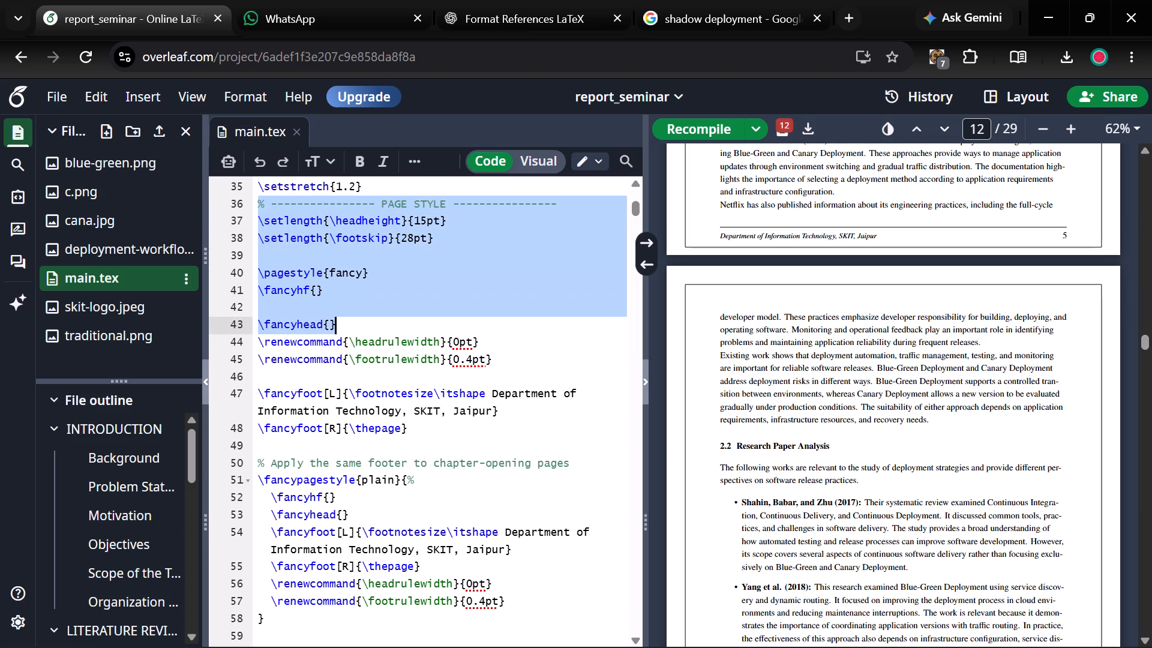
{"action": "left_click_drag", "start_coordinate": [392, 323], "coordinate": [361, 470]}
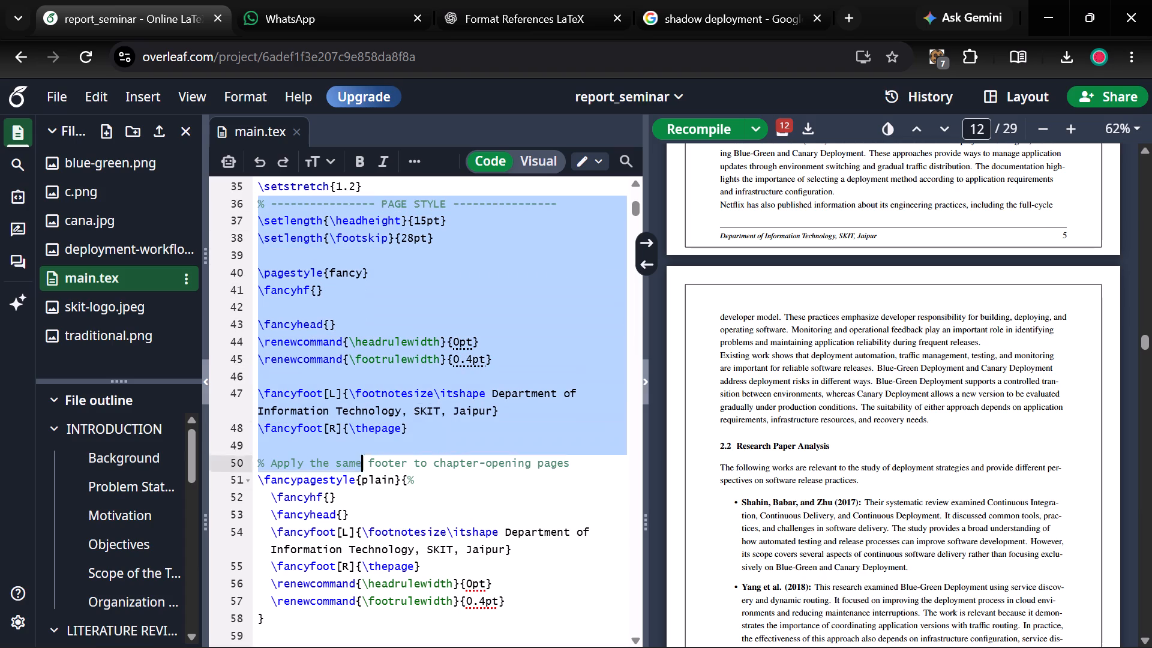
{"action": "left_click_drag", "start_coordinate": [361, 470], "coordinate": [286, 598]}
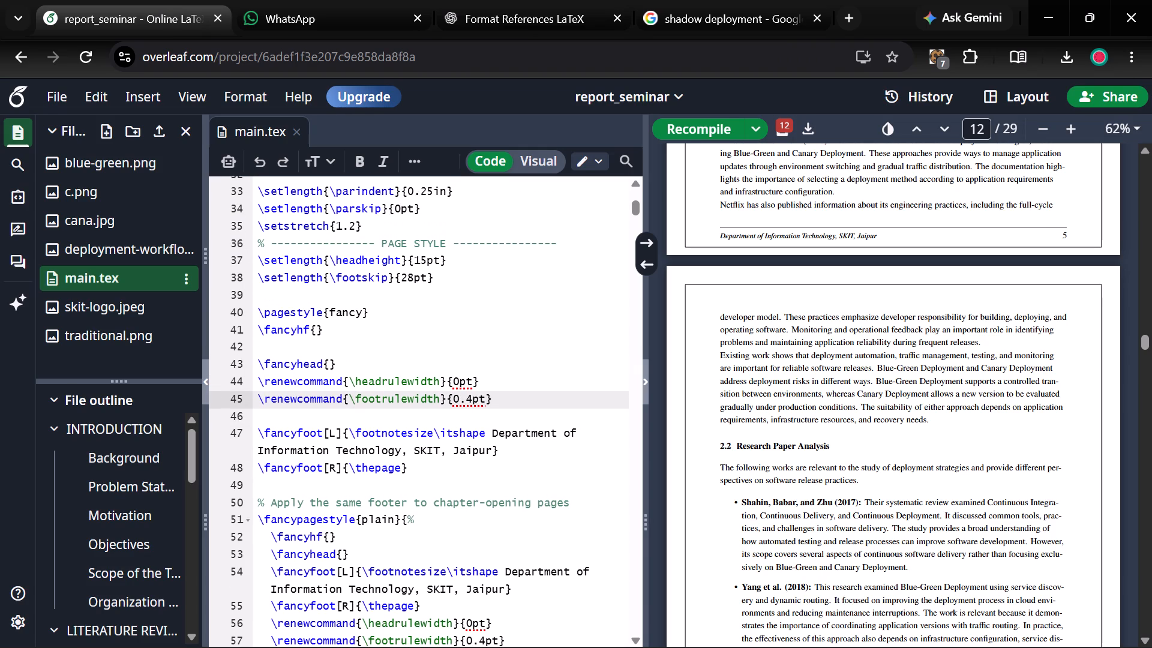
{"action": "left_click", "coordinate": [382, 226]}
{"action": "key", "text": "Return"}
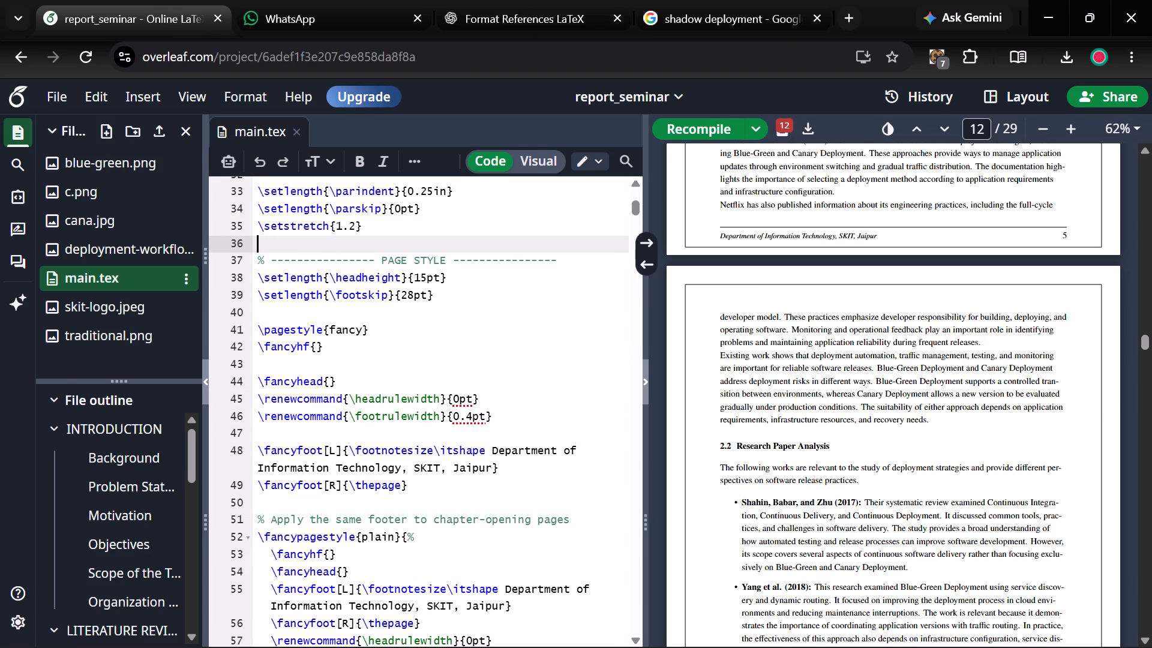
{"action": "left_click_drag", "start_coordinate": [289, 239], "coordinate": [317, 576]}
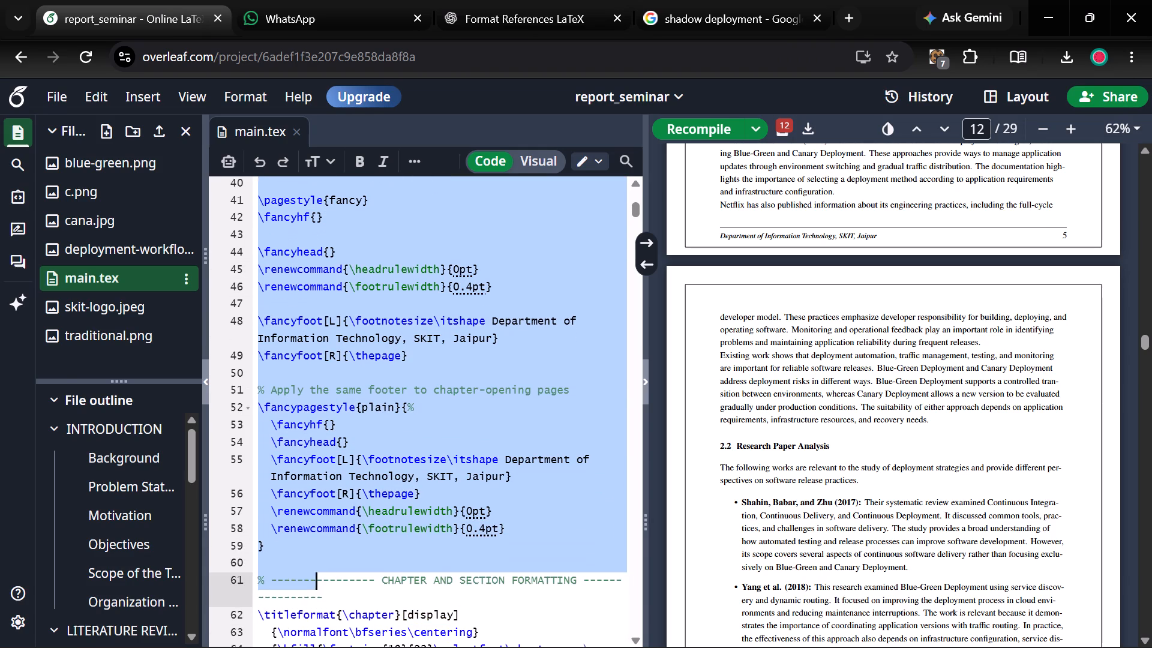
{"action": "left_click_drag", "start_coordinate": [317, 576], "coordinate": [283, 549]}
{"action": "key", "text": "ctrl+v"}
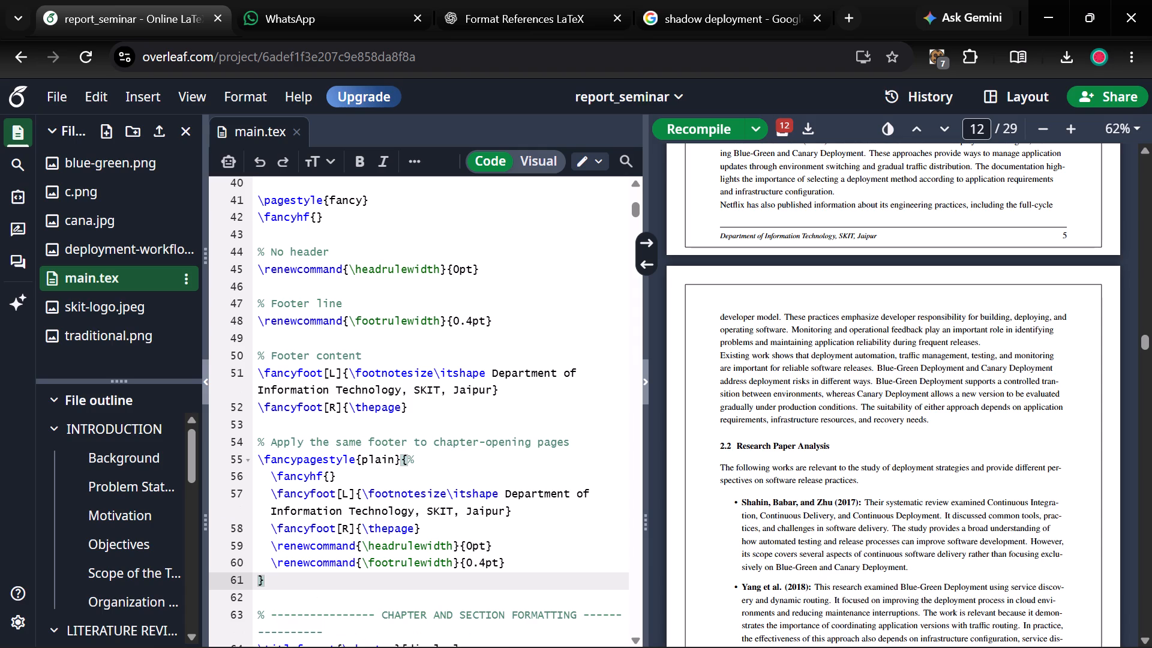
{"action": "left_click", "coordinate": [688, 124]}
Check the gap above the footer line in the PDF preview, from the List of Figures through the start of Chapter 2.
{"action": "scroll", "coordinate": [750, 308], "scroll_direction": "up", "scroll_amount": 6}
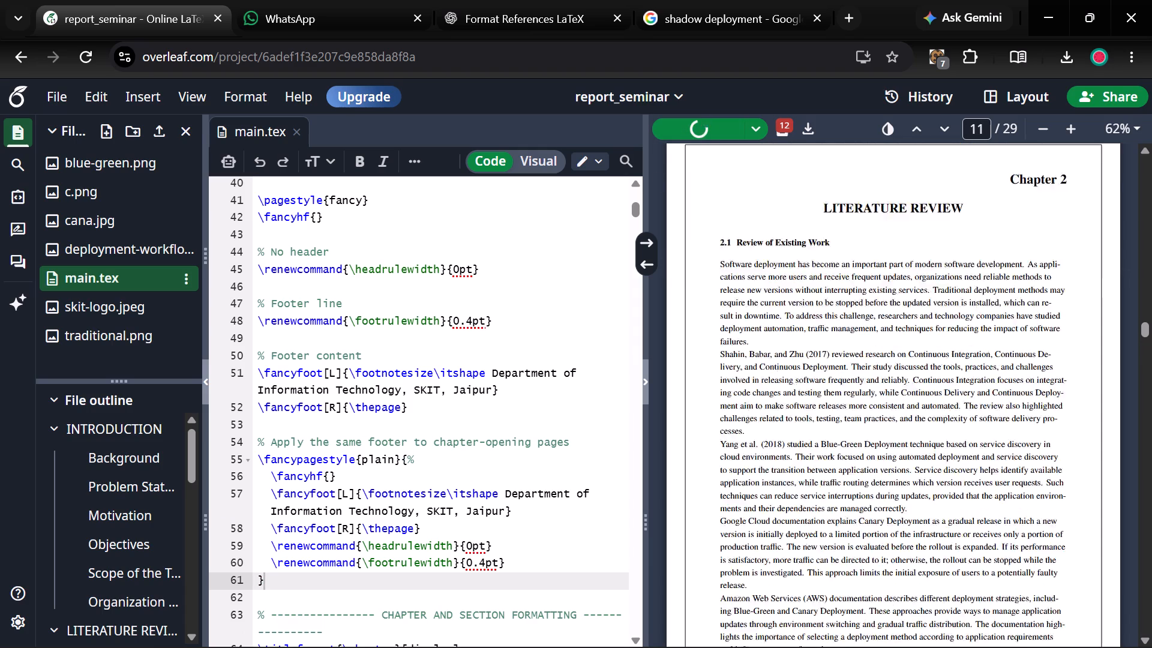
{"action": "scroll", "coordinate": [750, 308], "scroll_direction": "up", "scroll_amount": 16}
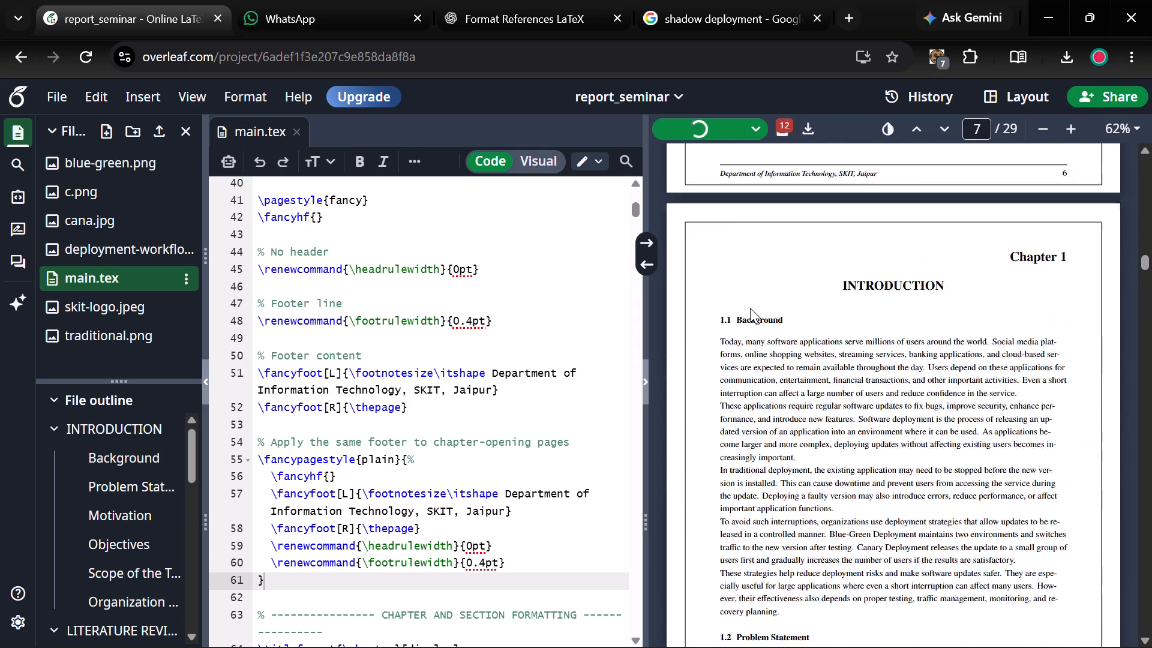
{"action": "scroll", "coordinate": [750, 308], "scroll_direction": "down", "scroll_amount": 15}
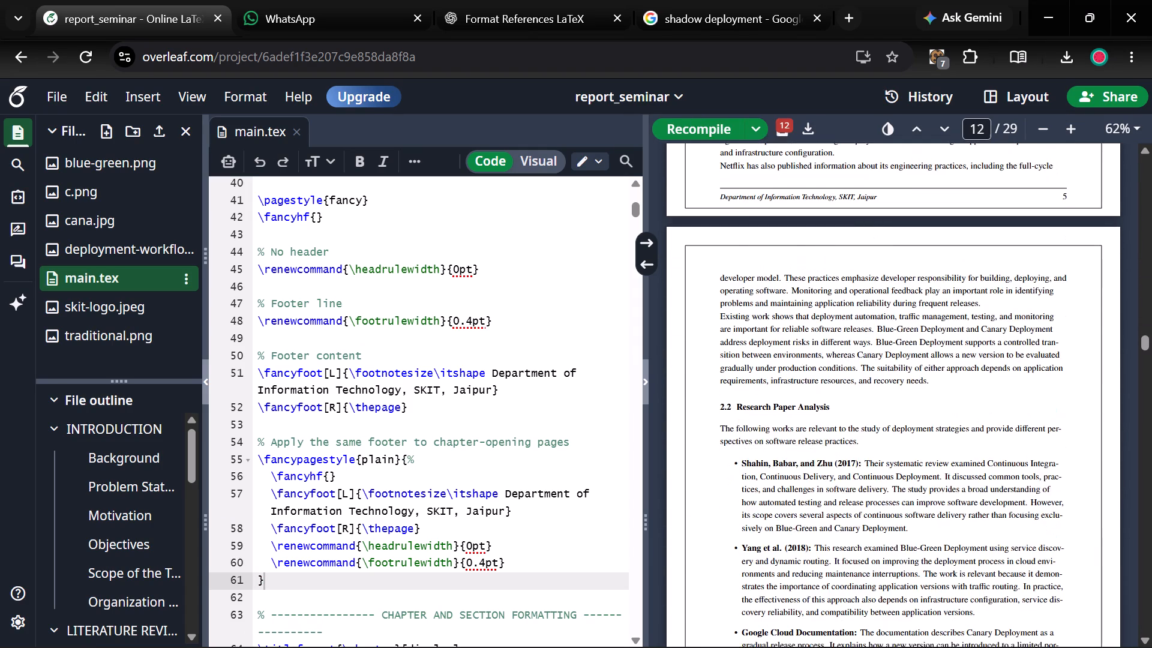
{"action": "scroll", "coordinate": [750, 308], "scroll_direction": "down", "scroll_amount": 1}
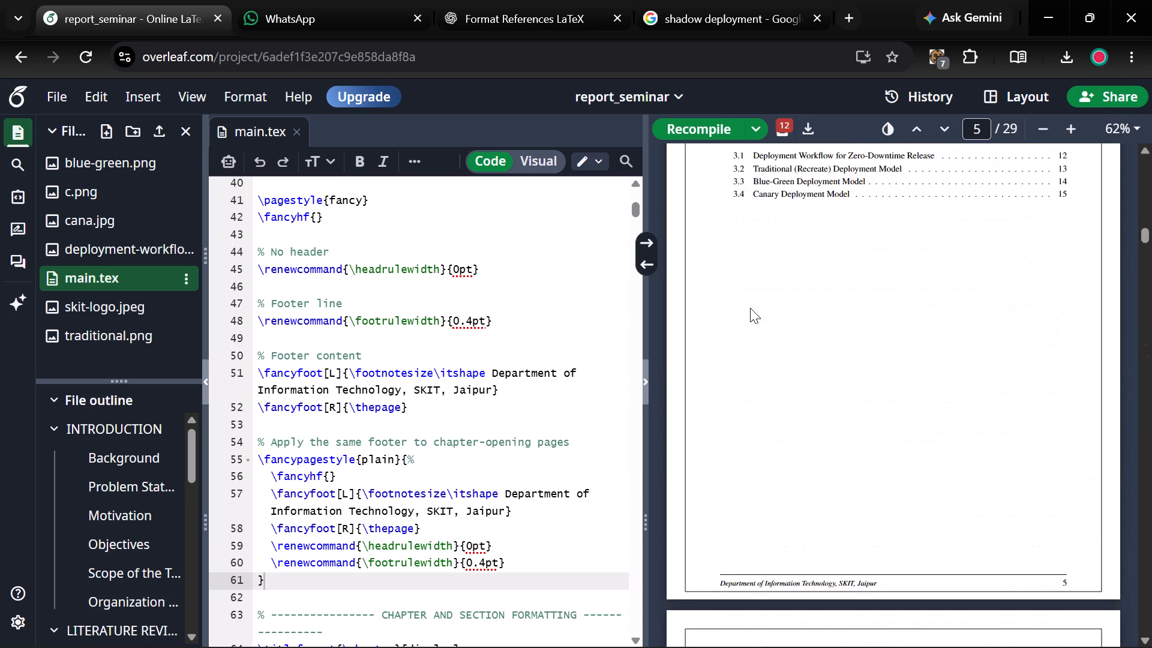
{"action": "scroll", "coordinate": [750, 308], "scroll_direction": "down", "scroll_amount": 6}
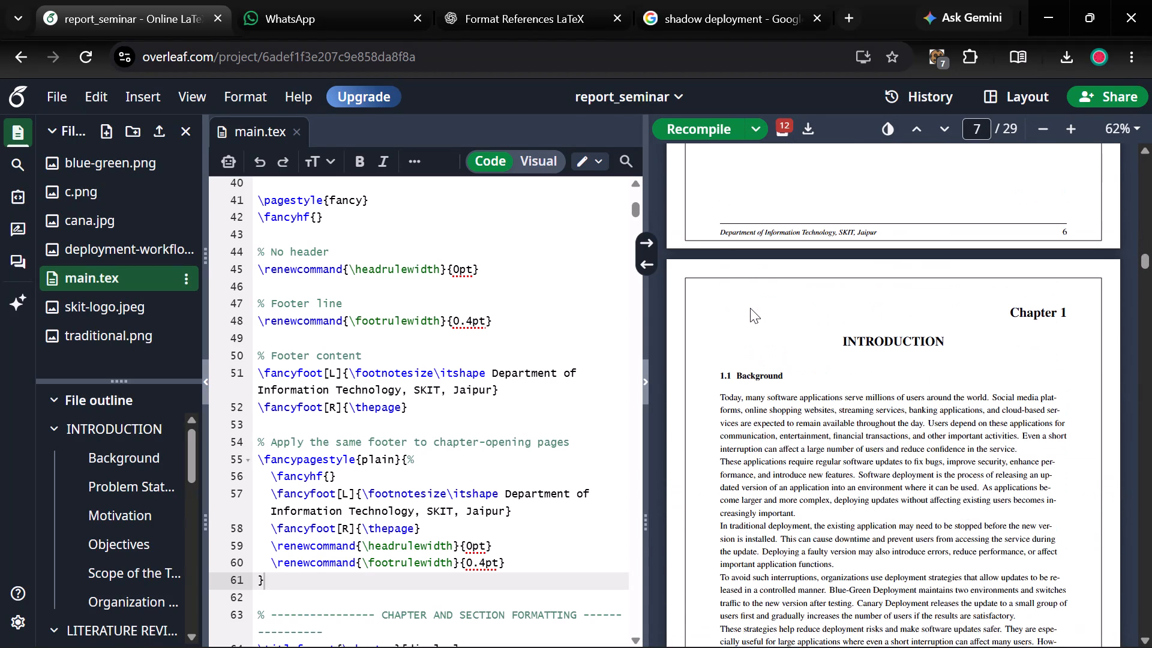
{"action": "scroll", "coordinate": [750, 308], "scroll_direction": "down", "scroll_amount": 3}
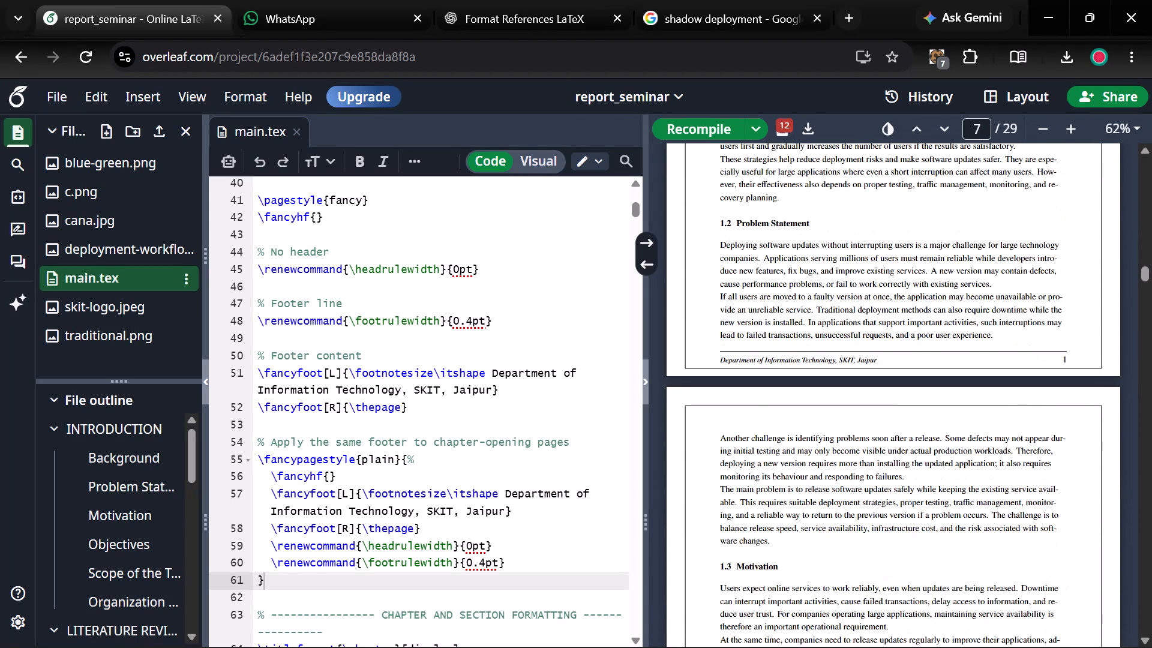
{"action": "scroll", "coordinate": [750, 308], "scroll_direction": "down", "scroll_amount": 5}
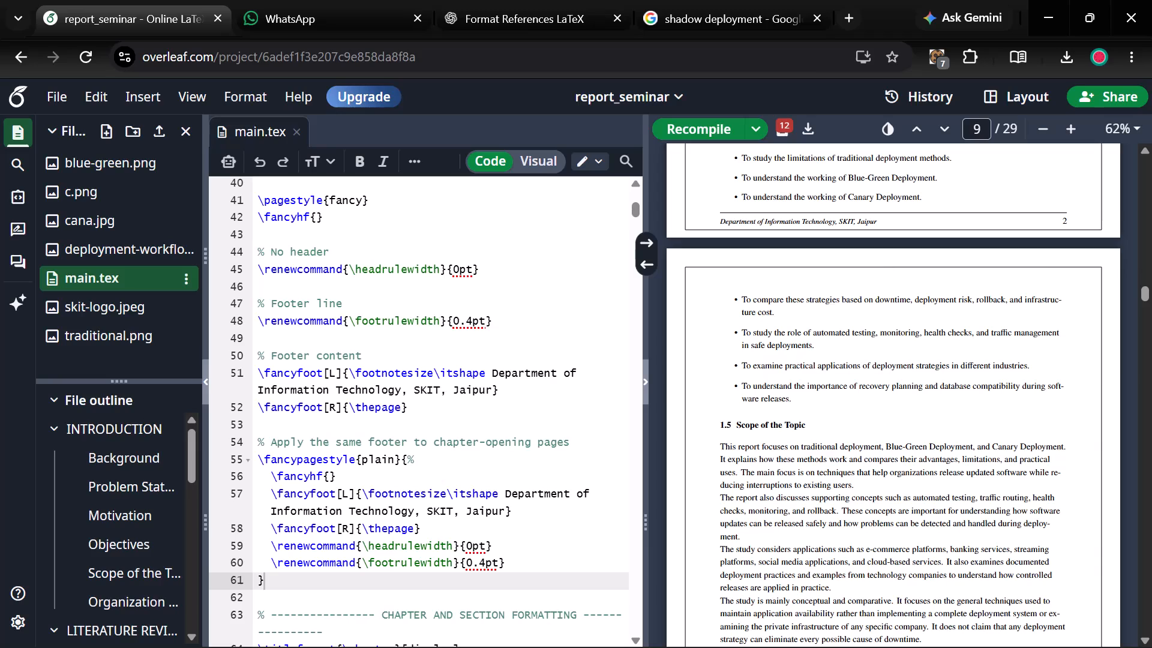
{"action": "scroll", "coordinate": [750, 308], "scroll_direction": "down", "scroll_amount": 9}
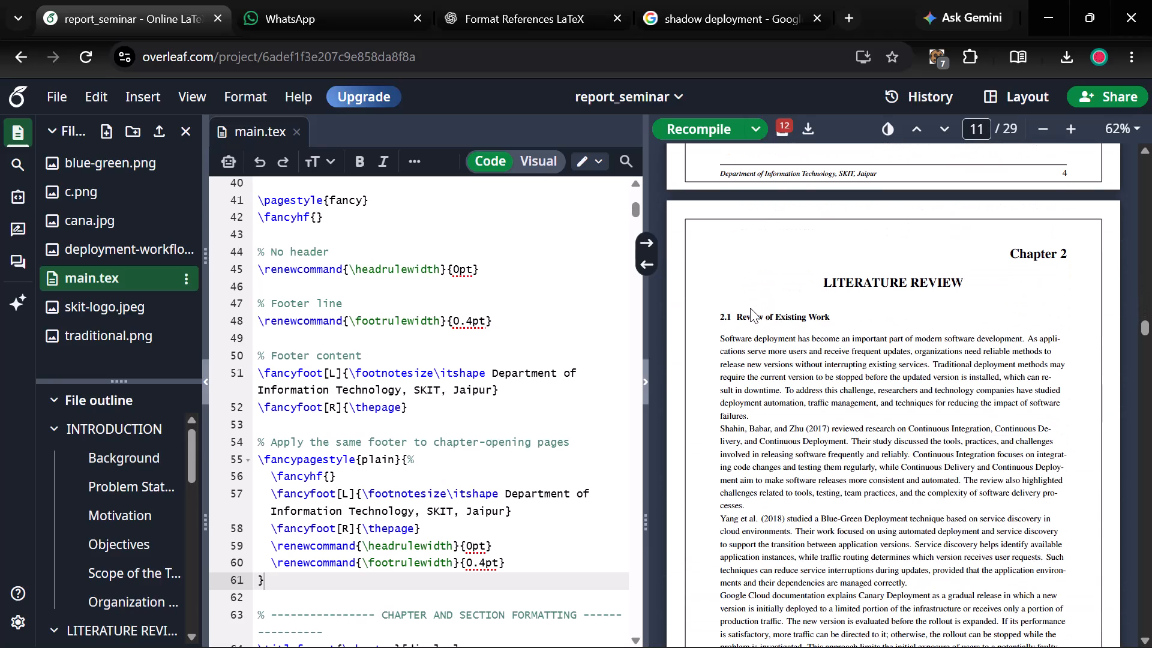
{"action": "scroll", "coordinate": [750, 308], "scroll_direction": "down", "scroll_amount": 1}
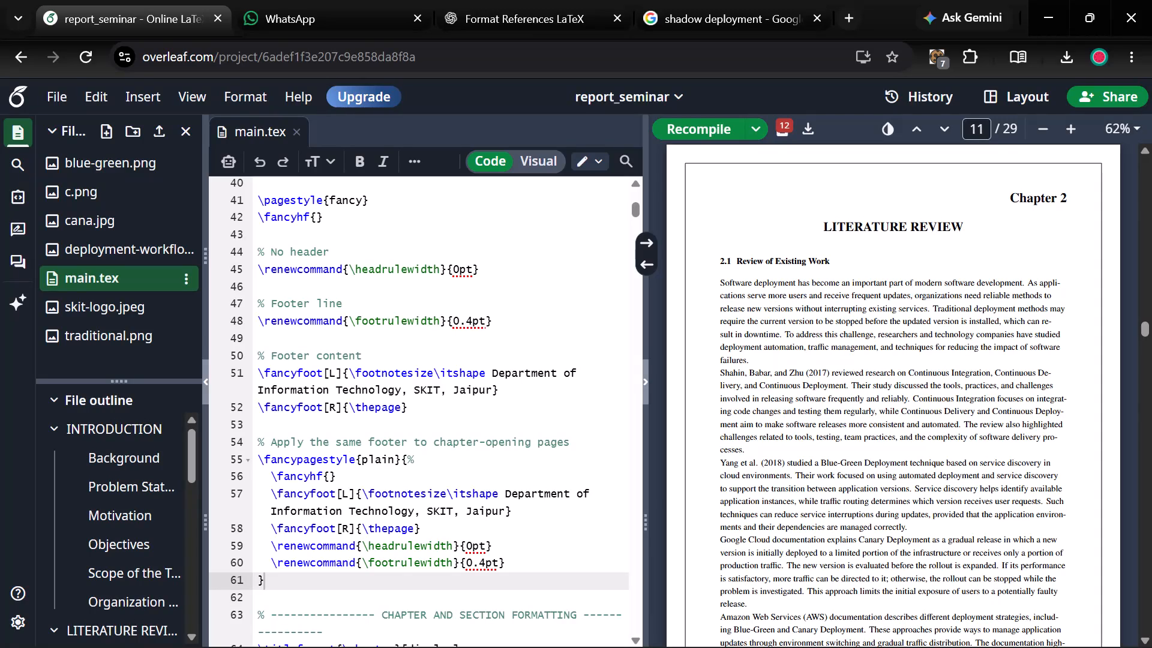
Review the whole compiled report from the title page to the References, checking the footer line and its spacing on each page.
{"action": "scroll", "coordinate": [750, 308], "scroll_direction": "up", "scroll_amount": 15}
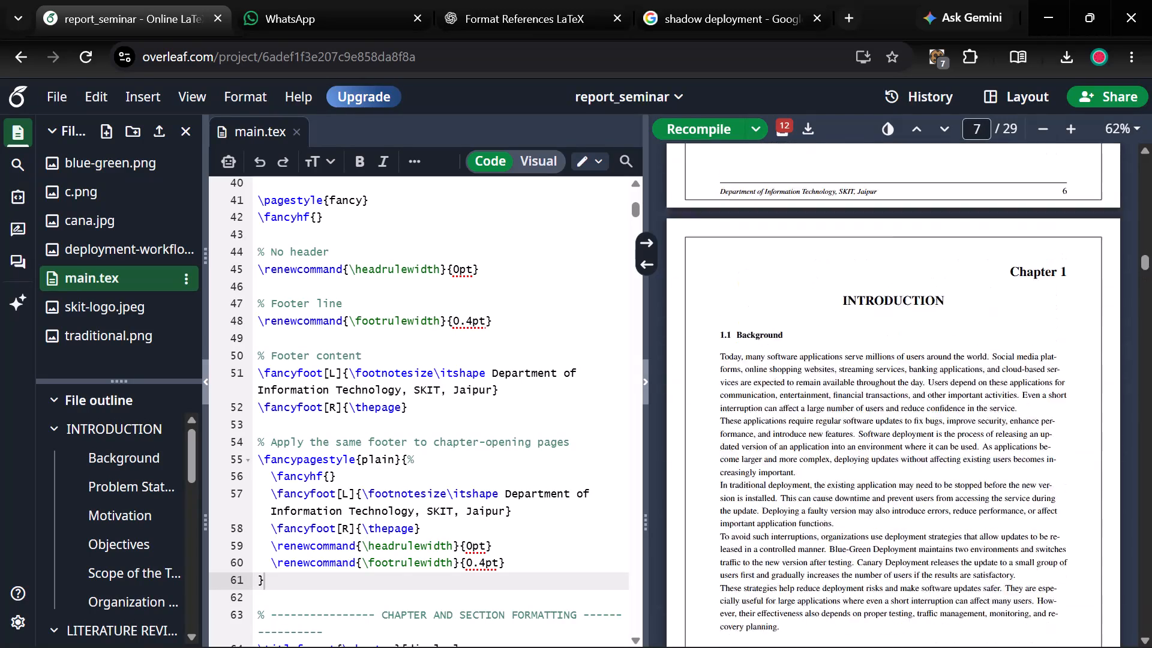
{"action": "scroll", "coordinate": [750, 308], "scroll_direction": "up", "scroll_amount": 7}
{"action": "scroll", "coordinate": [750, 308], "scroll_direction": "down", "scroll_amount": 2}
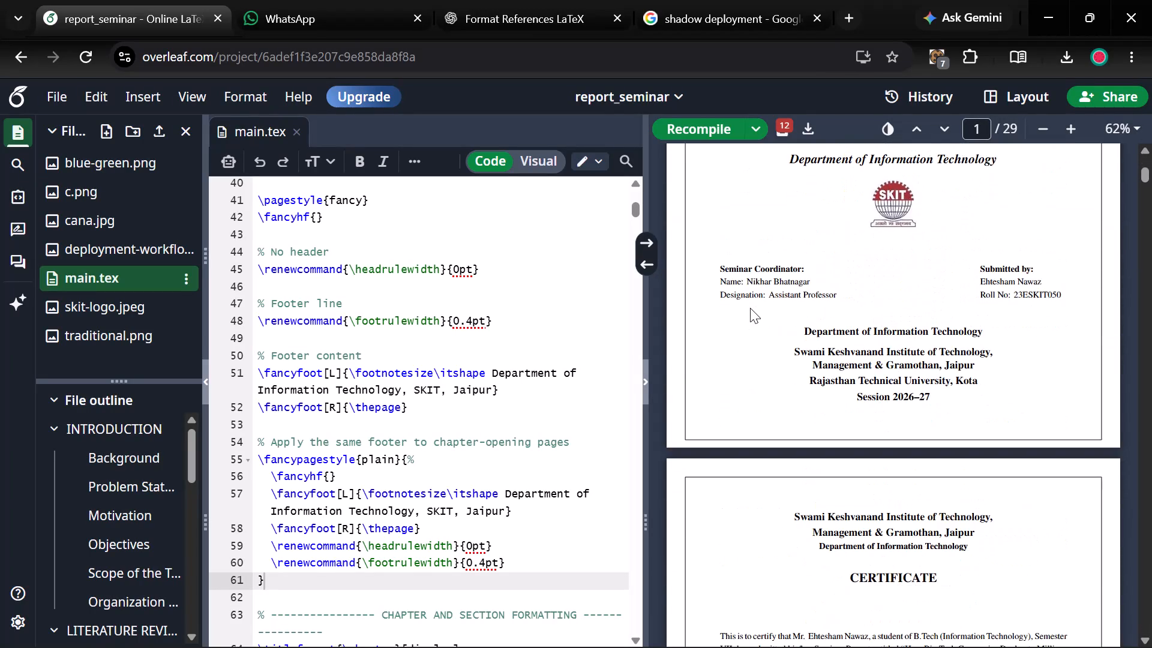
{"action": "scroll", "coordinate": [750, 308], "scroll_direction": "down", "scroll_amount": 6}
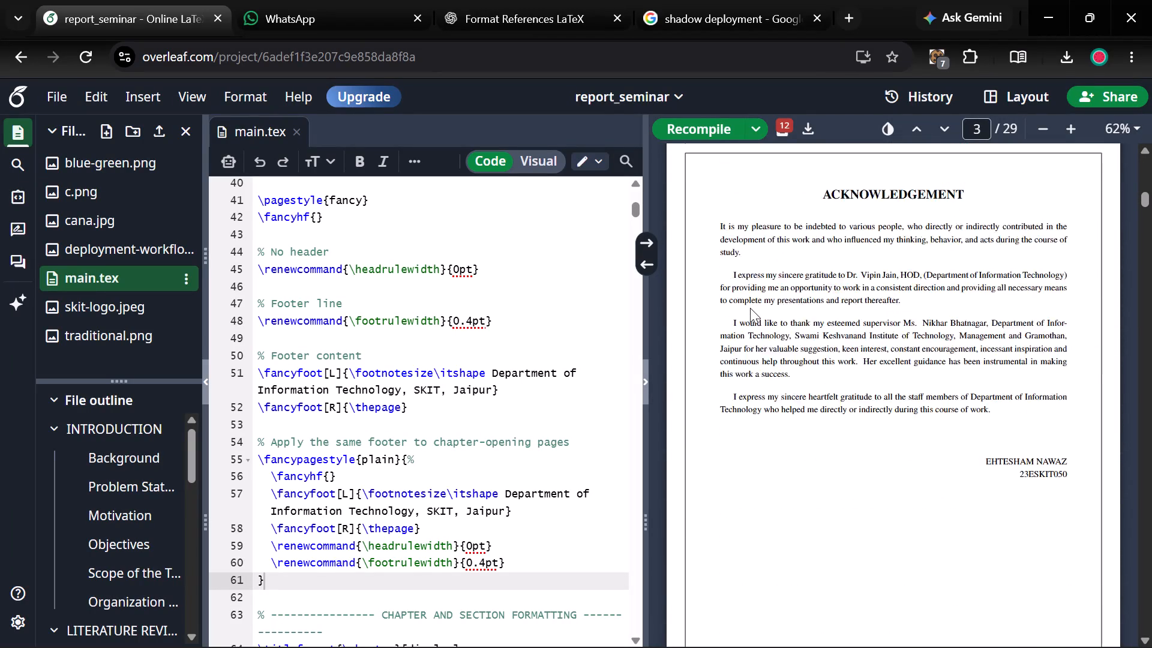
{"action": "scroll", "coordinate": [750, 308], "scroll_direction": "down", "scroll_amount": 8}
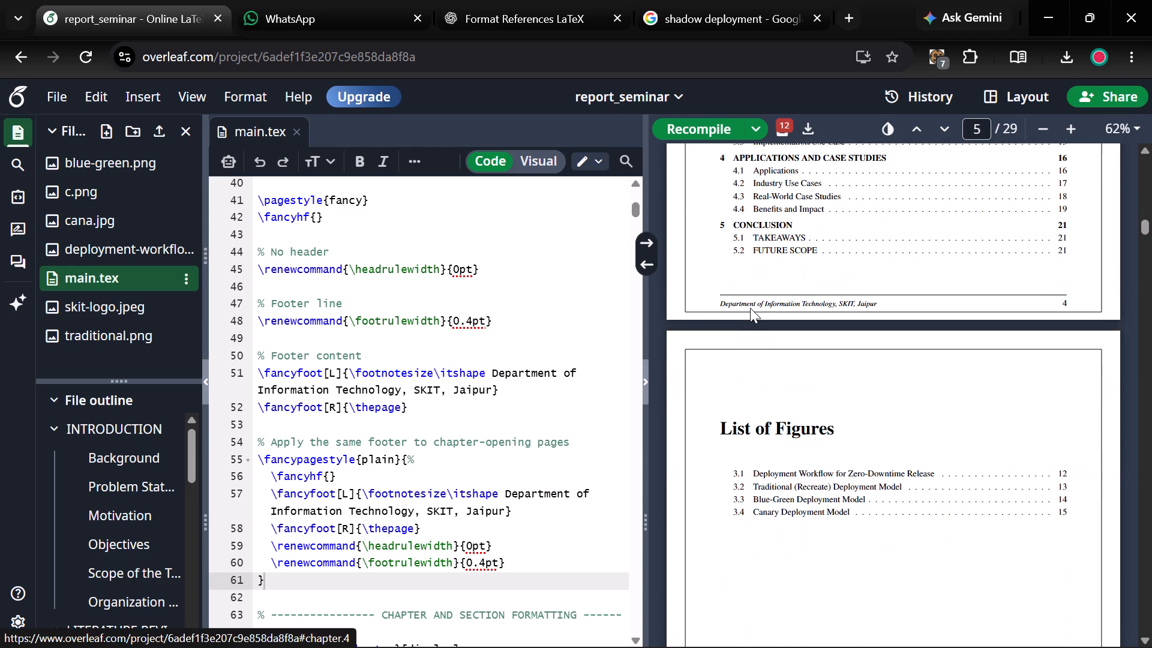
{"action": "scroll", "coordinate": [750, 308], "scroll_direction": "down", "scroll_amount": 8}
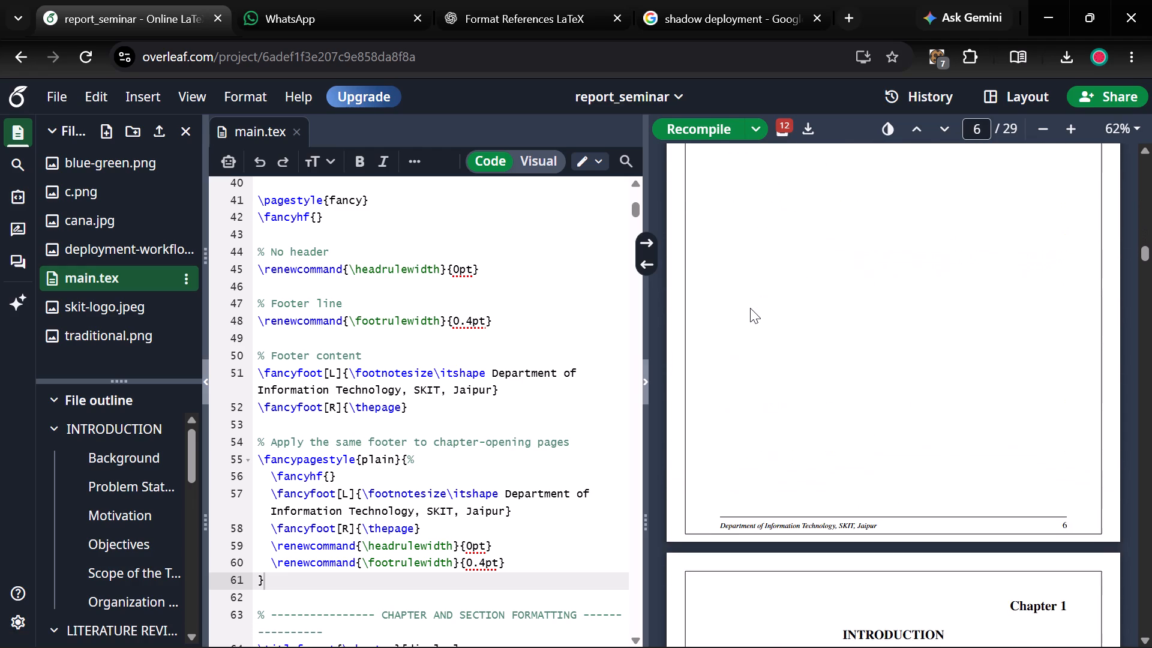
{"action": "scroll", "coordinate": [750, 308], "scroll_direction": "down", "scroll_amount": 8}
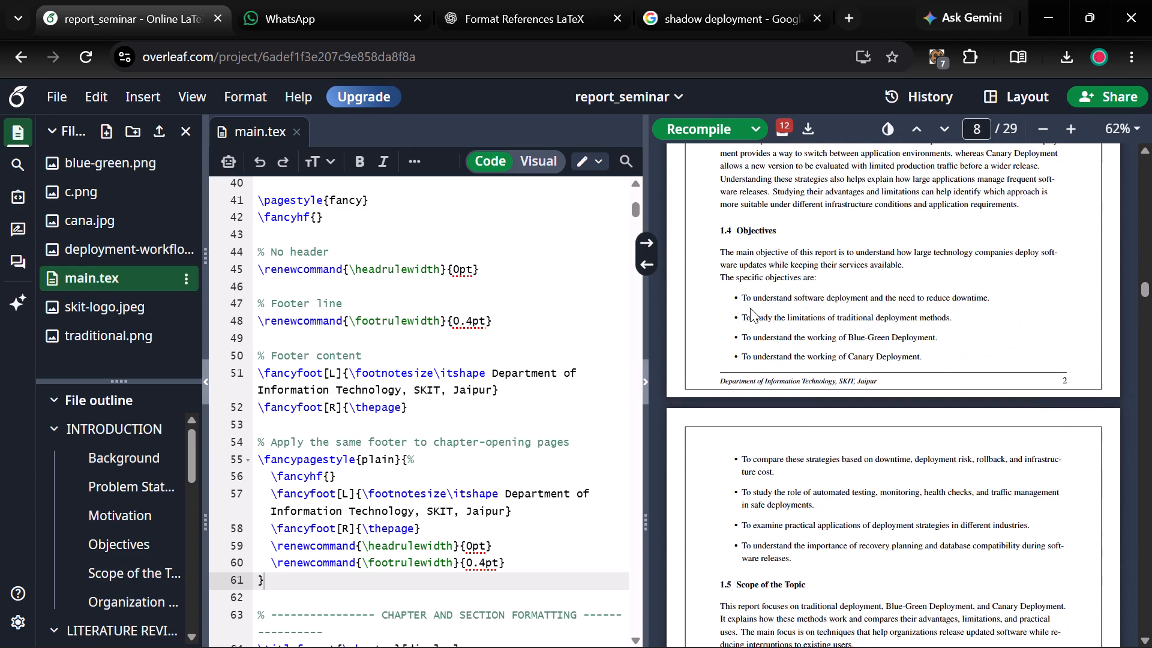
{"action": "scroll", "coordinate": [750, 308], "scroll_direction": "down", "scroll_amount": 8}
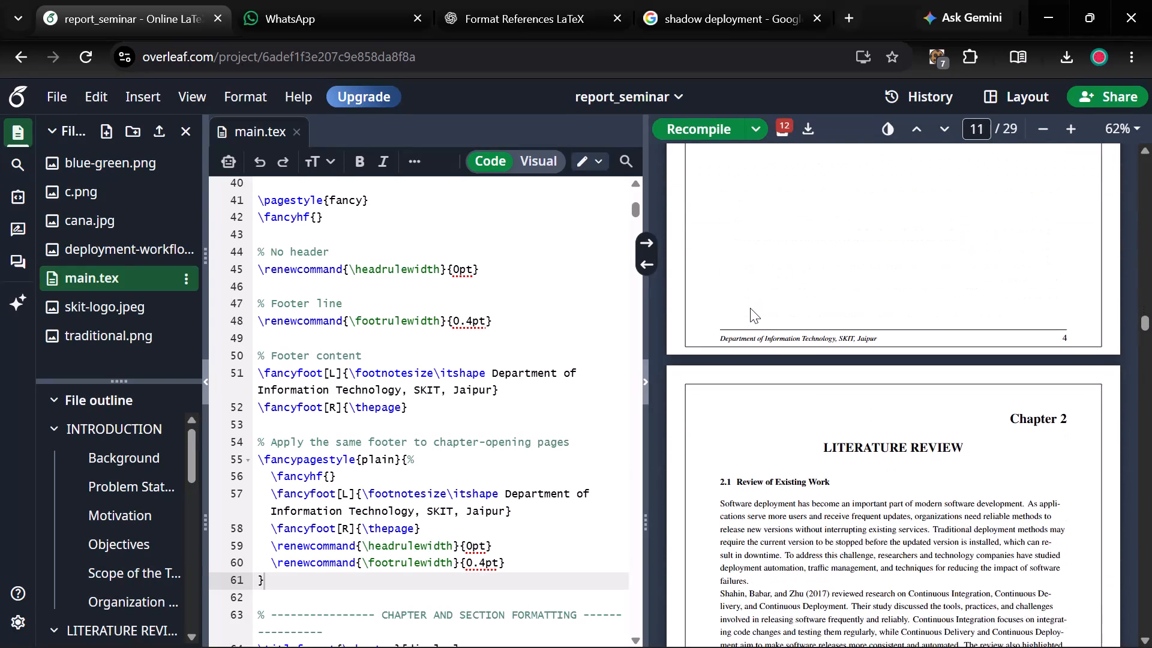
{"action": "scroll", "coordinate": [750, 308], "scroll_direction": "down", "scroll_amount": 7}
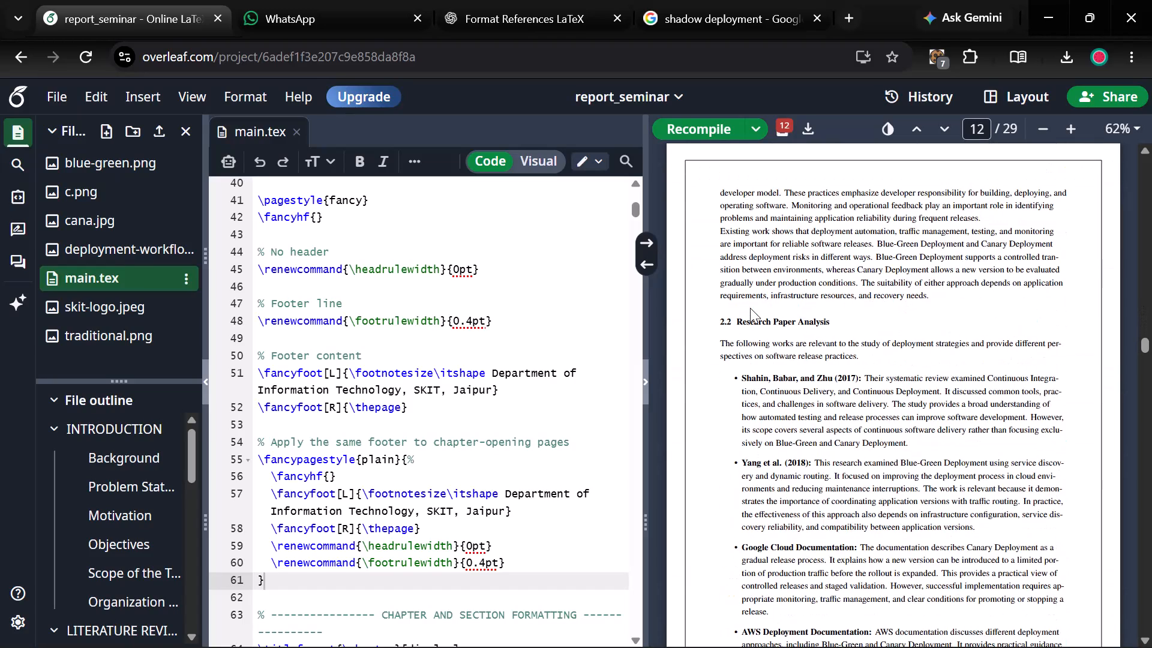
{"action": "scroll", "coordinate": [750, 308], "scroll_direction": "down", "scroll_amount": 14}
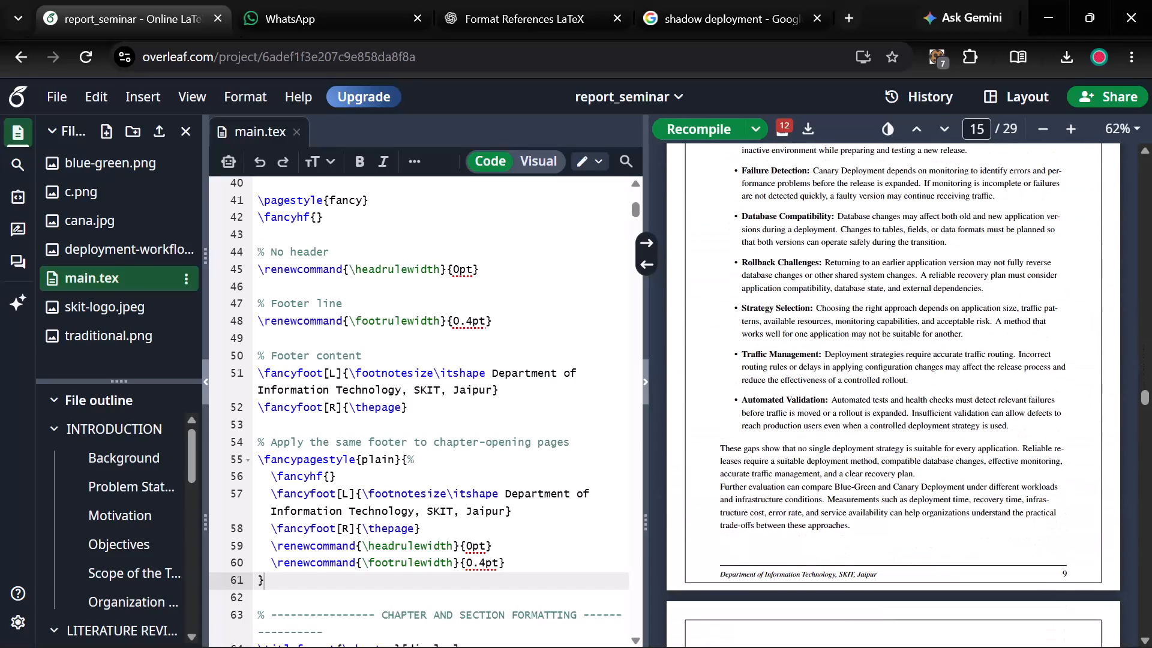
{"action": "scroll", "coordinate": [750, 308], "scroll_direction": "down", "scroll_amount": 6}
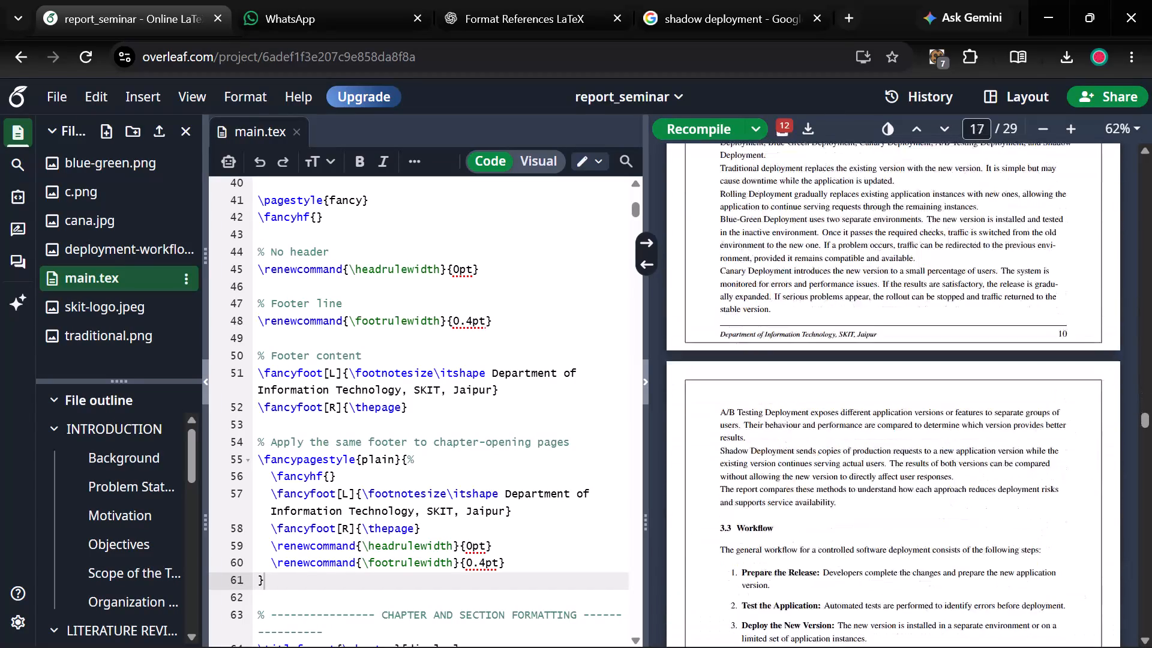
{"action": "scroll", "coordinate": [750, 308], "scroll_direction": "down", "scroll_amount": 6}
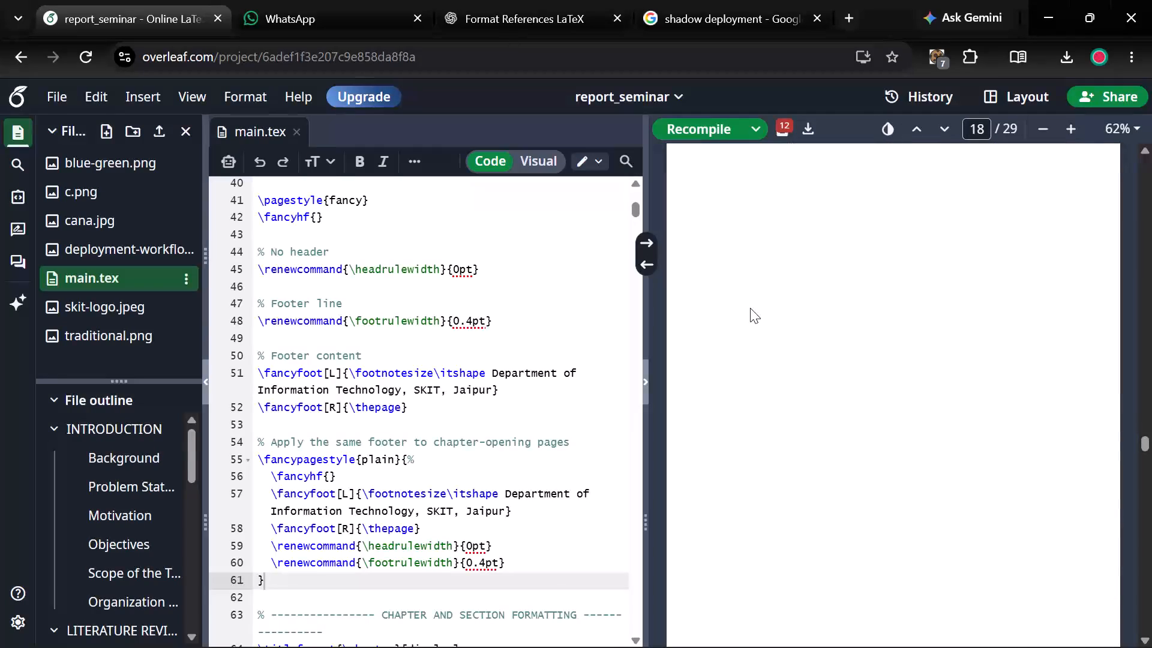
{"action": "scroll", "coordinate": [767, 306], "scroll_direction": "up", "scroll_amount": 2}
{"action": "scroll", "coordinate": [767, 306], "scroll_direction": "down", "scroll_amount": 1}
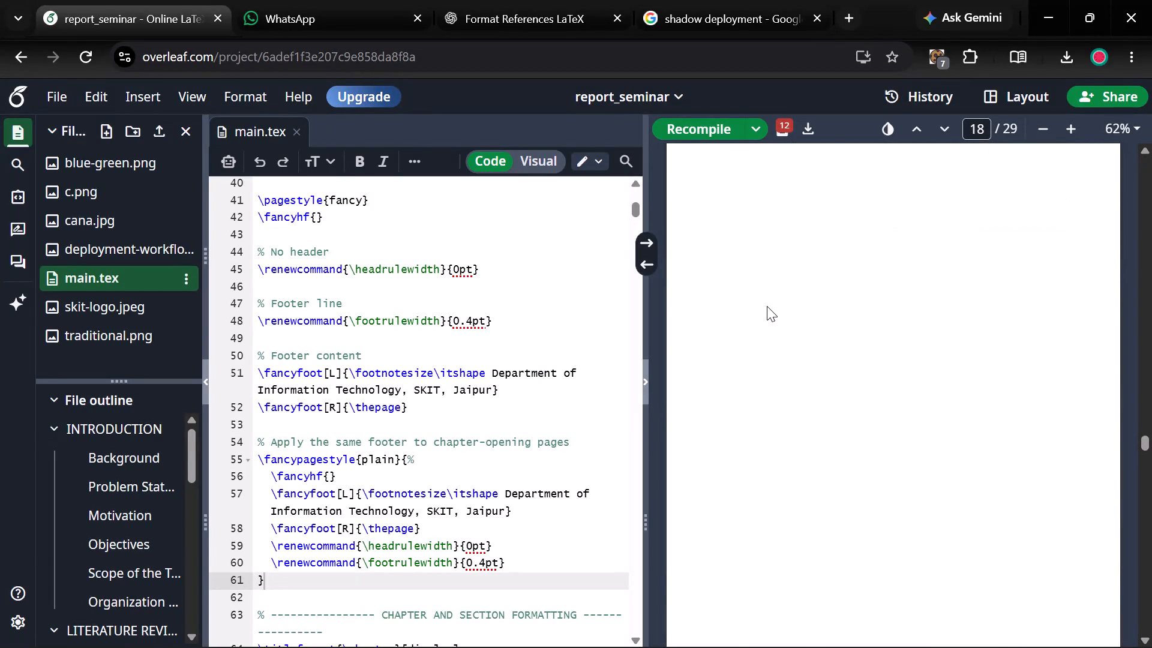
{"action": "scroll", "coordinate": [767, 306], "scroll_direction": "down", "scroll_amount": 11}
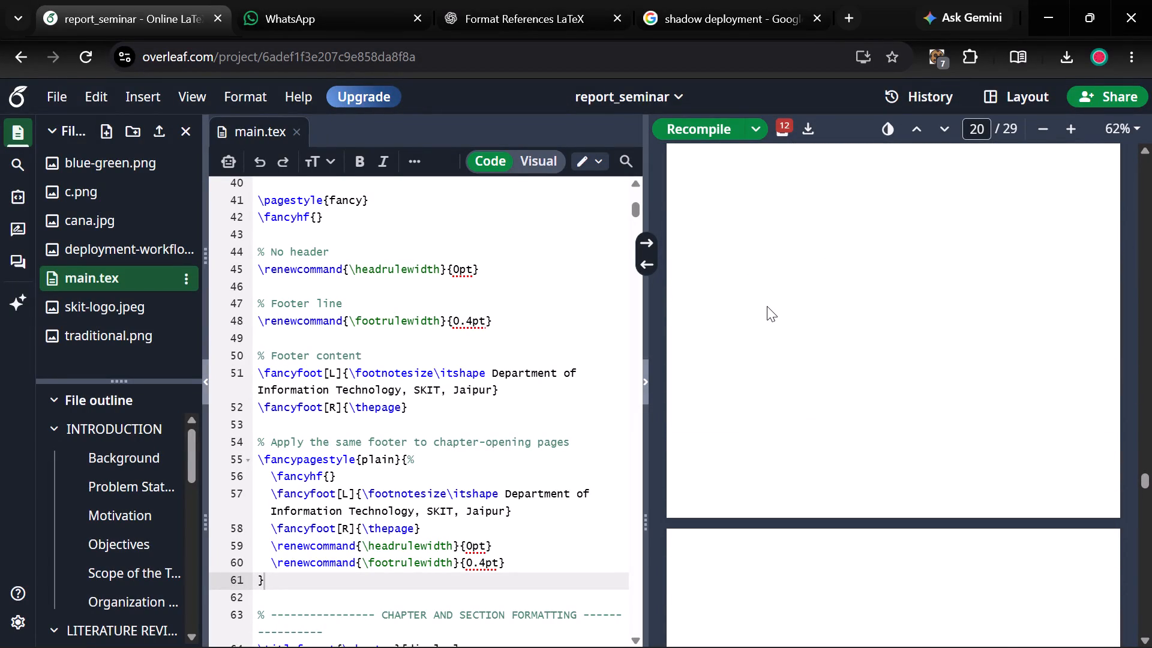
{"action": "scroll", "coordinate": [767, 306], "scroll_direction": "down", "scroll_amount": 14}
{"action": "scroll", "coordinate": [767, 306], "scroll_direction": "down", "scroll_amount": 8}
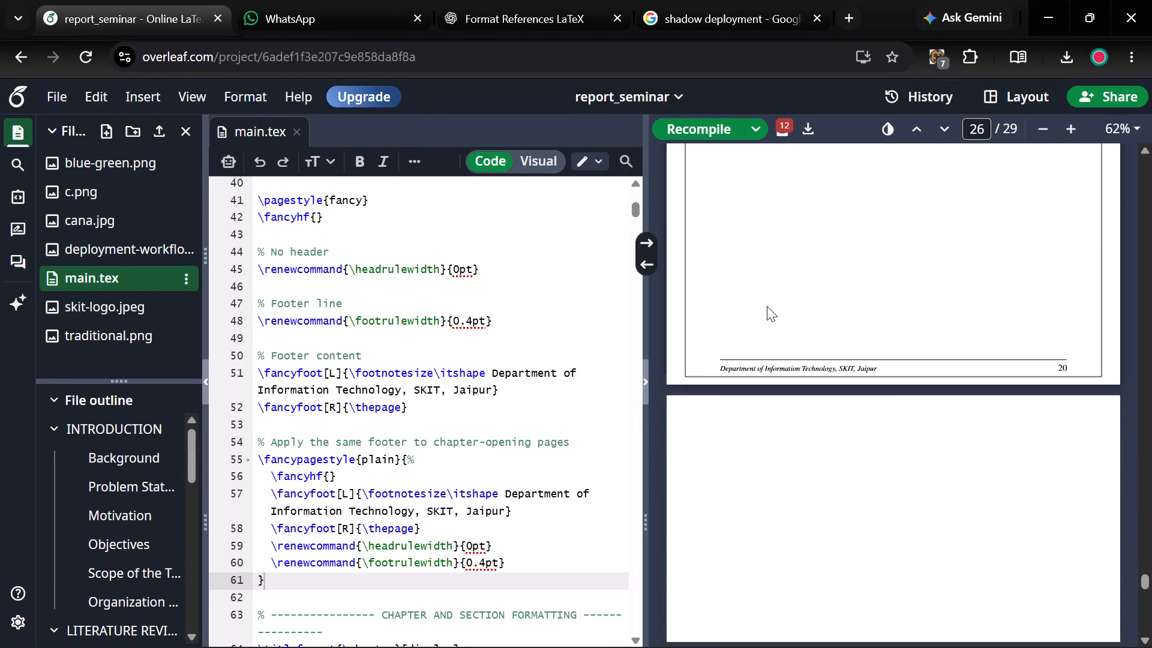
{"action": "scroll", "coordinate": [767, 306], "scroll_direction": "down", "scroll_amount": 9}
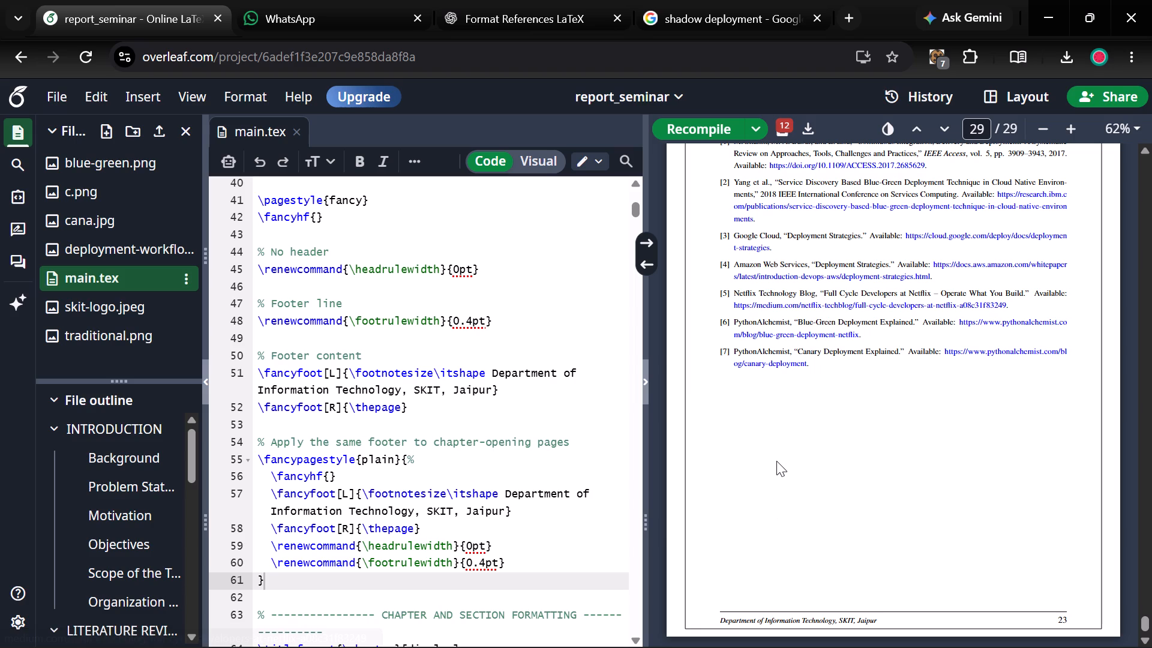
{"action": "scroll", "coordinate": [776, 461], "scroll_direction": "up", "scroll_amount": 1}
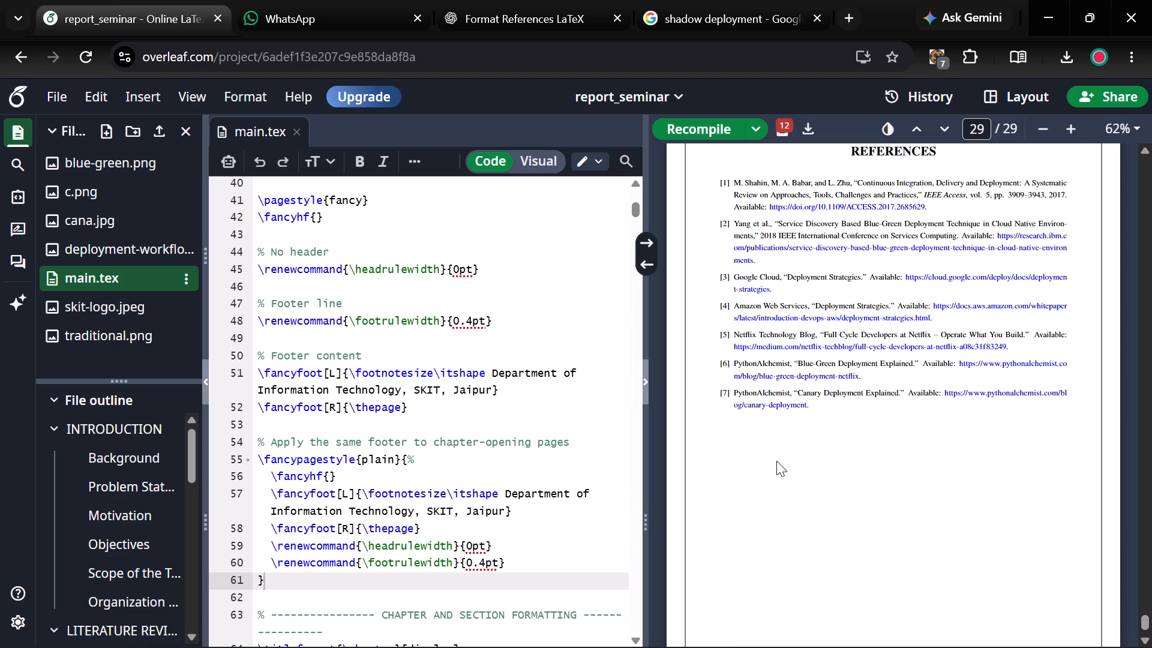
{"action": "scroll", "coordinate": [776, 461], "scroll_direction": "up", "scroll_amount": 1}
{"action": "scroll", "coordinate": [776, 461], "scroll_direction": "down", "scroll_amount": 4}
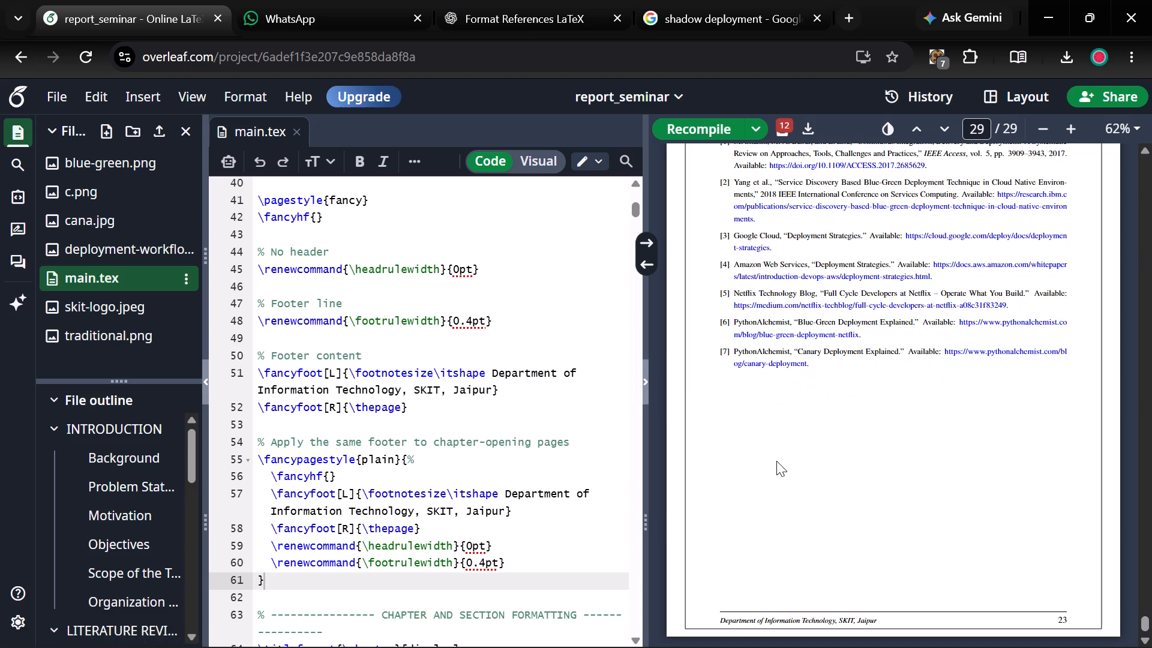
{"action": "scroll", "coordinate": [776, 461], "scroll_direction": "up", "scroll_amount": 4}
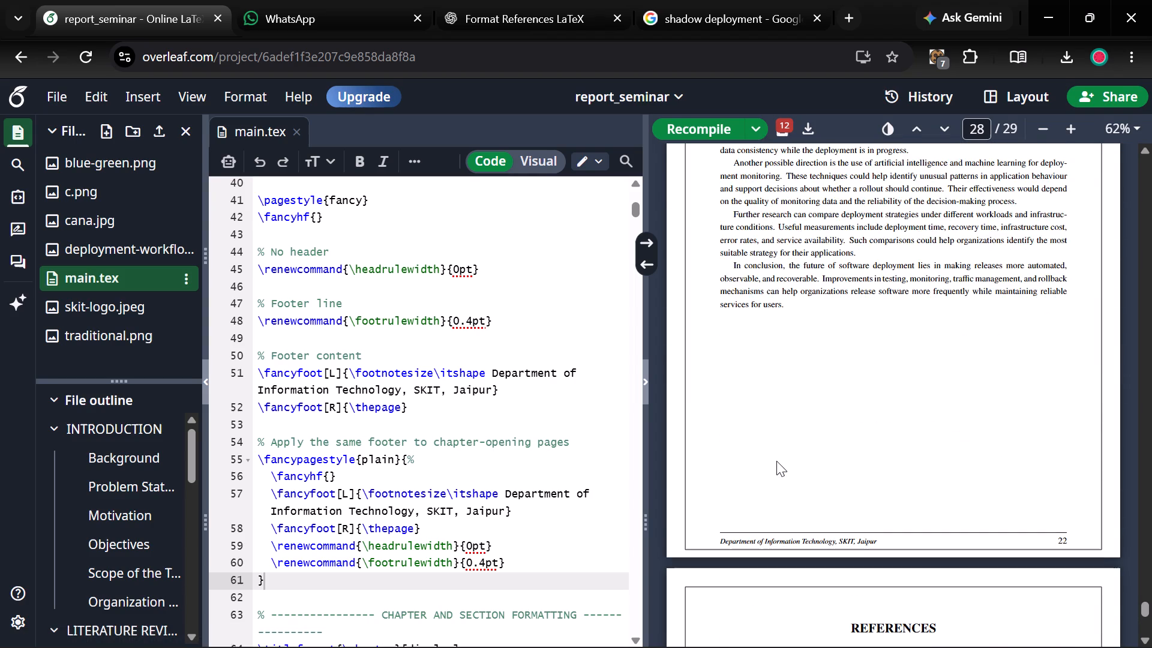
Review the report's title page in the PDF preview and examine the matching cover page source in main.tex, through the coordinator and submitter blocks.
{"action": "scroll", "coordinate": [776, 461], "scroll_direction": "up", "scroll_amount": 1}
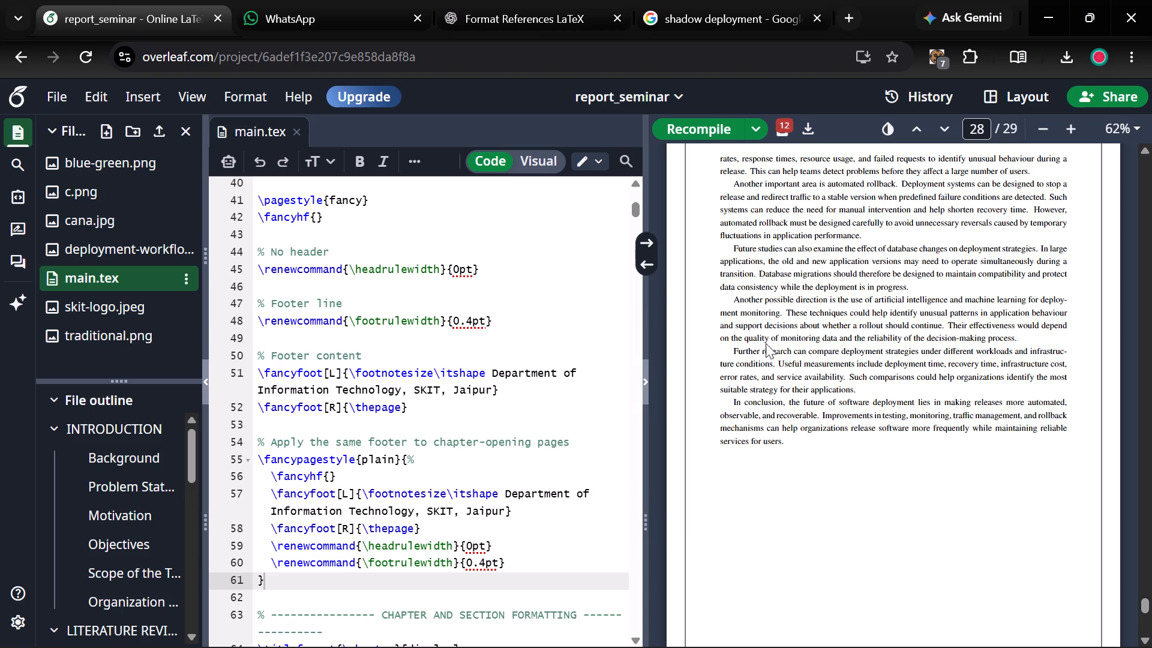
{"action": "scroll", "coordinate": [766, 343], "scroll_direction": "up", "scroll_amount": 20}
{"action": "scroll", "coordinate": [766, 343], "scroll_direction": "up", "scroll_amount": 20}
{"action": "scroll", "coordinate": [766, 343], "scroll_direction": "up", "scroll_amount": 20}
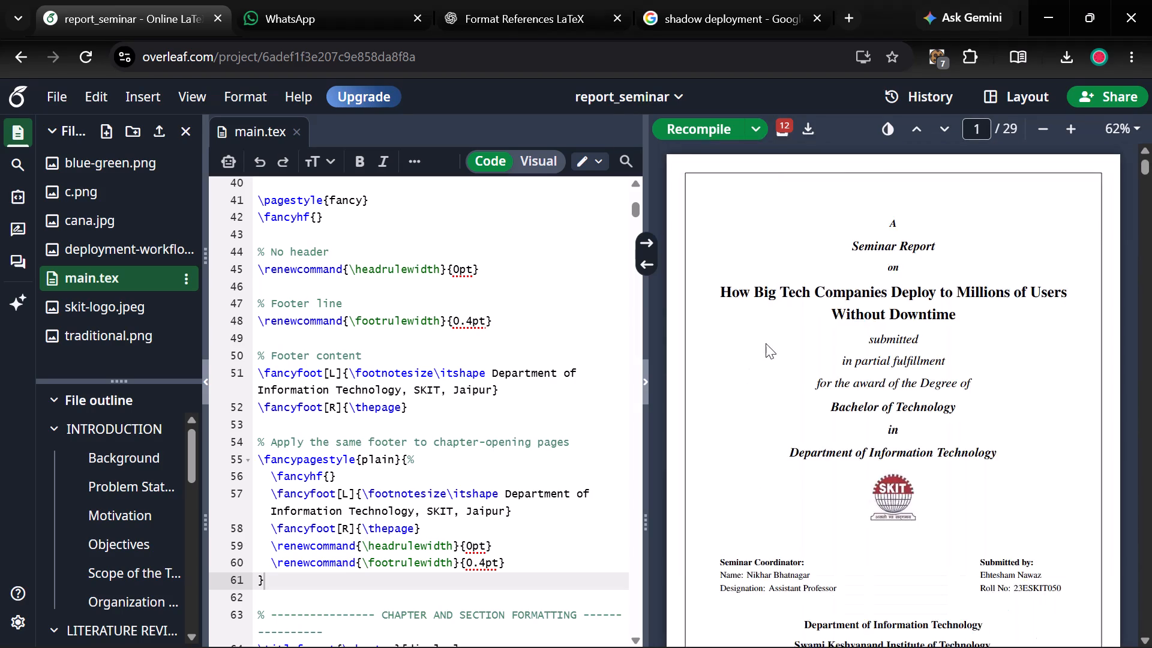
{"action": "scroll", "coordinate": [766, 343], "scroll_direction": "down", "scroll_amount": 1}
{"action": "scroll", "coordinate": [361, 332], "scroll_direction": "down", "scroll_amount": 4}
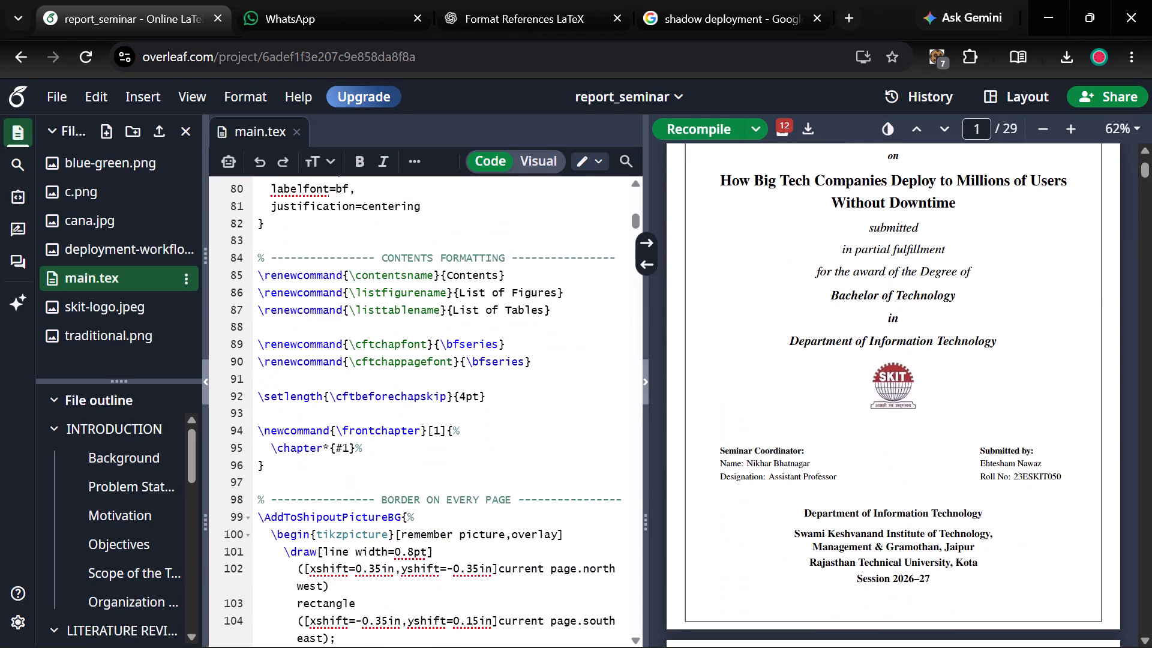
{"action": "scroll", "coordinate": [361, 332], "scroll_direction": "down", "scroll_amount": 3}
{"action": "scroll", "coordinate": [361, 332], "scroll_direction": "up", "scroll_amount": 1}
{"action": "scroll", "coordinate": [361, 332], "scroll_direction": "down", "scroll_amount": 1}
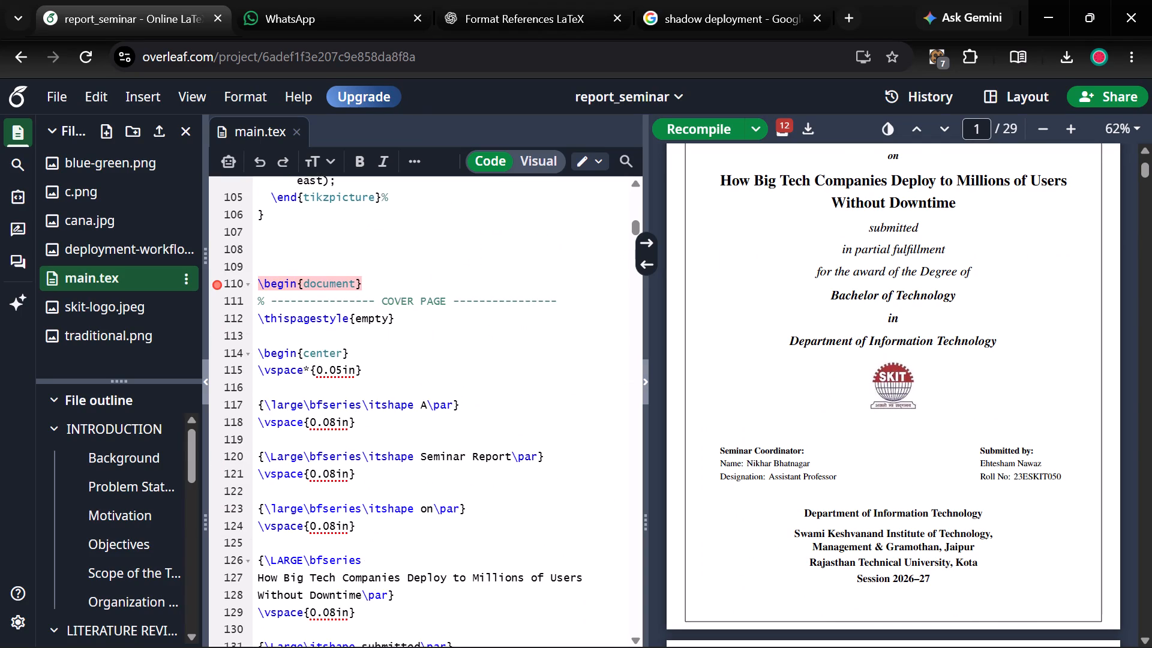
{"action": "scroll", "coordinate": [361, 332], "scroll_direction": "down", "scroll_amount": 4}
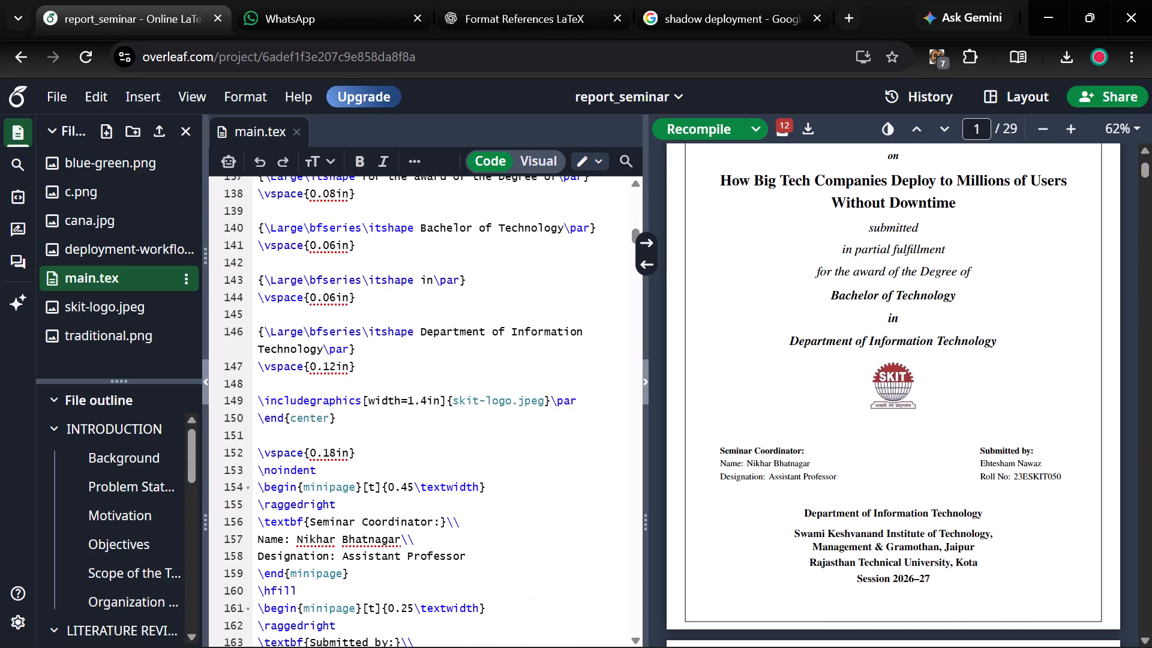
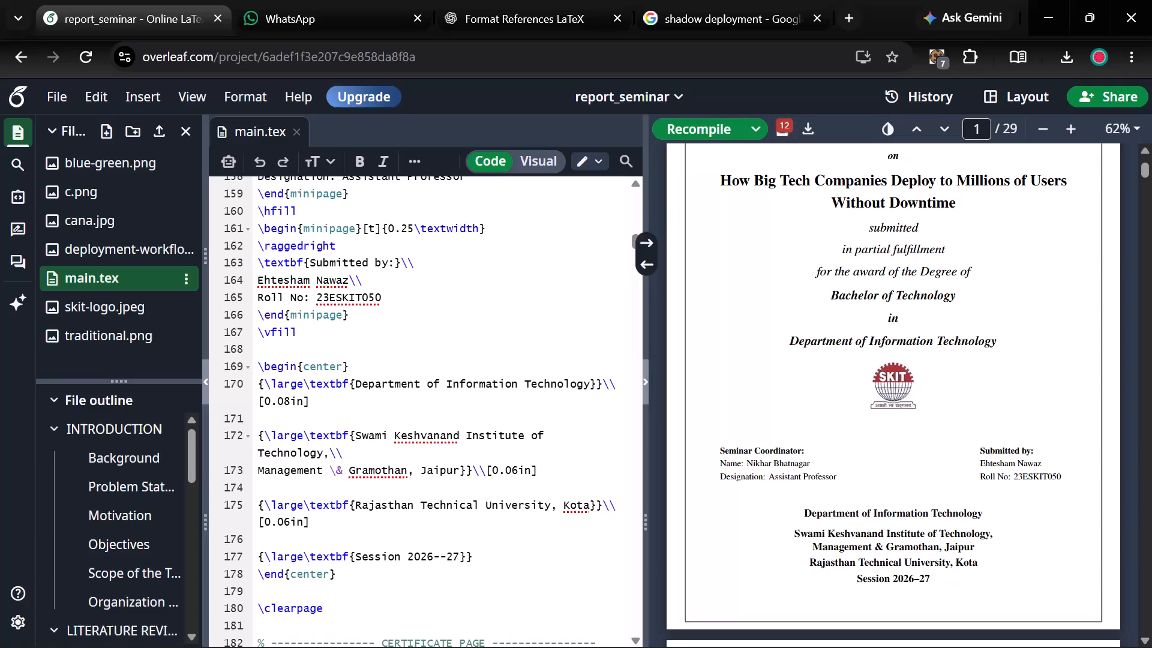
Set the width of the skit-logo.jpeg image on the cover page to 1.6in in main.tex.
{"action": "scroll", "coordinate": [416, 400], "scroll_direction": "down", "scroll_amount": 1}
{"action": "scroll", "coordinate": [416, 400], "scroll_direction": "up", "scroll_amount": 1}
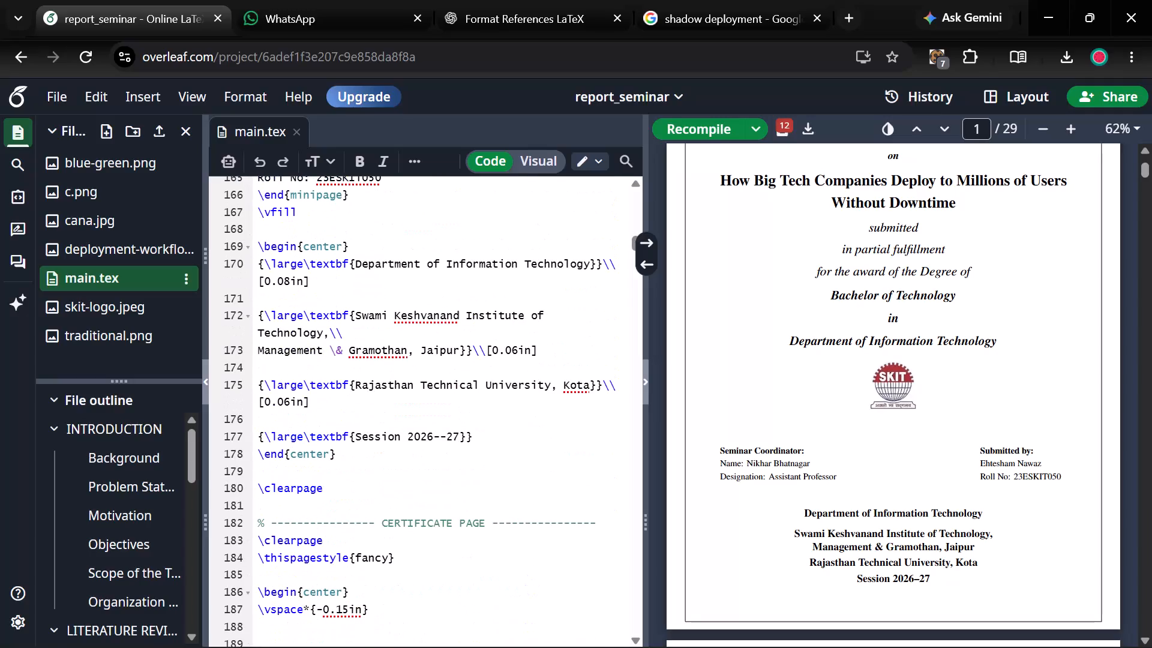
{"action": "scroll", "coordinate": [416, 400], "scroll_direction": "up", "scroll_amount": 1}
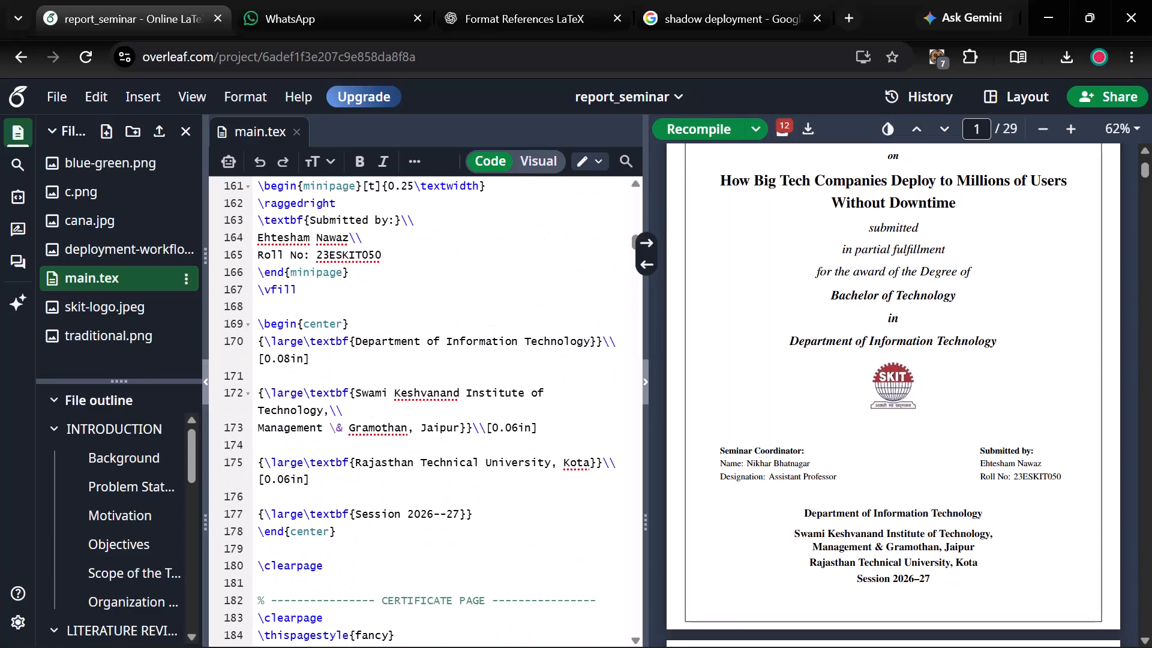
{"action": "scroll", "coordinate": [416, 400], "scroll_direction": "up", "scroll_amount": 3}
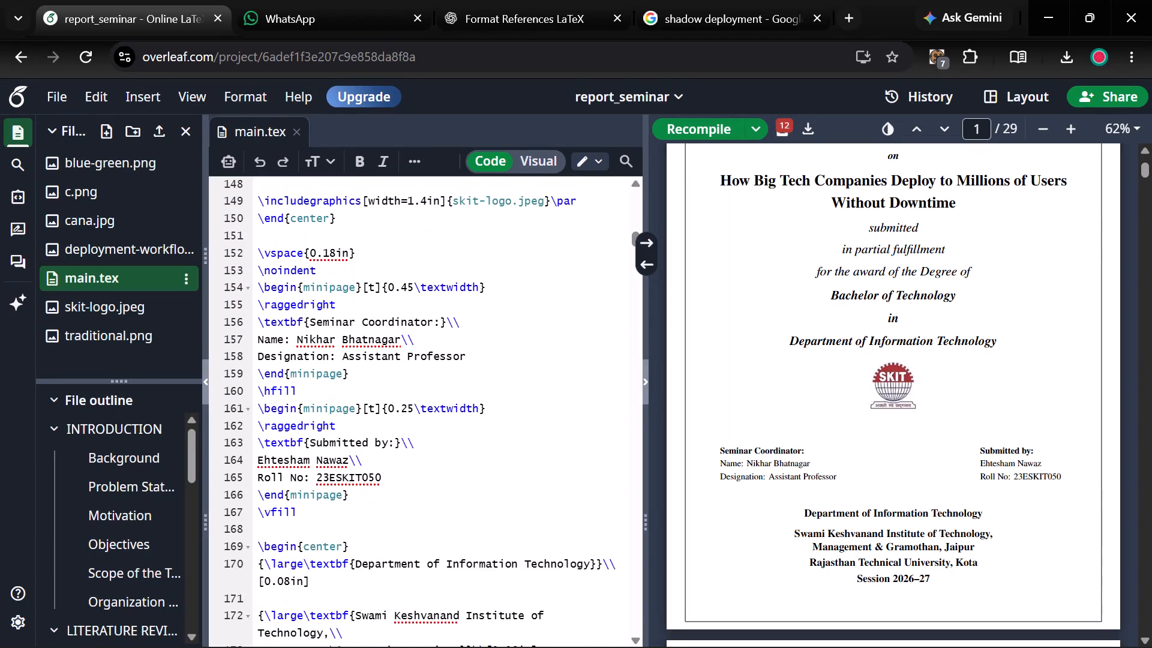
{"action": "scroll", "coordinate": [416, 400], "scroll_direction": "up", "scroll_amount": 3}
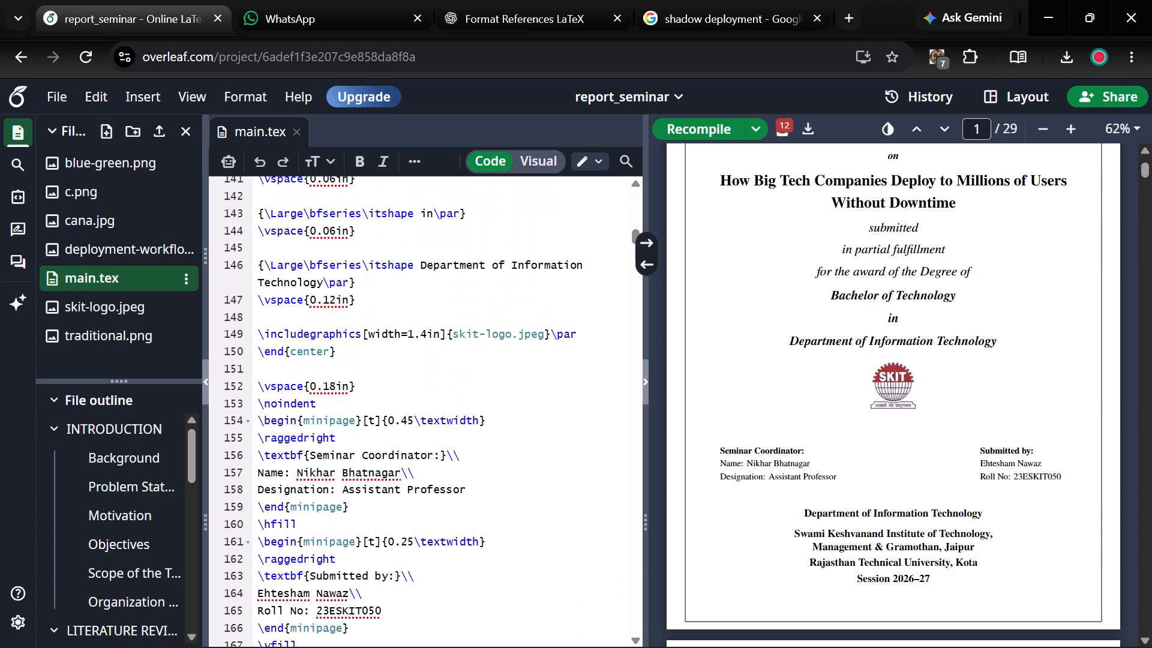
{"action": "left_click", "coordinate": [427, 335]}
{"action": "key", "text": "BackSpace"}
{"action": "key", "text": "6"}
Recompile the report to apply the edited logo width on the title page.
{"action": "left_click", "coordinate": [710, 124]}
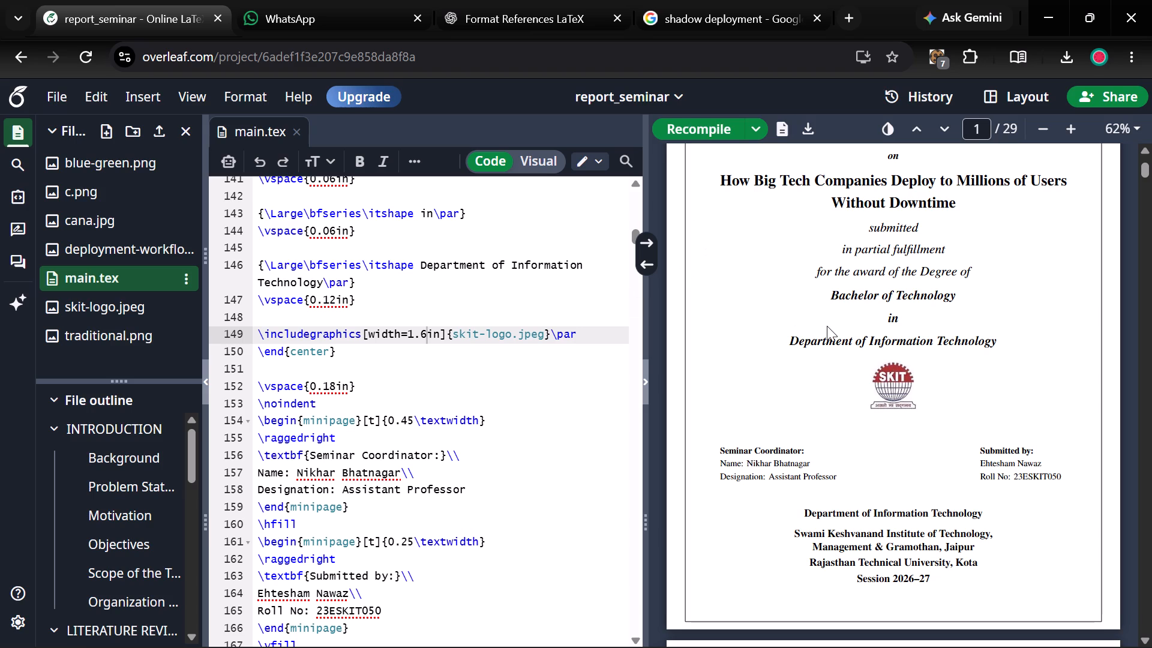
Examine the recompiled PDF from the title page logo through the certificate to the Contents page.
{"action": "scroll", "coordinate": [827, 326], "scroll_direction": "down", "scroll_amount": 4}
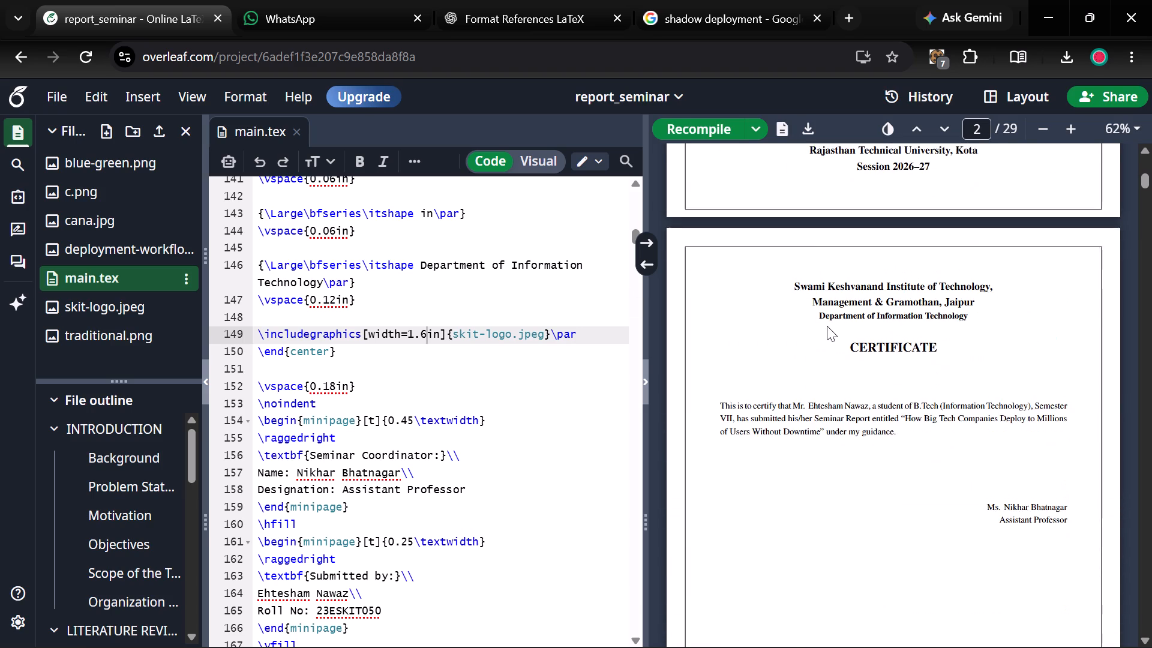
{"action": "scroll", "coordinate": [827, 326], "scroll_direction": "down", "scroll_amount": 6}
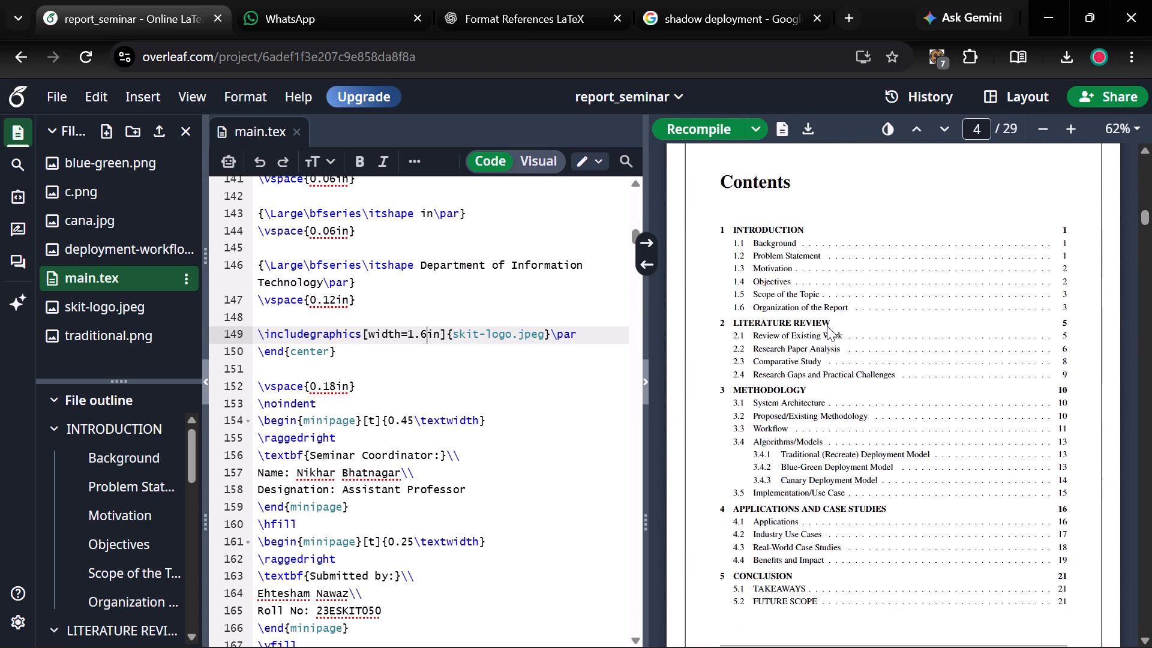
{"action": "scroll", "coordinate": [827, 326], "scroll_direction": "down", "scroll_amount": 3}
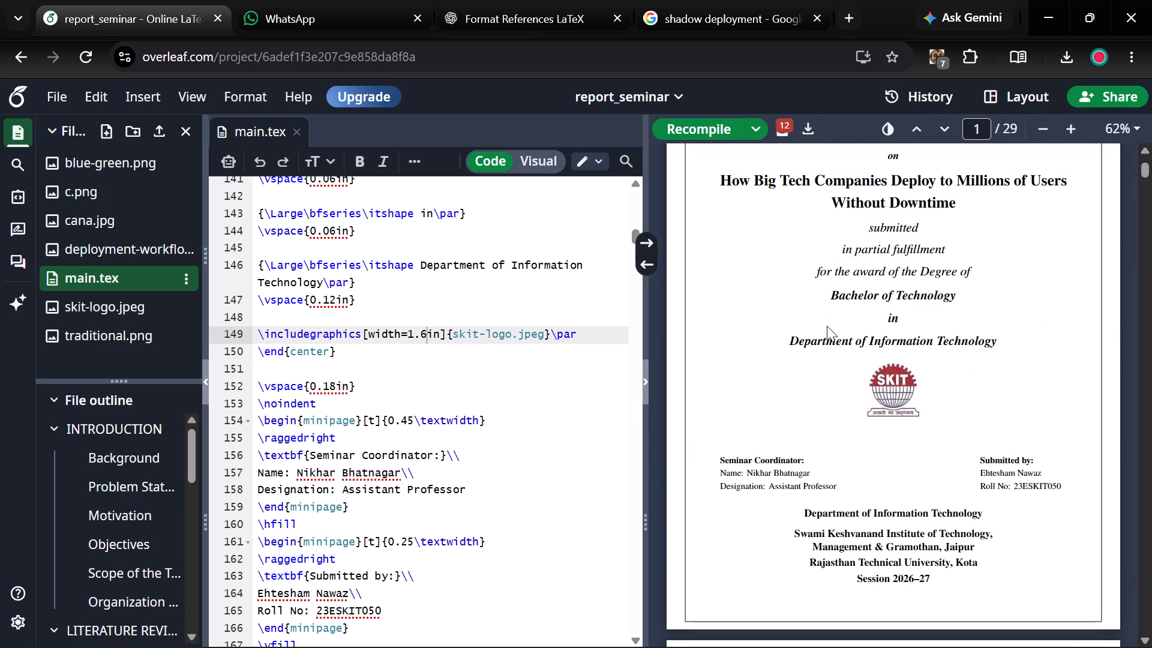
{"action": "scroll", "coordinate": [827, 326], "scroll_direction": "down", "scroll_amount": 1}
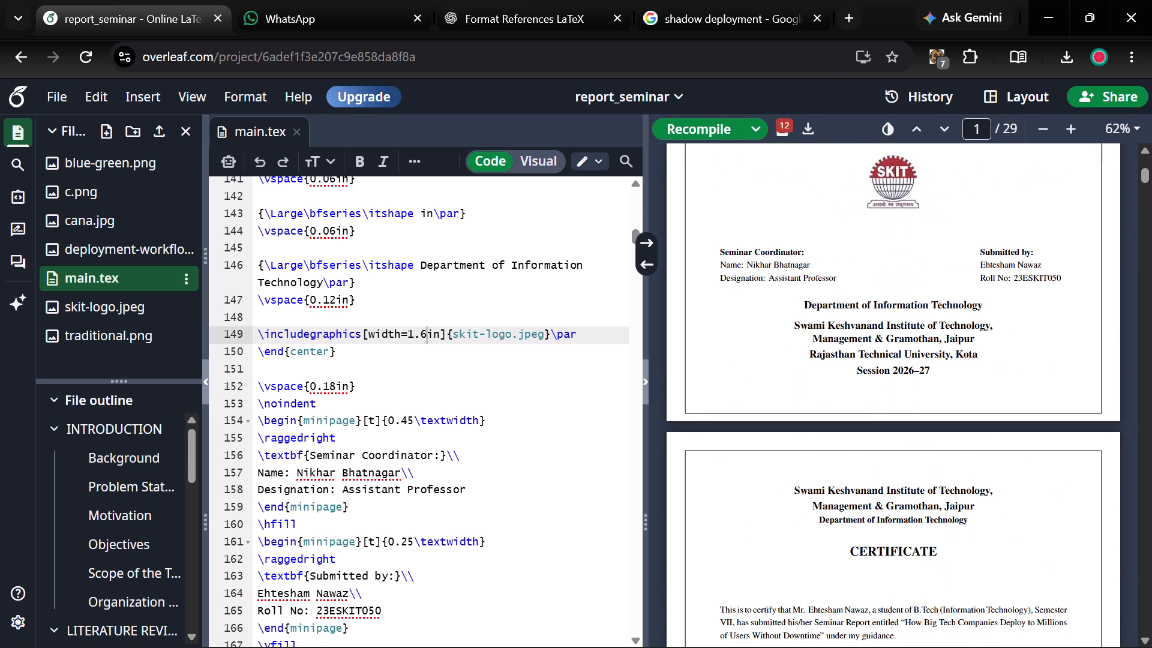
{"action": "scroll", "coordinate": [827, 326], "scroll_direction": "down", "scroll_amount": 8}
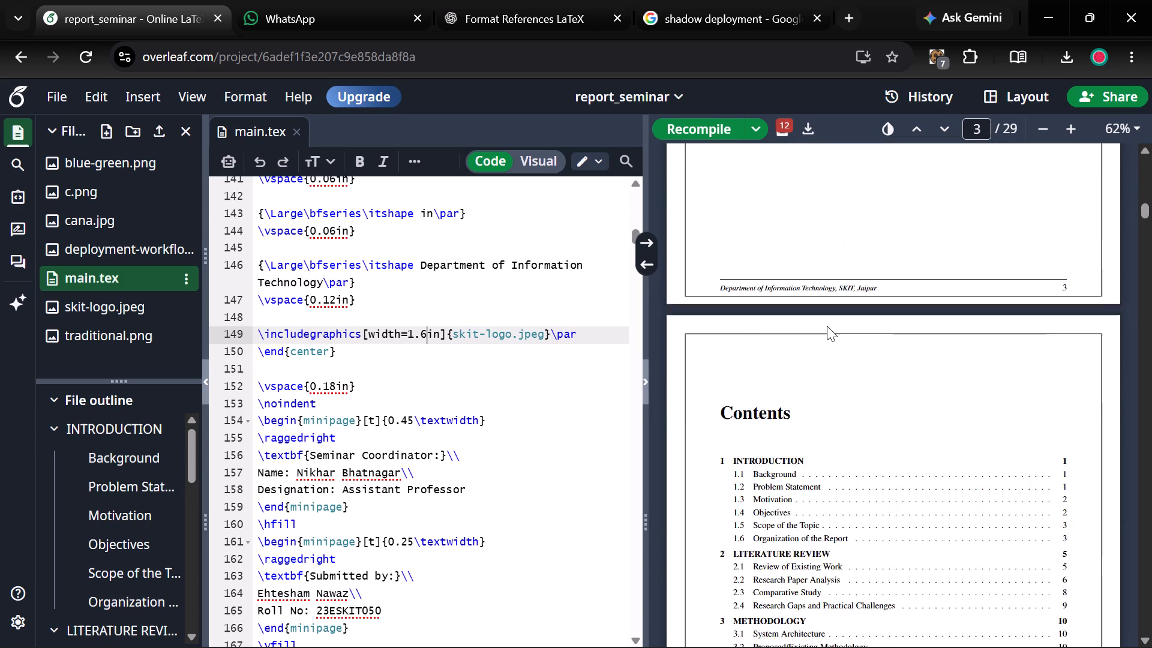
Review the Contents page and its footer down to the List of Figures in the recompiled PDF.
{"action": "scroll", "coordinate": [827, 326], "scroll_direction": "down", "scroll_amount": 4}
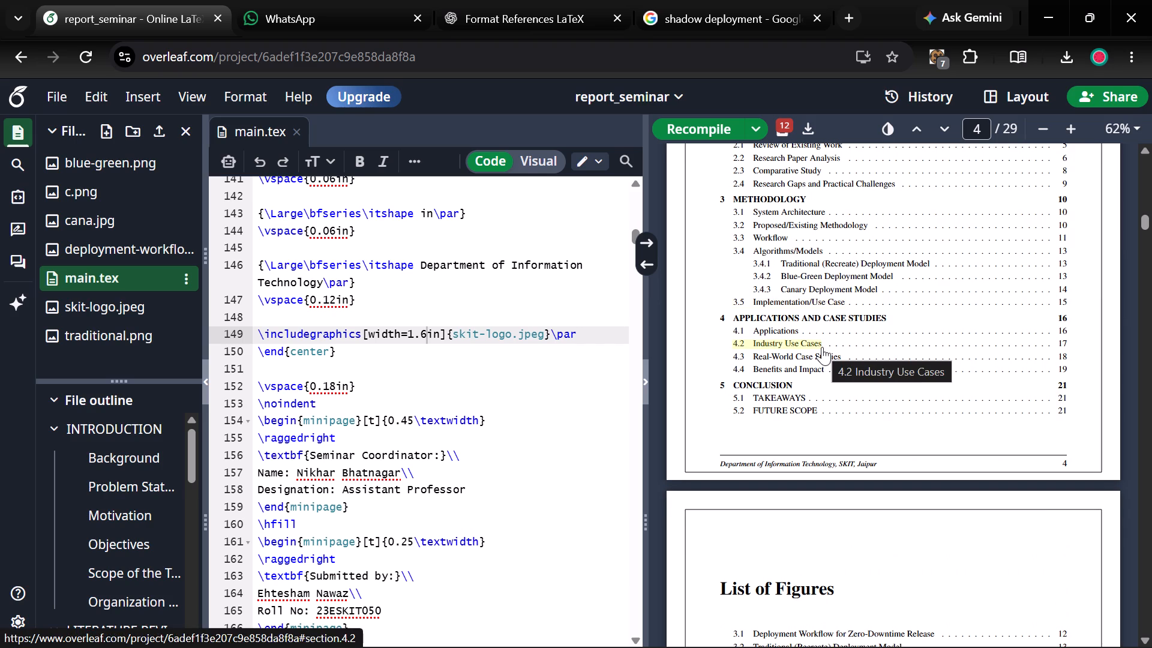
{"action": "scroll", "coordinate": [822, 347], "scroll_direction": "down", "scroll_amount": 1}
{"action": "scroll", "coordinate": [822, 347], "scroll_direction": "up", "scroll_amount": 1}
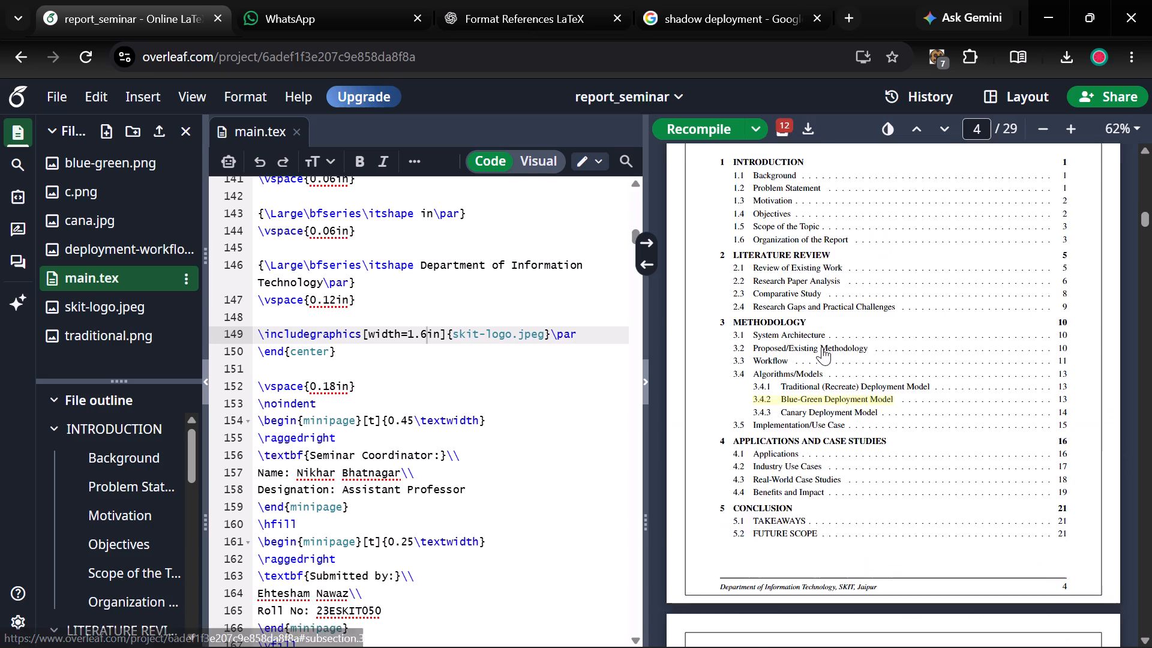
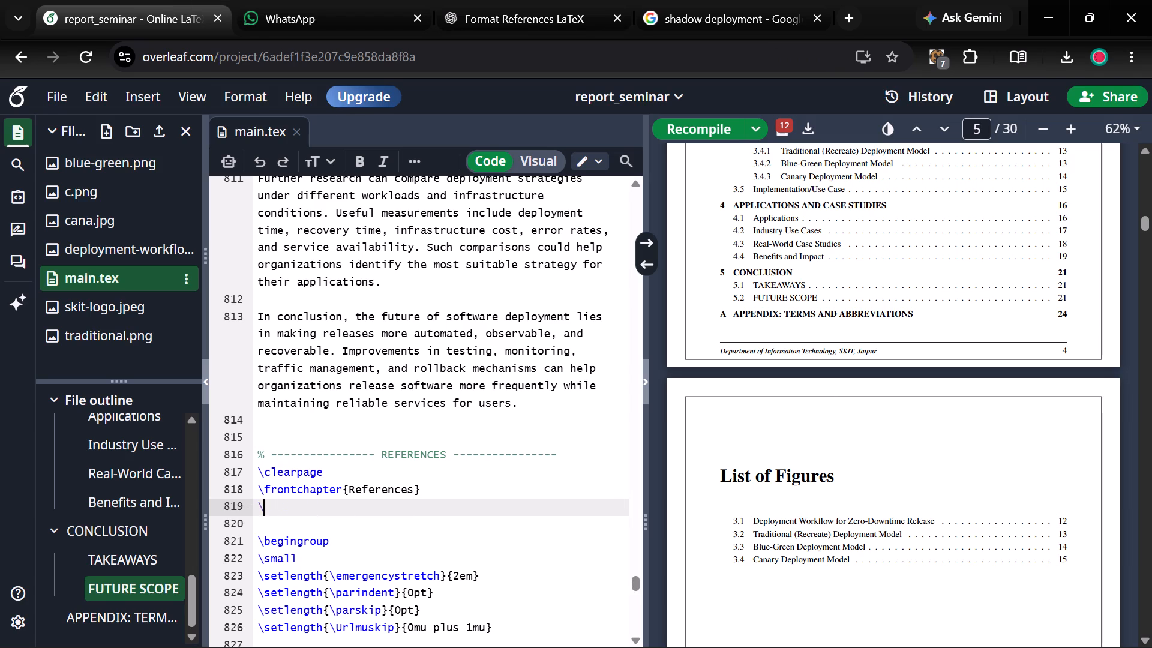
{"action": "key", "text": "BackSpace"}
{"action": "key", "text": "ctrl+v"}
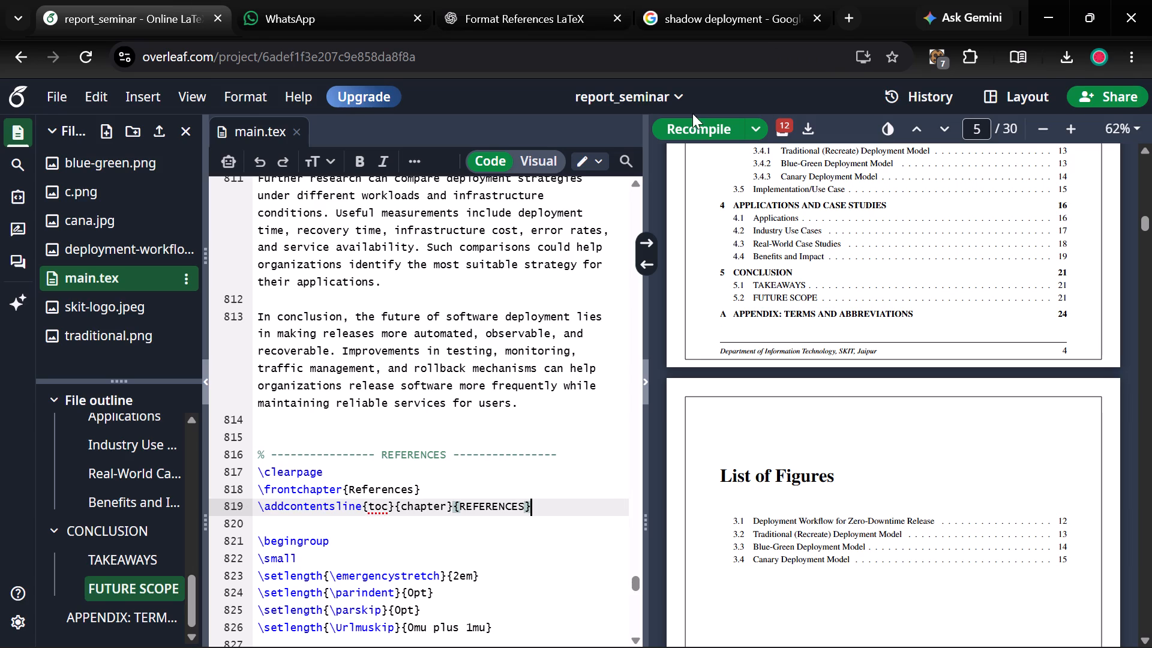
{"action": "left_click", "coordinate": [691, 127]}
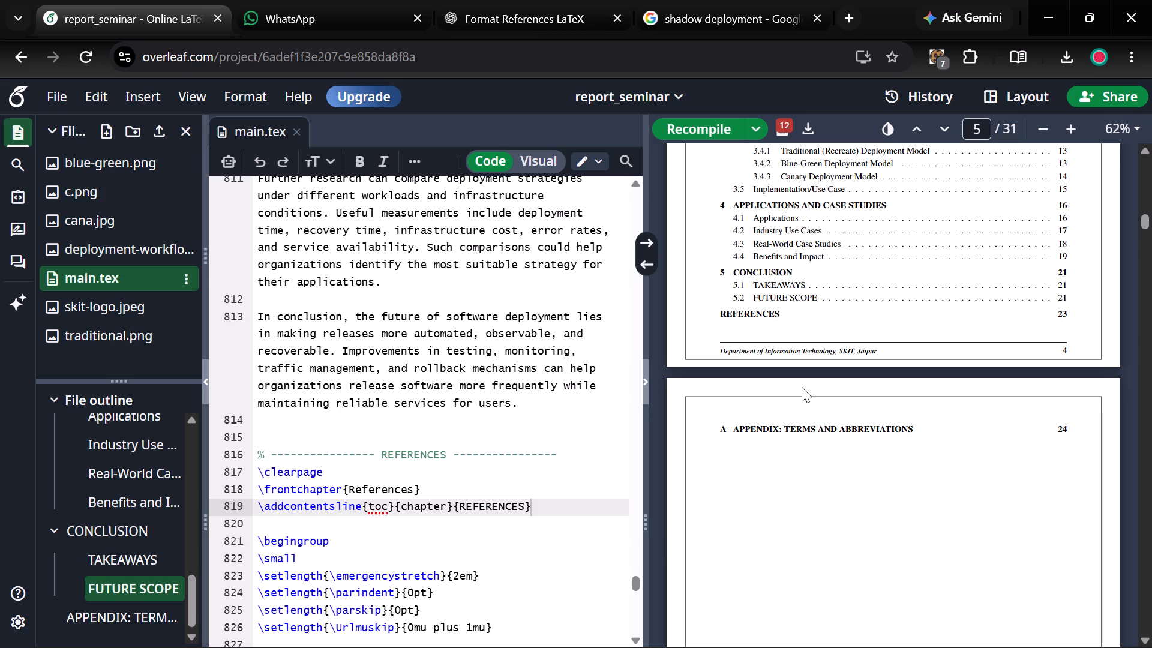
Check the pages following the Contents in the recompiled PDF and look through the References section source.
{"action": "scroll", "coordinate": [802, 387], "scroll_direction": "down", "scroll_amount": 5}
{"action": "left_click", "coordinate": [391, 443]}
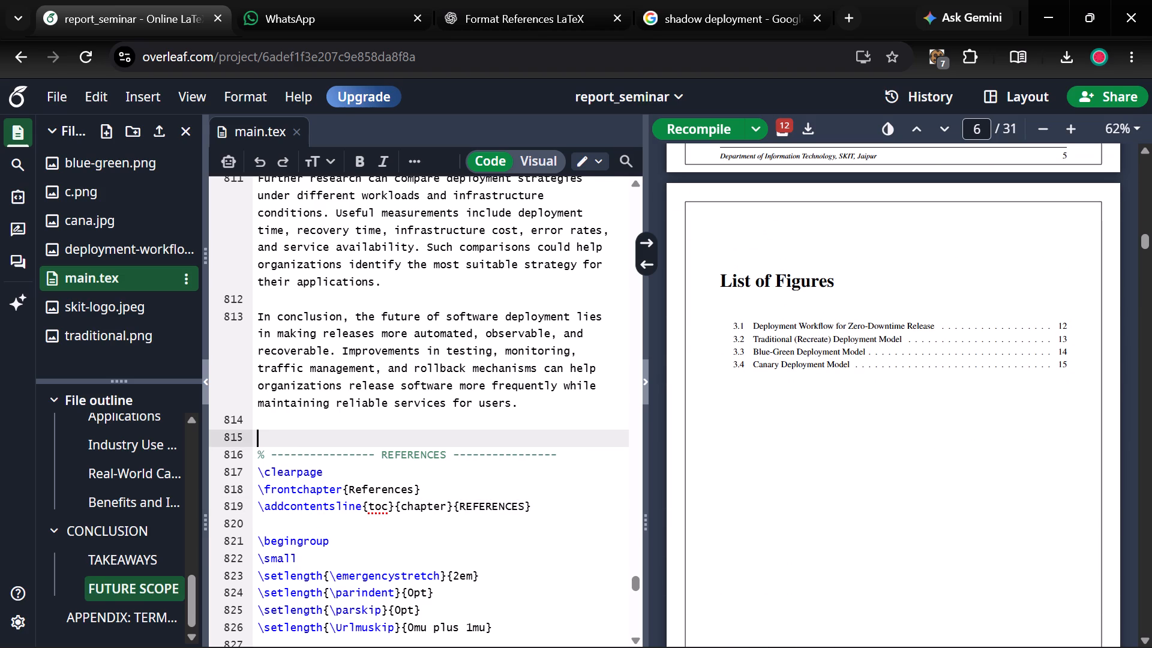
{"action": "scroll", "coordinate": [391, 443], "scroll_direction": "down", "scroll_amount": 1}
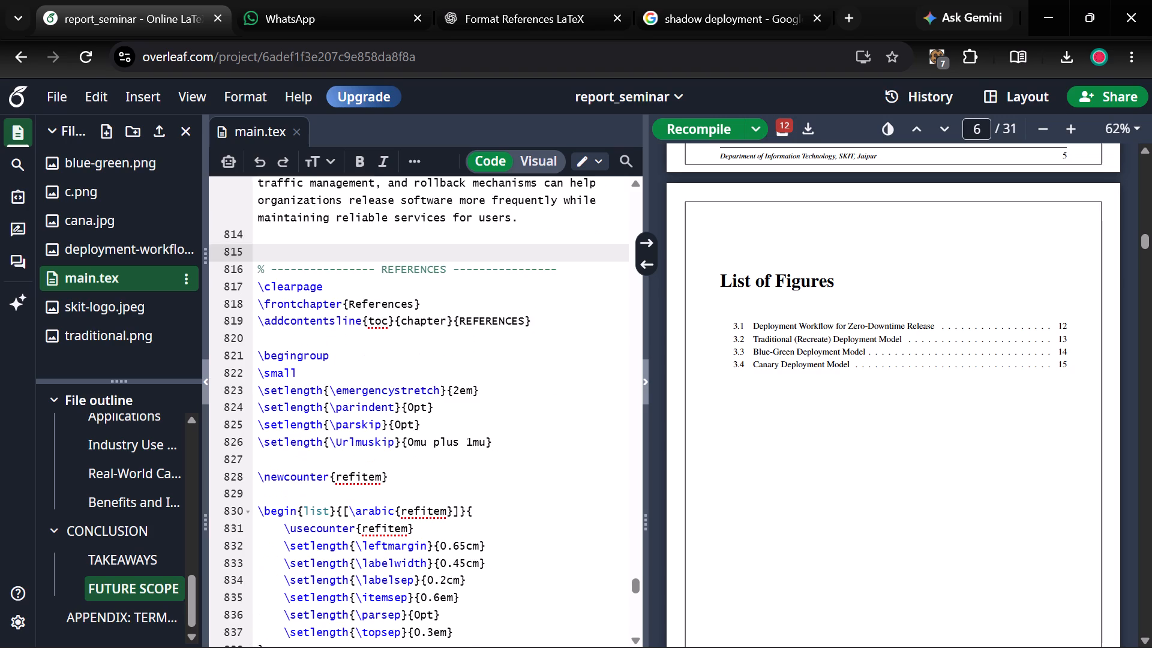